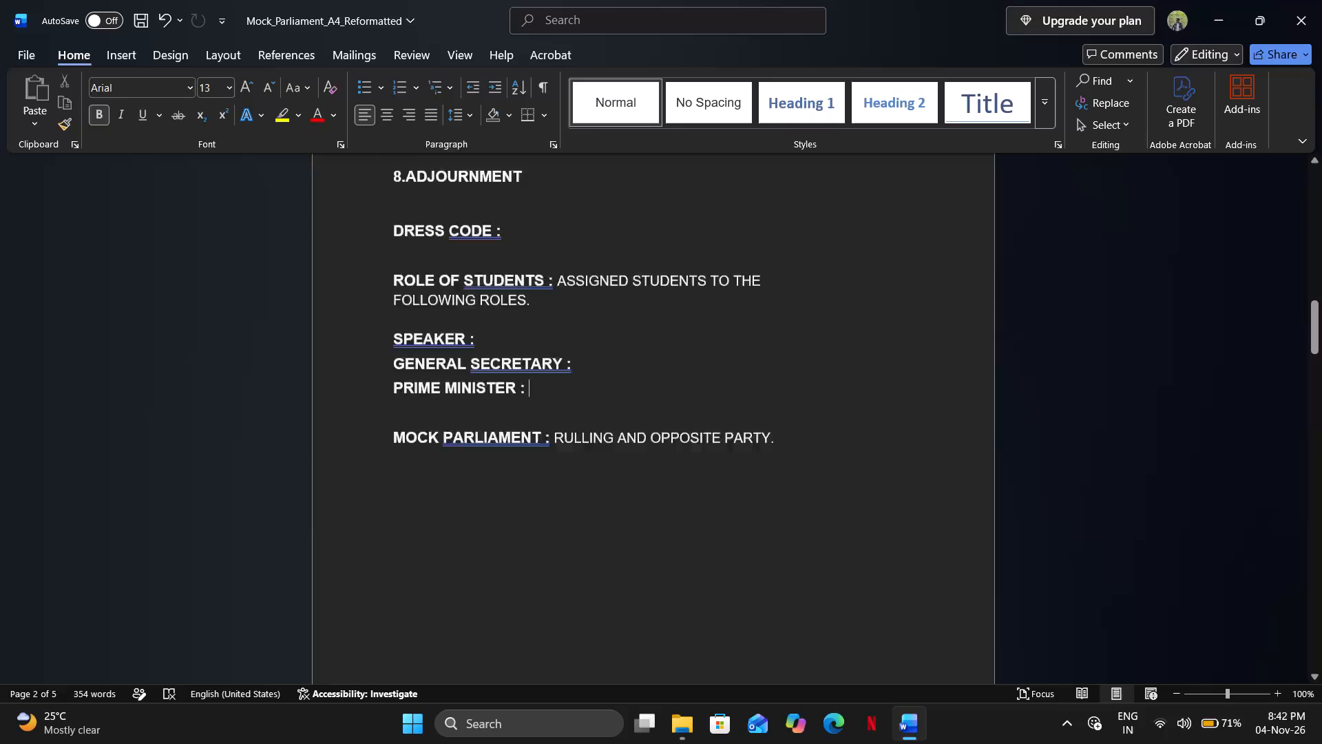
# Review the agenda, the student roles and the oath-taking members' language table across the document.
pyautogui.scroll(-6, 457, 504)
pyautogui.scroll(1, 457, 504)
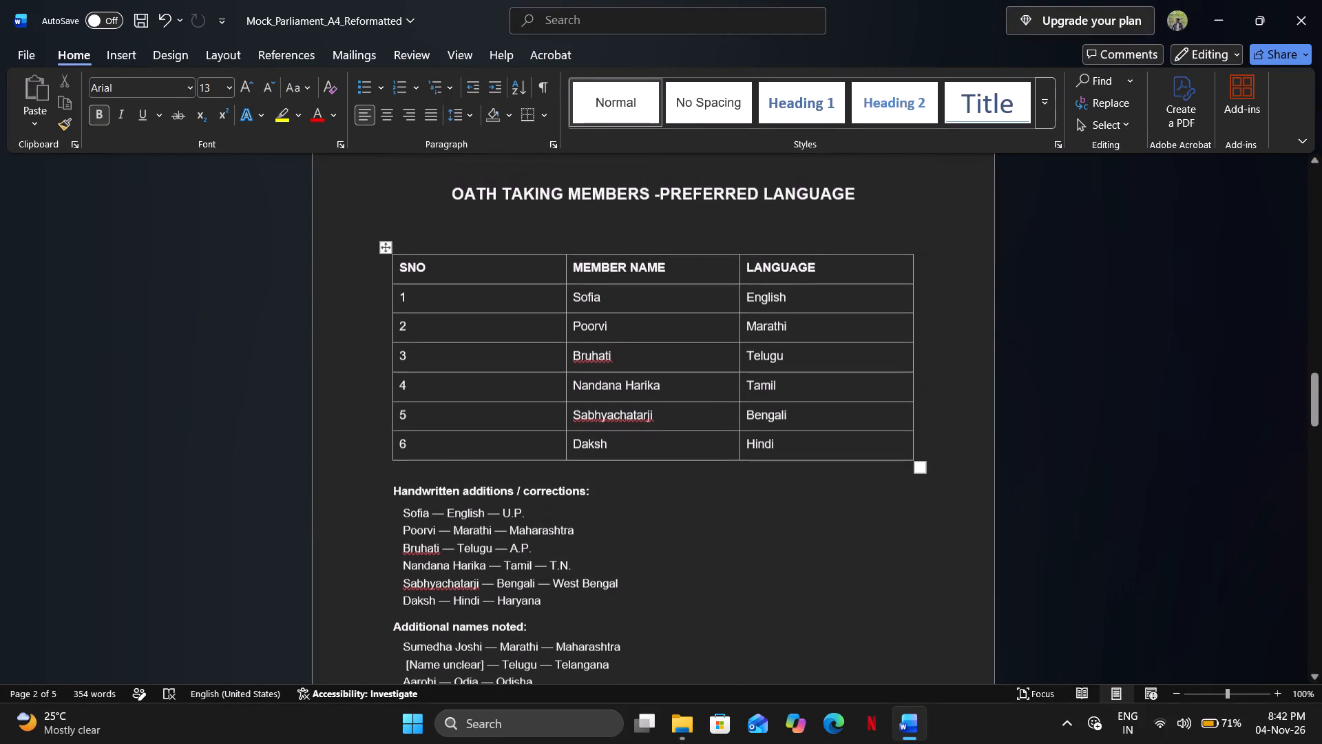
pyautogui.scroll(-1, 522, 567)
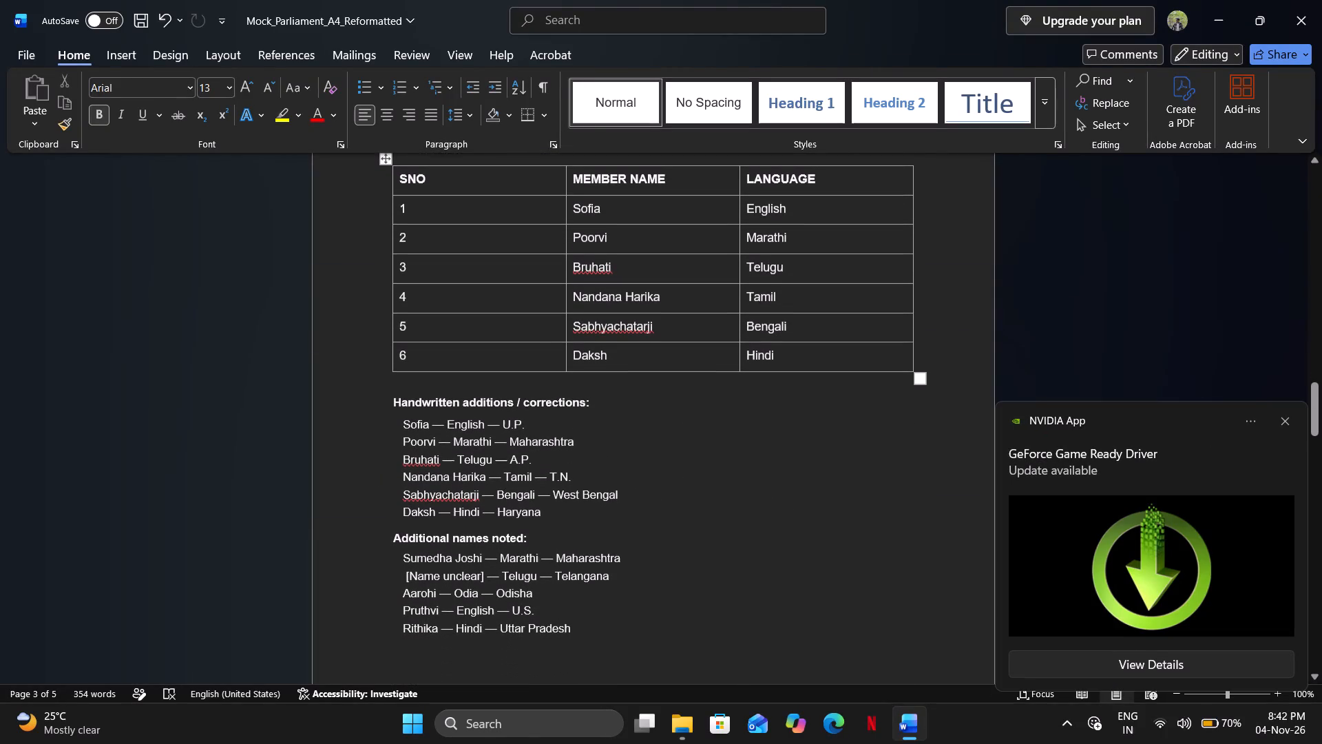
pyautogui.click(592, 630)
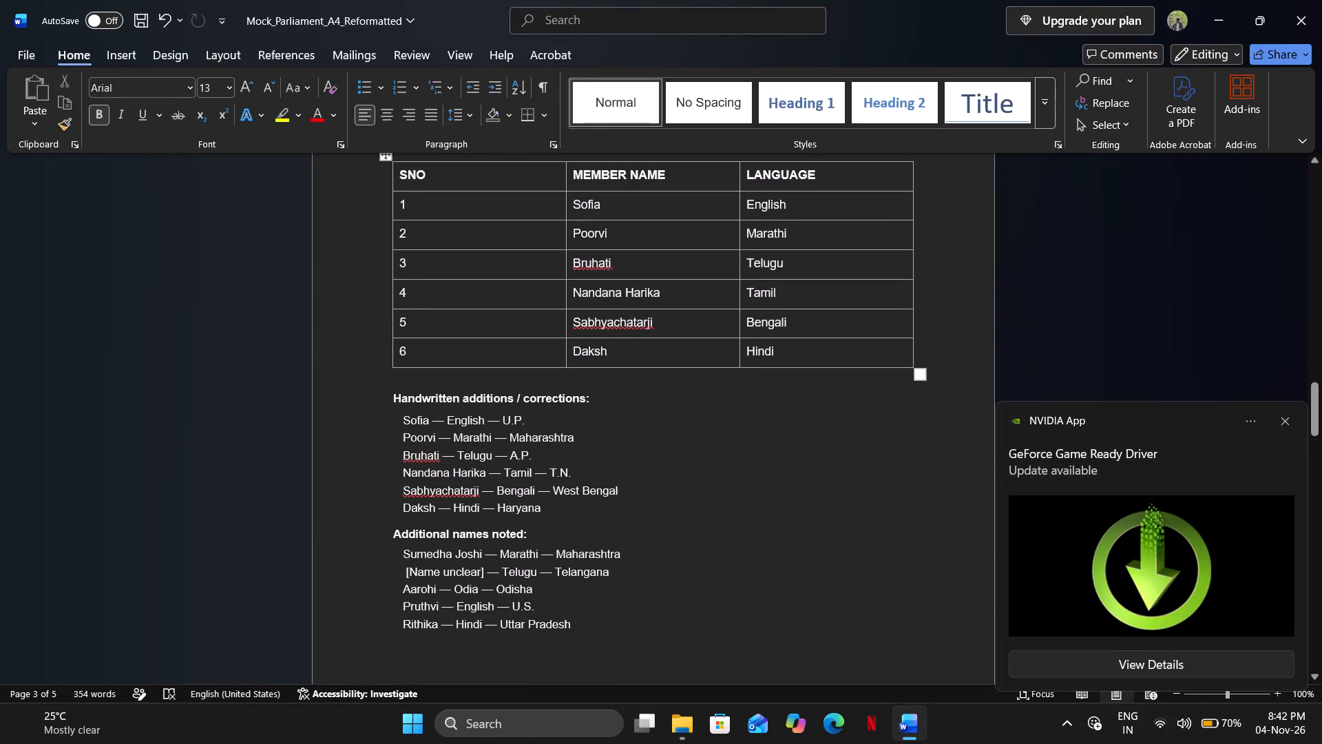
pyautogui.scroll(12, 592, 630)
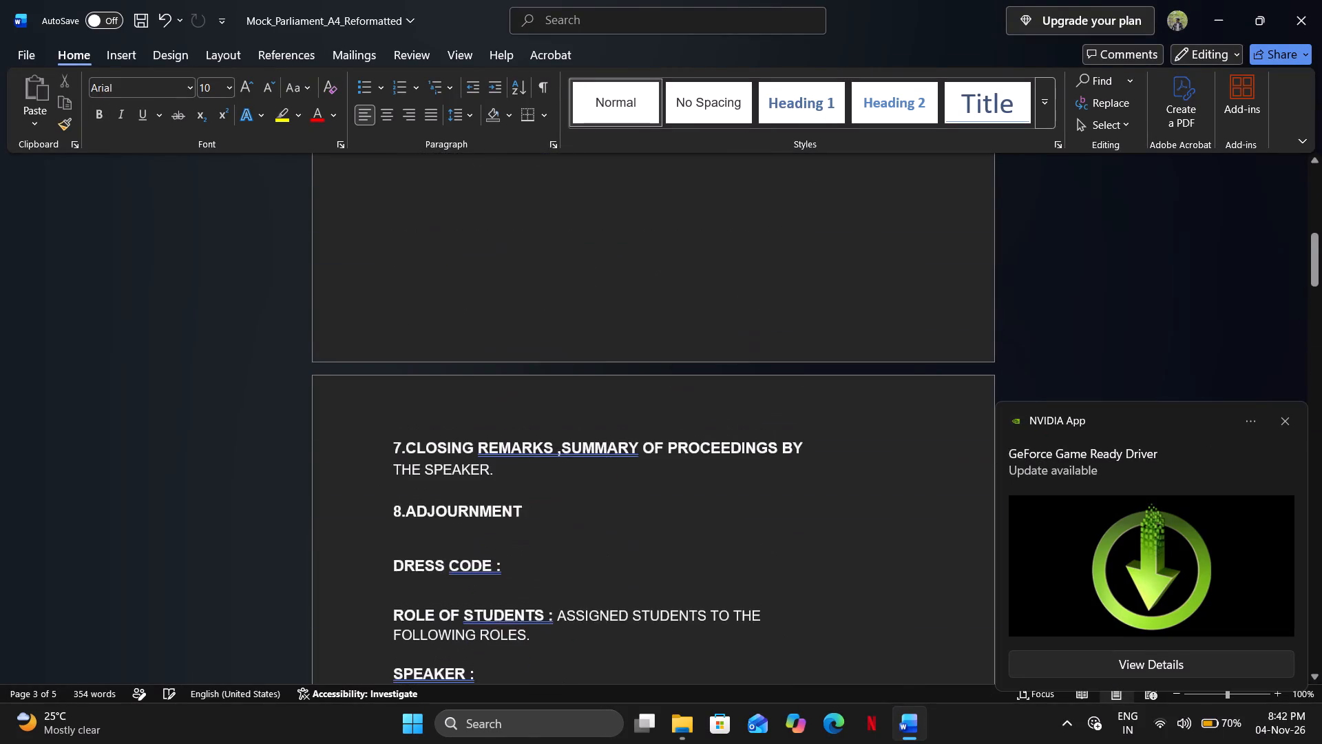
pyautogui.scroll(18, 592, 630)
pyautogui.scroll(-2, 598, 541)
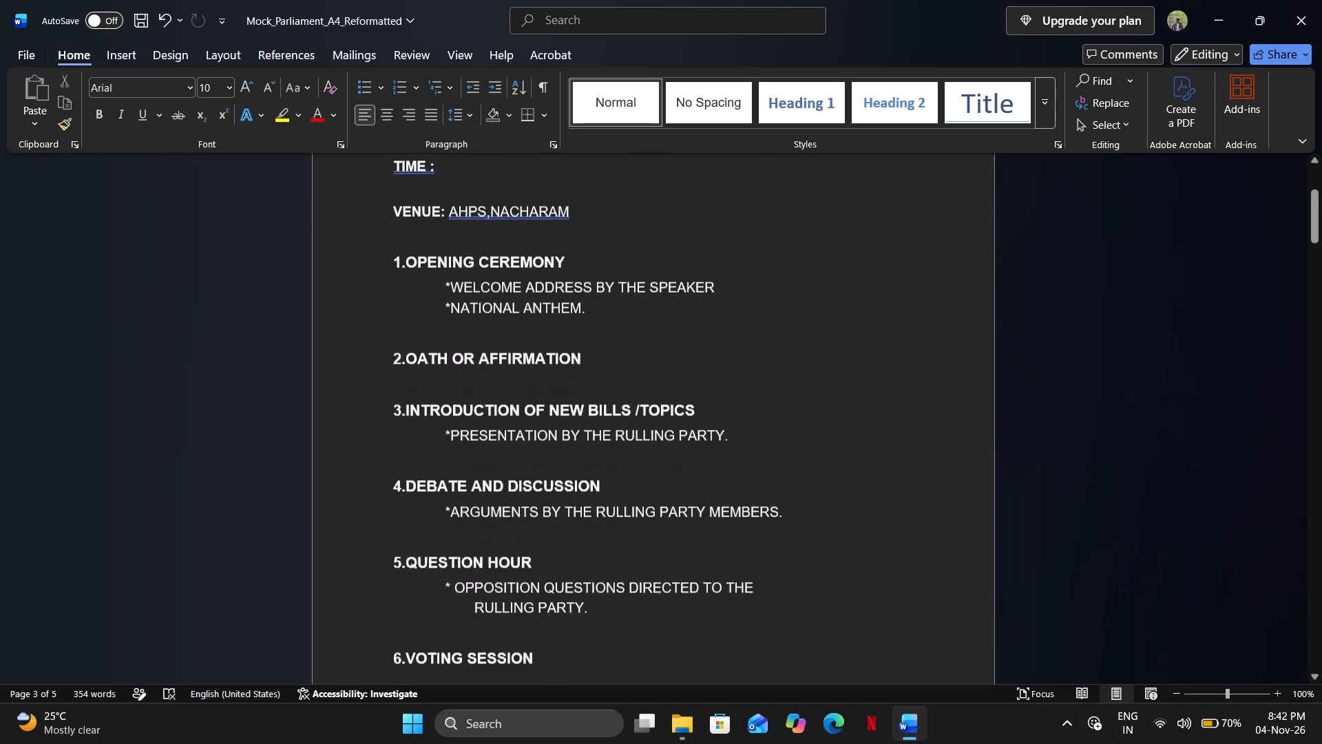
pyautogui.scroll(-1, 598, 541)
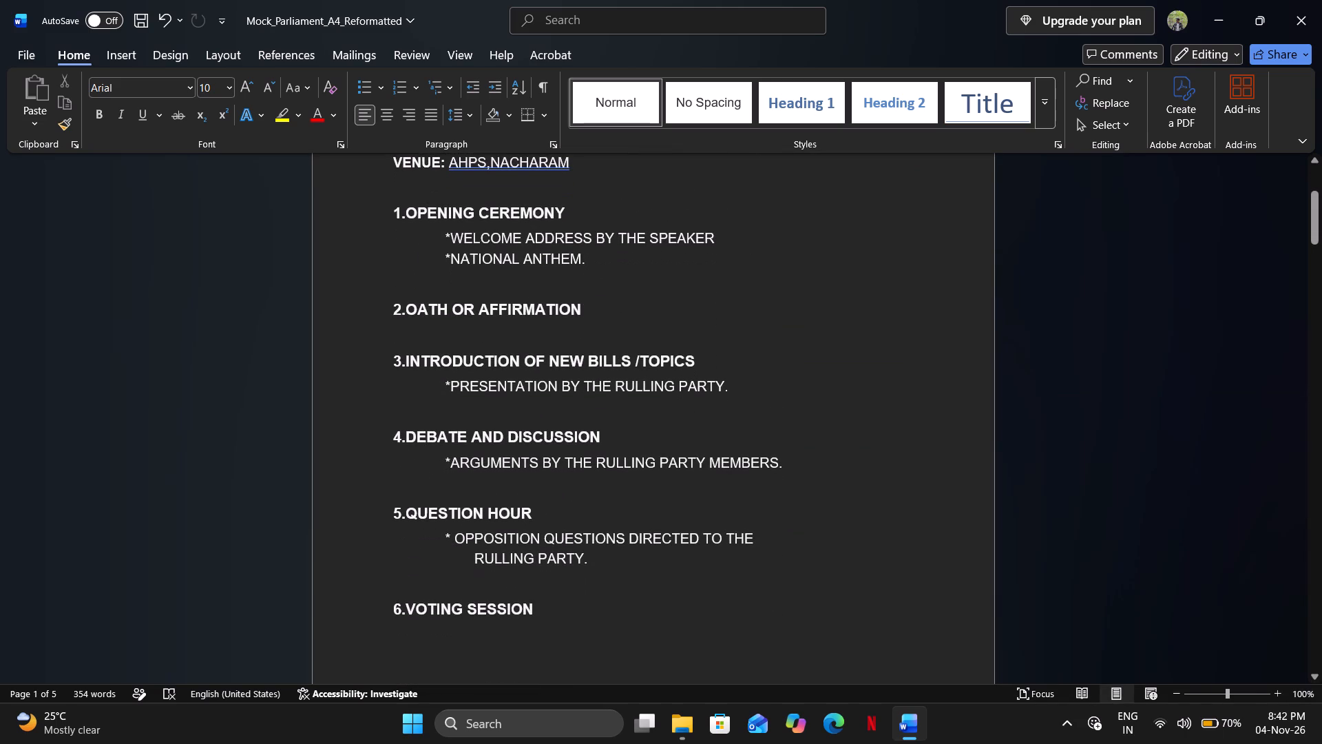
# Delete the agenda item 4.DEBATE AND DISCUSSION together with its line about arguments by the ruling party members.
pyautogui.click(791, 466)
pyautogui.hotkey('shift', 'Left')
pyautogui.hotkey('shift', 'Left')
pyautogui.hotkey('shift', 'Left')
pyautogui.hotkey('shift', 'Left')
pyautogui.hotkey('shift', 'Left')
pyautogui.hotkey('shift', 'Left')
pyautogui.hotkey('shift', 'Left')
pyautogui.hotkey('shift', 'Left')
pyautogui.hotkey('shift', 'Left')
pyautogui.hotkey('shift', 'Left')
pyautogui.hotkey('shift', 'Left')
pyautogui.hotkey('shift', 'Left')
pyautogui.hotkey('shift', 'Left')
pyautogui.hotkey('shift', 'Left')
pyautogui.hotkey('shift', 'Left')
pyautogui.hotkey('shift', 'Left')
pyautogui.hotkey('shift', 'Left')
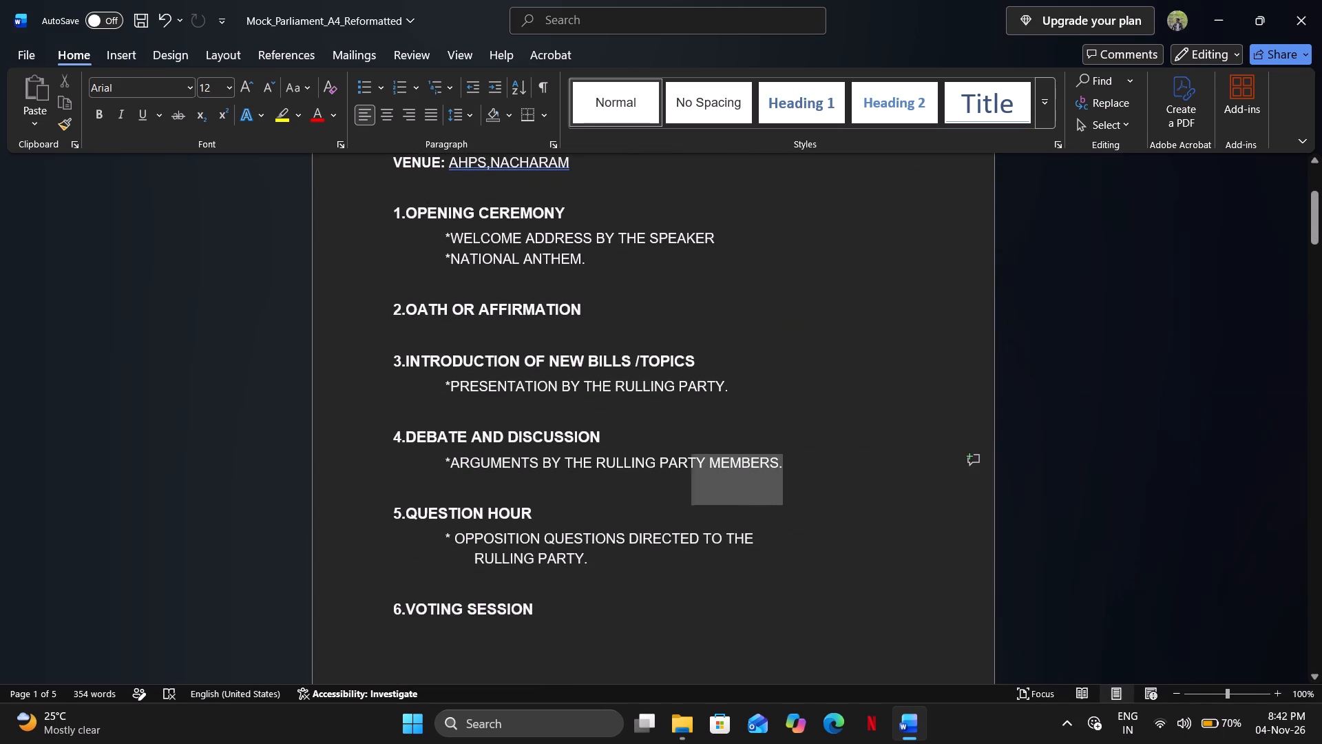
pyautogui.hotkey('shift', 'Up')
pyautogui.hotkey('shift', 'Up')
pyautogui.hotkey('shift', 'Right')
pyautogui.hotkey('shift', 'Right')
pyautogui.hotkey('shift', 'Right')
pyautogui.hotkey('shift', 'Right')
pyautogui.hotkey('shift', 'Right')
pyautogui.hotkey('shift', 'Right')
pyautogui.hotkey('shift', 'Right')
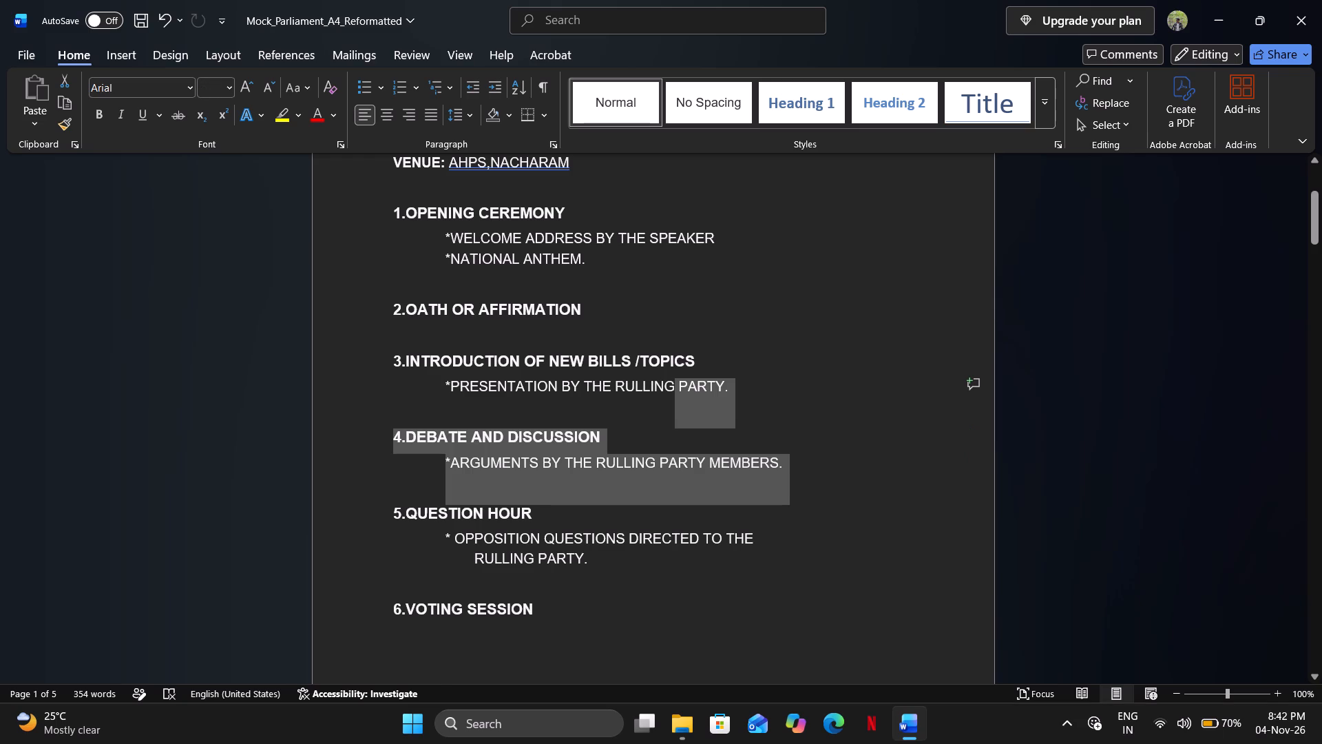
pyautogui.hotkey('shift', 'Right')
pyautogui.hotkey('shift', 'Right')
pyautogui.hotkey('shift', 'Right')
pyautogui.hotkey('shift', 'Right')
pyautogui.hotkey('shift', 'Right')
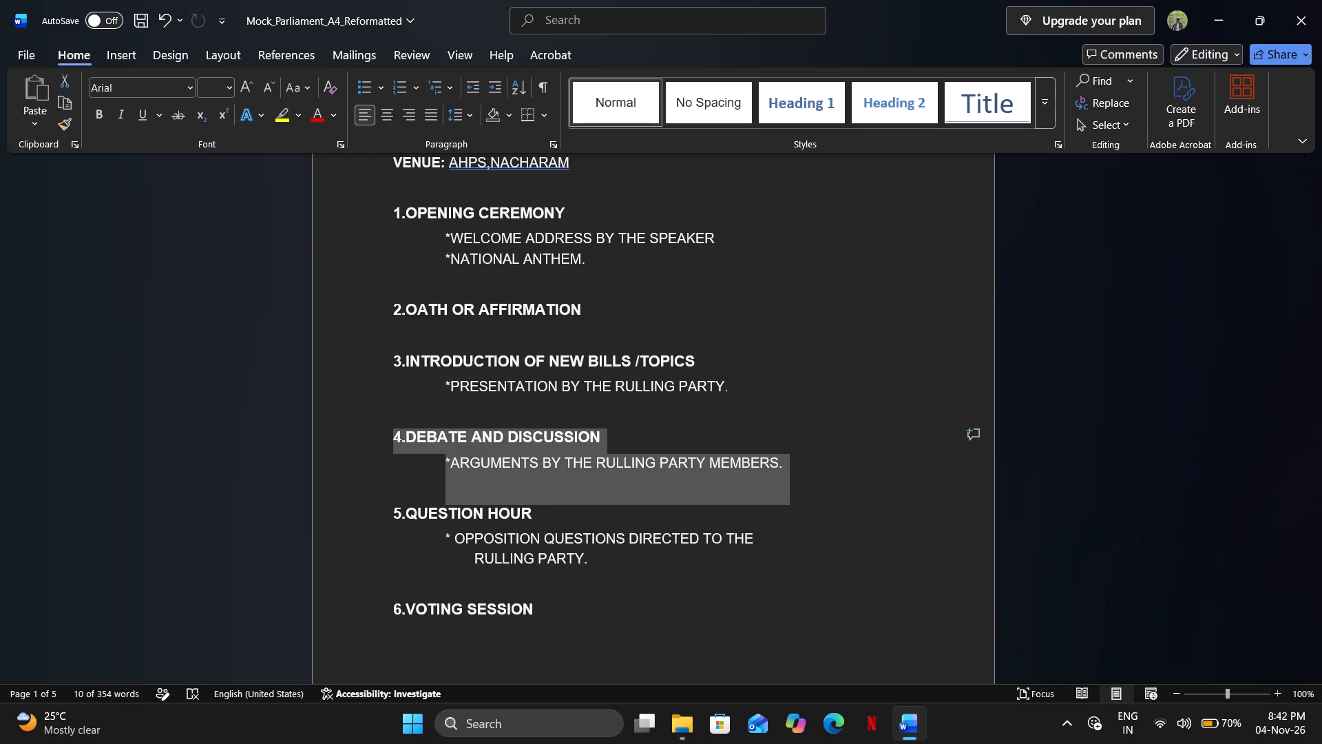
pyautogui.hotkey('shift', 'BackSpace')
# Renumber the agenda headings so QUESTION HOUR is 4 and VOTING SESSION is 5.
pyautogui.hotkey('shift', 'Right')
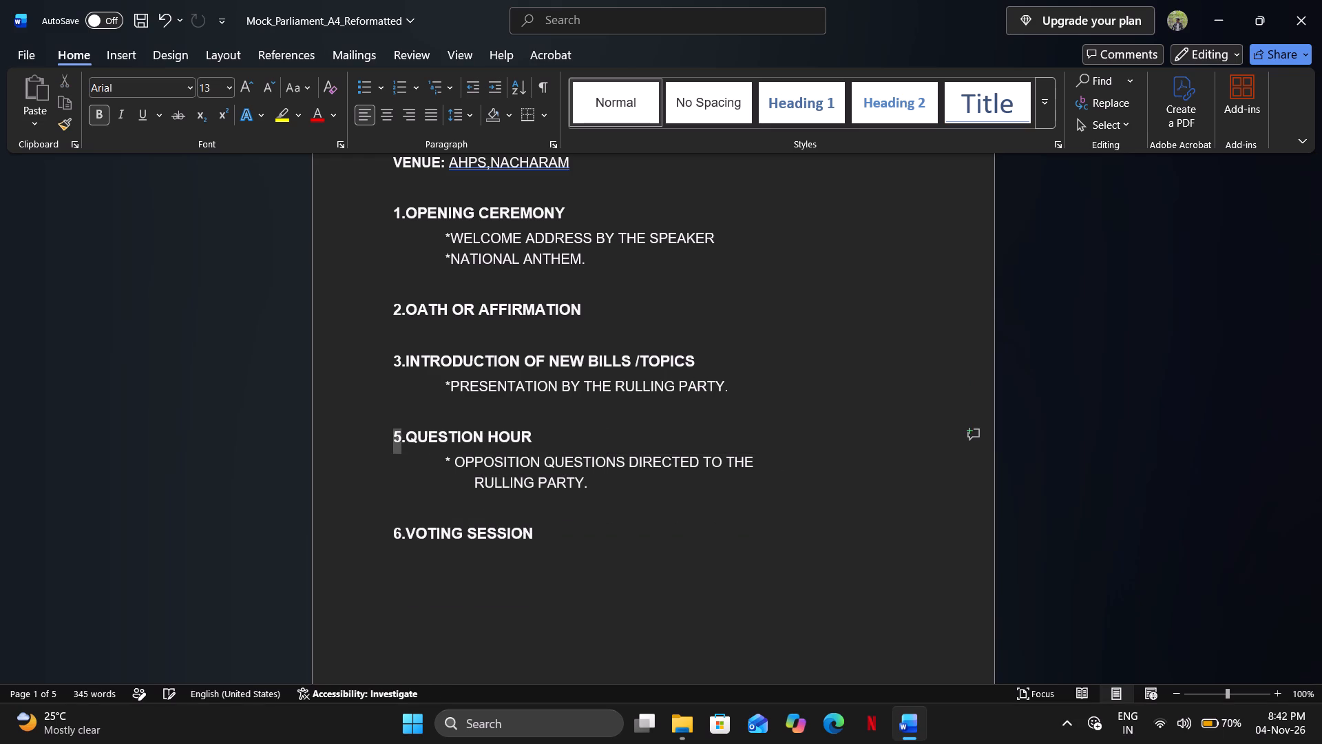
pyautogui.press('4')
pyautogui.press('Down')
pyautogui.press('Down')
pyautogui.press('Down')
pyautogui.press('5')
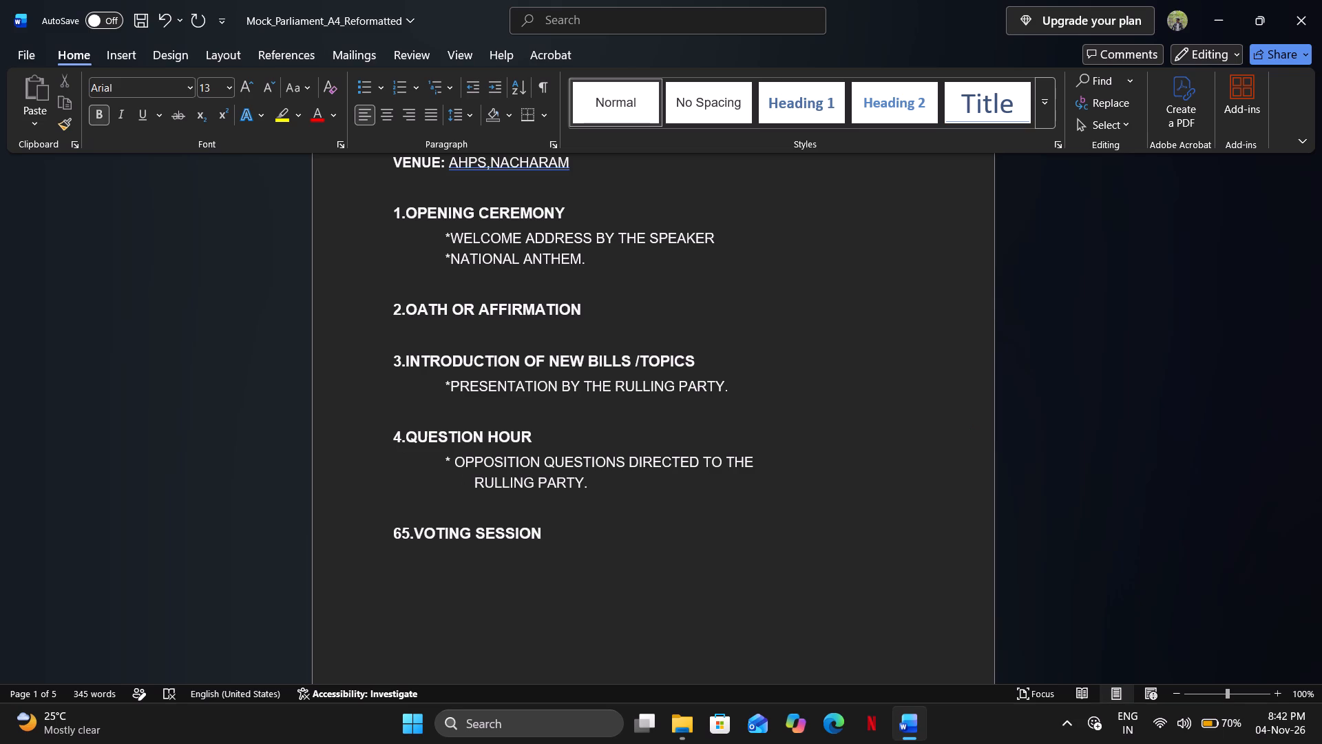
pyautogui.press('Left')
pyautogui.press('BackSpace')
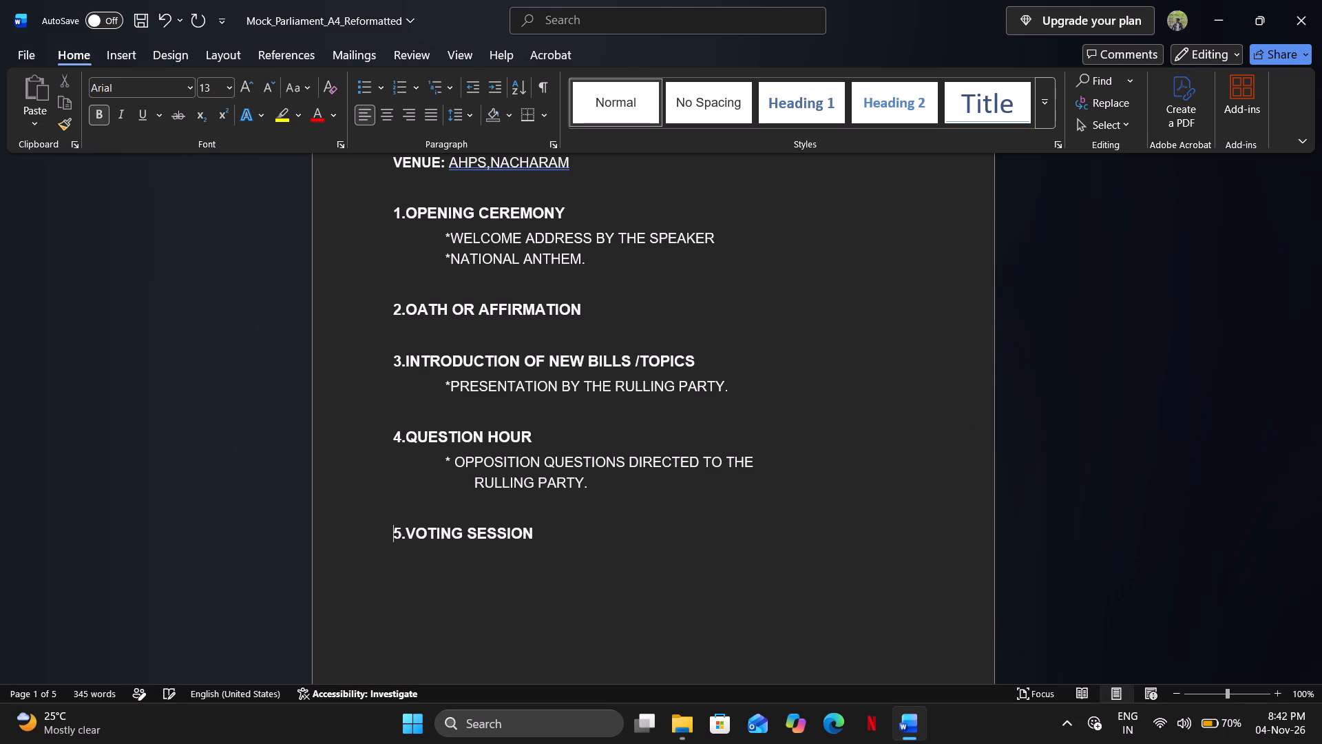
# Enter CIVIL DRESS in capitals after the DRESS CODE label on the second page.
pyautogui.scroll(1, 818, 375)
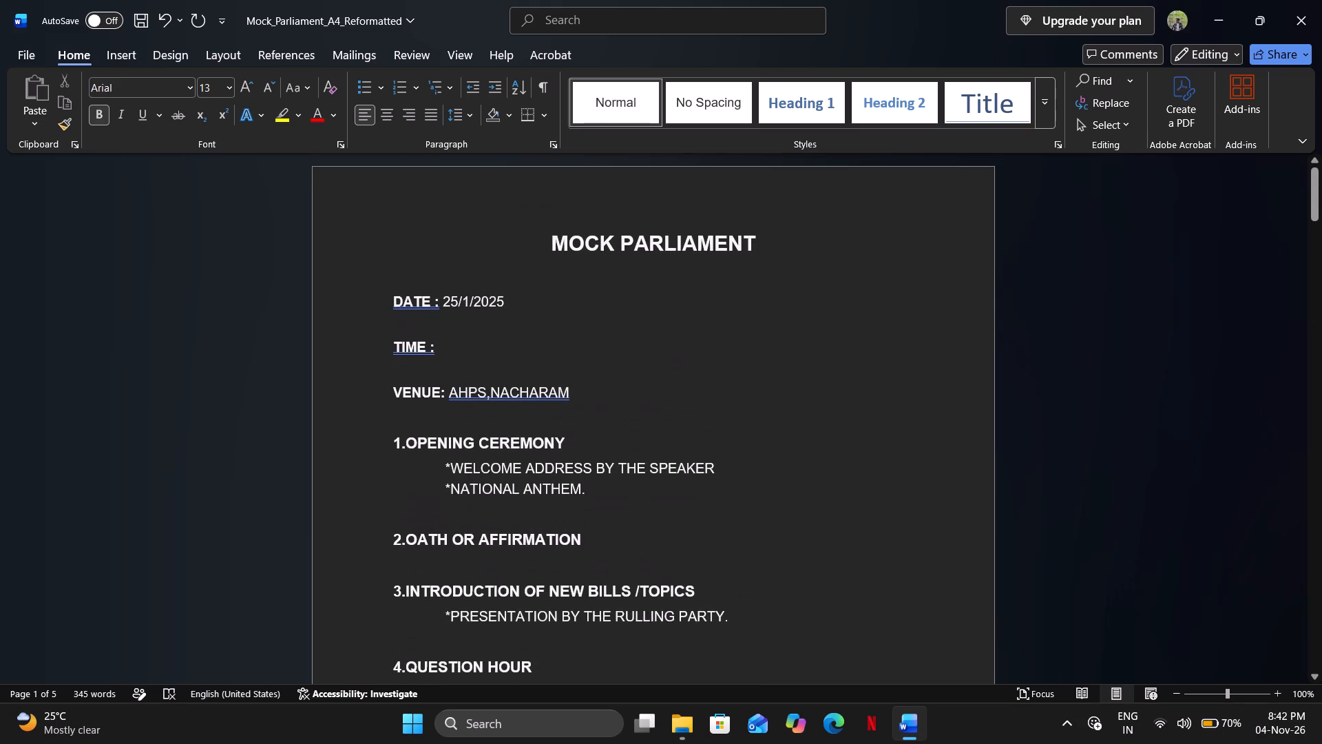
pyautogui.scroll(-3, 596, 435)
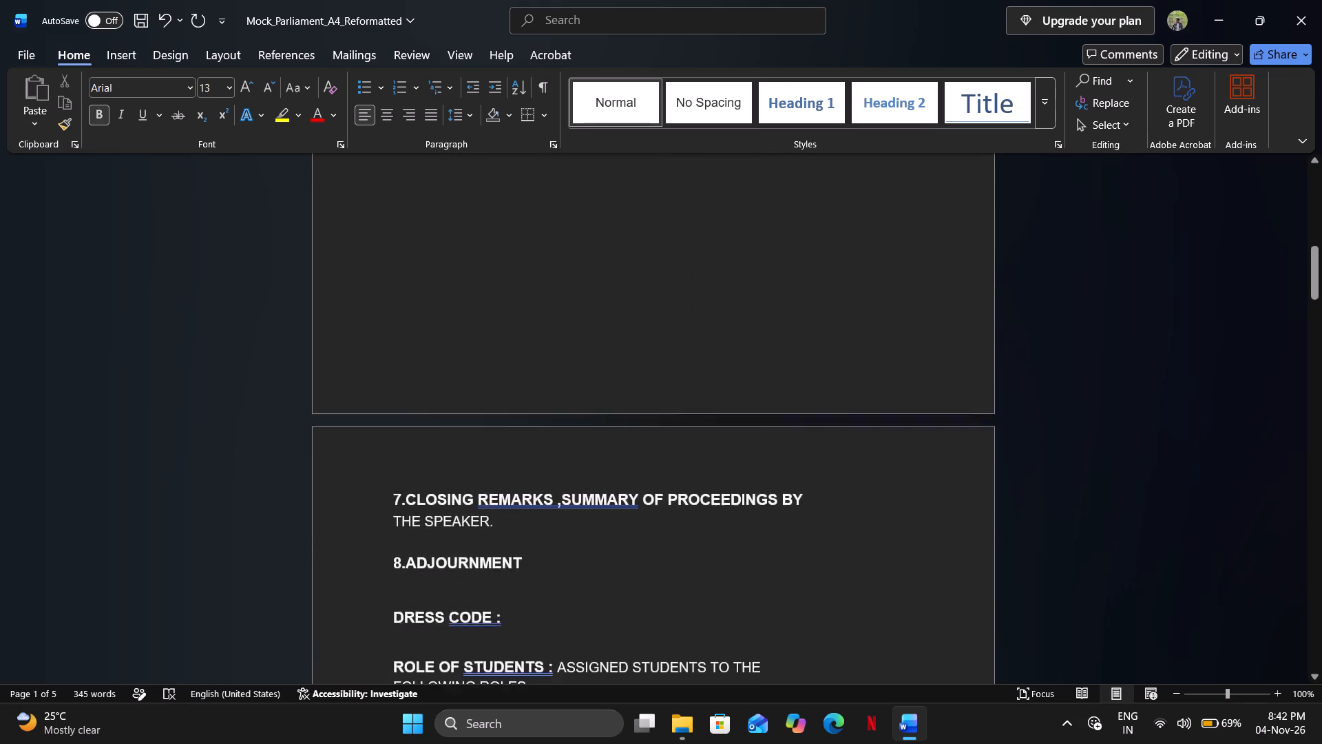
pyautogui.scroll(-1, 596, 435)
pyautogui.scroll(-1, 543, 464)
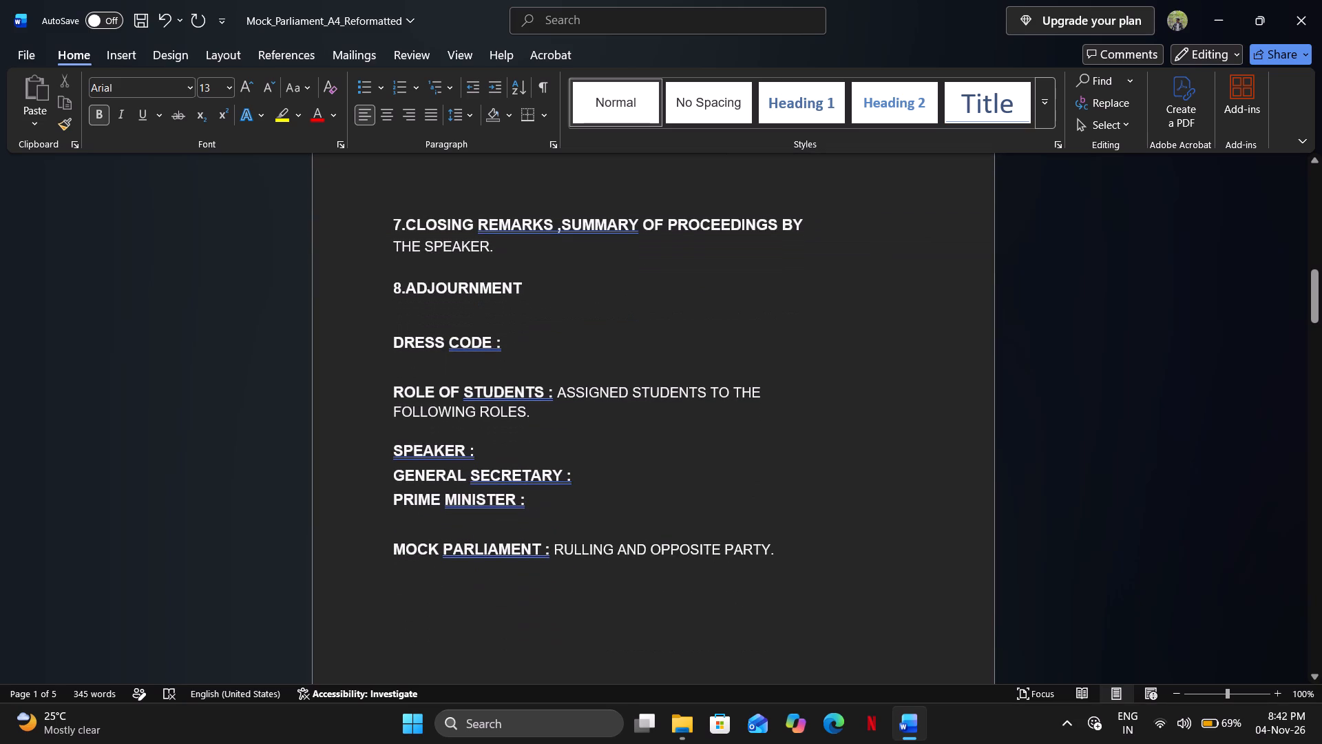
pyautogui.click(545, 337)
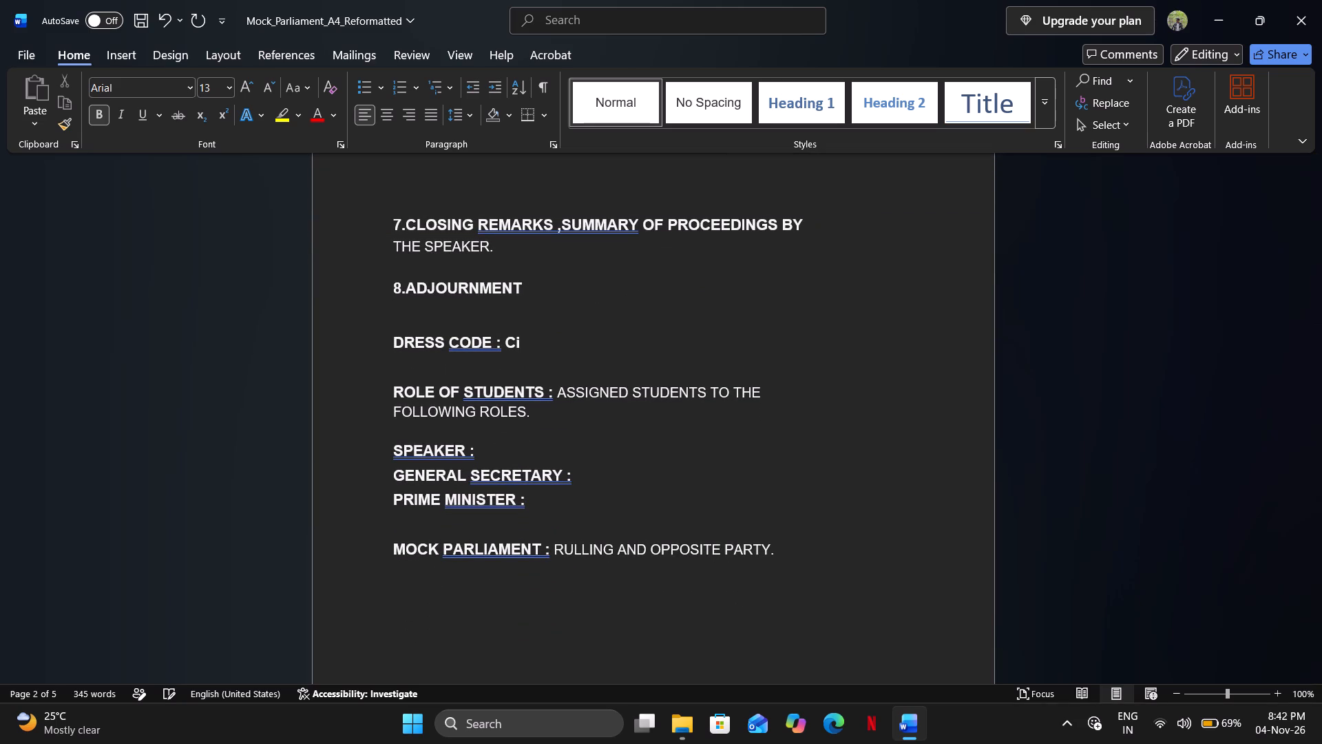
pyautogui.press('BackSpace')
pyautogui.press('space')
pyautogui.press('BackSpace')
pyautogui.press('BackSpace')
pyautogui.press('BackSpace')
pyautogui.press('BackSpace')
pyautogui.press('BackSpace')
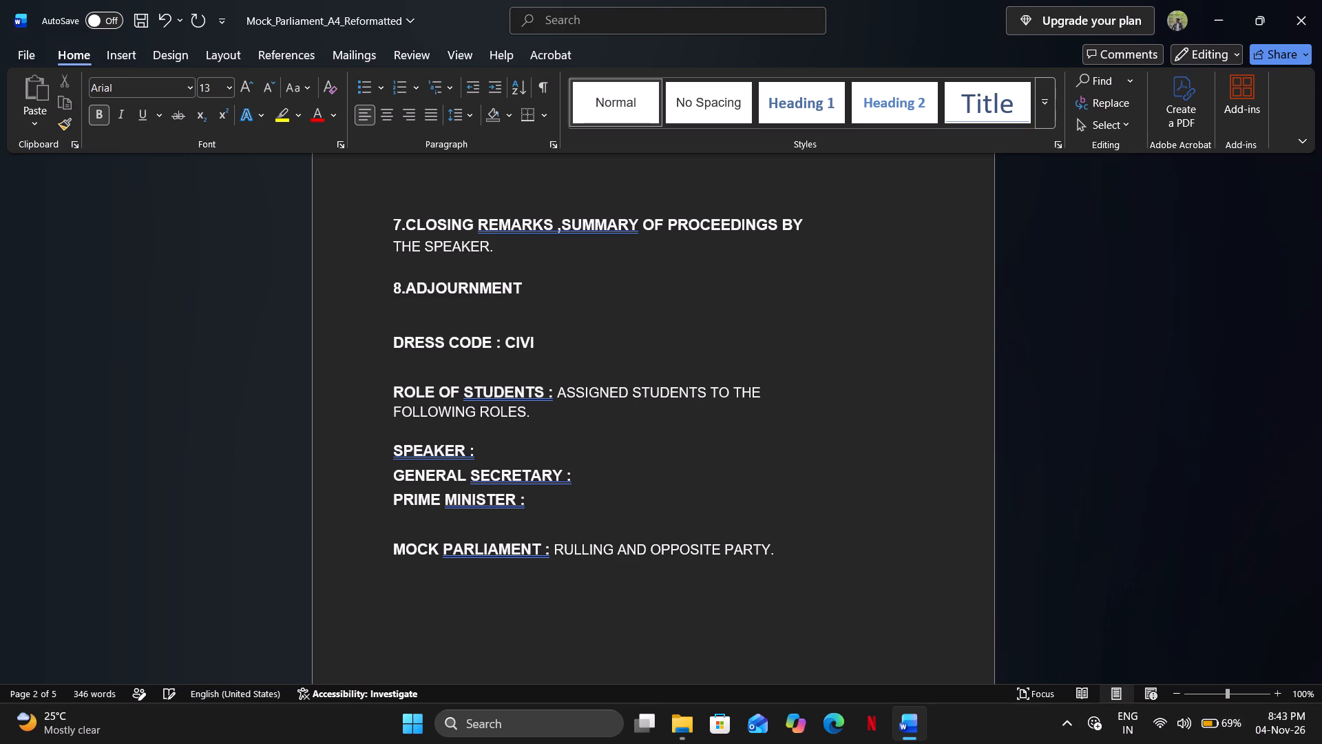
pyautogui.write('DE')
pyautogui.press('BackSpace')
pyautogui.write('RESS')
# Remove the bold formatting from the dress code value CIVIL DRESS, leaving its label bold.
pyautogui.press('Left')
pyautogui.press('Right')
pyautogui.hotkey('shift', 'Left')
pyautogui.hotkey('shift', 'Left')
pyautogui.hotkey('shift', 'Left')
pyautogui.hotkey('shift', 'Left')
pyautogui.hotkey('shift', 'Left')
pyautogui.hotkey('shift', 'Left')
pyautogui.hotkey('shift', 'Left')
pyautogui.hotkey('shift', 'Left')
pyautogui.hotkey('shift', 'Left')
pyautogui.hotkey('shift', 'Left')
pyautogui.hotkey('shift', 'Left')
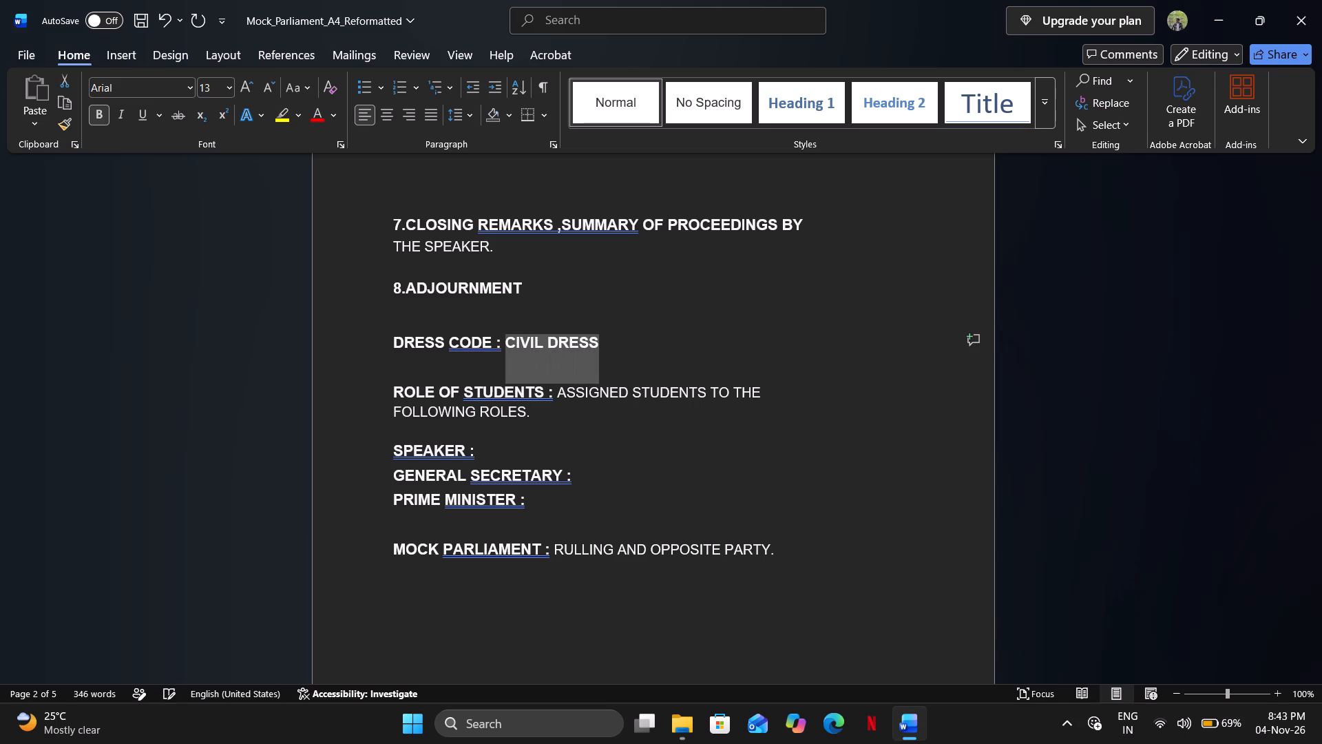
pyautogui.click(96, 118)
# Enter BRUTHI as the SPEAKER, separated from the label's colon by a single space.
pyautogui.click(753, 457)
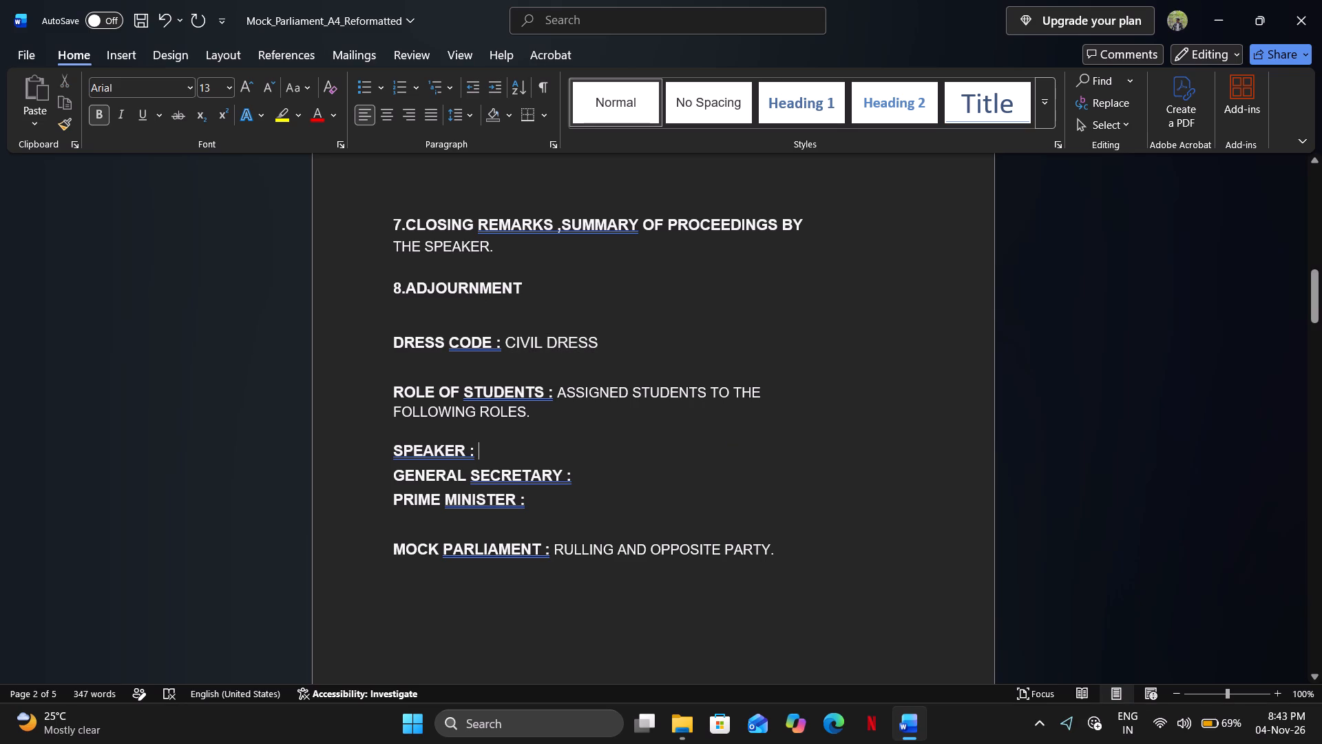
pyautogui.press('Down')
pyautogui.press('Up')
pyautogui.press('Up')
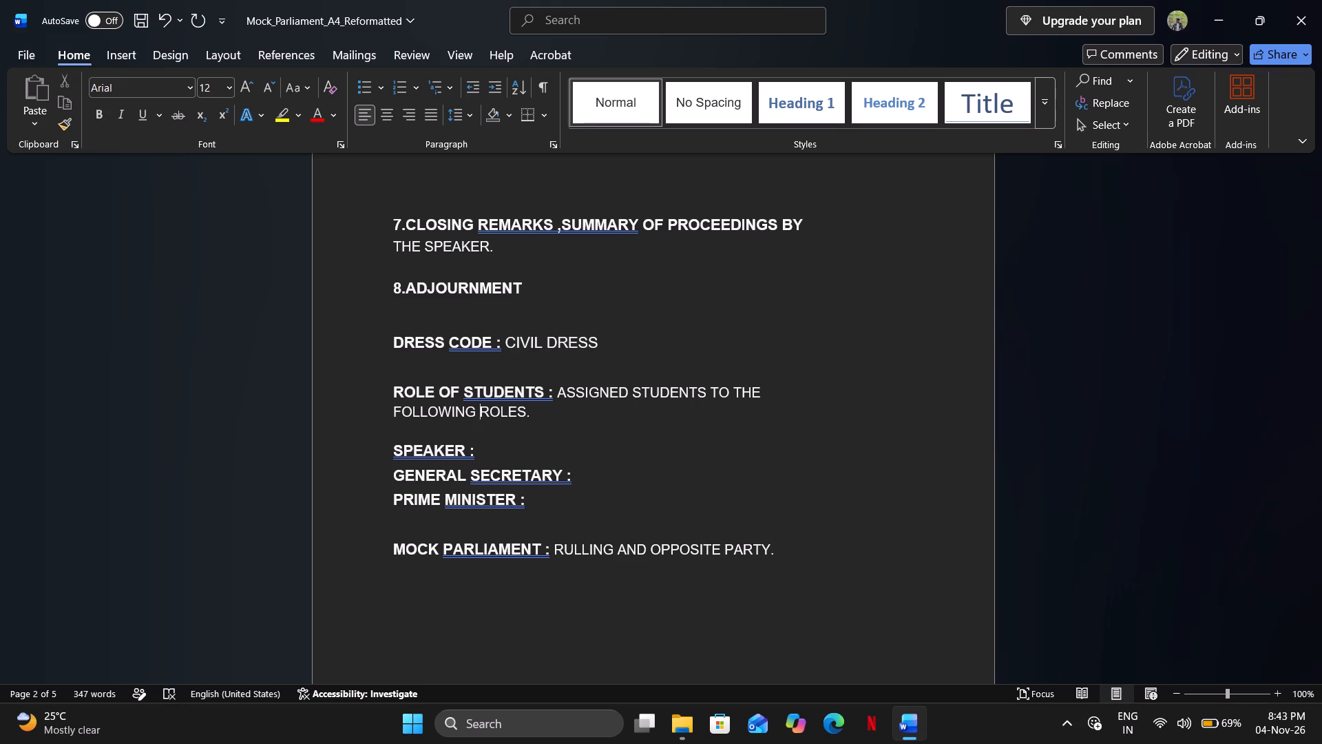
pyautogui.click(548, 507)
pyautogui.press('Up')
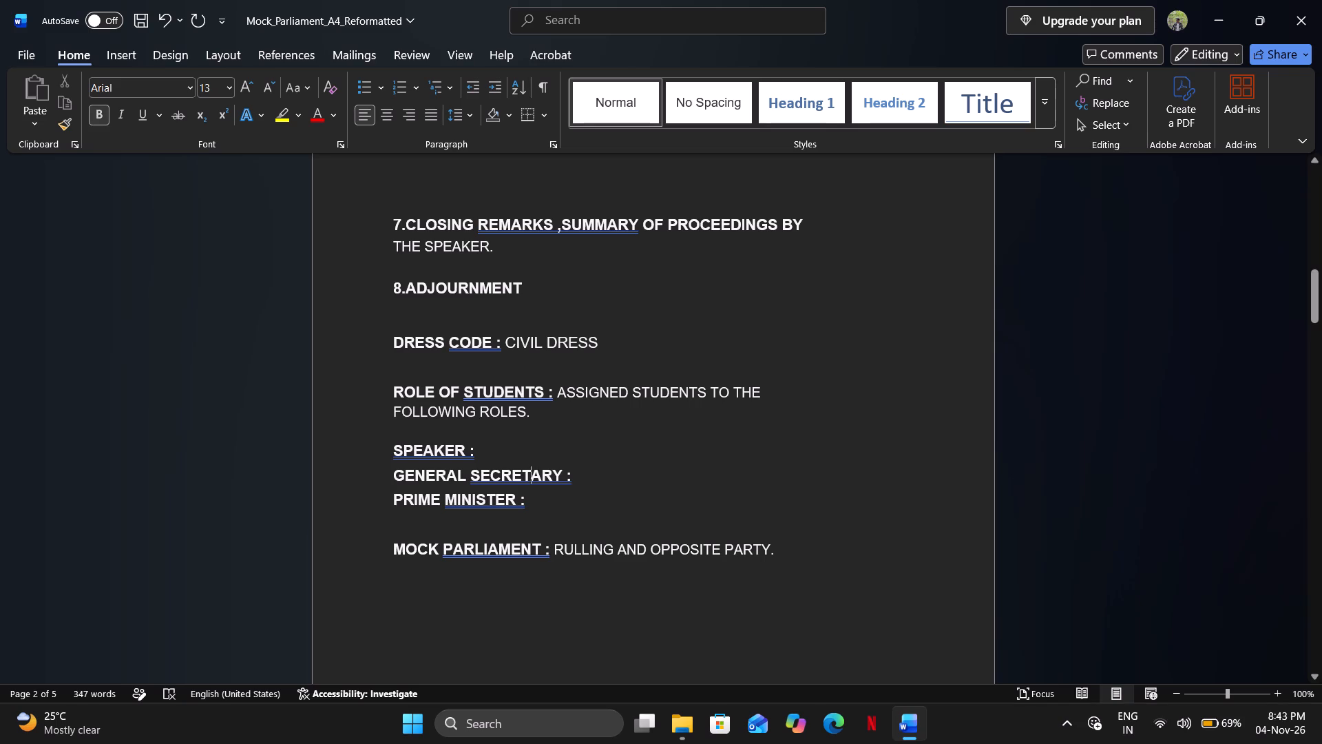
pyautogui.press('Down')
pyautogui.press('Up')
pyautogui.press('Up')
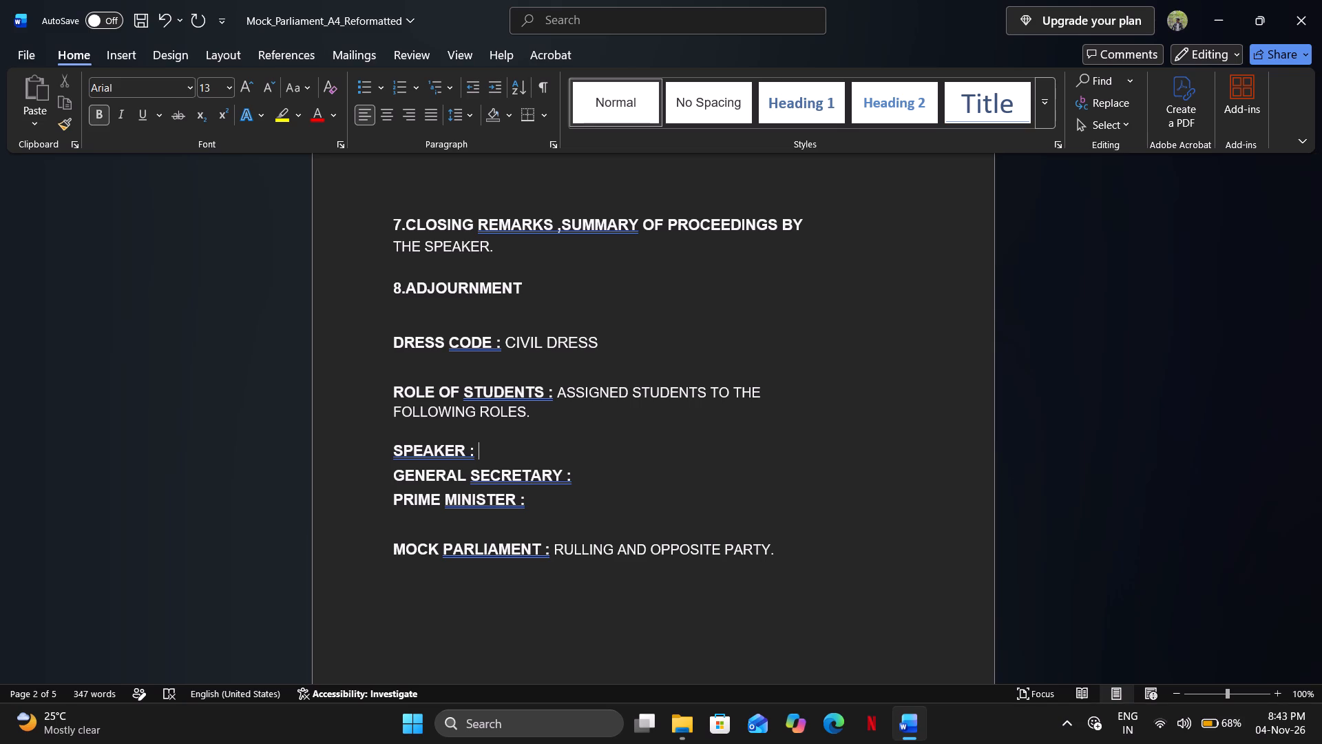
pyautogui.press('Tab')
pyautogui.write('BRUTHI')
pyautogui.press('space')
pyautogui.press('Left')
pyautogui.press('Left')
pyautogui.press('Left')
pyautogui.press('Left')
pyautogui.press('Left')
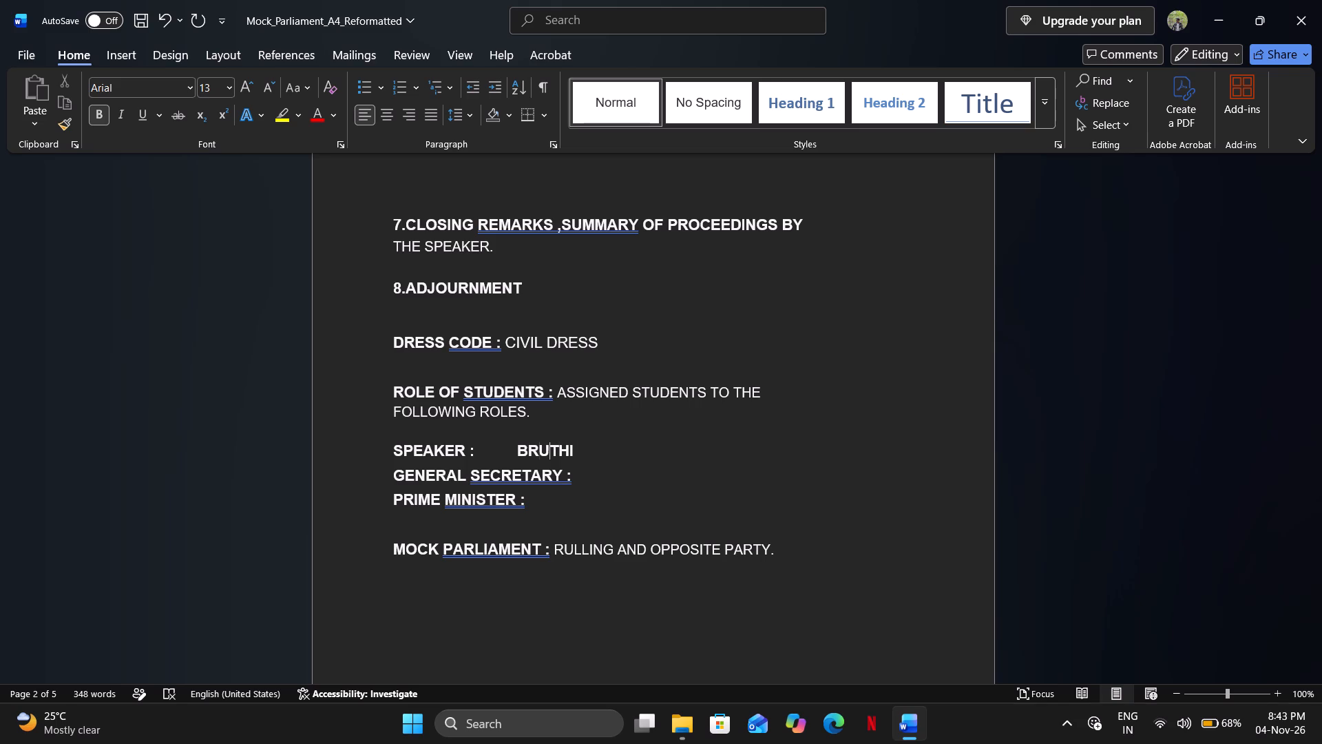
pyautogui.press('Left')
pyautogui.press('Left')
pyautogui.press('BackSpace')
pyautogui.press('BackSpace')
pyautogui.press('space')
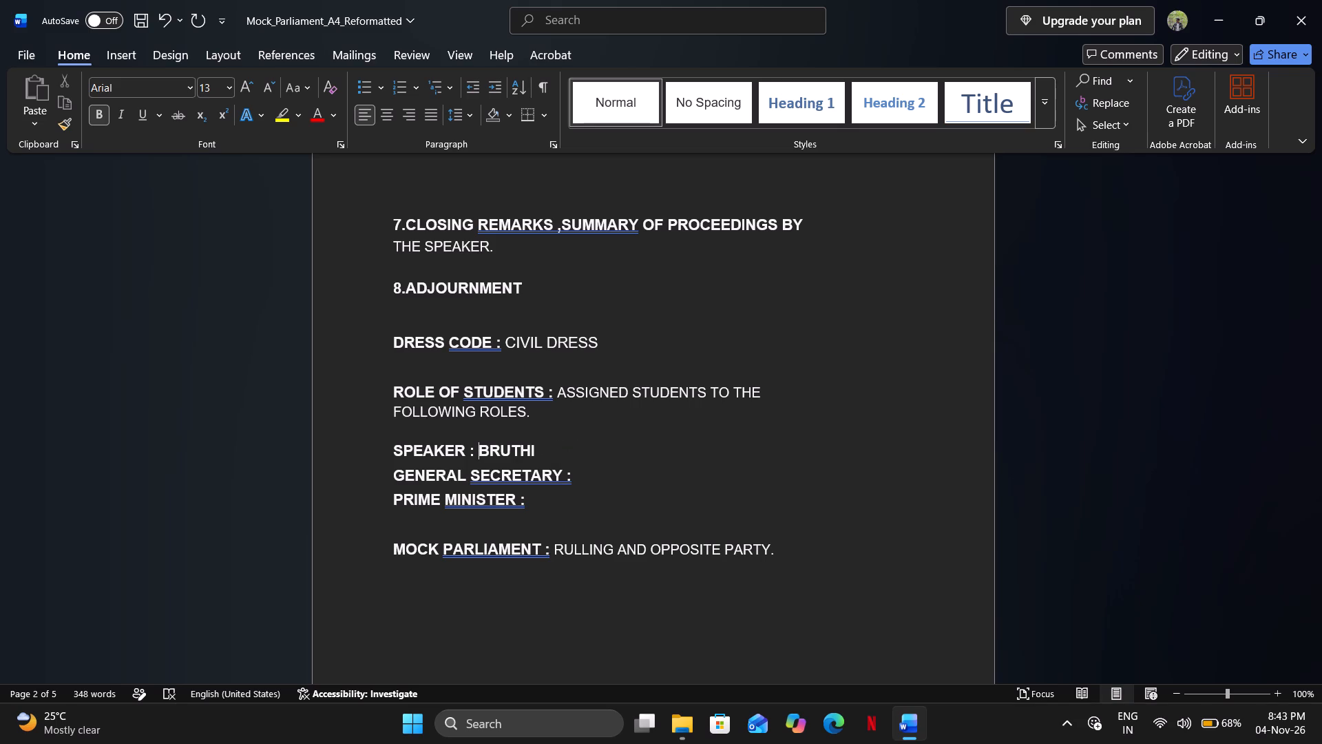
# Remove the bold formatting from the speaker's name BRUTHI.
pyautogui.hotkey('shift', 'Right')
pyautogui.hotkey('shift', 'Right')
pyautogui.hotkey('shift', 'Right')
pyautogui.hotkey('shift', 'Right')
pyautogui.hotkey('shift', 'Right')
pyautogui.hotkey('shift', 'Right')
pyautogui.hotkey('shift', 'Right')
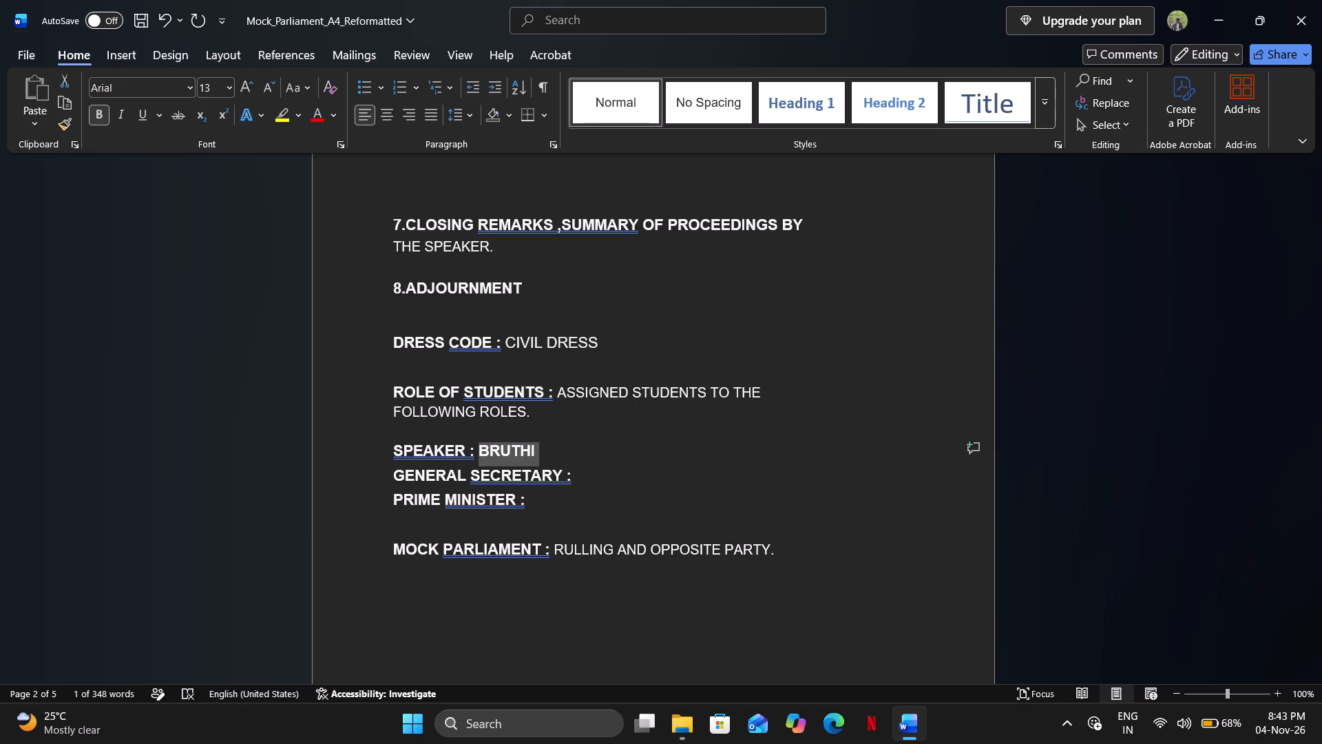
pyautogui.click(98, 110)
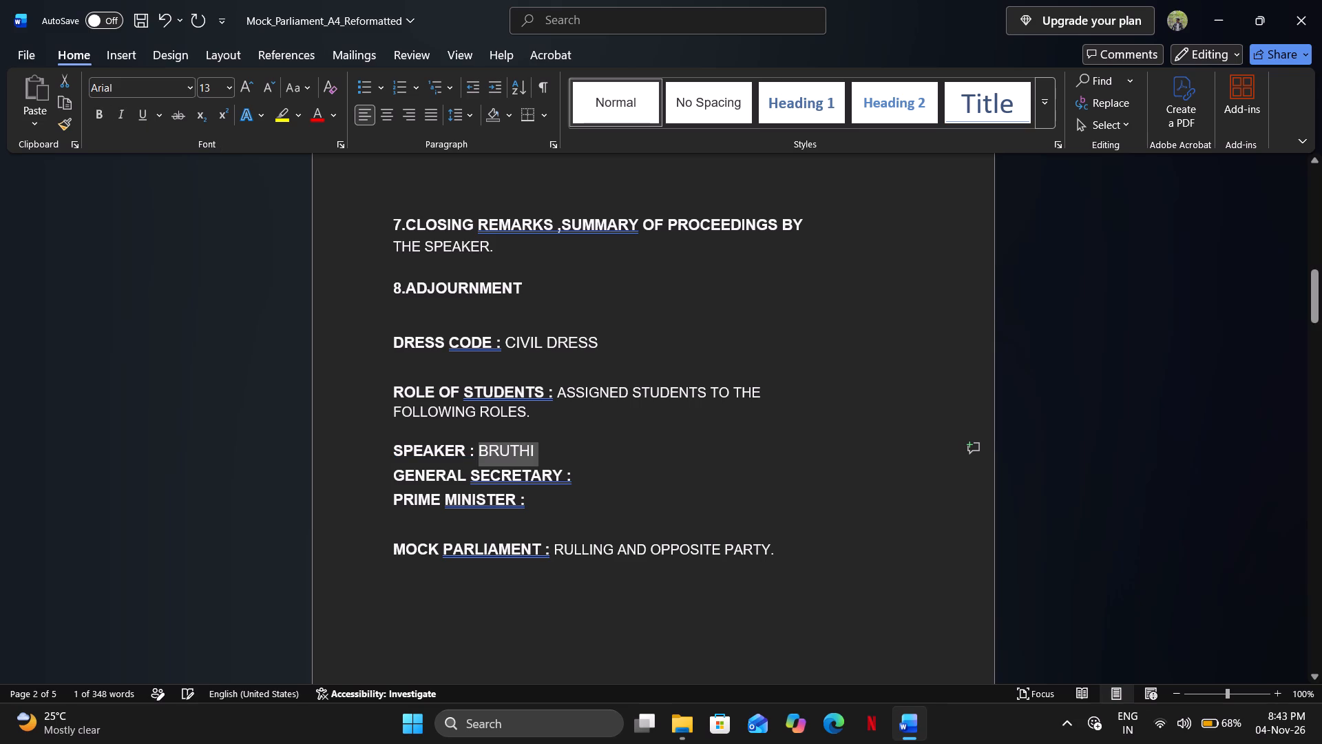
# Enter MANAYASRI in capitals after the GENERAL SECRETARY label.
pyautogui.click(759, 494)
pyautogui.click(645, 477)
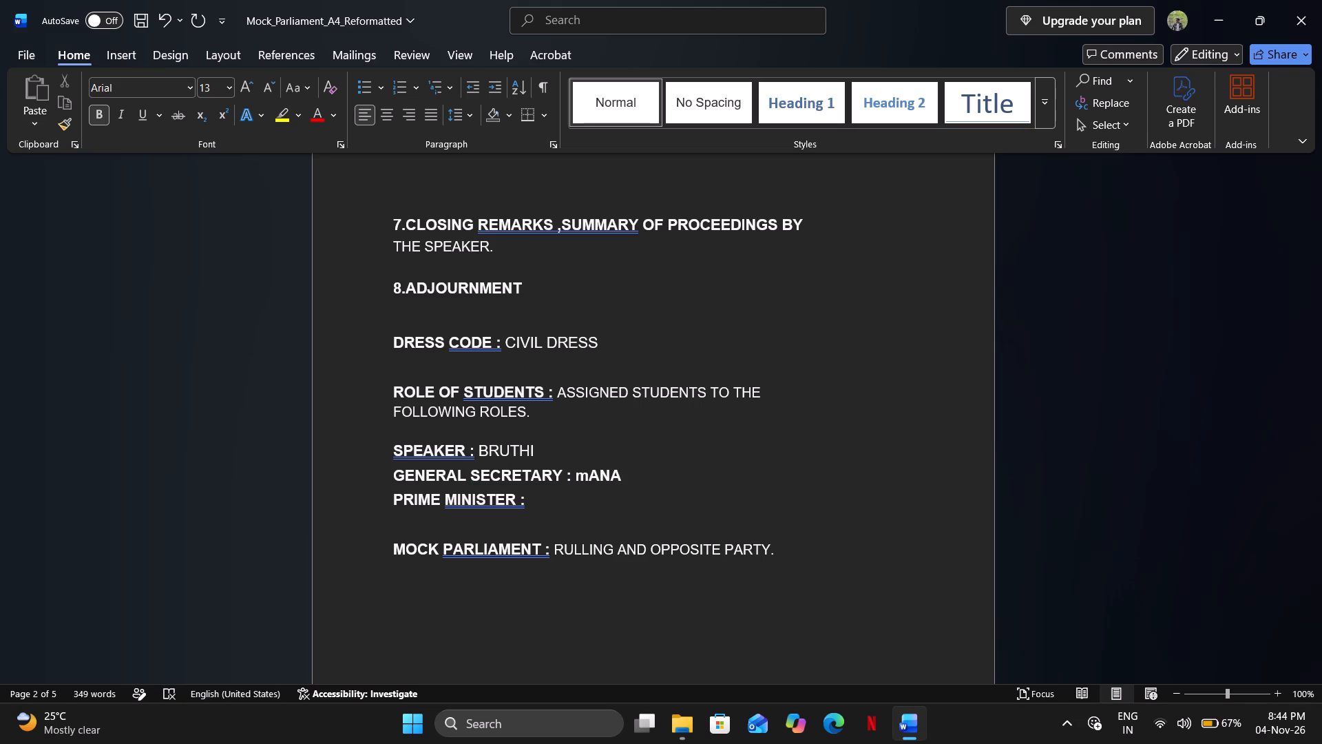
pyautogui.press('BackSpace')
pyautogui.press('BackSpace')
pyautogui.press('BackSpace')
pyautogui.press('BackSpace')
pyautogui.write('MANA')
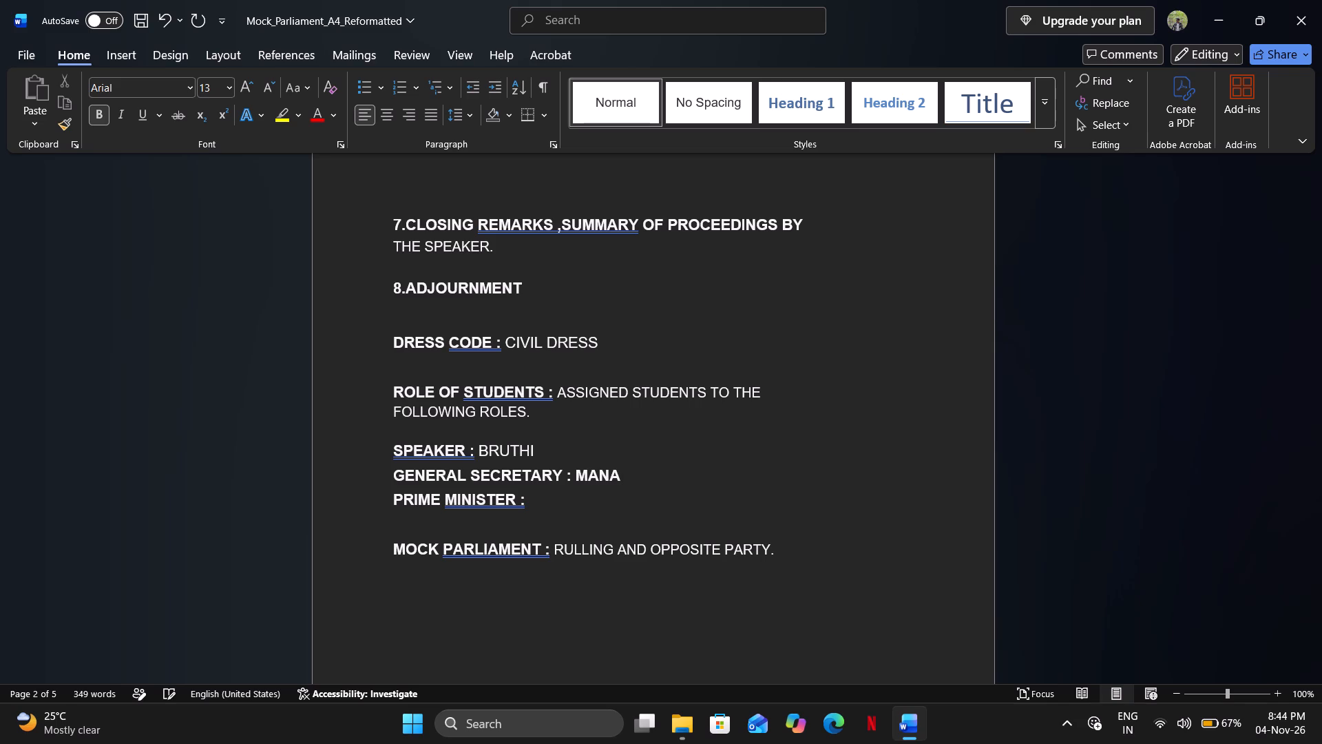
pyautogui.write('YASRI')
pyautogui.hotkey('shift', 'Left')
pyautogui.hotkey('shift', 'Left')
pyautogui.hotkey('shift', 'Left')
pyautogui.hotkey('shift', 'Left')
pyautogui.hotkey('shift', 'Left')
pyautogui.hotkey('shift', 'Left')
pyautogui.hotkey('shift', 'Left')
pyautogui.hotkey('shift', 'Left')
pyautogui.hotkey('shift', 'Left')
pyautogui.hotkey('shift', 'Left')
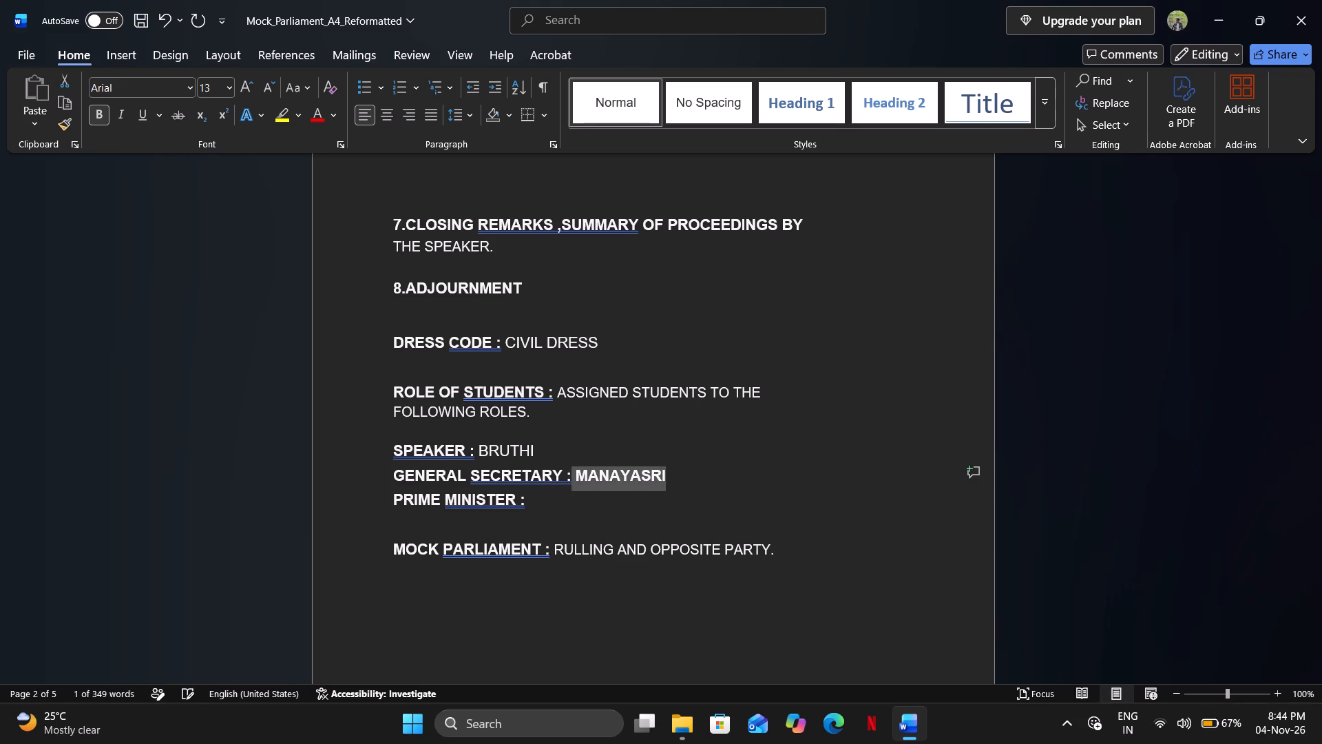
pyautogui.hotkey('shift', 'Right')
pyautogui.click(98, 117)
# Correct the spelling of the general secretary's name to MANYASRI.
pyautogui.click(713, 476)
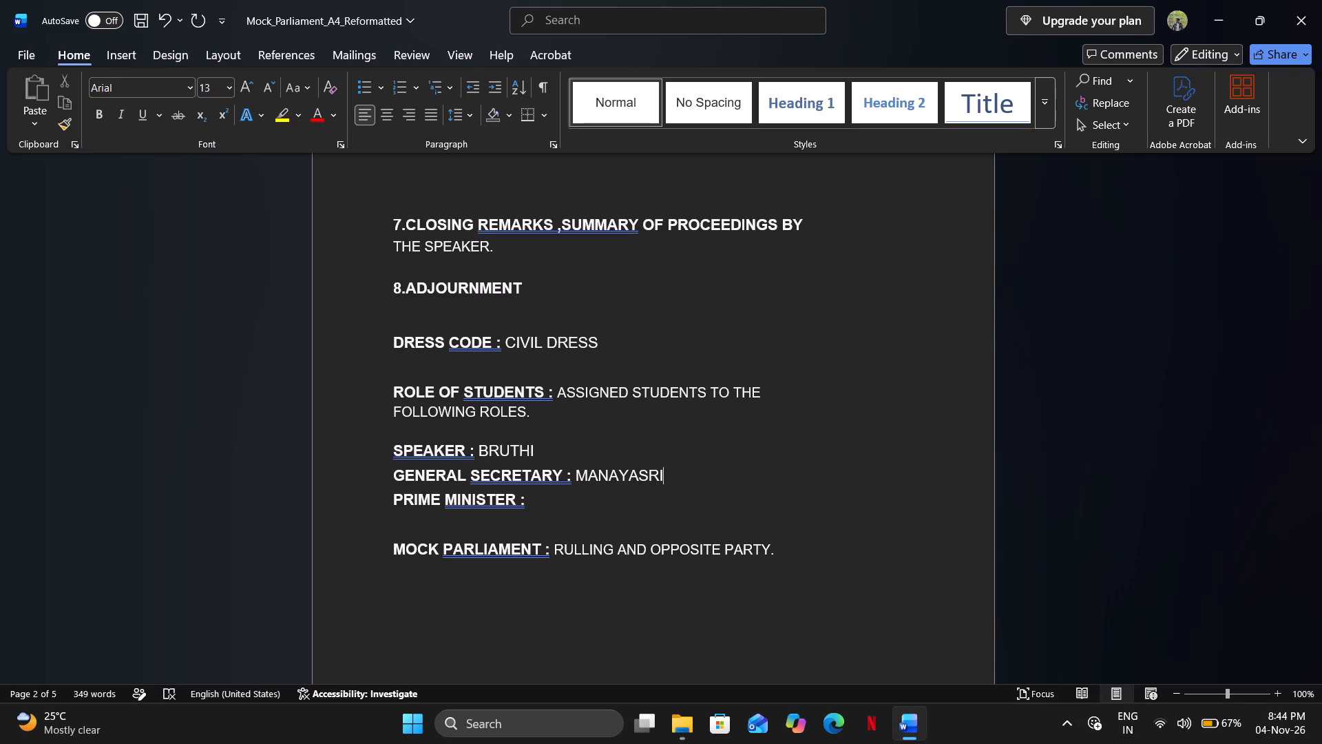
pyautogui.press('Left')
pyautogui.press('Left')
pyautogui.press('Left')
pyautogui.press('Left')
pyautogui.press('Left')
pyautogui.press('BackSpace')
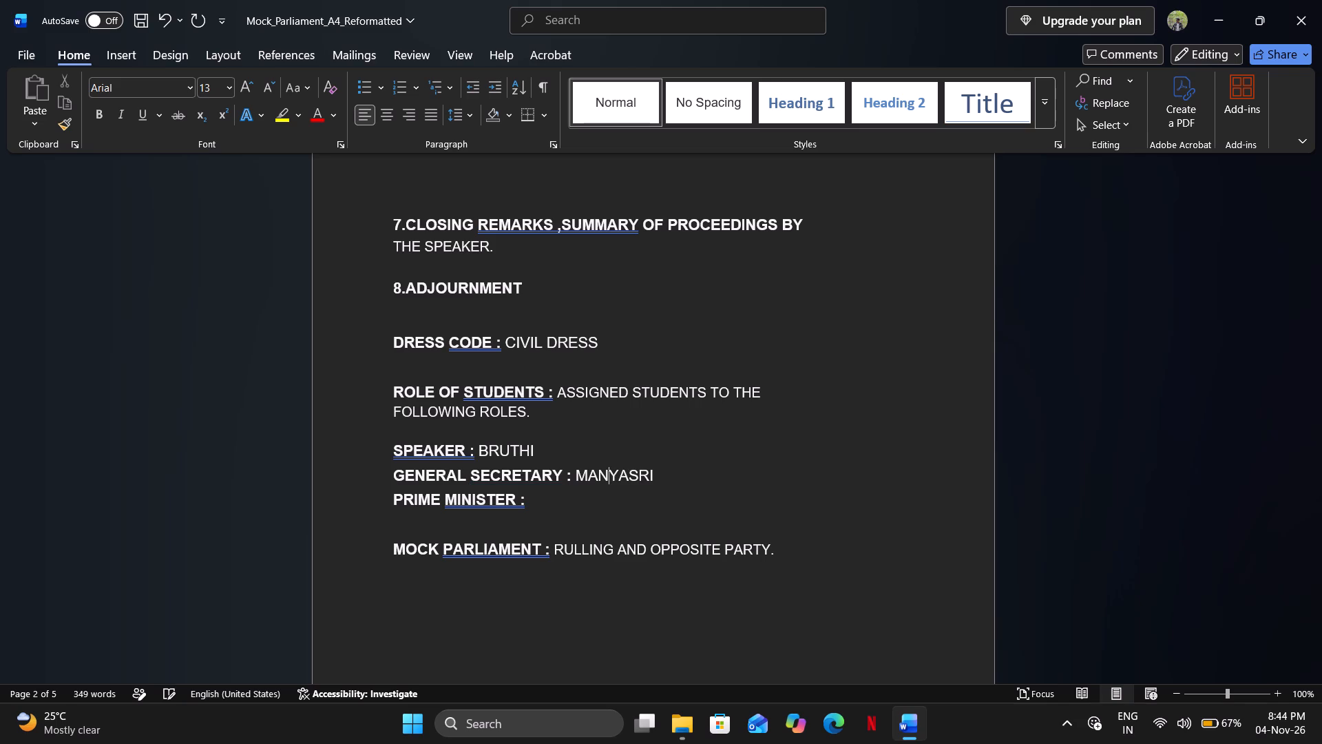
pyautogui.press('Right')
pyautogui.press('Right')
pyautogui.press('Right')
pyautogui.press('Right')
# Add FARIYA in capitals after MANYASRI on the GENERAL SECRETARY line, separated by a spaced dash.
pyautogui.click(672, 479)
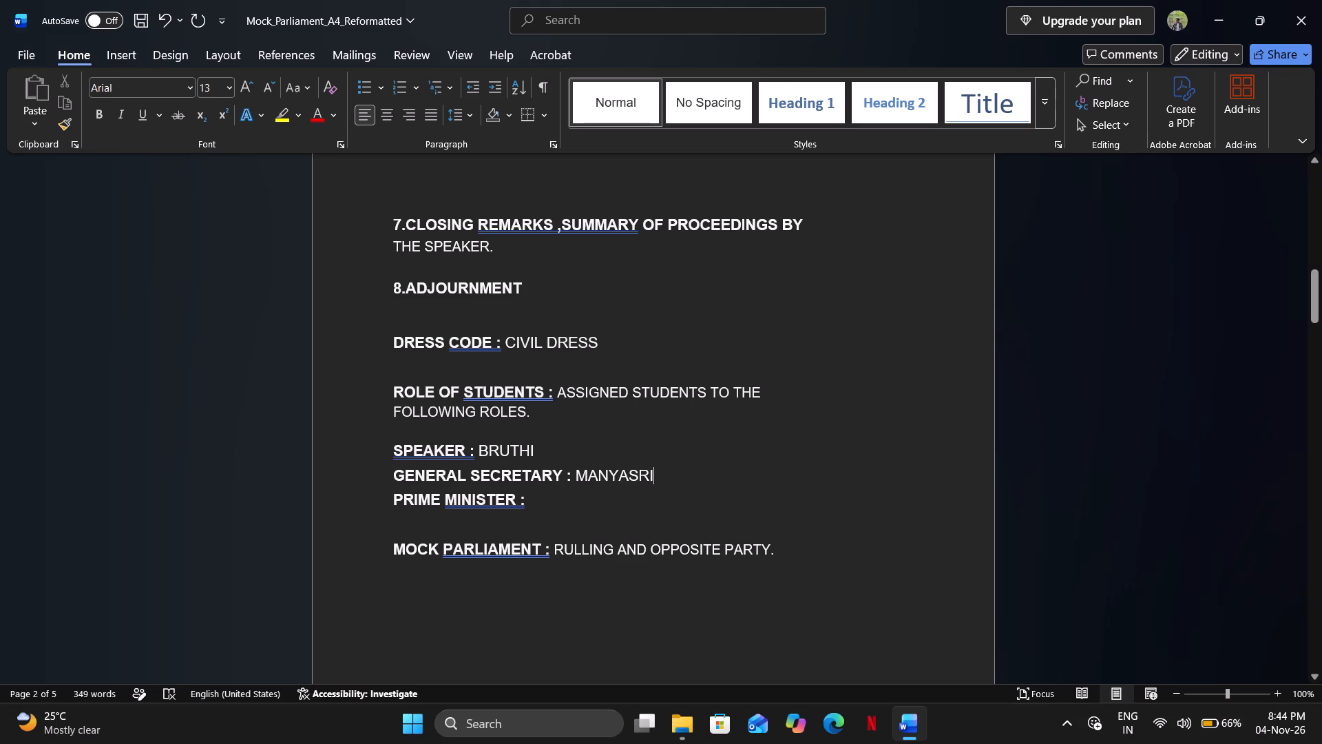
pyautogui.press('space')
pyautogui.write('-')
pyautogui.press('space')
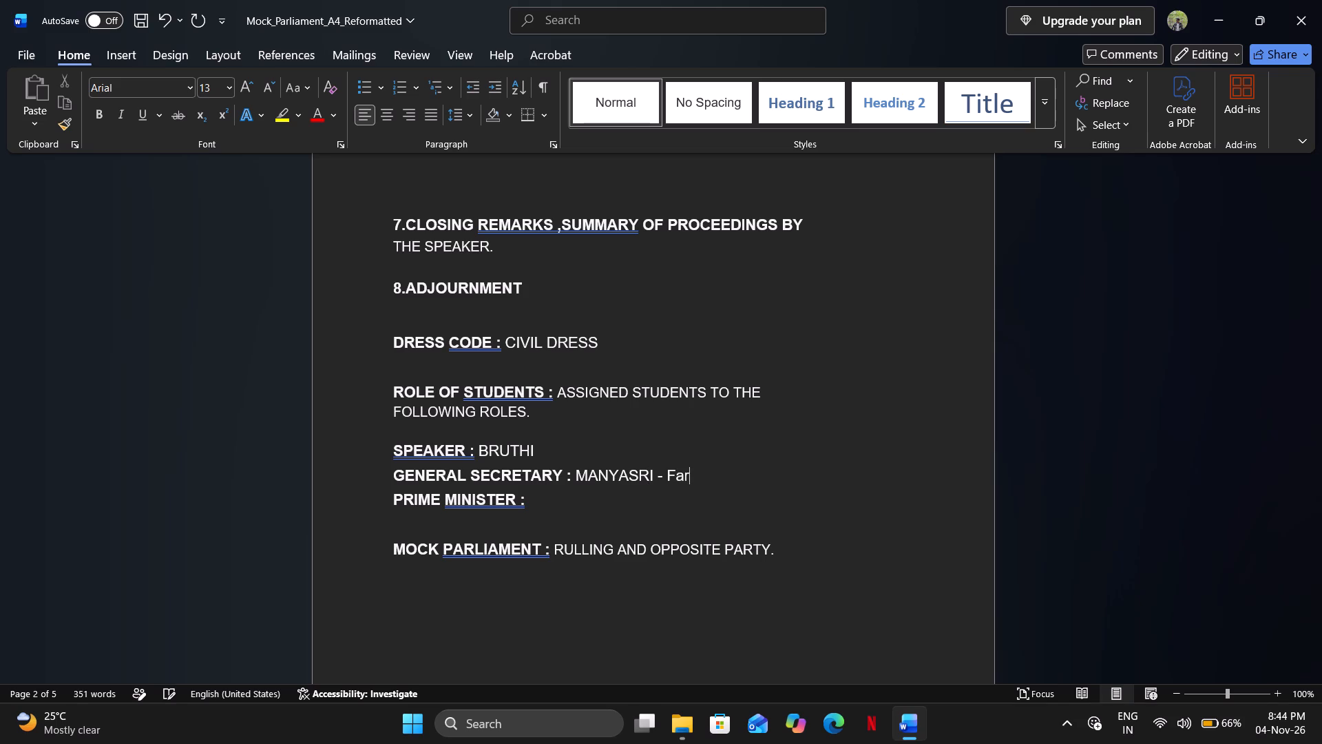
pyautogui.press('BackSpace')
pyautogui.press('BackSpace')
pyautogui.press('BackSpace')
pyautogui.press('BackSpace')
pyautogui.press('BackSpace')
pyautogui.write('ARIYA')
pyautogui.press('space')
# Enter the prime minister's full name in capitals after the PRIME MINISTER label, without adding an extra line.
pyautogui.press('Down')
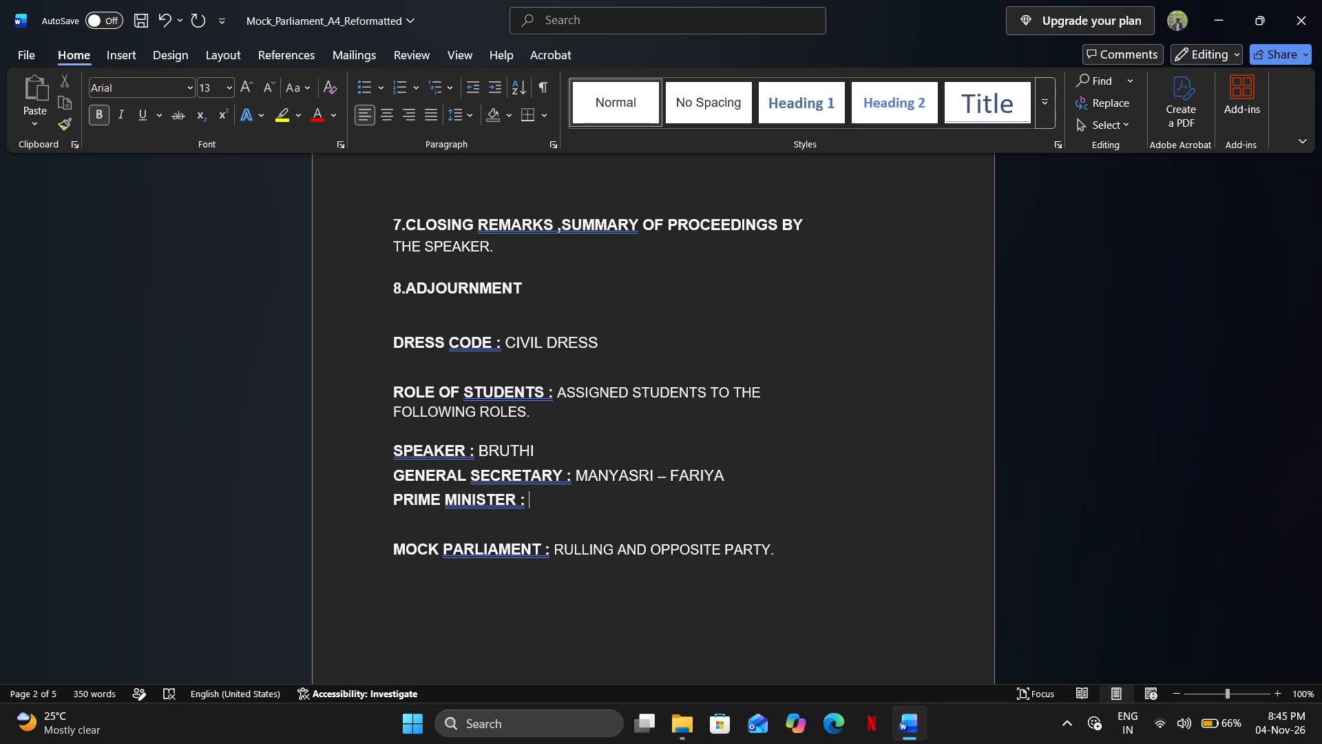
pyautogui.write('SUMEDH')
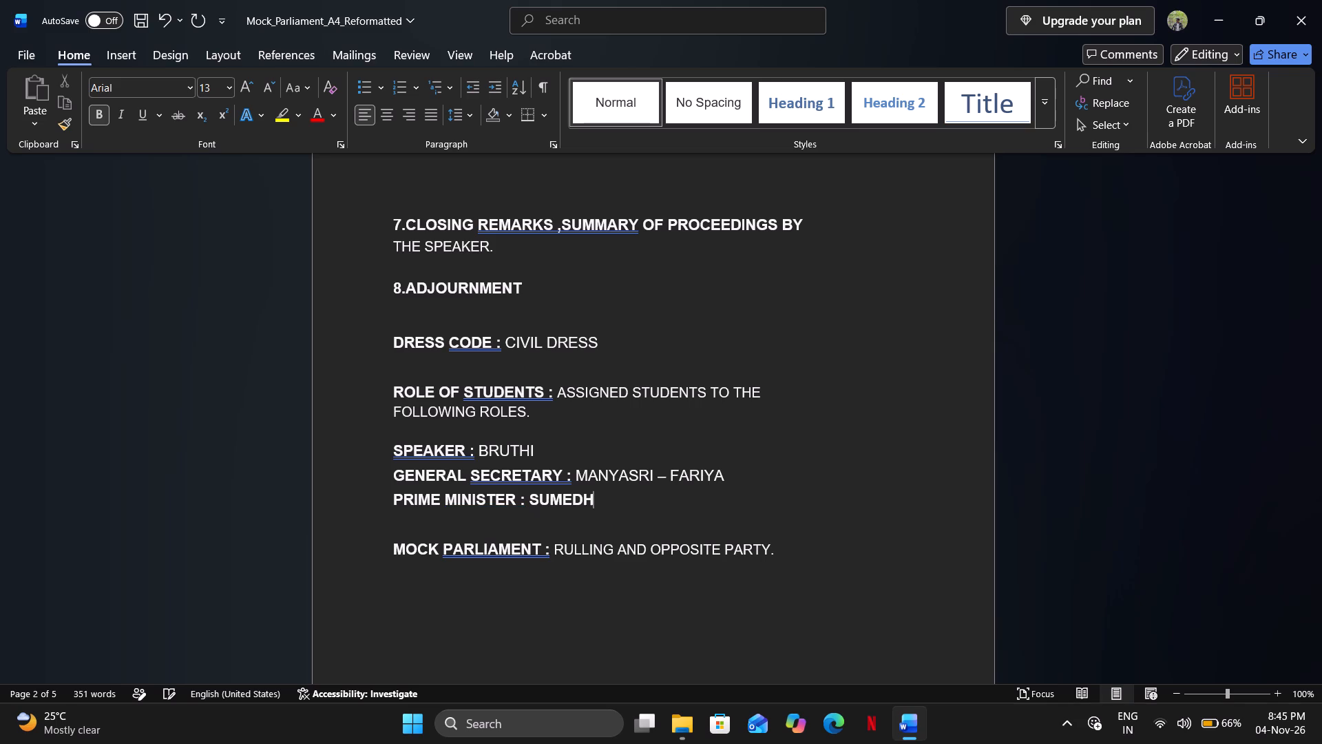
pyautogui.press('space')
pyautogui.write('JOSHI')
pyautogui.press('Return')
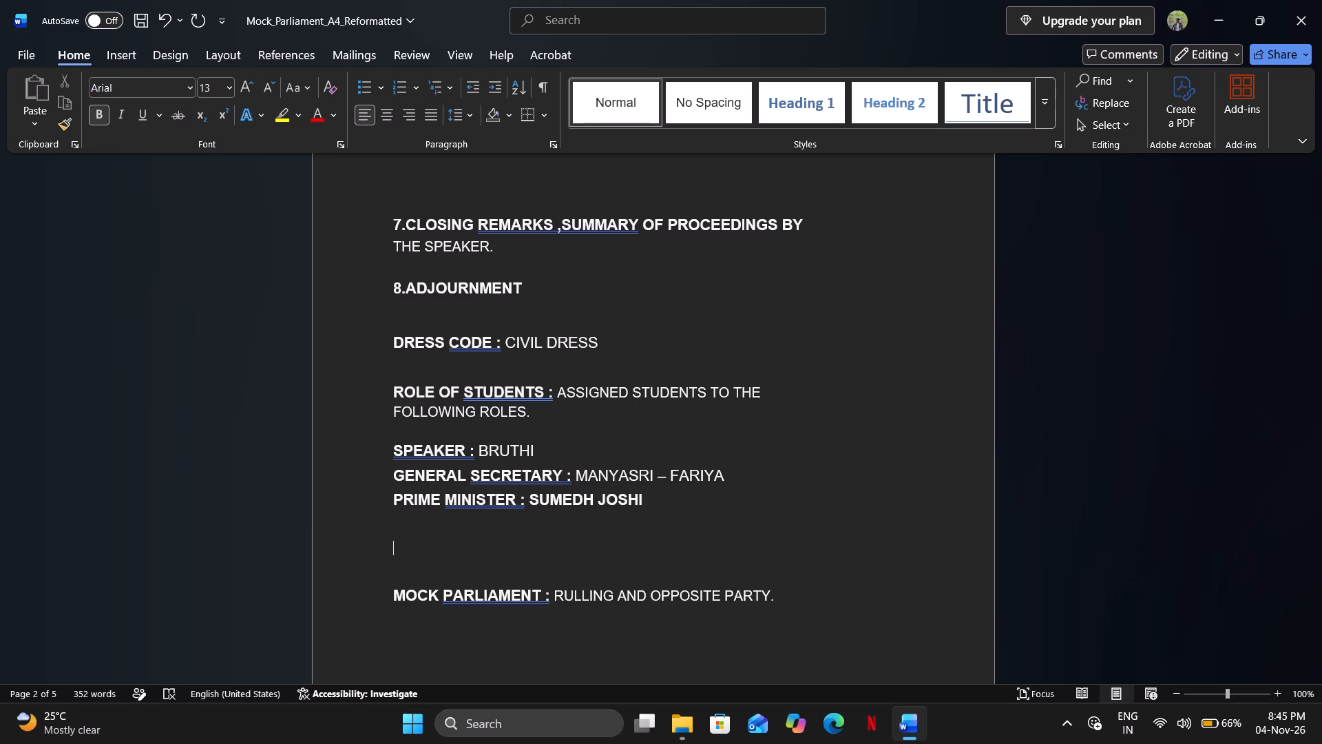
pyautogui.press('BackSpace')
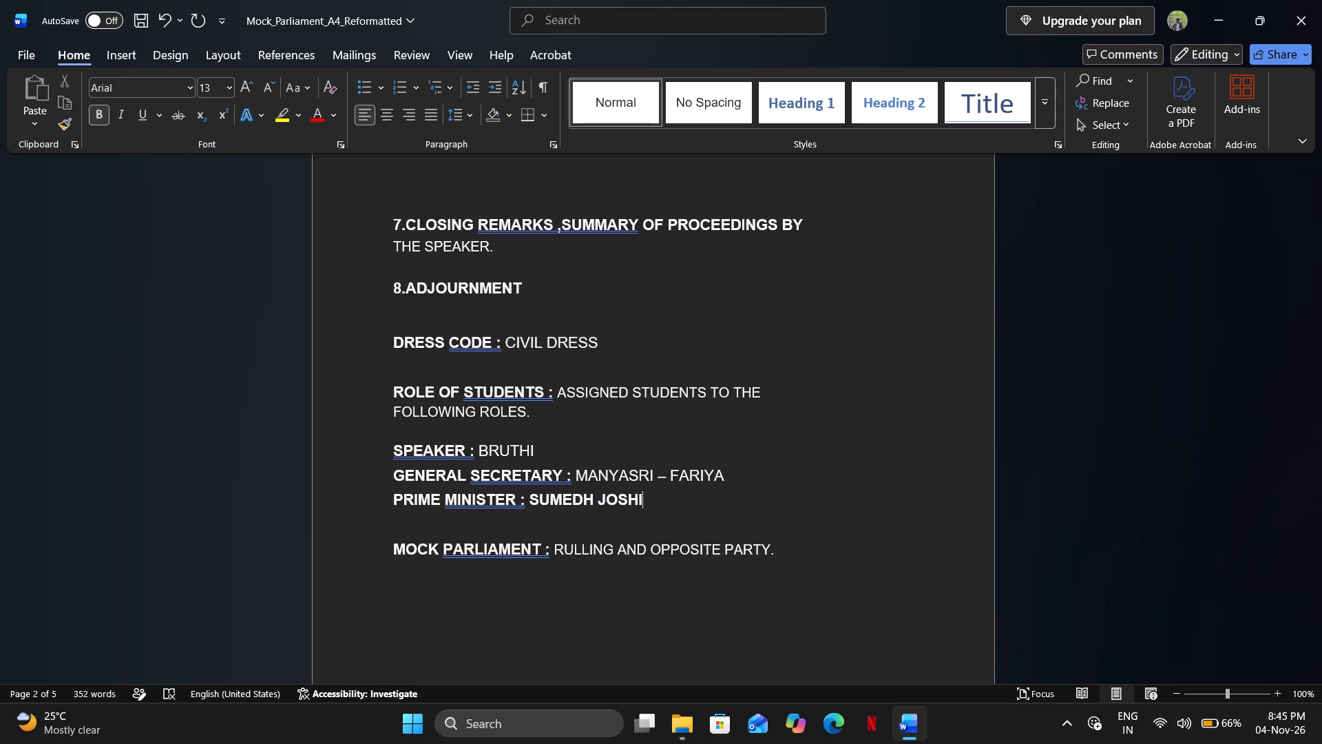
# Remove the bold formatting from the prime minister's name, leaving its label bold.
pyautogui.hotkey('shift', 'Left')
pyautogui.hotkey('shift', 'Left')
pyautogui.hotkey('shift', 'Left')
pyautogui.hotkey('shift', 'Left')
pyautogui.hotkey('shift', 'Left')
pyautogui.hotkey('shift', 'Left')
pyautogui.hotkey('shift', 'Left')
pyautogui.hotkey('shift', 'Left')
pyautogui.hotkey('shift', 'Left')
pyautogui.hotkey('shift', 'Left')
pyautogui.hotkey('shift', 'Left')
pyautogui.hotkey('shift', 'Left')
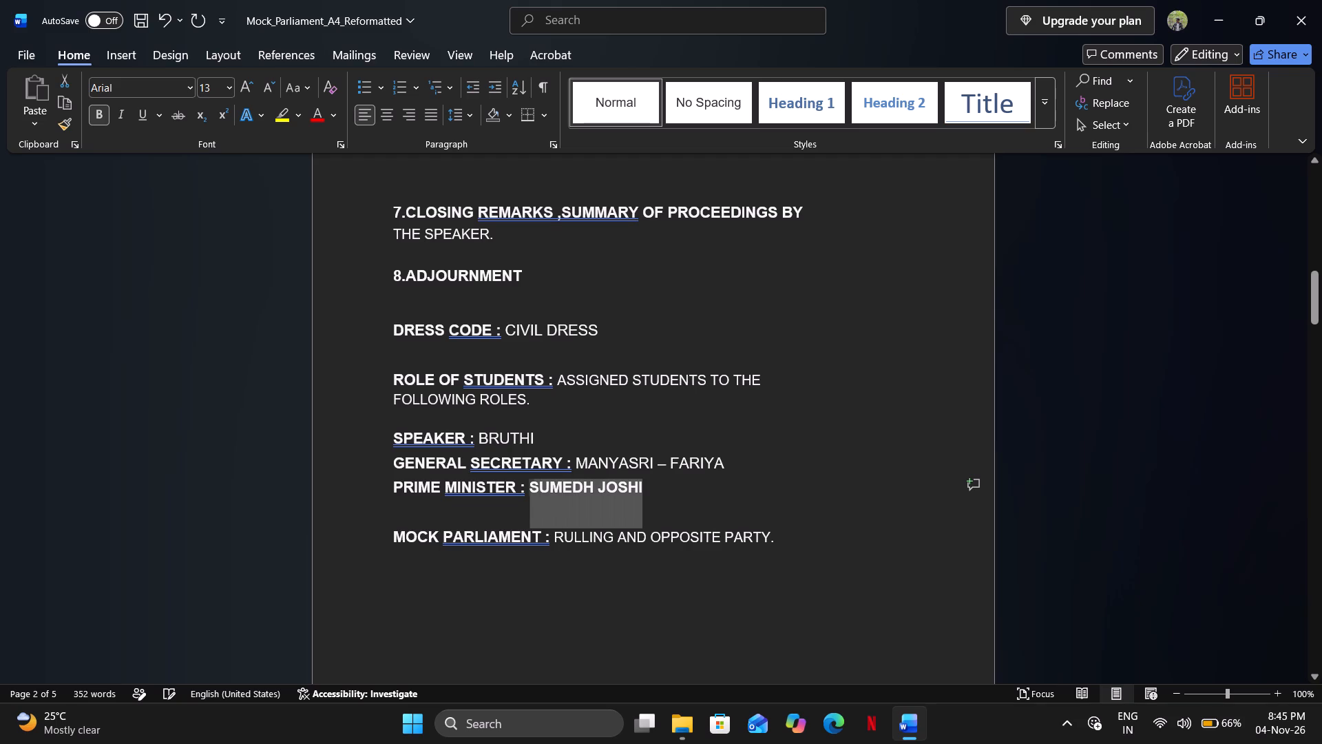
pyautogui.click(99, 110)
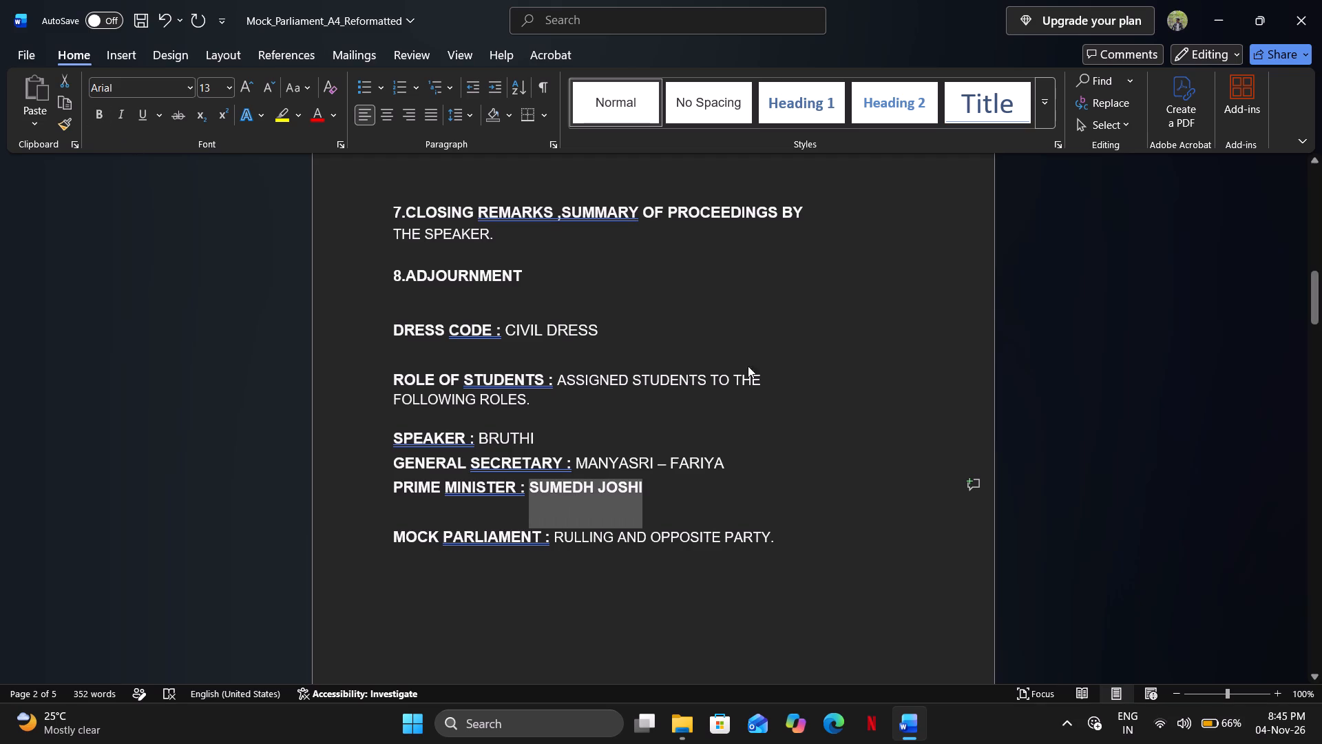
pyautogui.click(882, 473)
# Examine the oath-taking members table and the handwritten additions and additional names listed below it.
pyautogui.scroll(-7, 882, 473)
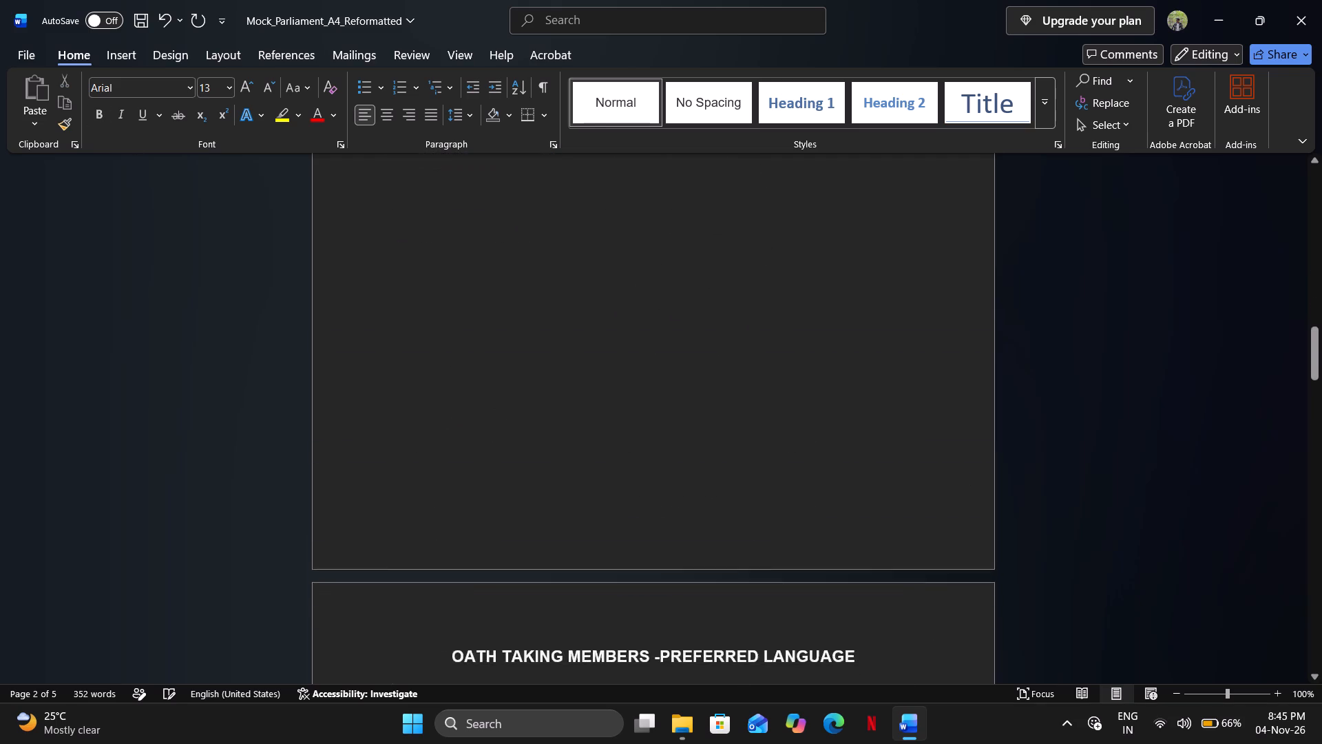
pyautogui.scroll(-1, 882, 473)
pyautogui.scroll(1, 828, 419)
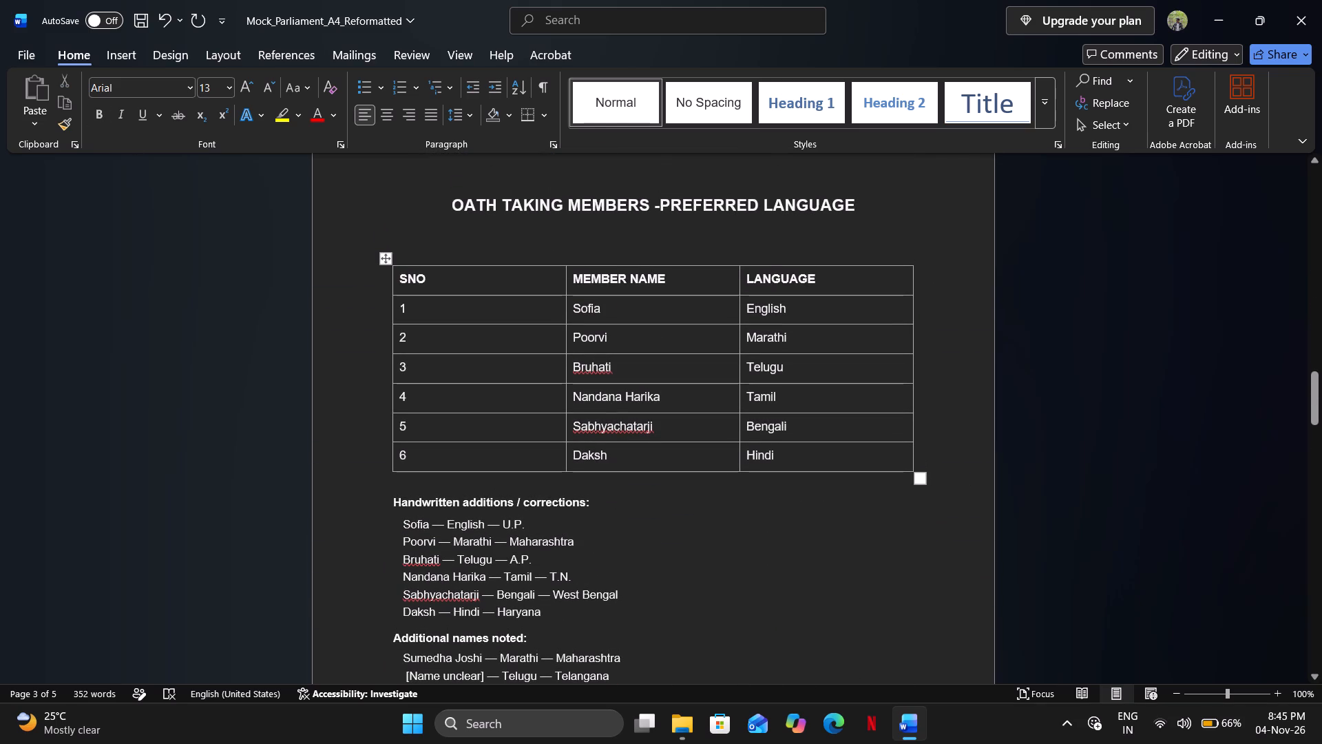
pyautogui.click(632, 312)
pyautogui.press('Left')
pyautogui.press('Left')
pyautogui.press('Left')
pyautogui.press('Left')
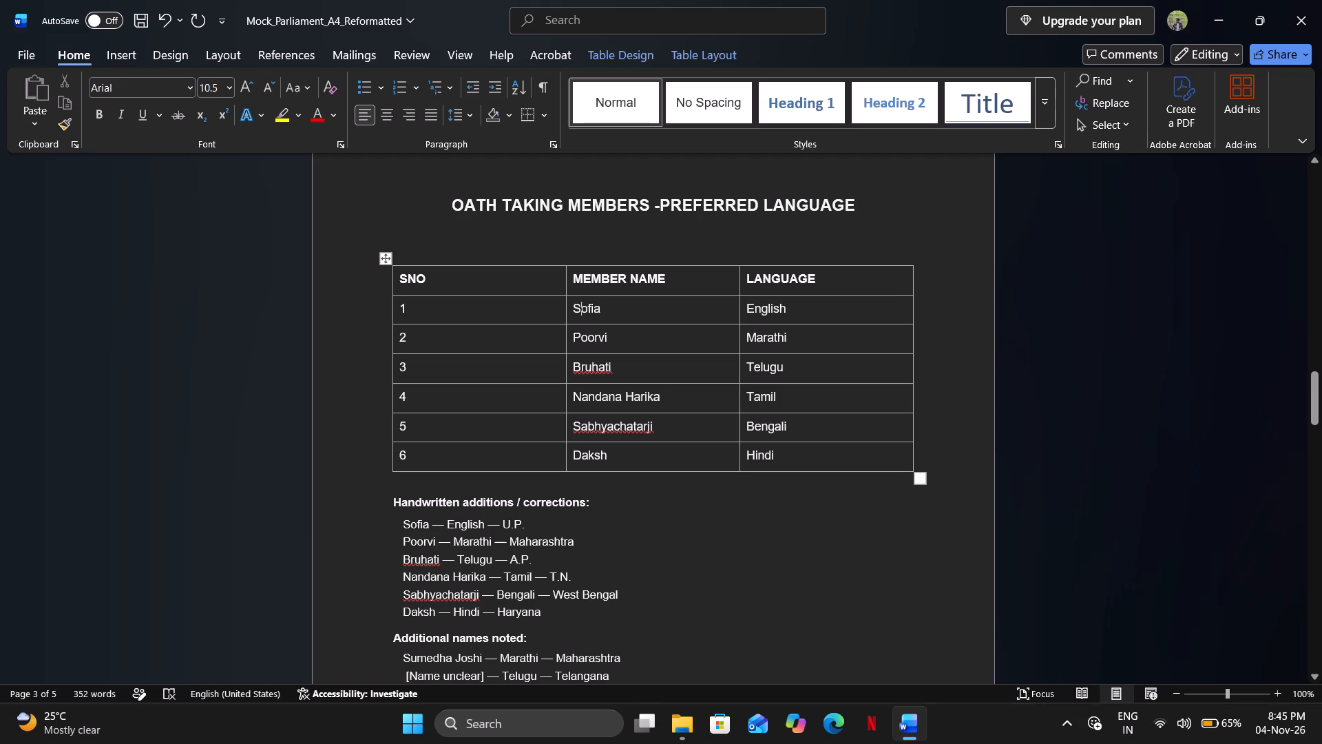
pyautogui.press('Left')
pyautogui.press('Left')
pyautogui.press('Right')
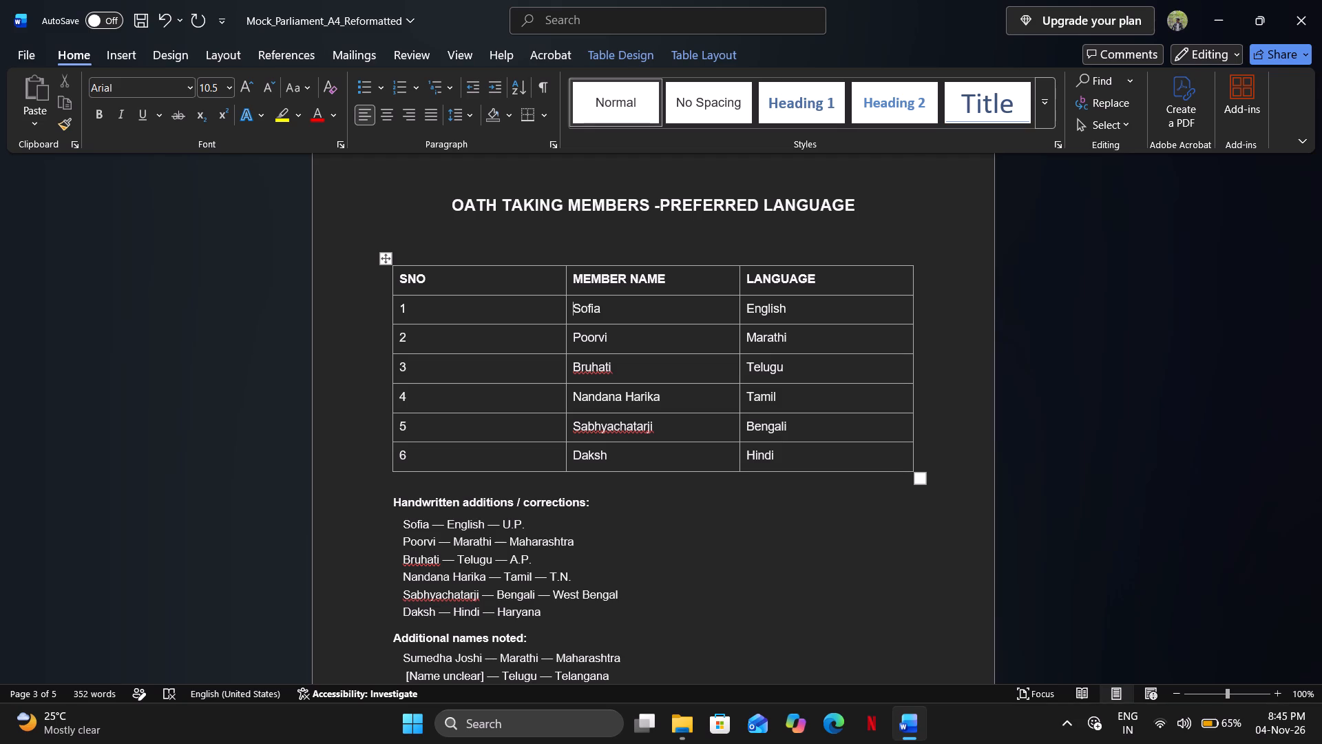
pyautogui.scroll(-1, 632, 312)
pyautogui.scroll(1, 578, 403)
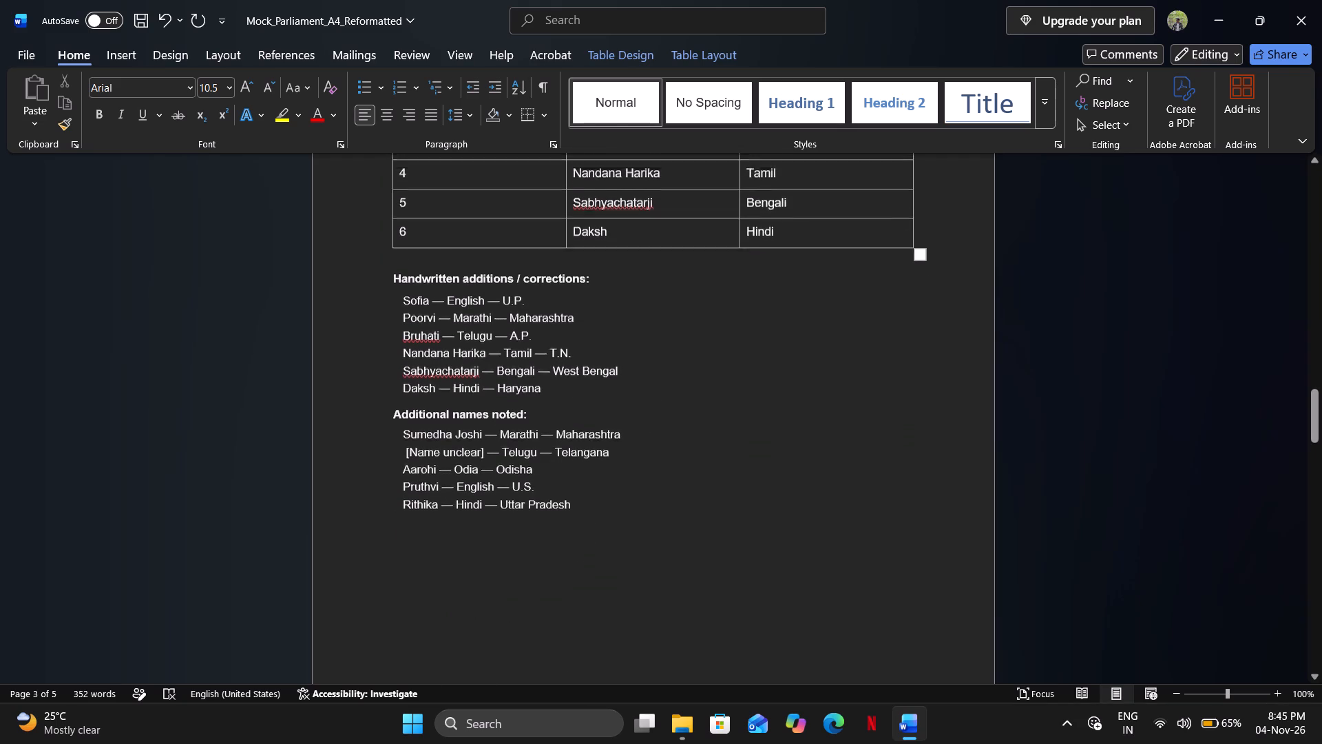
pyautogui.scroll(2, 578, 403)
pyautogui.scroll(-1, 647, 395)
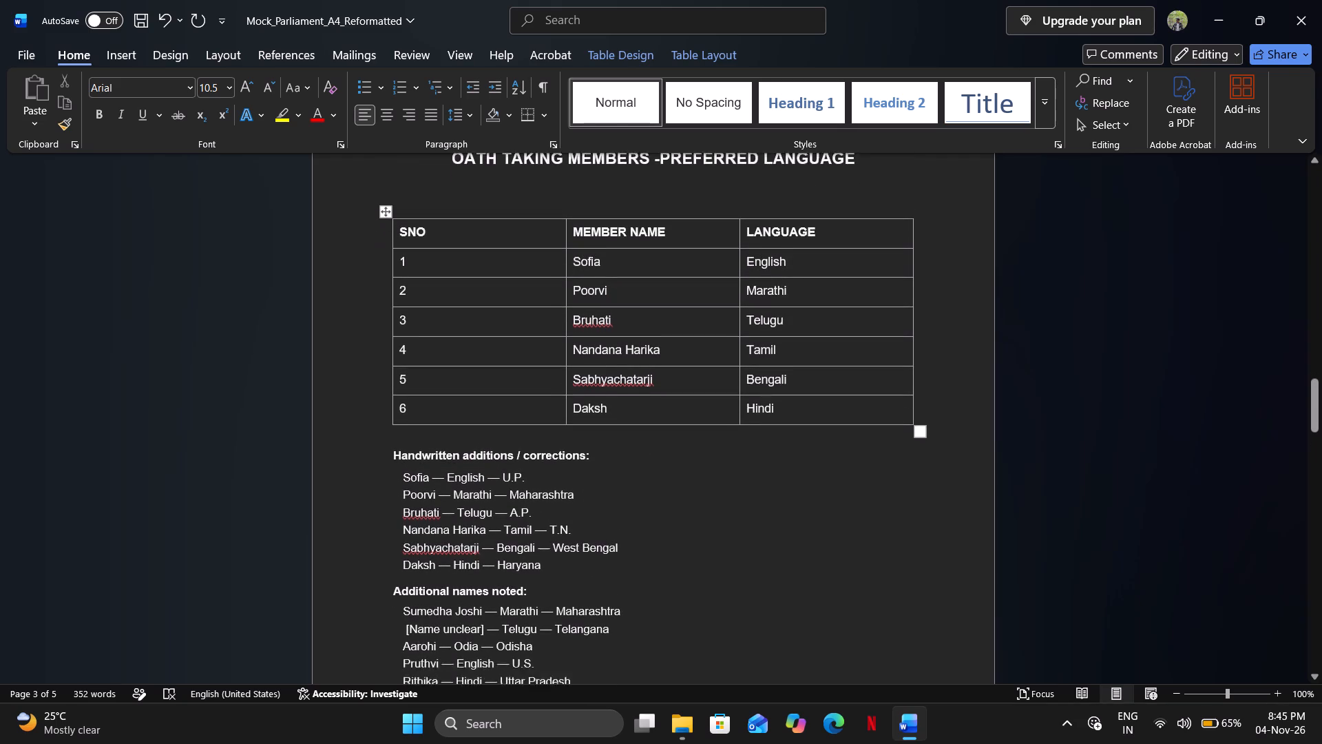
pyautogui.scroll(-1, 647, 395)
pyautogui.scroll(1, 677, 340)
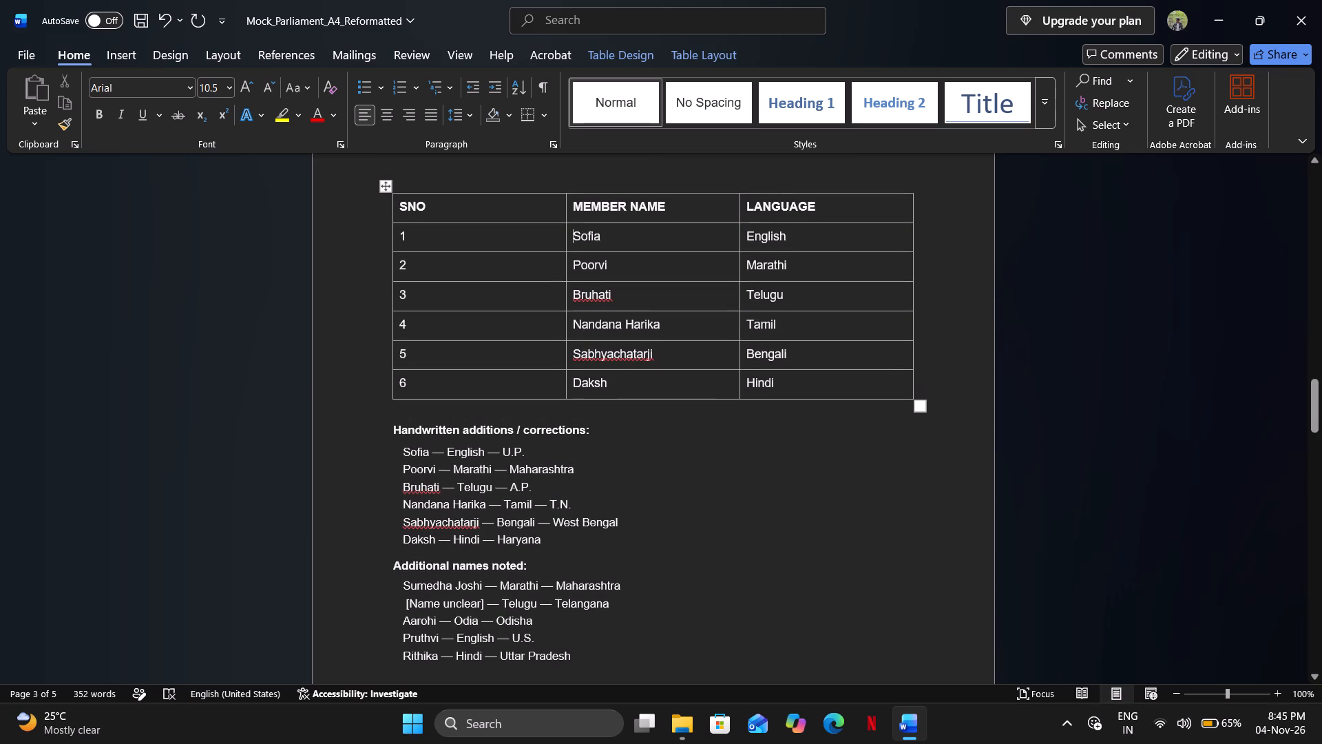
pyautogui.scroll(-1, 543, 603)
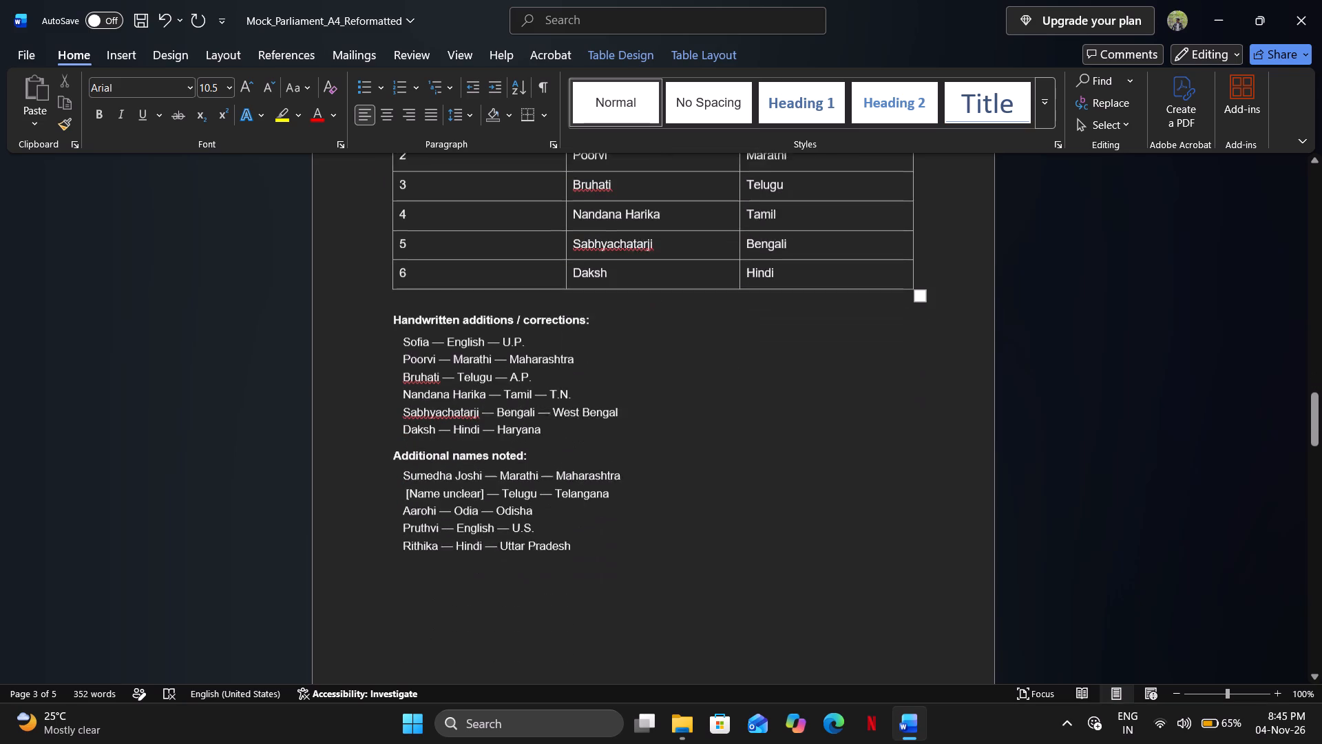
pyautogui.scroll(-1, 543, 603)
pyautogui.keyDown('ctrl'); pyautogui.scroll(1, 532, 546); pyautogui.keyUp('ctrl')
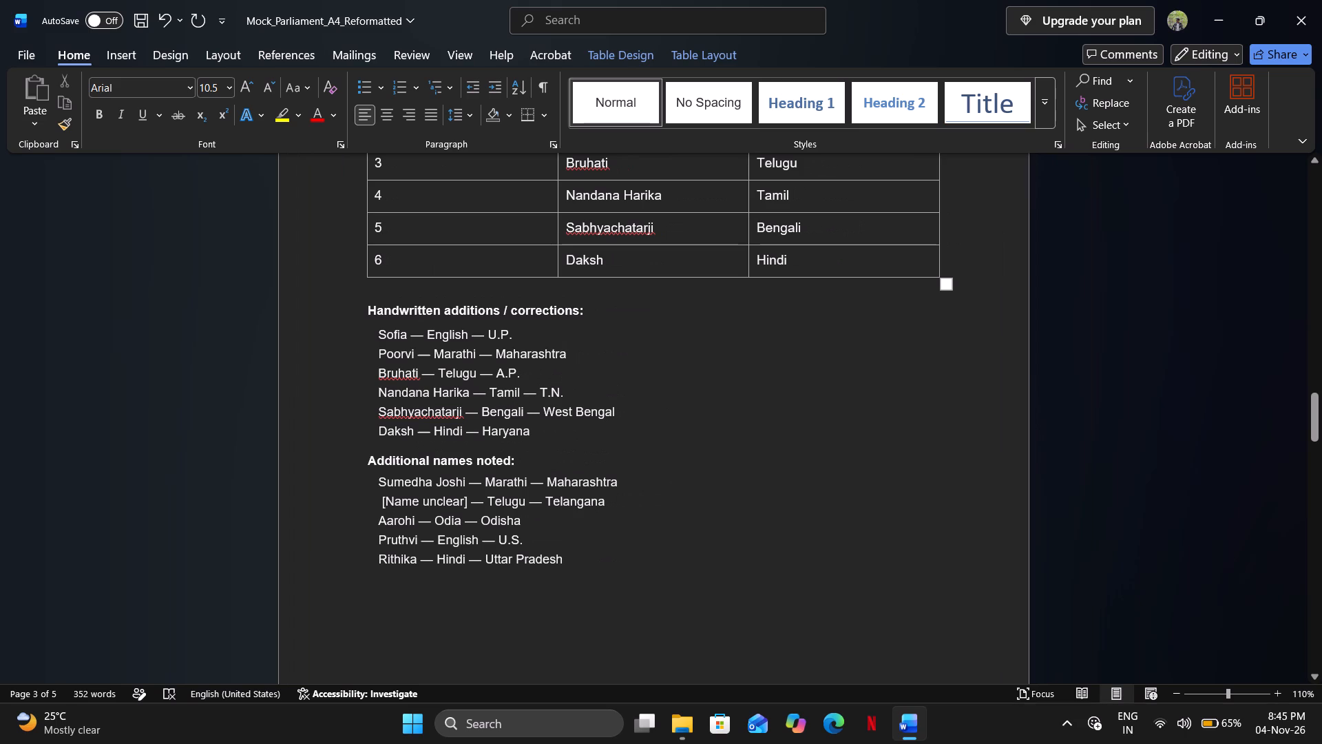
# Delete the handwritten additions/corrections and additional names lists, including their headings, below the oath-taking members table.
pyautogui.moveTo(591, 564); pyautogui.dragTo(359, 329)
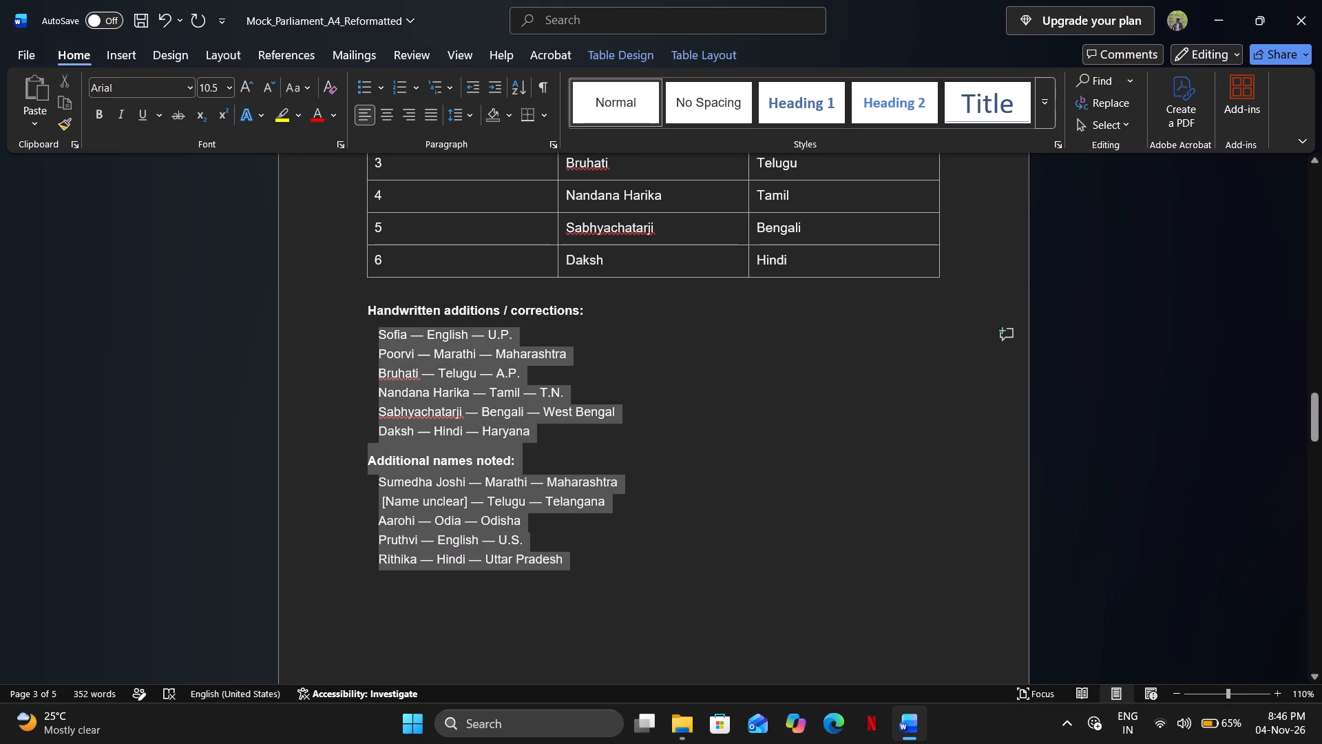
pyautogui.moveTo(359, 329); pyautogui.dragTo(356, 321)
pyautogui.press('BackSpace')
# Review the dress code and student role assignments on the page before the oath-taking members table.
pyautogui.scroll(2, 356, 321)
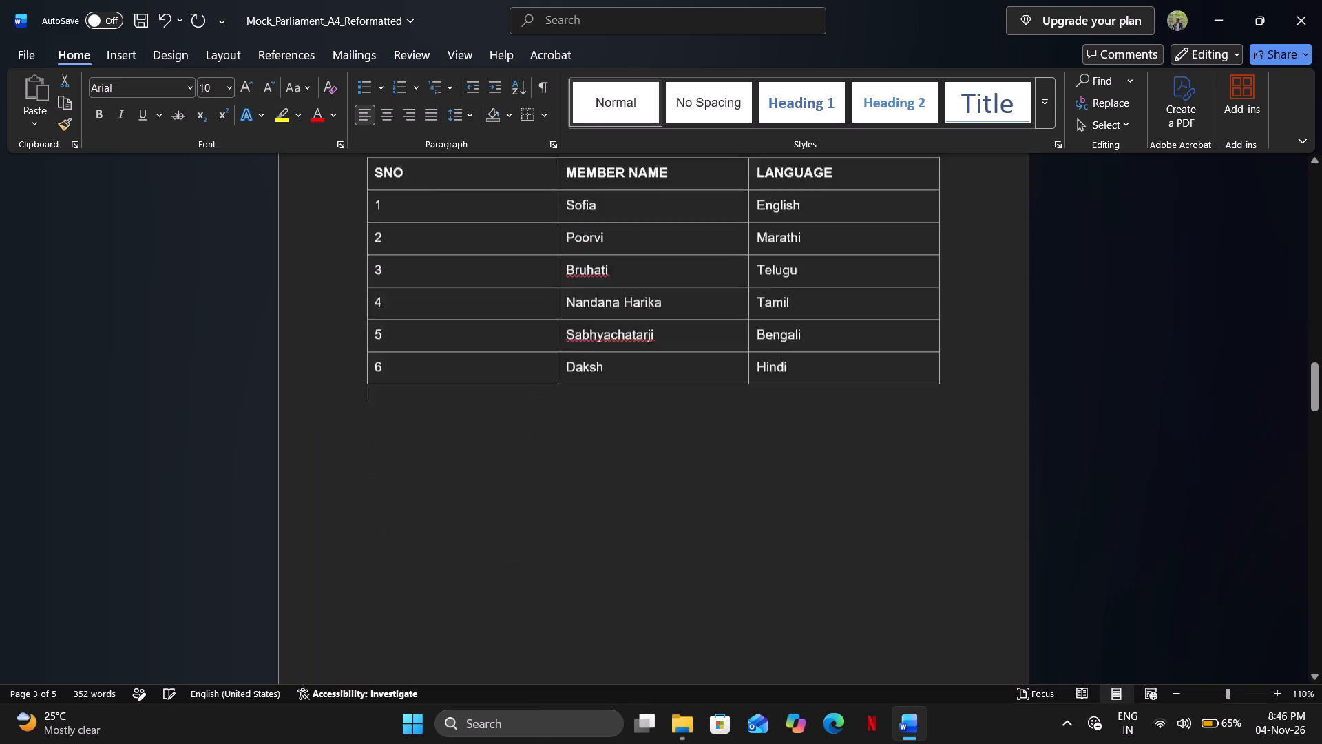
pyautogui.scroll(5, 356, 321)
pyautogui.scroll(-3, 356, 321)
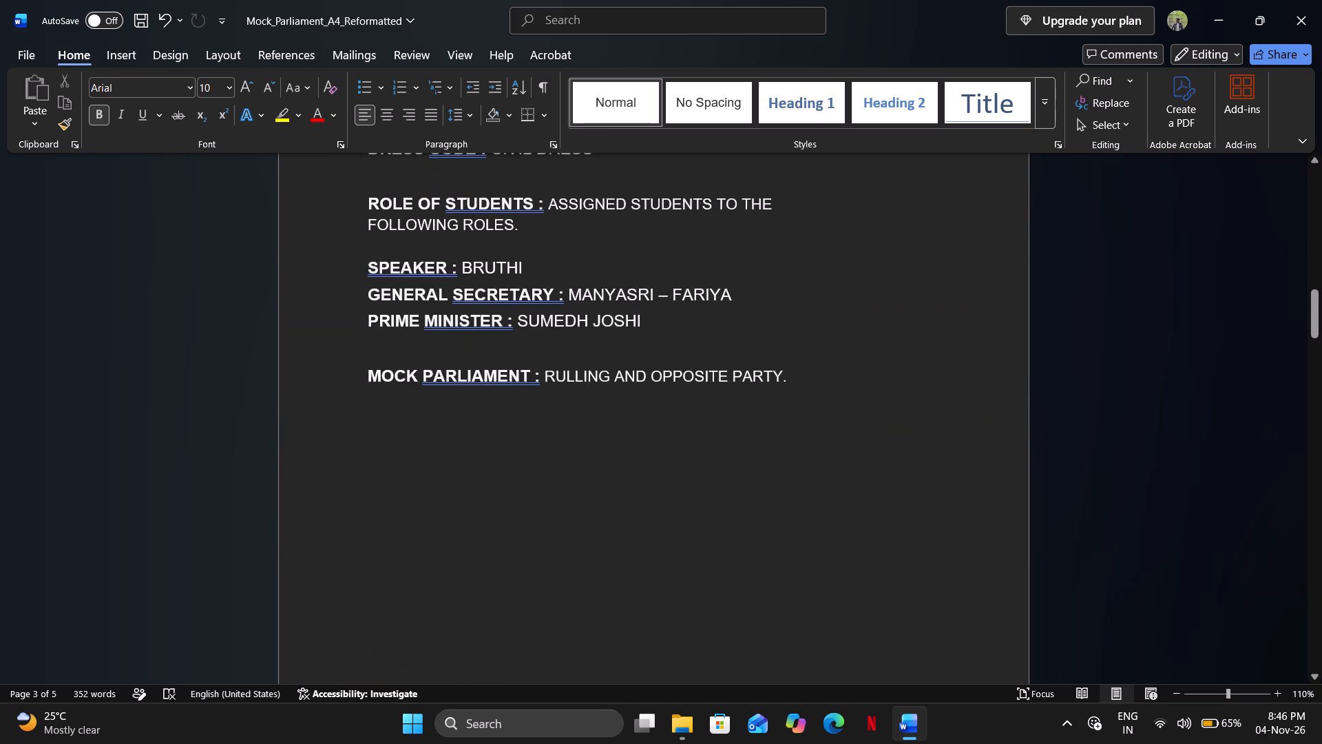
pyautogui.scroll(1, 356, 321)
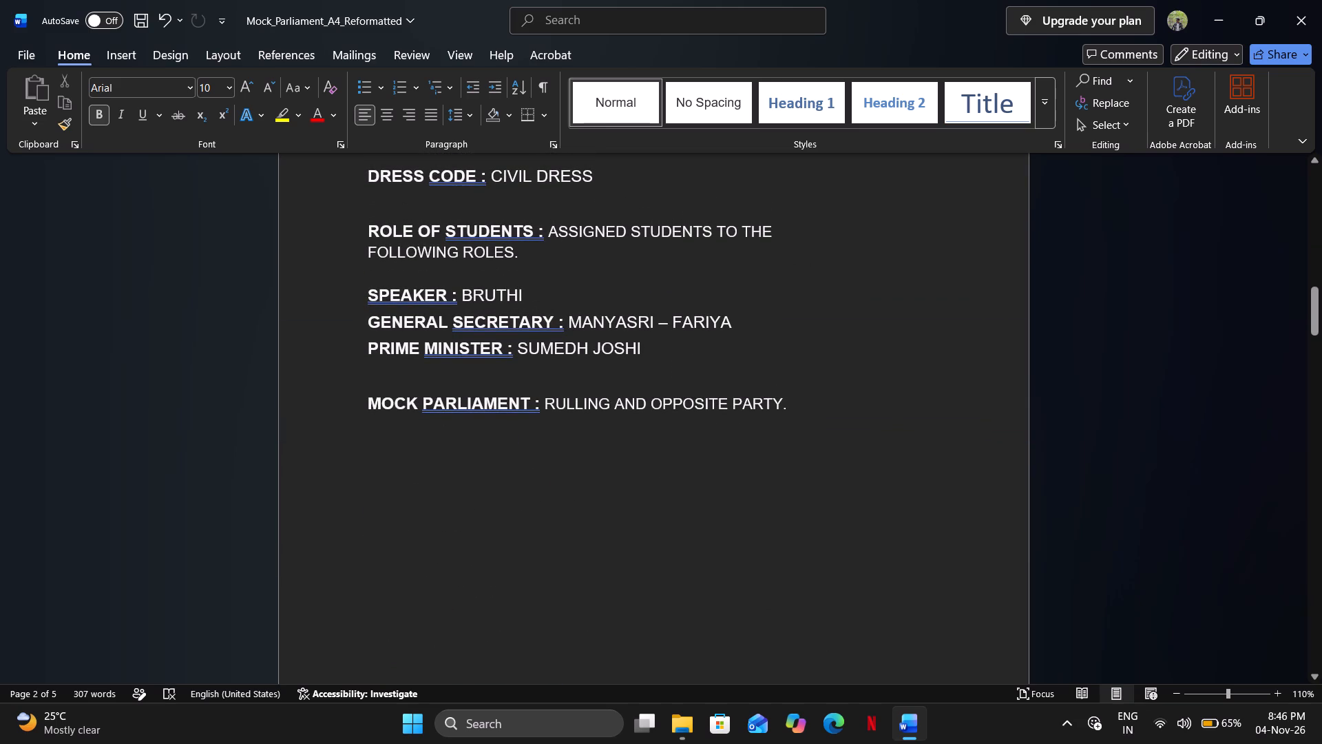
pyautogui.scroll(-1, 465, 317)
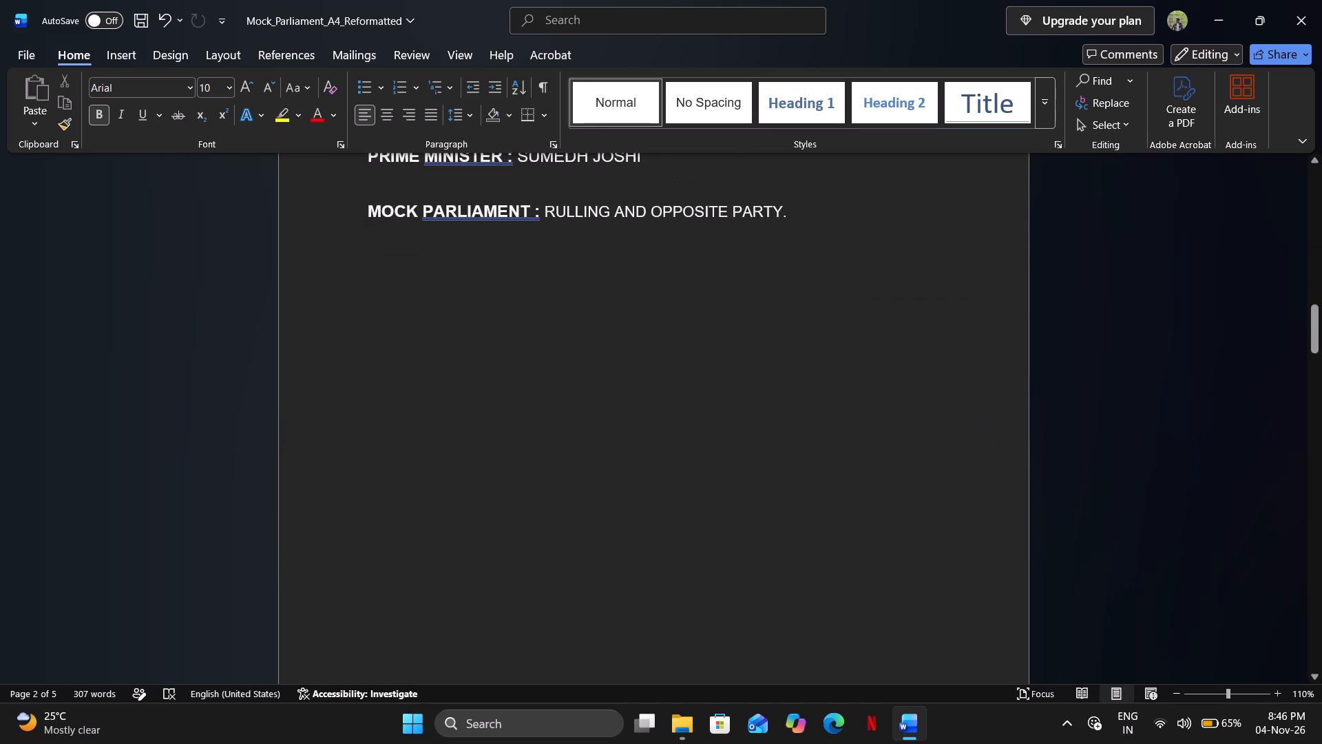
pyautogui.scroll(1, 465, 317)
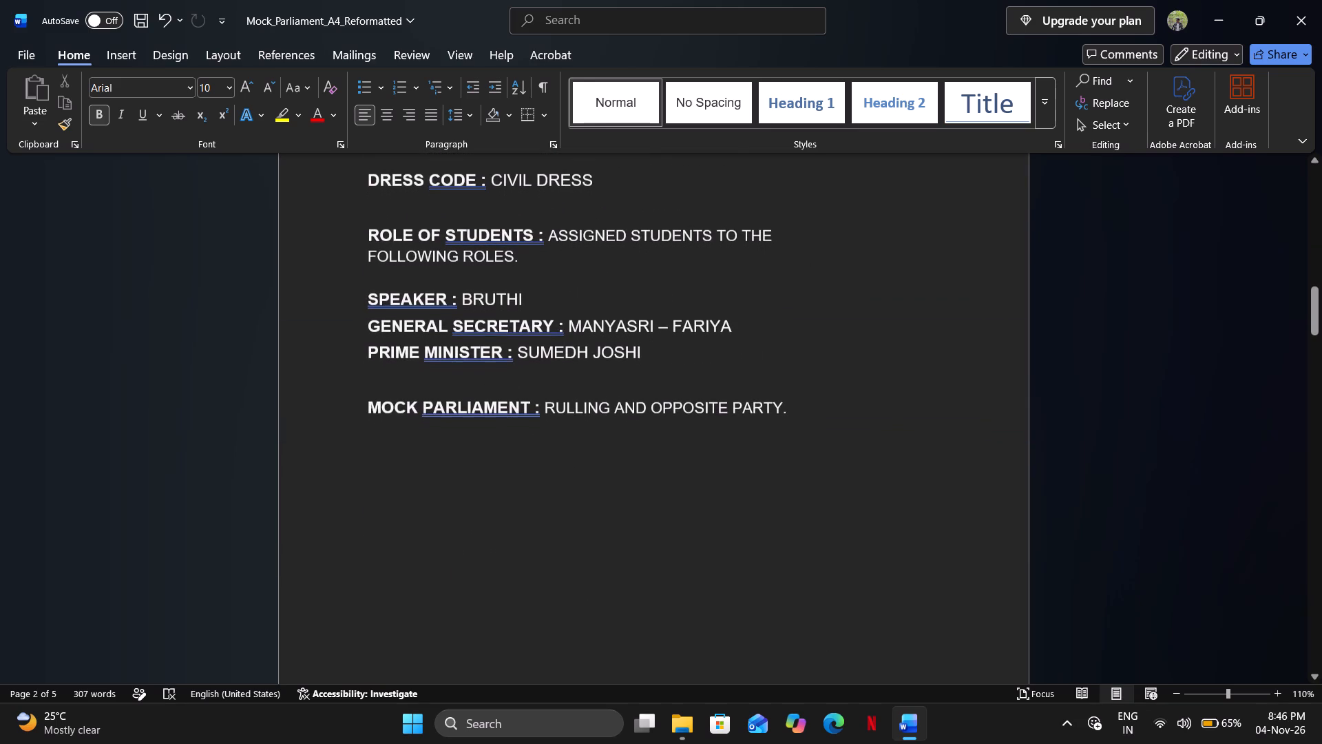
pyautogui.scroll(-2, 567, 342)
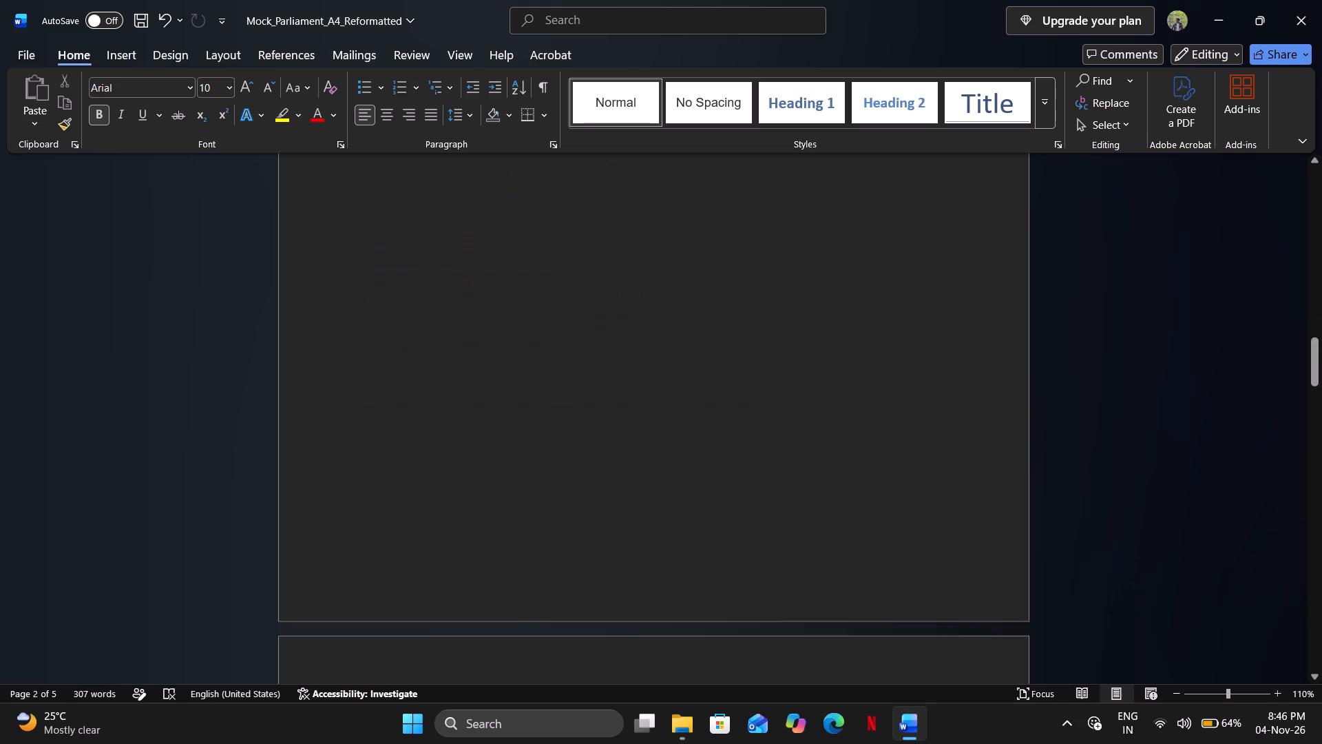
pyautogui.scroll(-1, 629, 443)
# Replace the first member's name in the oath-taking members table with Sriyanshu.
pyautogui.click(611, 417)
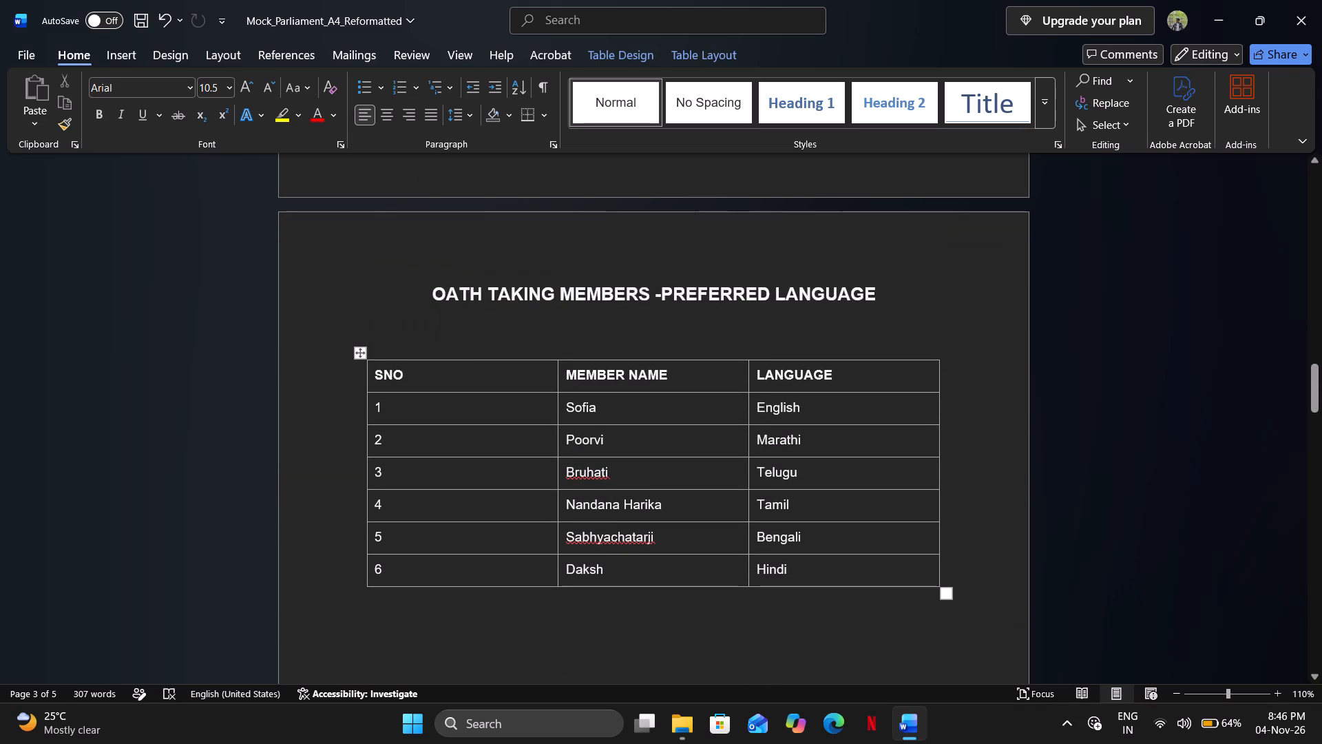
pyautogui.click(613, 406)
pyautogui.press('BackSpace')
pyautogui.press('BackSpace')
pyautogui.press('BackSpace')
pyautogui.press('BackSpace')
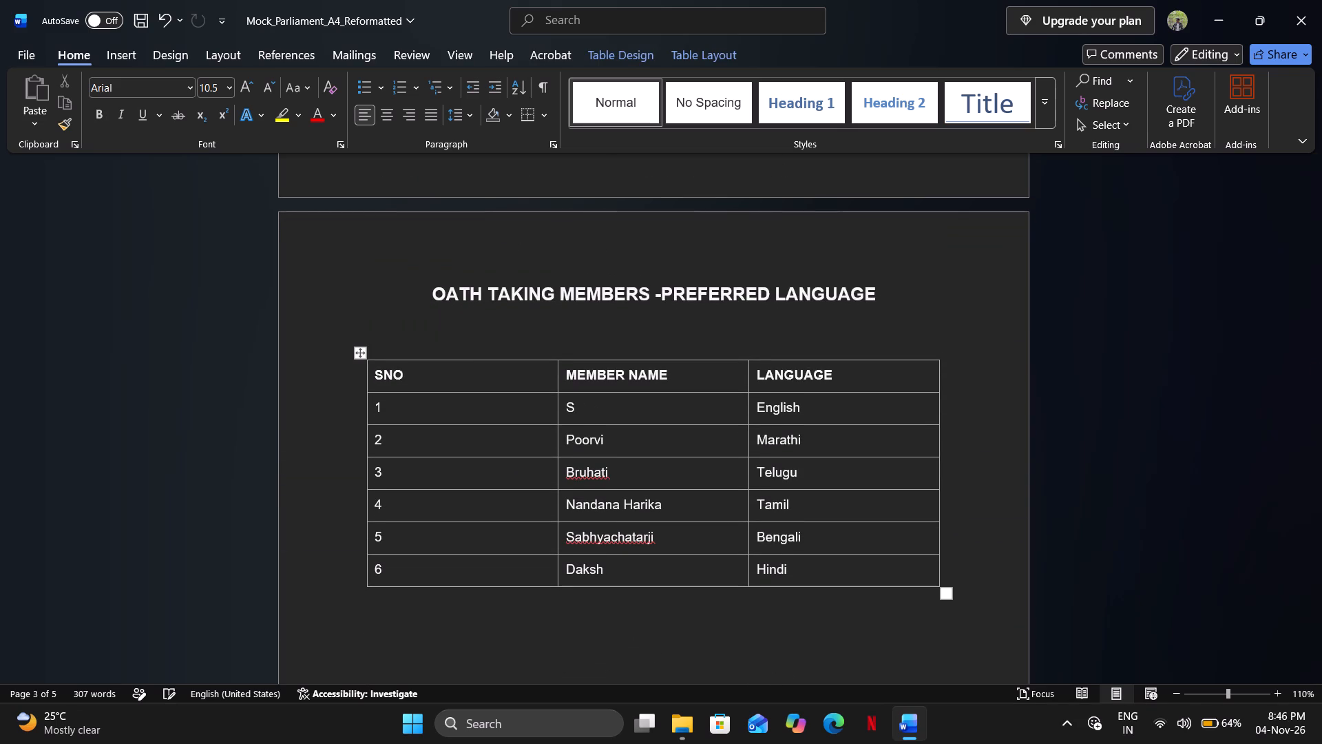
pyautogui.press('BackSpace')
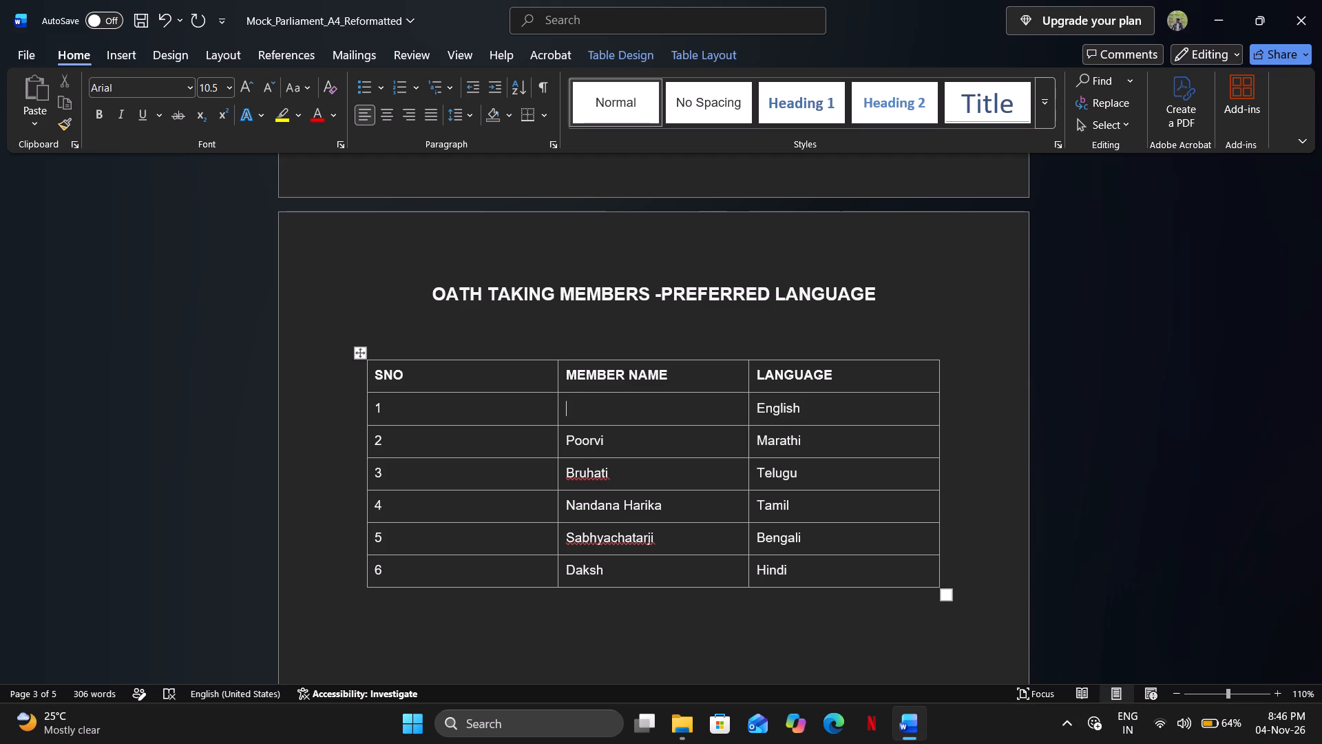
pyautogui.click(613, 406)
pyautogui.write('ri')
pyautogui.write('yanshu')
# Replace the first member's language in the oath-taking members table with Oodiya.
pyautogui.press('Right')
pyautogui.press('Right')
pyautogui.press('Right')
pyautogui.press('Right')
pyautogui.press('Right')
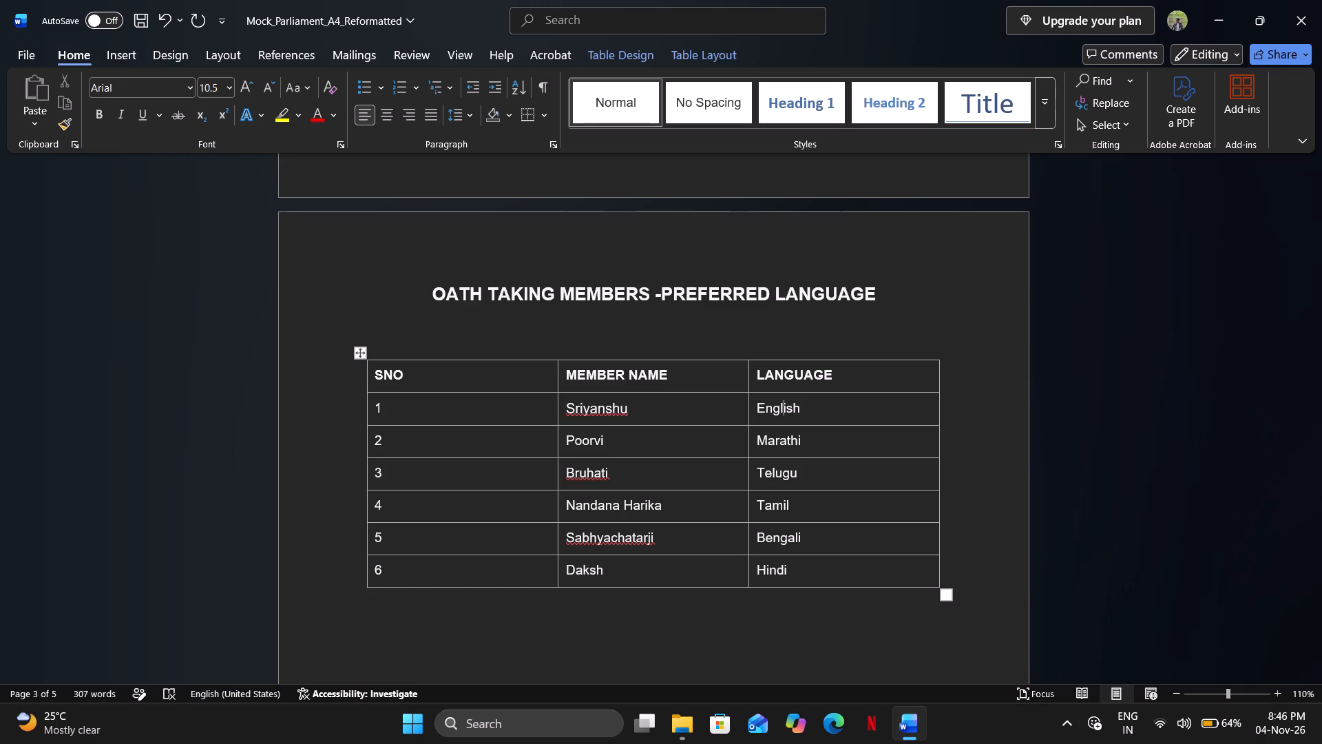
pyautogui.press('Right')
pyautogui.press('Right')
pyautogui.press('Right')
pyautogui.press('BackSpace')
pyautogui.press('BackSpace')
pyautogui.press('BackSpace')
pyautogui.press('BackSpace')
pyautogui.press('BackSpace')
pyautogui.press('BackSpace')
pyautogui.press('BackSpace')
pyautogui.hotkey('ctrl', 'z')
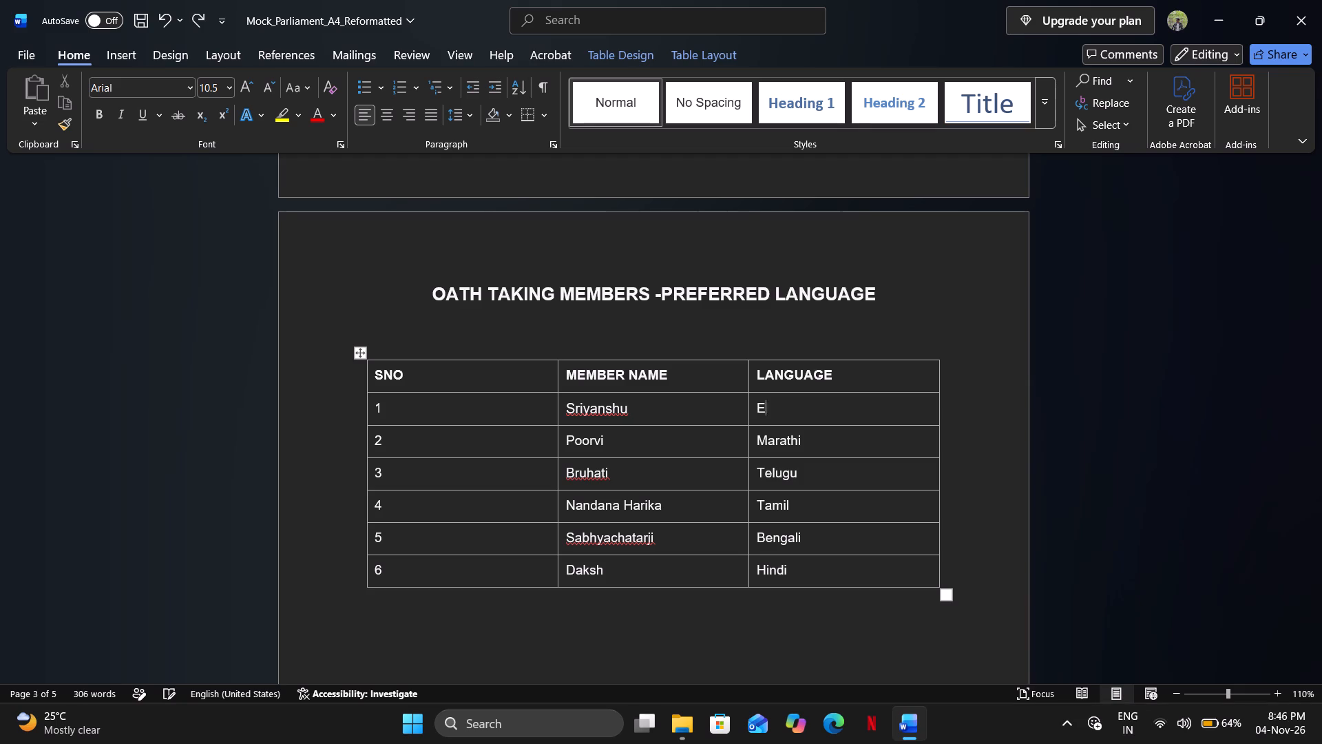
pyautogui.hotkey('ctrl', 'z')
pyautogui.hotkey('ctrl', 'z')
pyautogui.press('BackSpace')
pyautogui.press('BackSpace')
pyautogui.scroll(-2, 613, 406)
pyautogui.scroll(3, 490, 384)
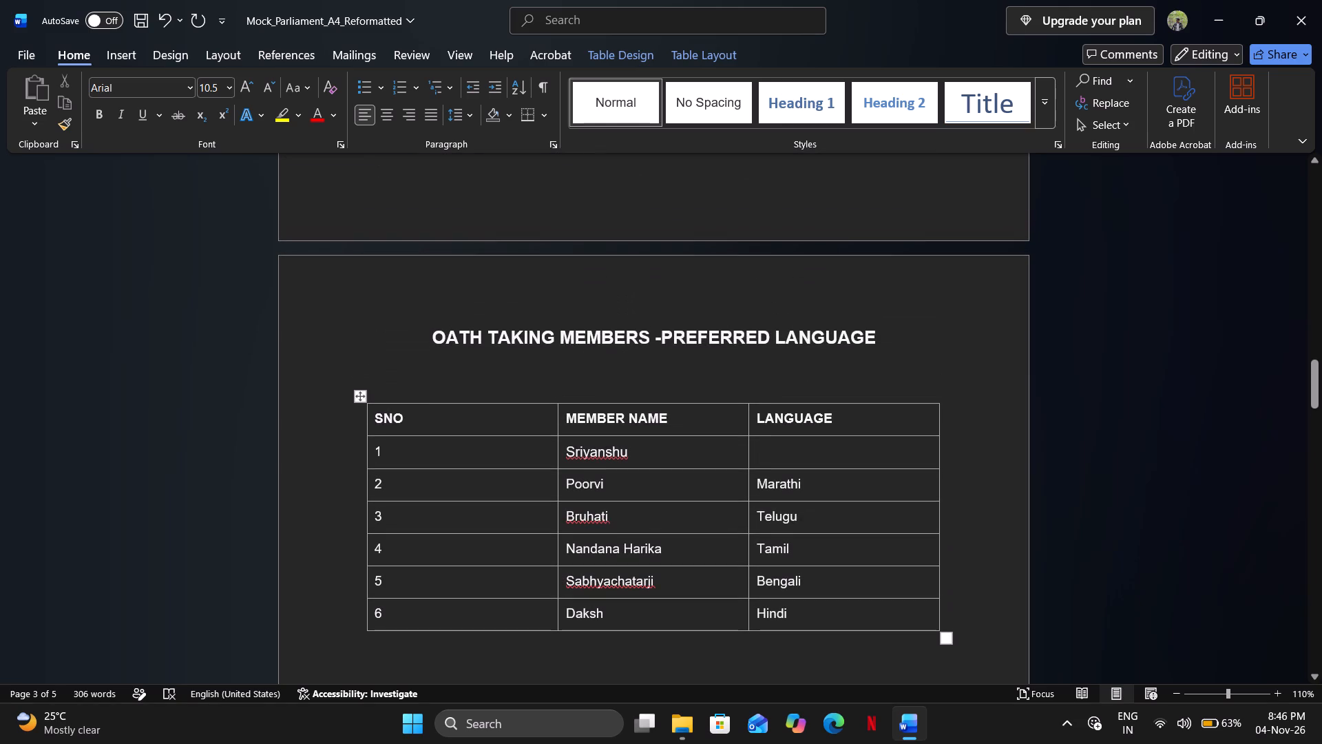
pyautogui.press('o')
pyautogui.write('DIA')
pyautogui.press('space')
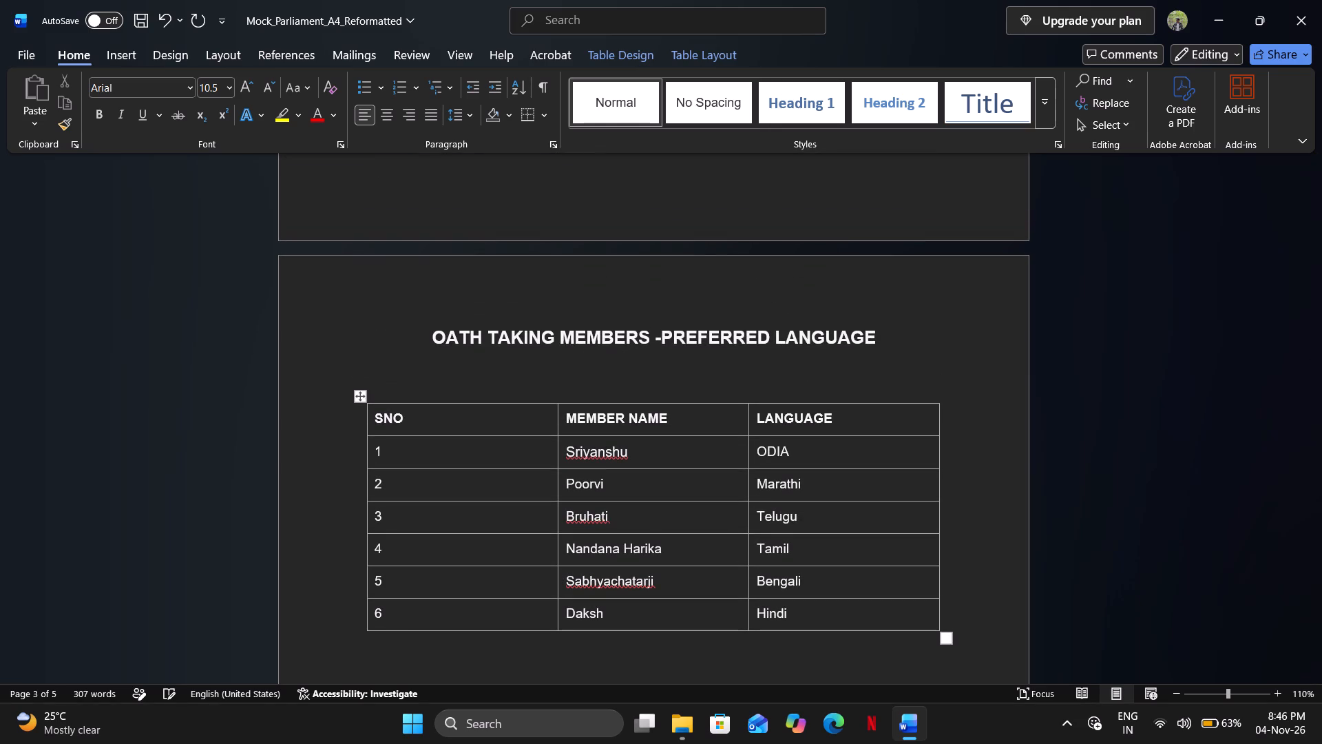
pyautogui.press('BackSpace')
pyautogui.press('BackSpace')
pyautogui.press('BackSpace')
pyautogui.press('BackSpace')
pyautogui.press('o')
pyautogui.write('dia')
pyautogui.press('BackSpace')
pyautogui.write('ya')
# Replace the second member's name in the oath-taking members table with Aadhya.
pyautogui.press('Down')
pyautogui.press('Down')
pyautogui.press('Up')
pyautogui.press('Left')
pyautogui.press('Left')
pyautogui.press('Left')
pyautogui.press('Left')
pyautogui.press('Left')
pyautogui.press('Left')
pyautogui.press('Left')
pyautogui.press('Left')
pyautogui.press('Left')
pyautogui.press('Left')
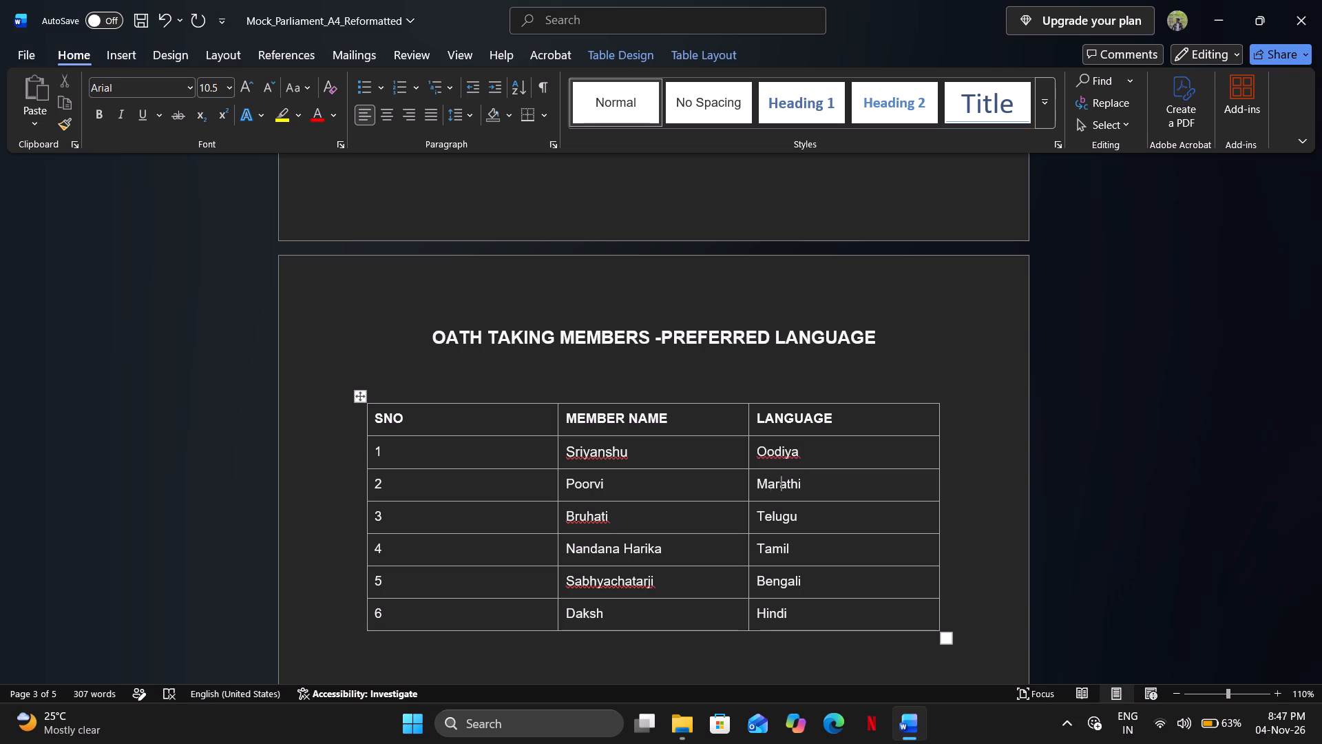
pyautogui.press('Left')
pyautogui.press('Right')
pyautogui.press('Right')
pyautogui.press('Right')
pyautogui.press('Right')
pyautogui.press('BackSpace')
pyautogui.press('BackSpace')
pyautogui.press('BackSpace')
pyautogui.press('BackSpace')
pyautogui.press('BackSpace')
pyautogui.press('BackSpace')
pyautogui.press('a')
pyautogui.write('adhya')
# Replace the second member's language in the oath-taking members table with Kannada.
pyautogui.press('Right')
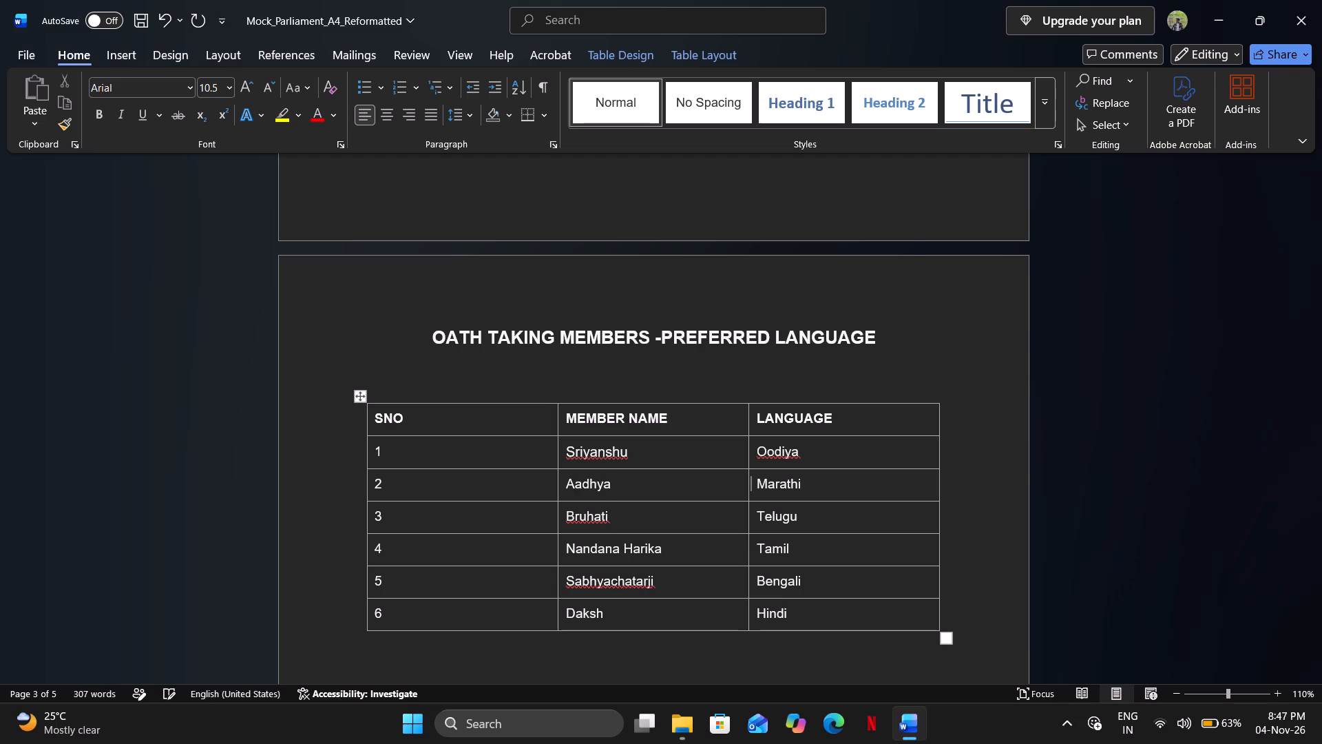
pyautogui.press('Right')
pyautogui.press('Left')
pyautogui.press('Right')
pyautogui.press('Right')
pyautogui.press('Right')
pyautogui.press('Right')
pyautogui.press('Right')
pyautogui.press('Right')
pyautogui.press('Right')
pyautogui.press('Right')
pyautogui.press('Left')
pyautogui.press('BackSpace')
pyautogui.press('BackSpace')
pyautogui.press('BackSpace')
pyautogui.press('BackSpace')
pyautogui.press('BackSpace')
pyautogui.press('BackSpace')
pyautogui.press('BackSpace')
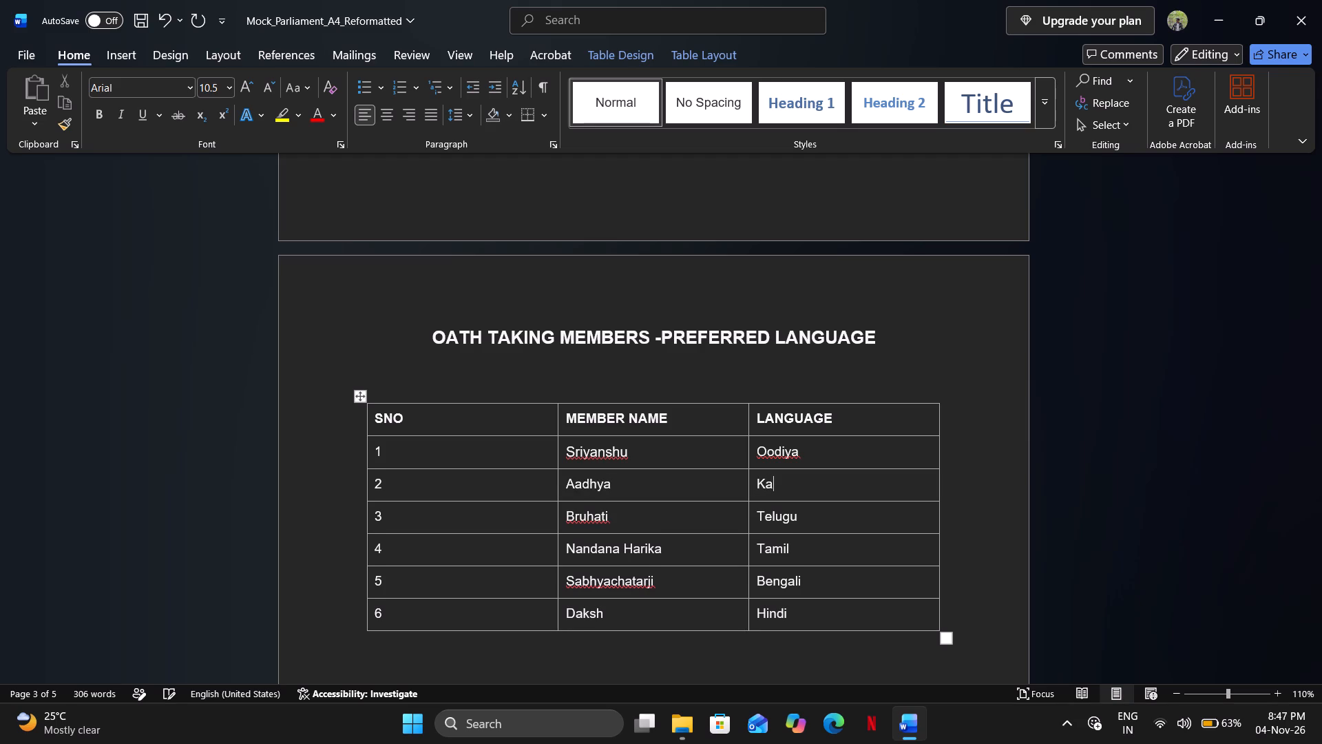
# Replace the third member's language in the oath-taking members table with Marathi.
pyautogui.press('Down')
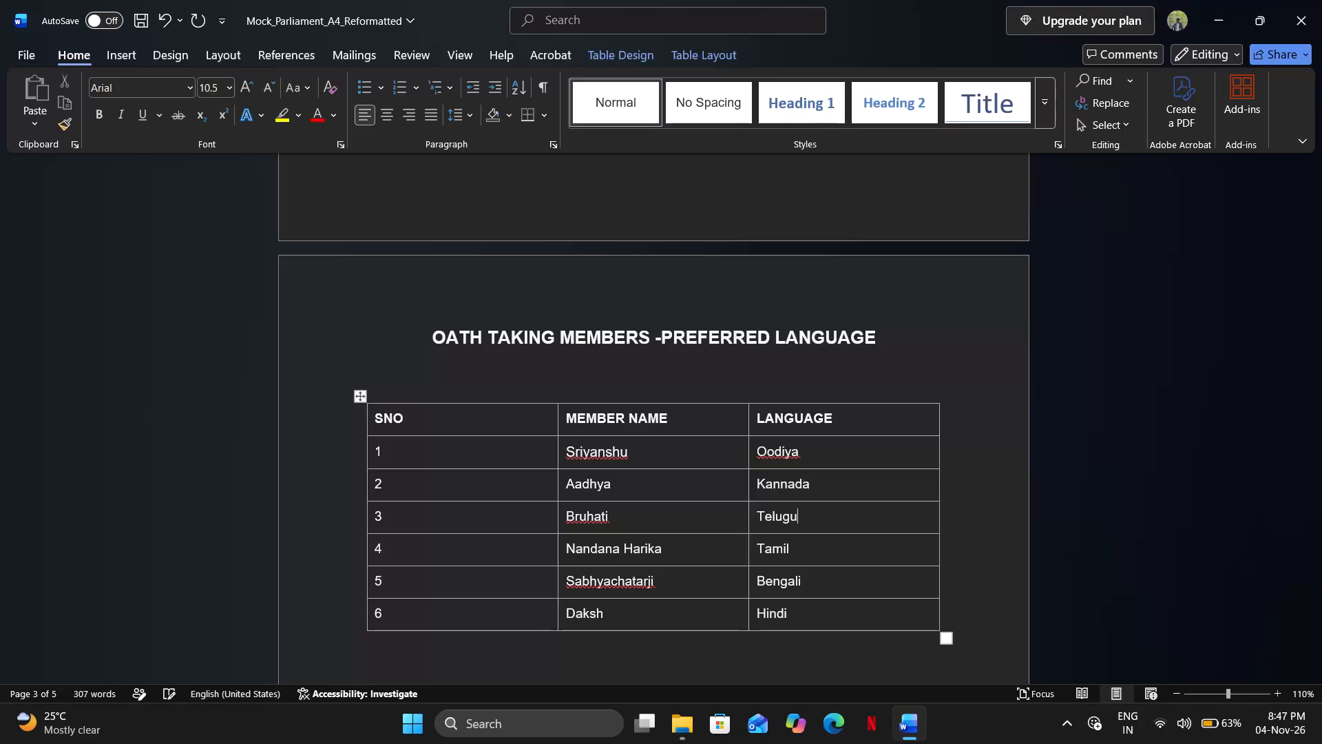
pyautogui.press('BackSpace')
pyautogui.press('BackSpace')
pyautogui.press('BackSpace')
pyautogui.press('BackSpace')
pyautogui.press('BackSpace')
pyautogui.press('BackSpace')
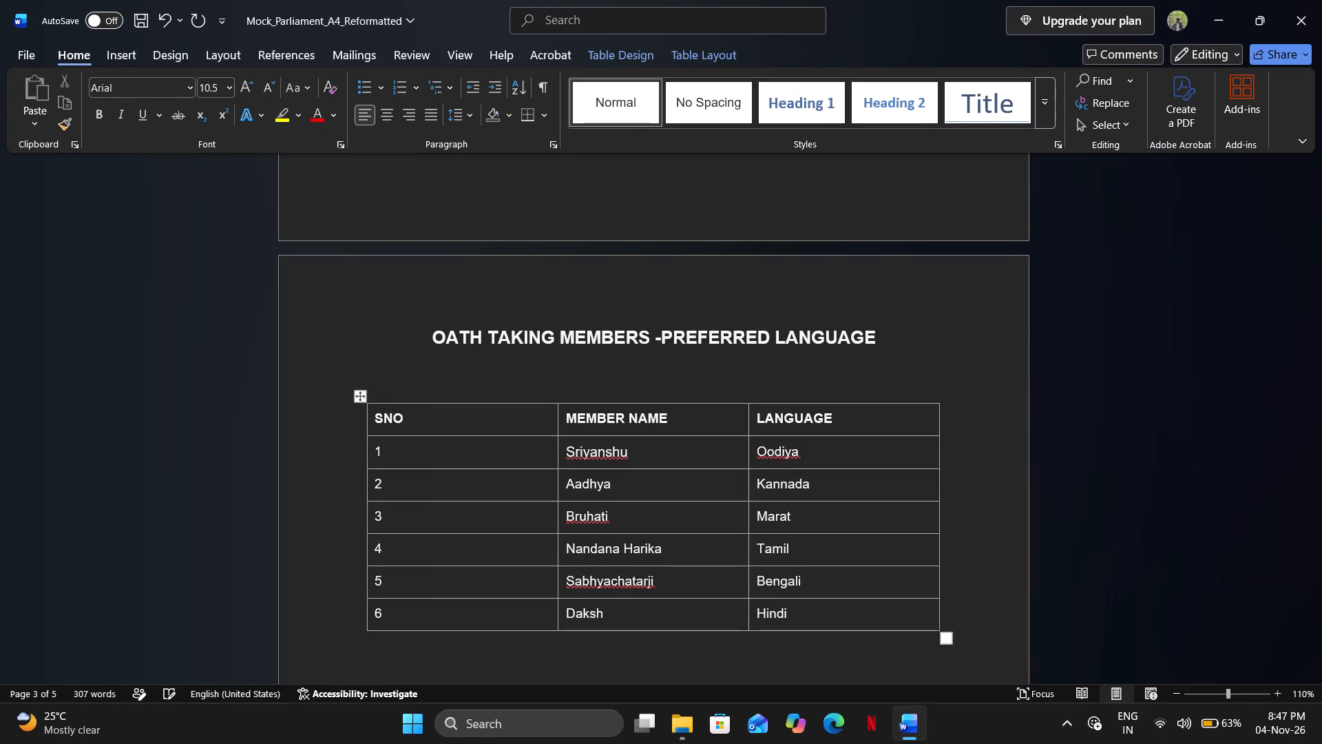
# Replace the fourth member's language in the oath-taking members table with Bengali.
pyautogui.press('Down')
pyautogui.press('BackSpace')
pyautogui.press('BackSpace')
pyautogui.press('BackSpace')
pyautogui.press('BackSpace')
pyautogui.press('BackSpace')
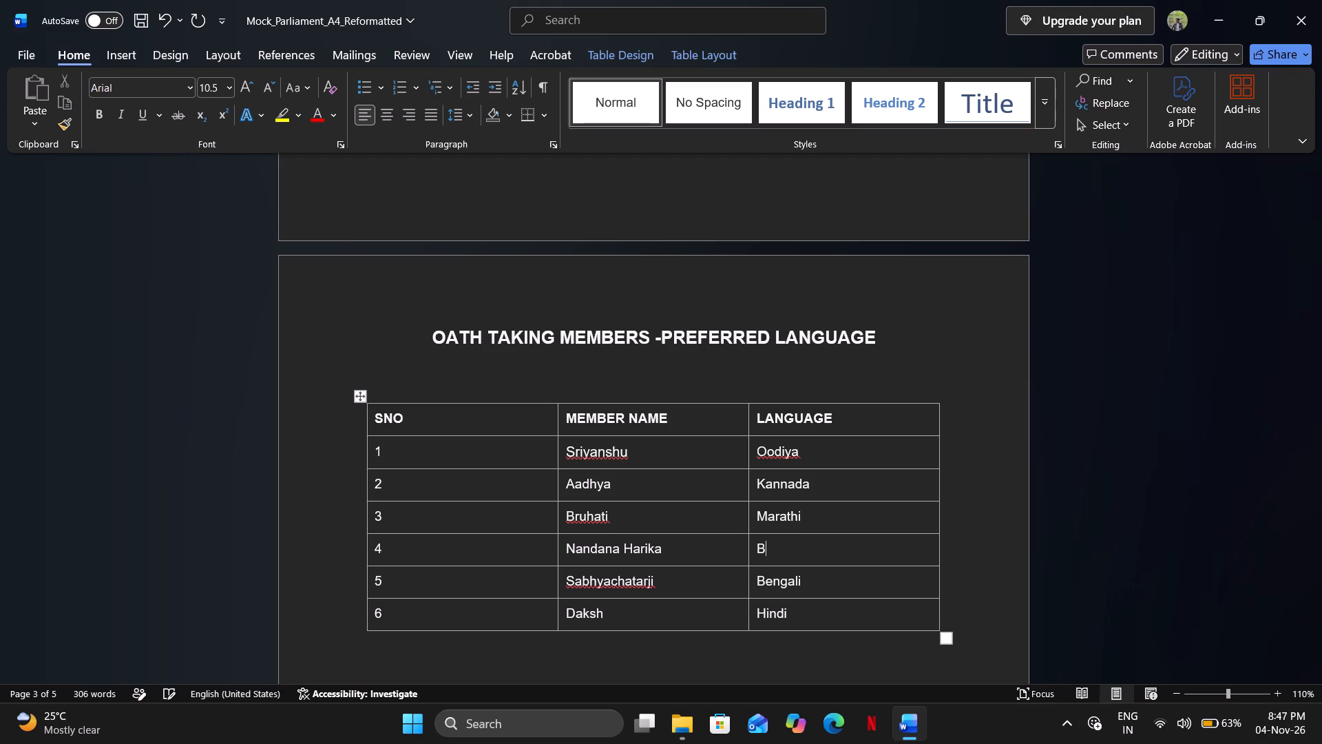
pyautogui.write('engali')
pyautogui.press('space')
# Replace the fifth member's language in the oath-taking members table with Telugu.
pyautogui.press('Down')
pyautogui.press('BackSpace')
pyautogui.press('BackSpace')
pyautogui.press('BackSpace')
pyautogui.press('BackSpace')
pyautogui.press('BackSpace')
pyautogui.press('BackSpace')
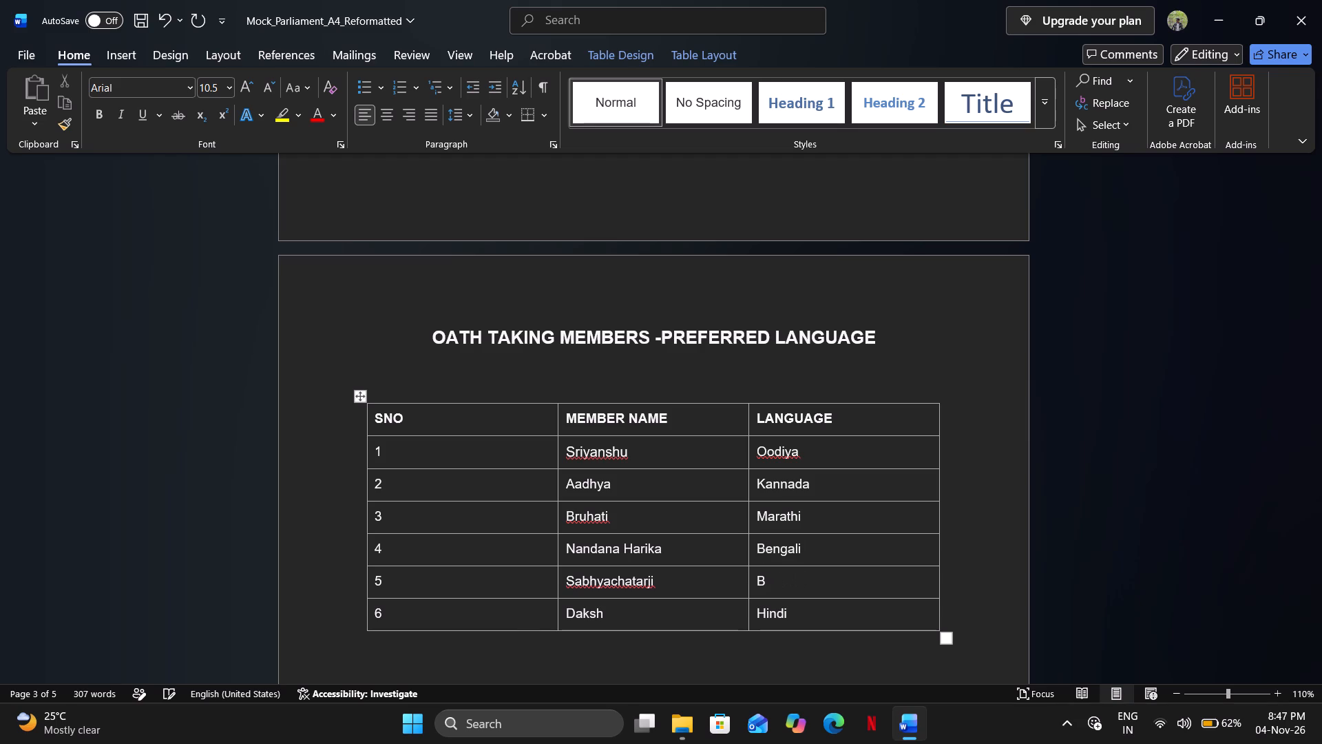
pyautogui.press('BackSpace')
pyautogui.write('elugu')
# Replace the sixth member's language in the oath-taking members table with Asamese.
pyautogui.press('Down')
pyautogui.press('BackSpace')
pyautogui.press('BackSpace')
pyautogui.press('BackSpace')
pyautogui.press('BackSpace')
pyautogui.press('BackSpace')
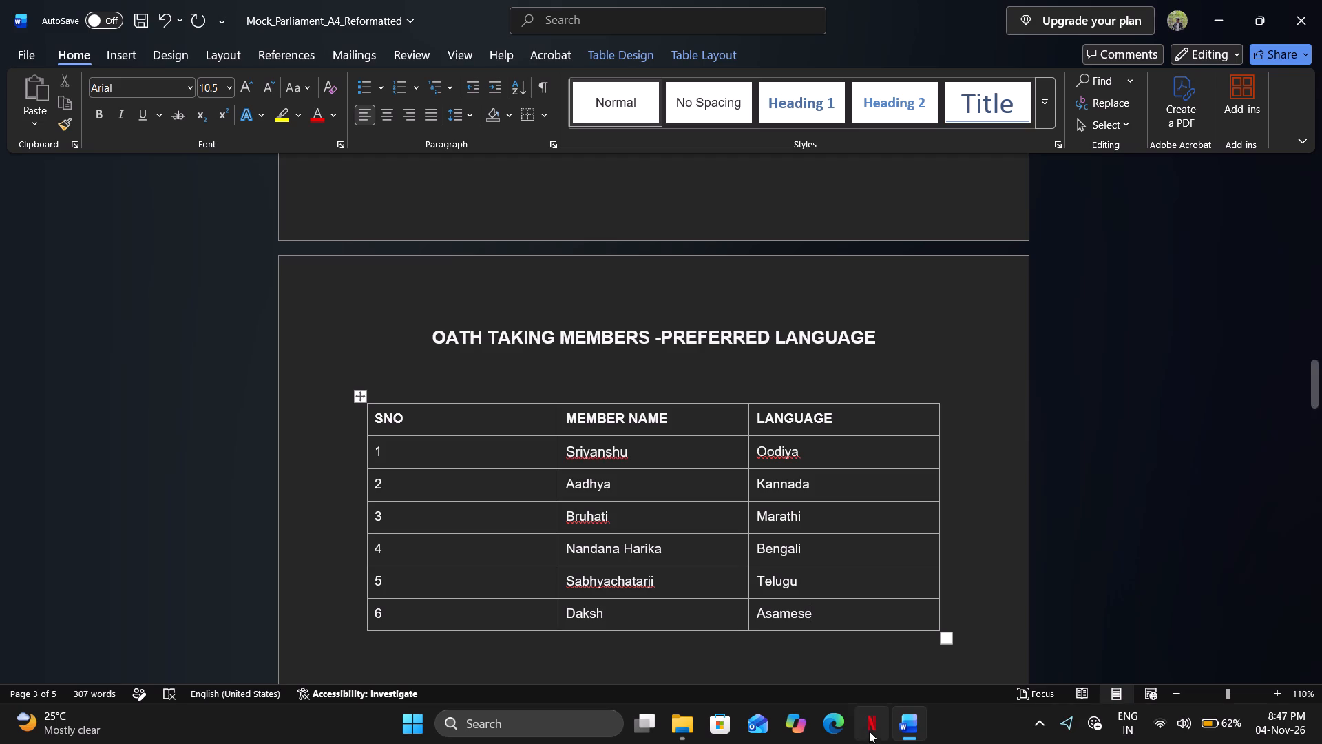
# Switch to Microsoft Edge, restore the closed pages, look up the spelling "assamese" in a new tab and copy that word.
pyautogui.click(832, 712)
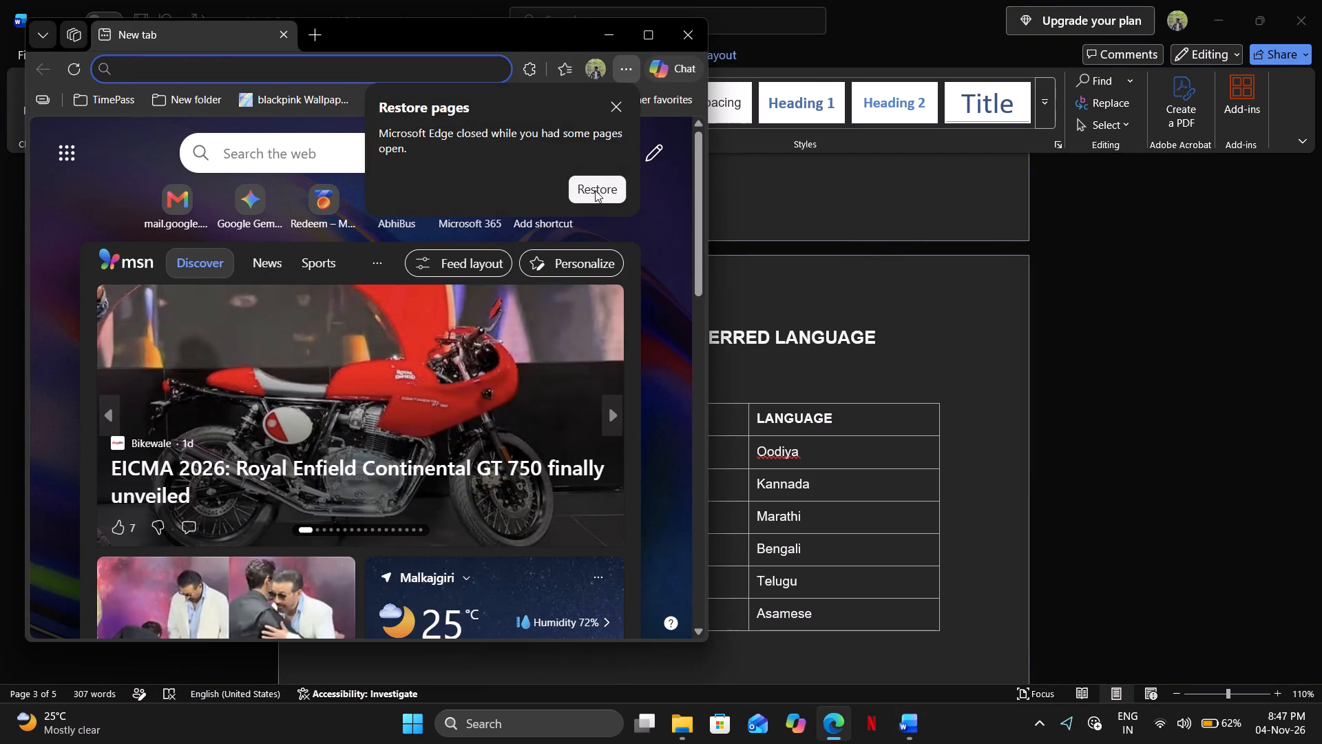
pyautogui.click(596, 190)
pyautogui.click(538, 42)
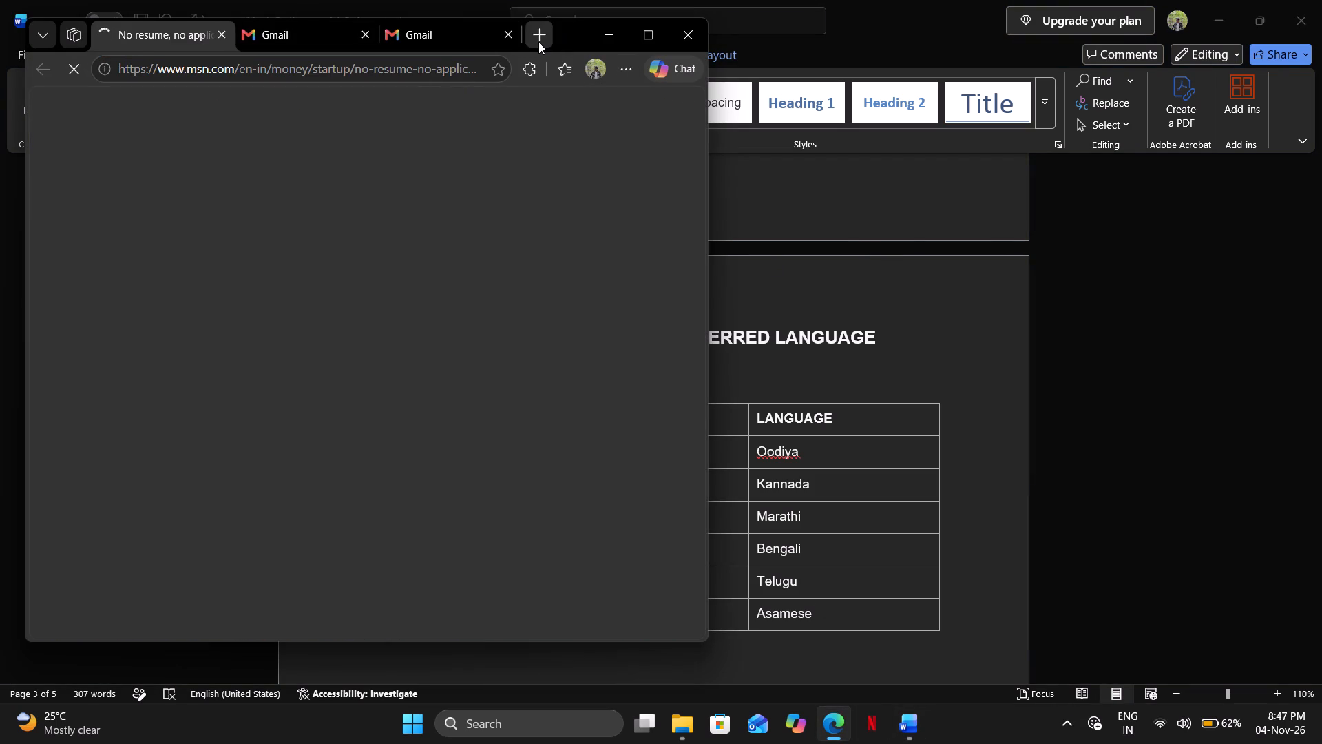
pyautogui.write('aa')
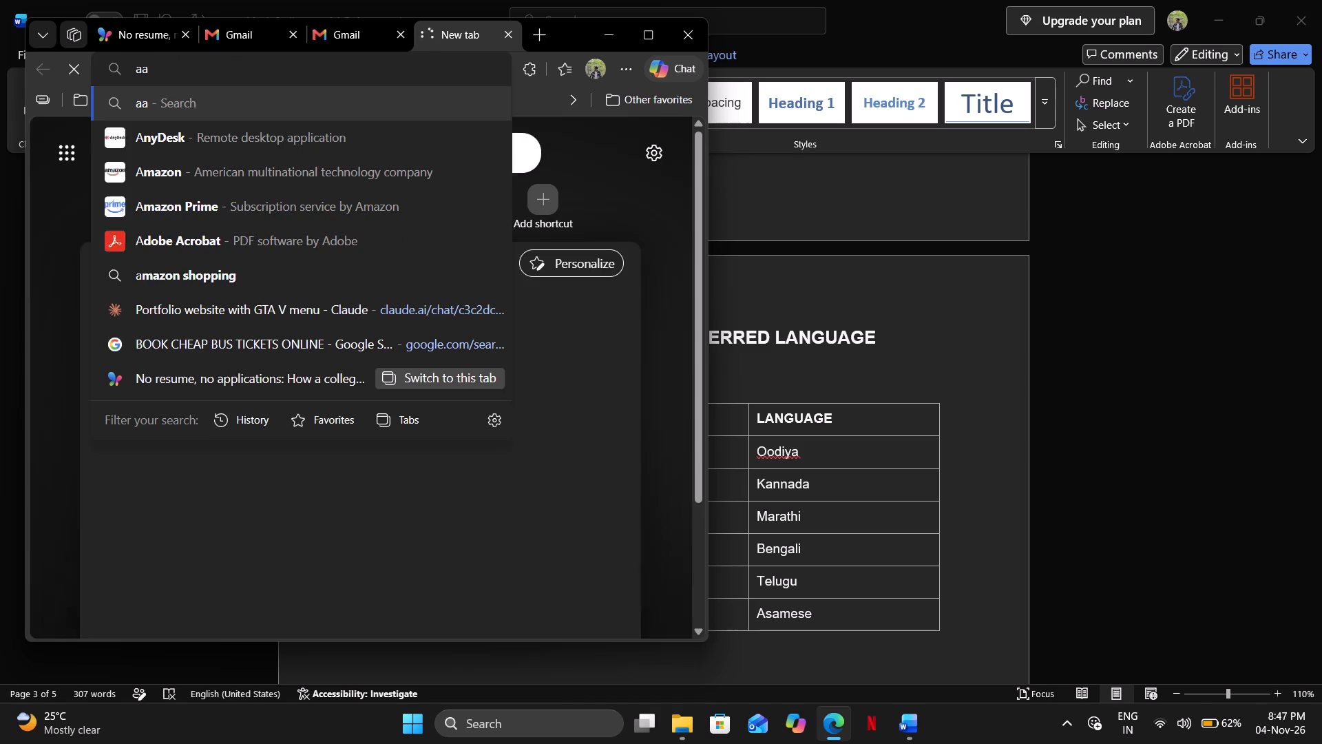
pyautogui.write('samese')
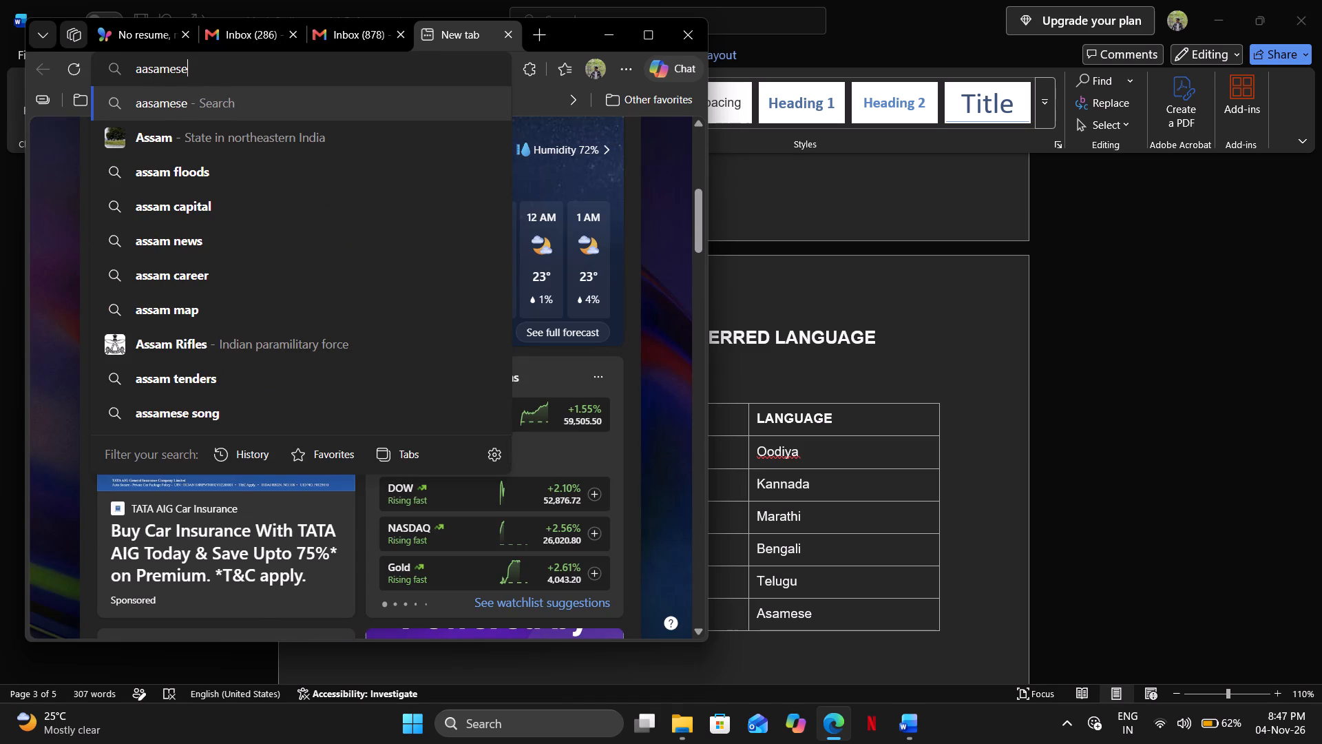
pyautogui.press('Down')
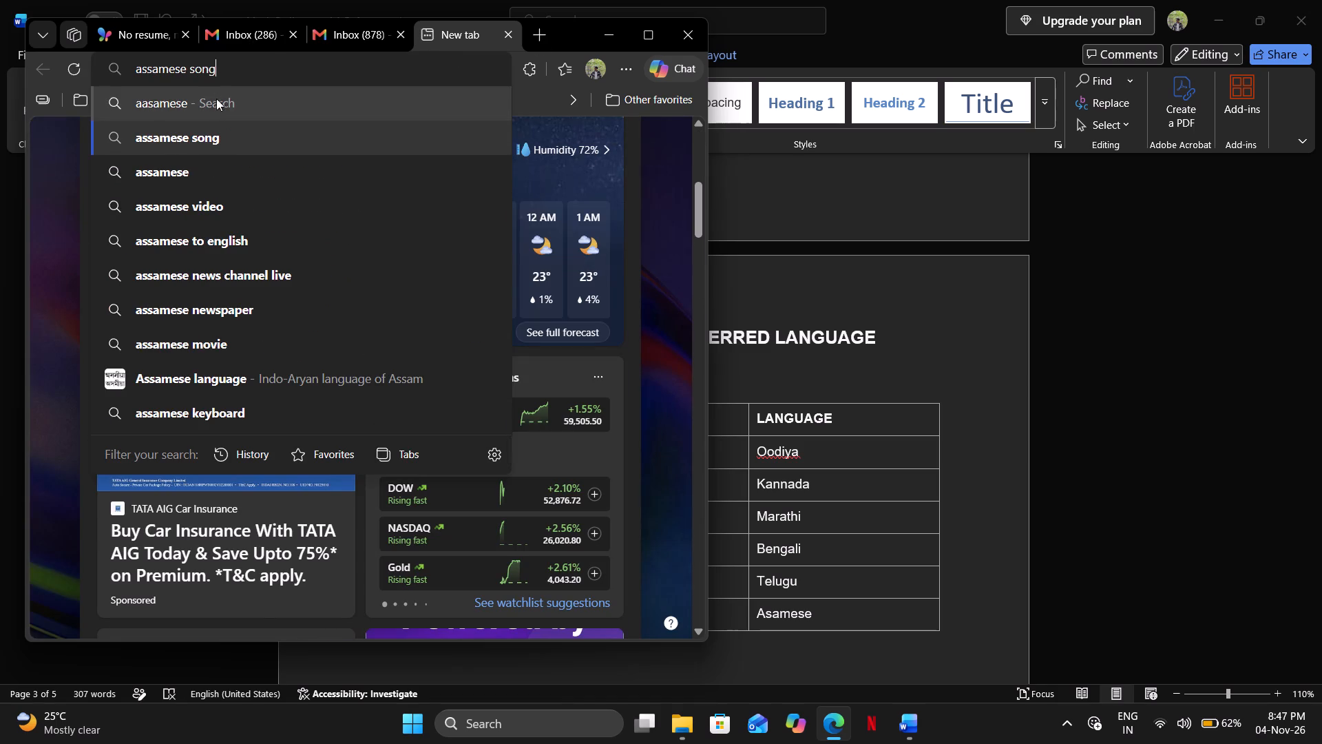
pyautogui.moveTo(187, 72); pyautogui.dragTo(132, 68)
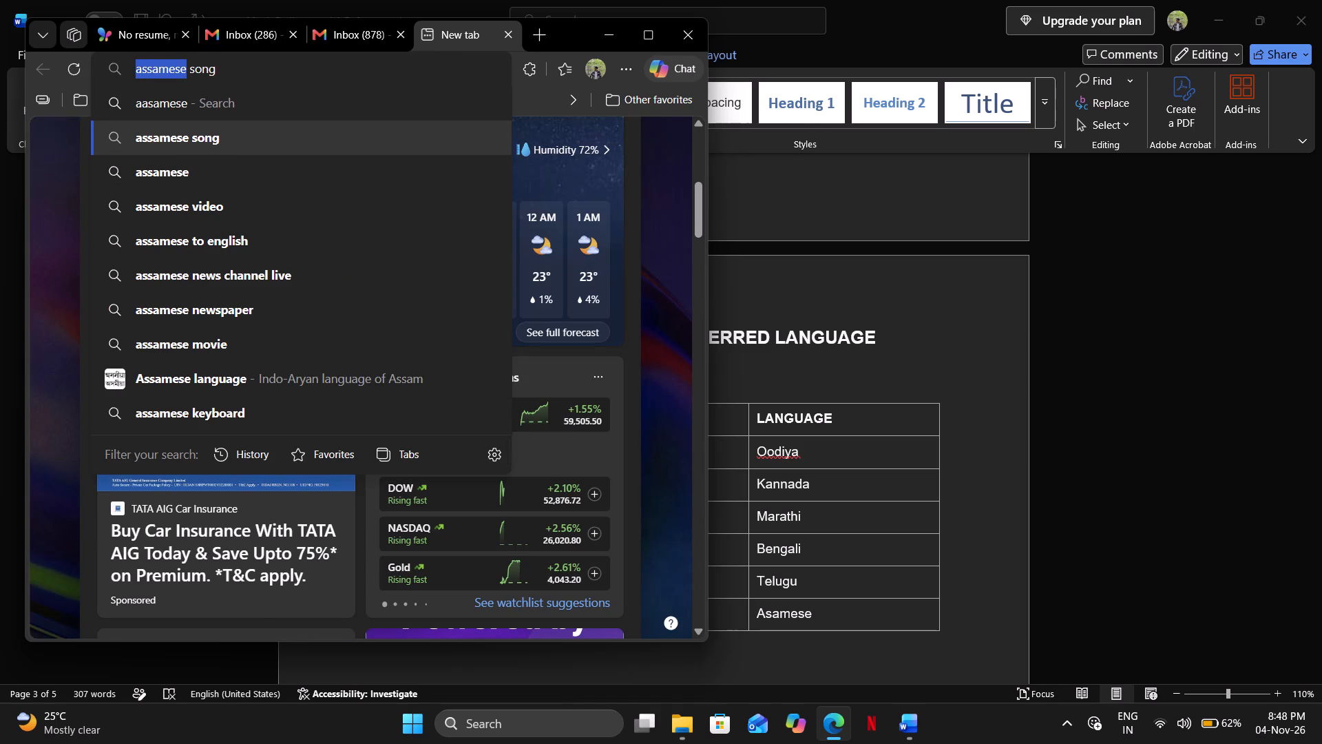
pyautogui.moveTo(132, 68); pyautogui.dragTo(131, 68)
pyautogui.hotkey('ctrl', 'c')
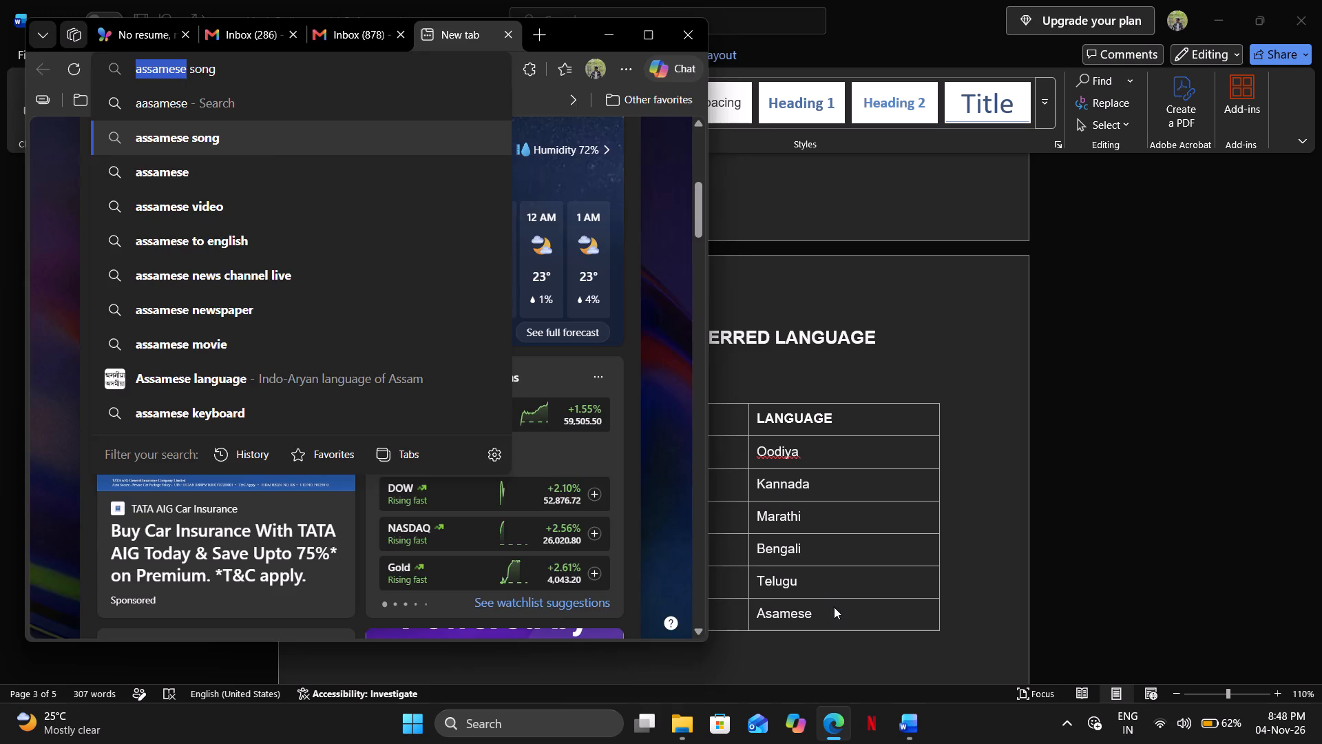
# In the Word document, replace the sixth member's language with the copied word, capitalised as Assamese.
pyautogui.click(826, 613)
pyautogui.moveTo(824, 613); pyautogui.dragTo(760, 623)
pyautogui.hotkey('ctrl', 'v')
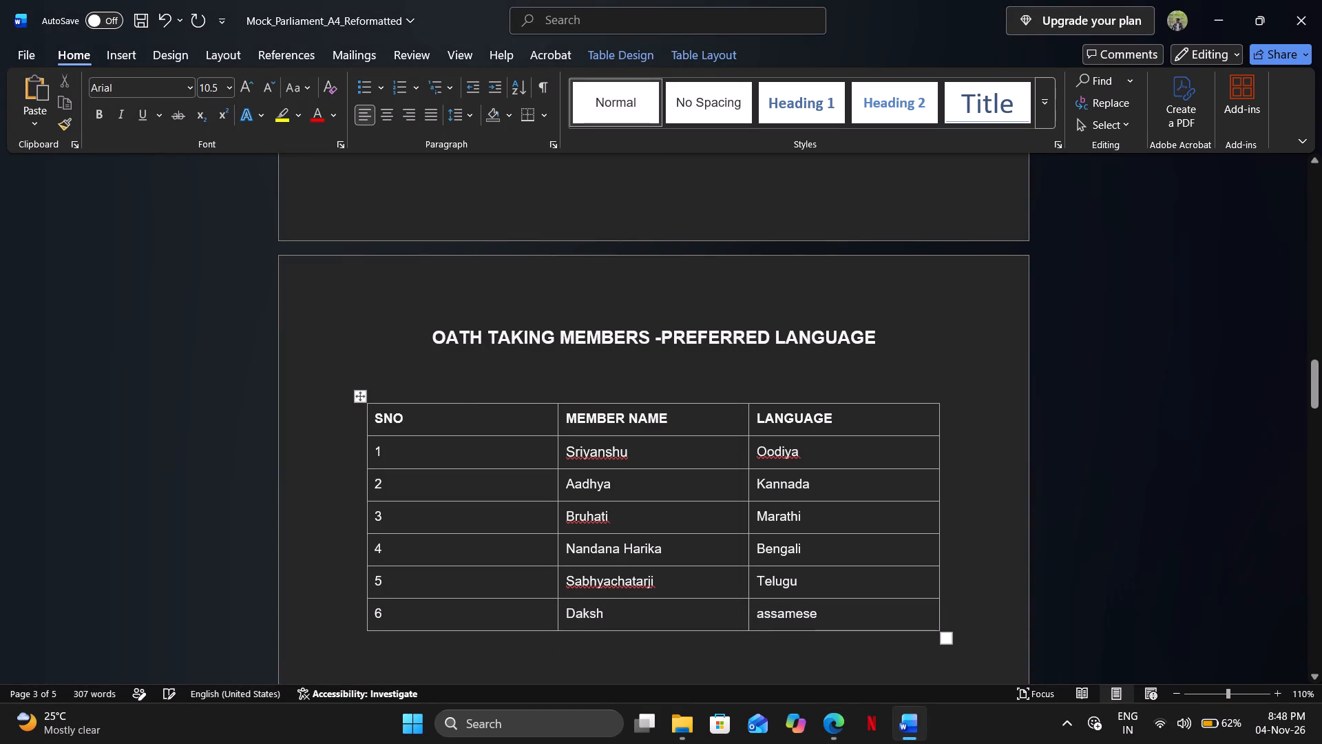
pyautogui.click(761, 612)
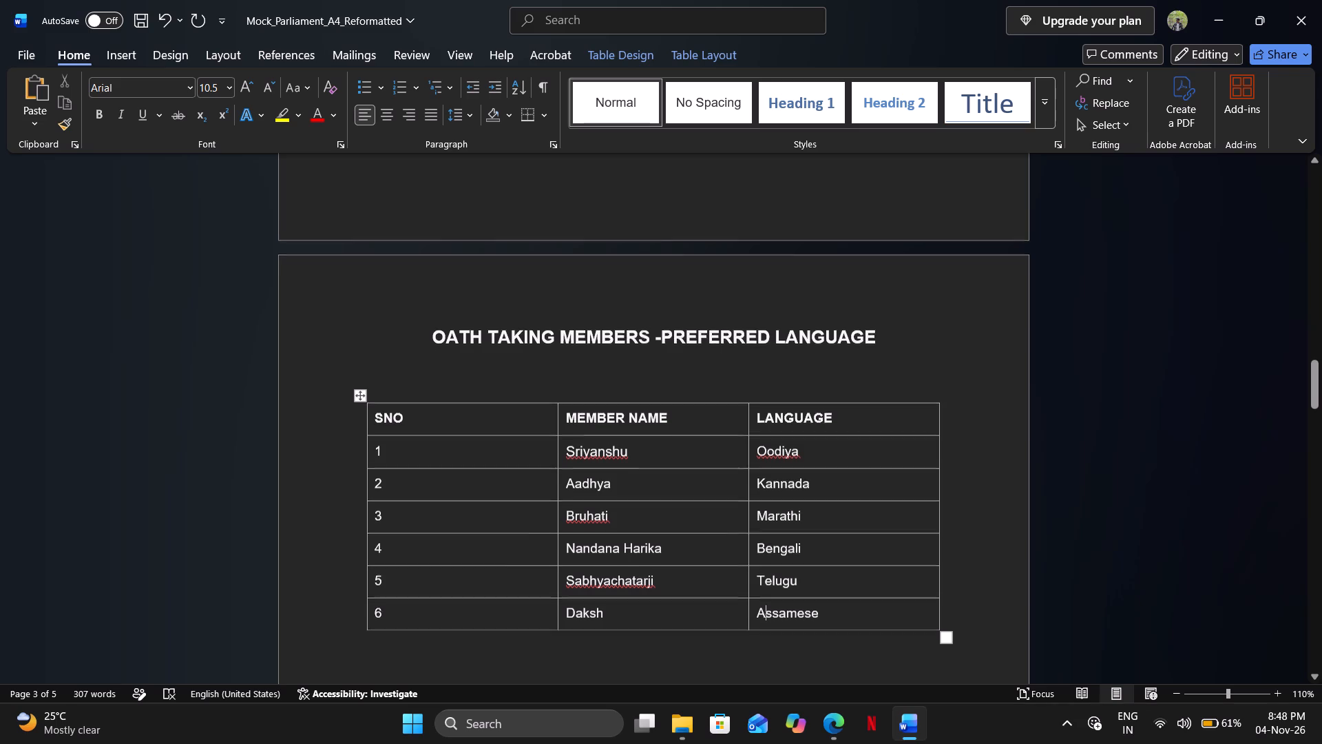
# Replace the third member's name in the oath-taking members table with Sejal.
pyautogui.click(644, 474)
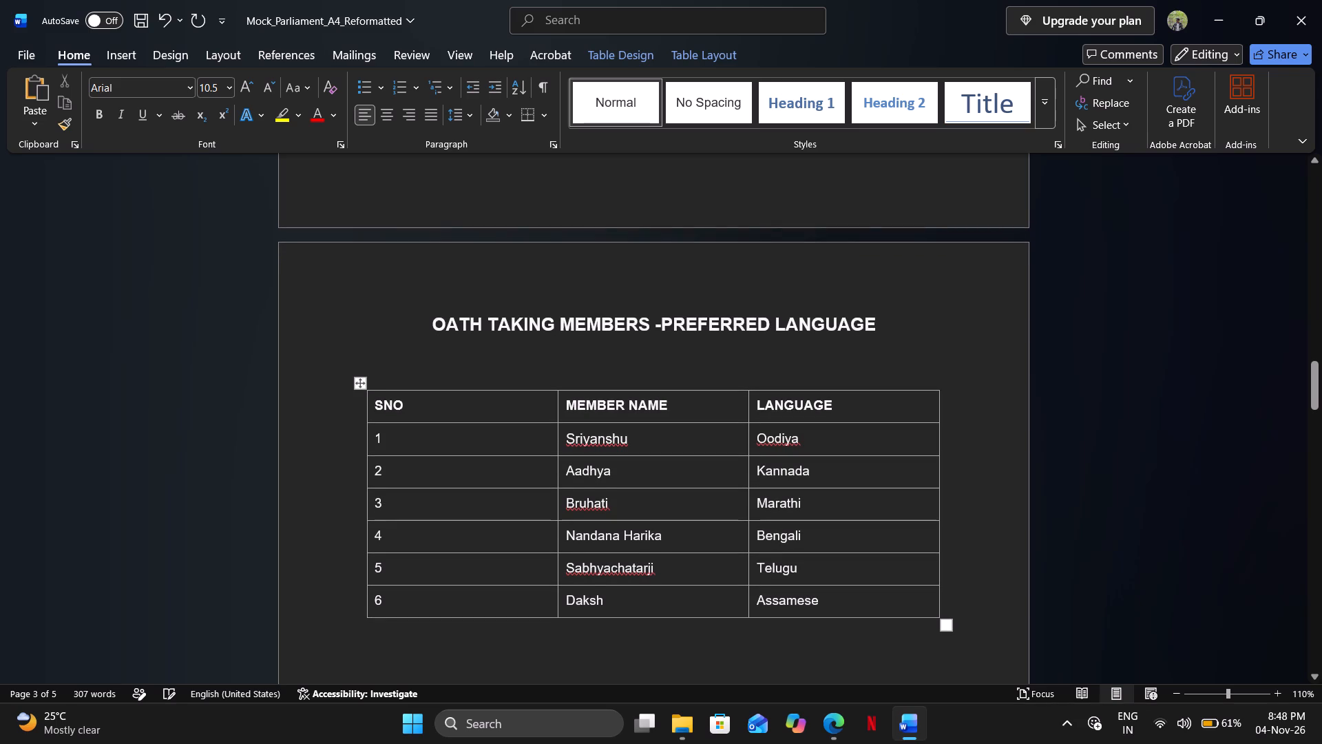
pyautogui.press('Down')
pyautogui.press('BackSpace')
pyautogui.press('BackSpace')
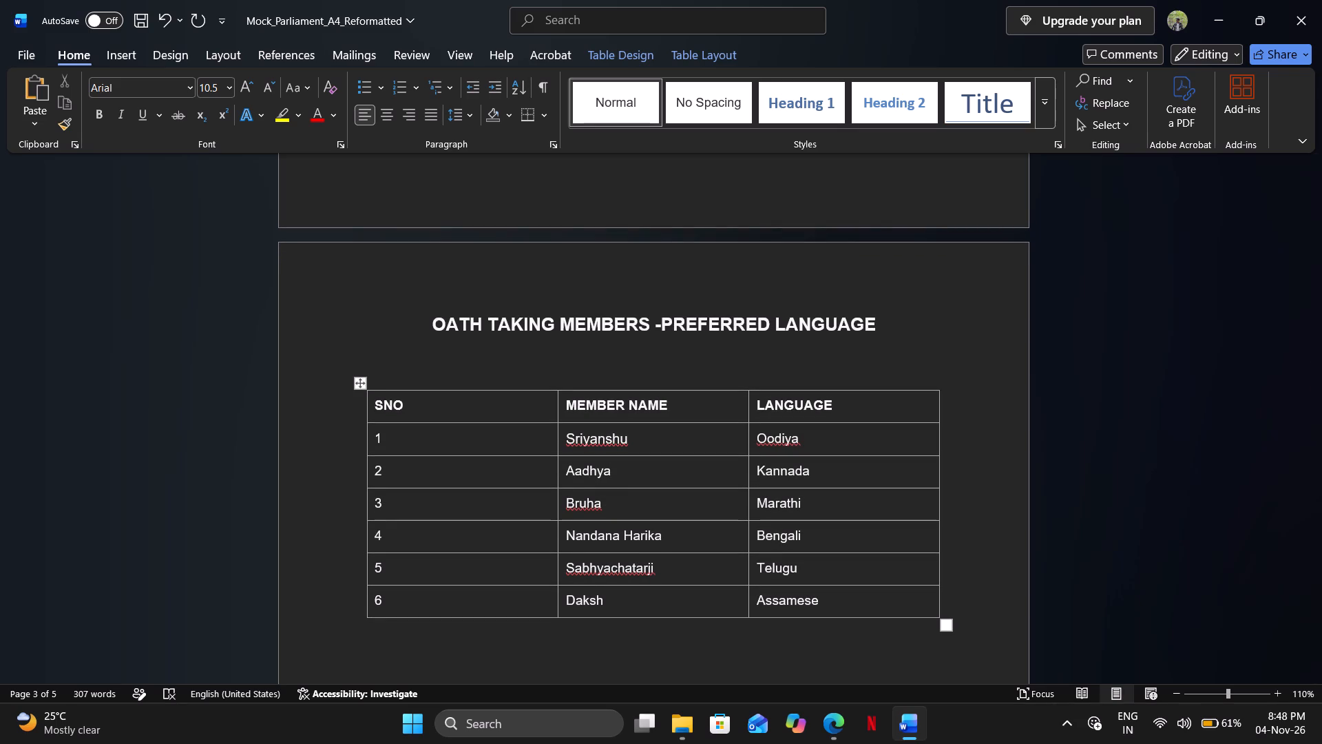
pyautogui.press('BackSpace')
pyautogui.press('BackSpace')
pyautogui.press('BackSpace')
pyautogui.press('BackSpace')
pyautogui.press('BackSpace')
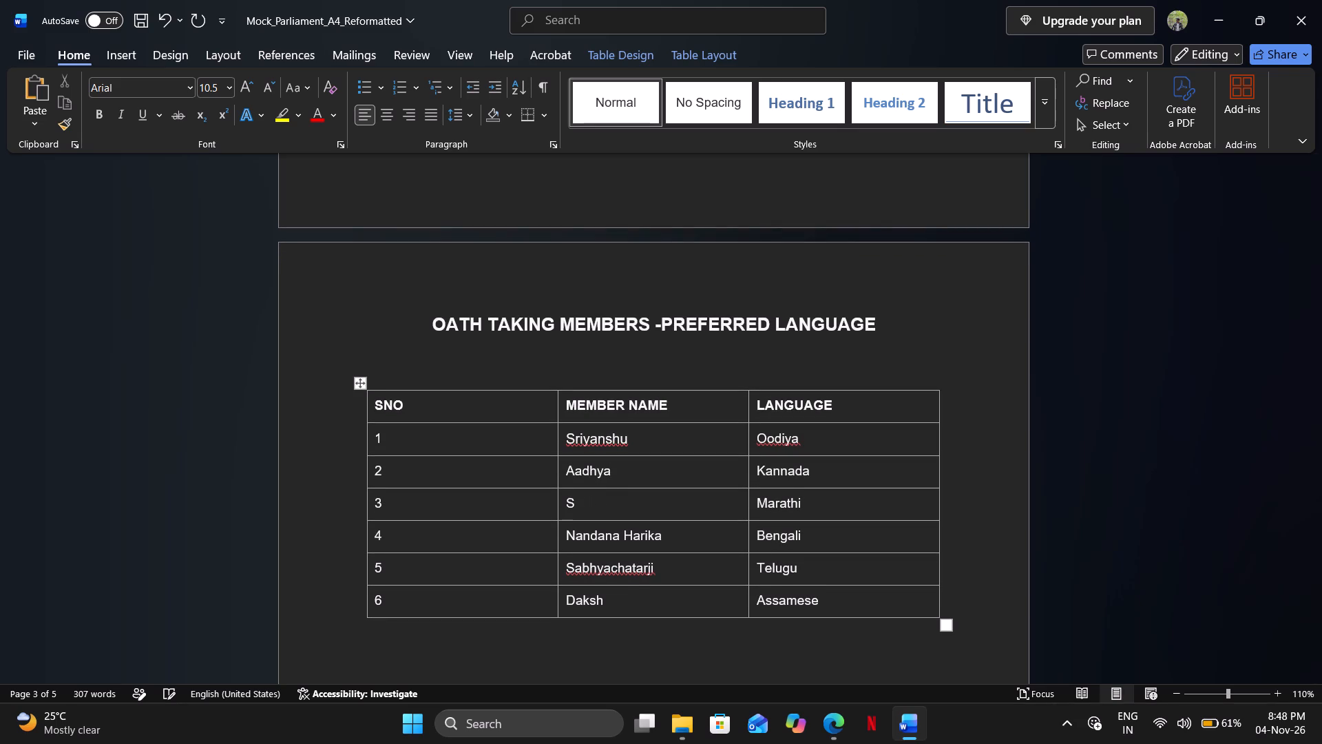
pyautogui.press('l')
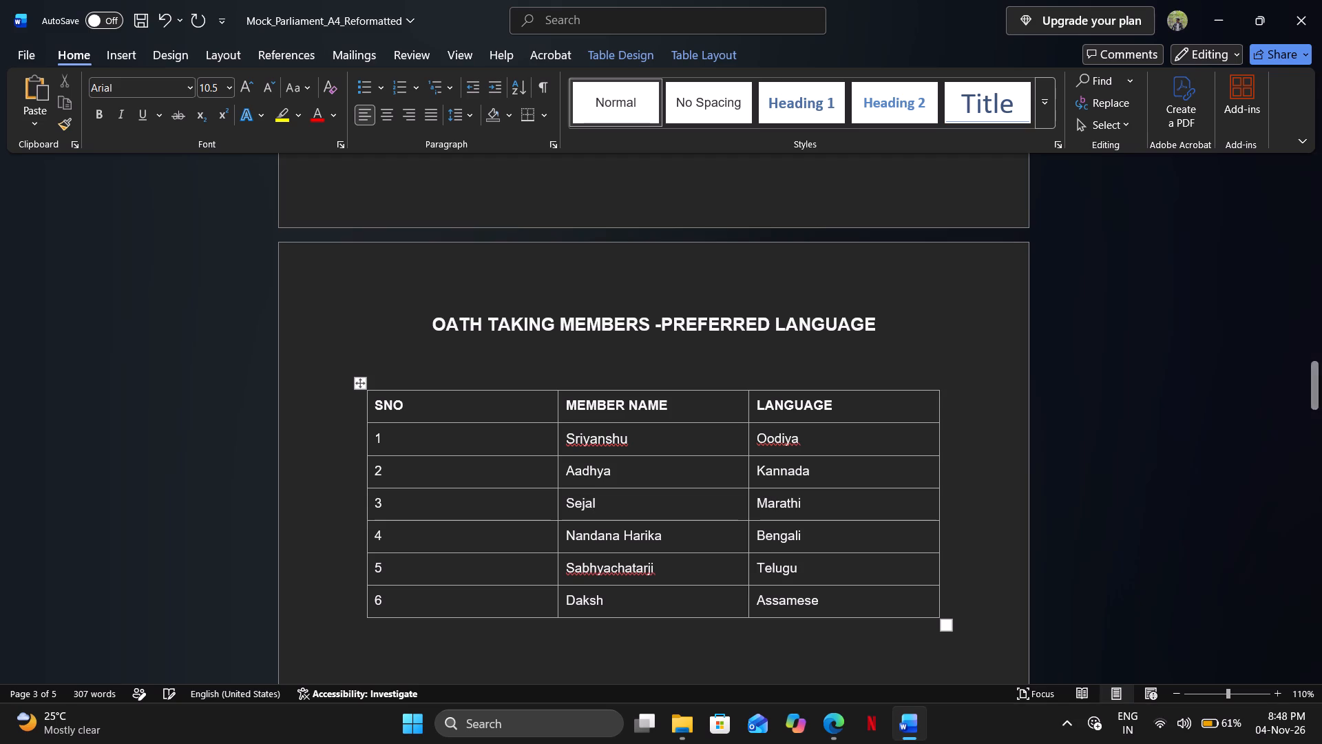
# Replace the fourth member's name in the oath-taking members table with Sushmita.
pyautogui.press('Down')
pyautogui.press('Right')
pyautogui.press('Right')
pyautogui.press('Right')
pyautogui.press('Right')
pyautogui.press('Right')
pyautogui.press('Right')
pyautogui.press('Right')
pyautogui.press('Right')
pyautogui.press('Right')
pyautogui.press('Right')
pyautogui.press('BackSpace')
pyautogui.press('BackSpace')
pyautogui.press('BackSpace')
pyautogui.press('BackSpace')
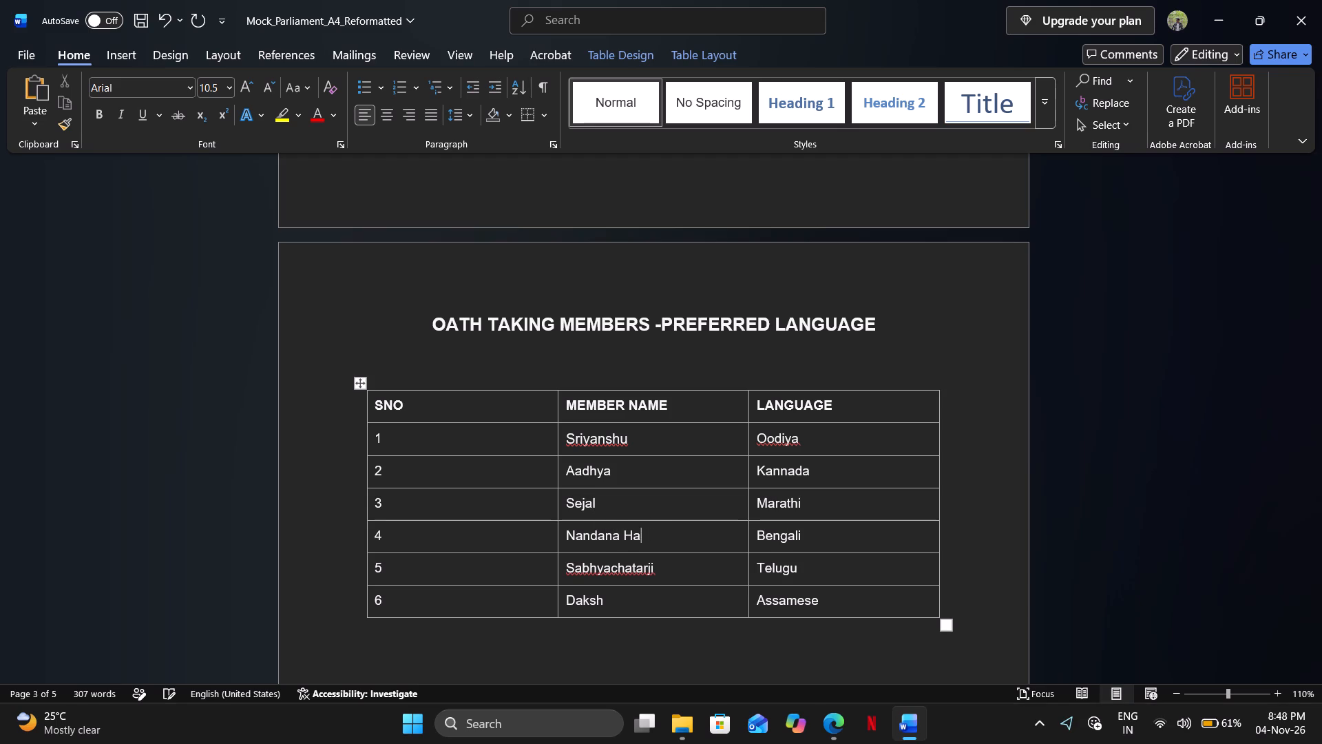
pyautogui.press('BackSpace')
pyautogui.press('BackSpace')
pyautogui.press('BackSpace')
pyautogui.press('BackSpace')
pyautogui.press('BackSpace')
pyautogui.press('BackSpace')
pyautogui.press('BackSpace')
pyautogui.press('BackSpace')
pyautogui.press('BackSpace')
pyautogui.press('BackSpace')
pyautogui.press('BackSpace')
pyautogui.press('BackSpace')
pyautogui.press('BackSpace')
pyautogui.press('BackSpace')
pyautogui.press('BackSpace')
pyautogui.press('BackSpace')
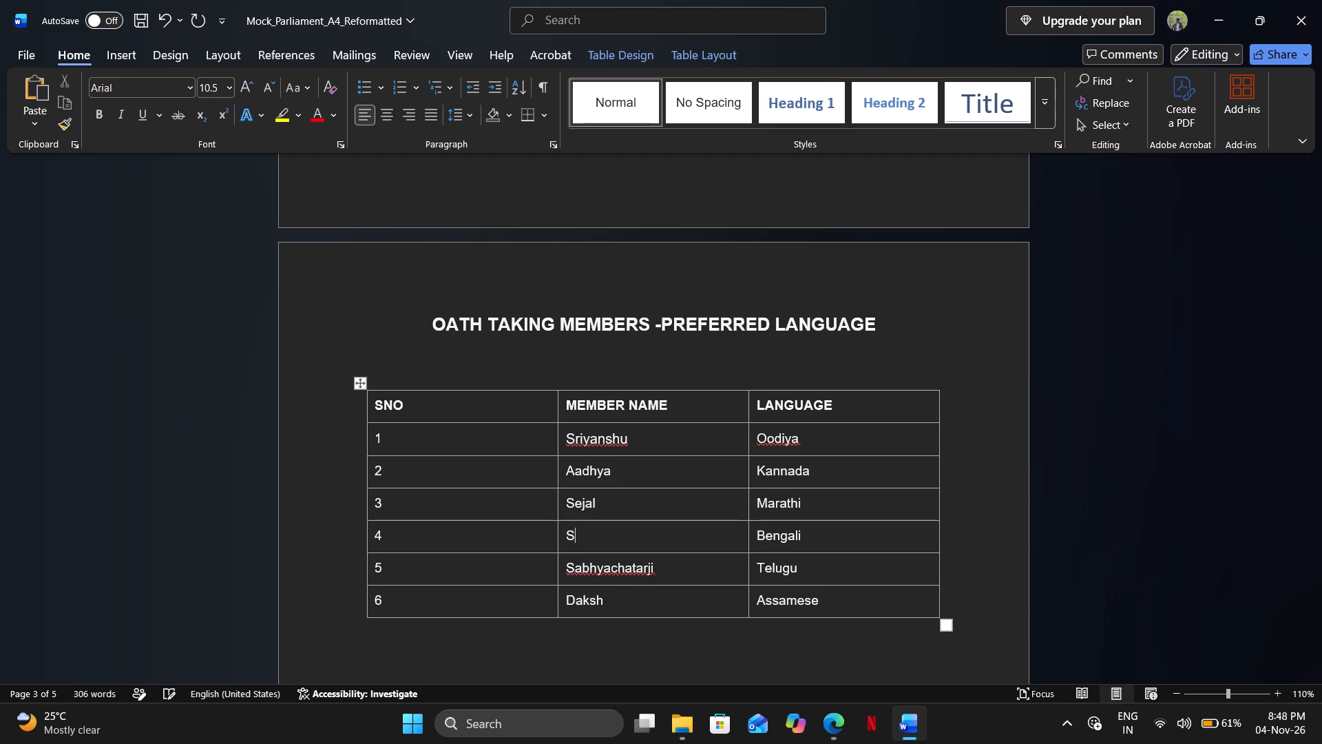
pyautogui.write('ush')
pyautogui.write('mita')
# Replace the fifth member's name in the oath-taking members table with Sinona.
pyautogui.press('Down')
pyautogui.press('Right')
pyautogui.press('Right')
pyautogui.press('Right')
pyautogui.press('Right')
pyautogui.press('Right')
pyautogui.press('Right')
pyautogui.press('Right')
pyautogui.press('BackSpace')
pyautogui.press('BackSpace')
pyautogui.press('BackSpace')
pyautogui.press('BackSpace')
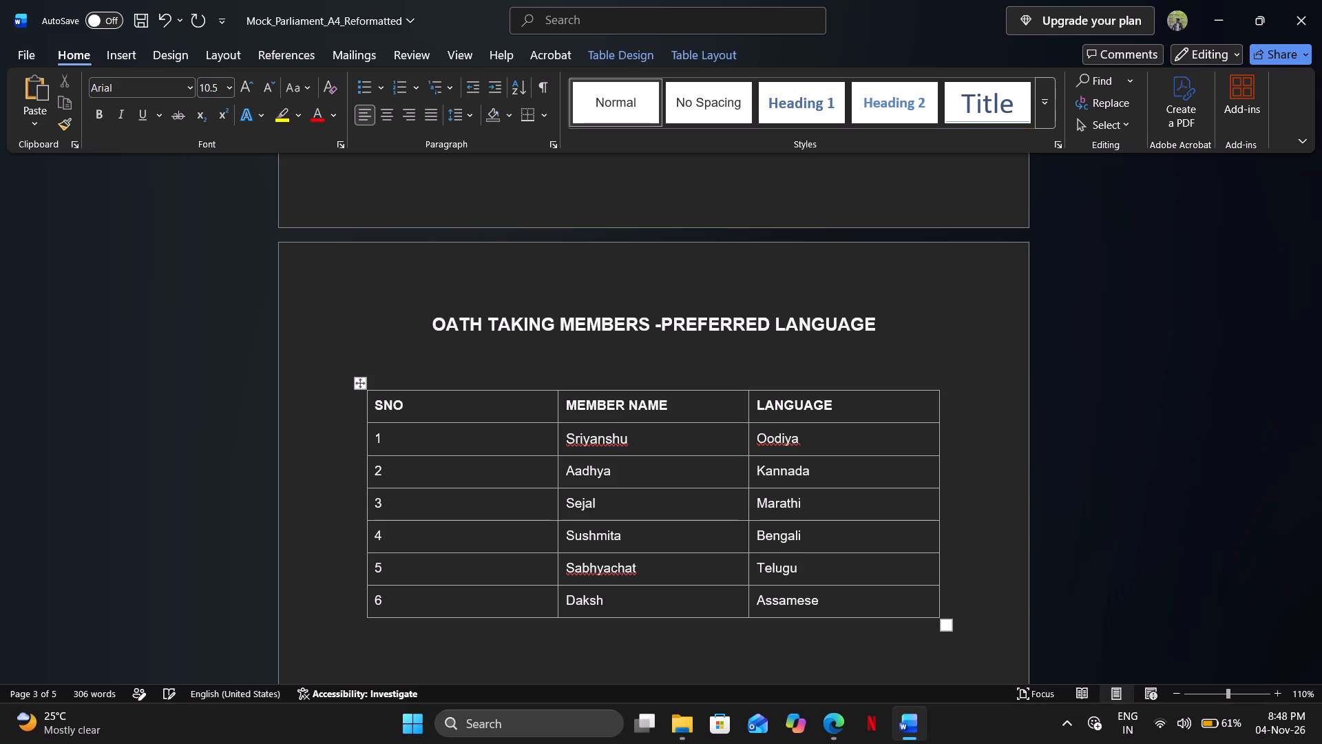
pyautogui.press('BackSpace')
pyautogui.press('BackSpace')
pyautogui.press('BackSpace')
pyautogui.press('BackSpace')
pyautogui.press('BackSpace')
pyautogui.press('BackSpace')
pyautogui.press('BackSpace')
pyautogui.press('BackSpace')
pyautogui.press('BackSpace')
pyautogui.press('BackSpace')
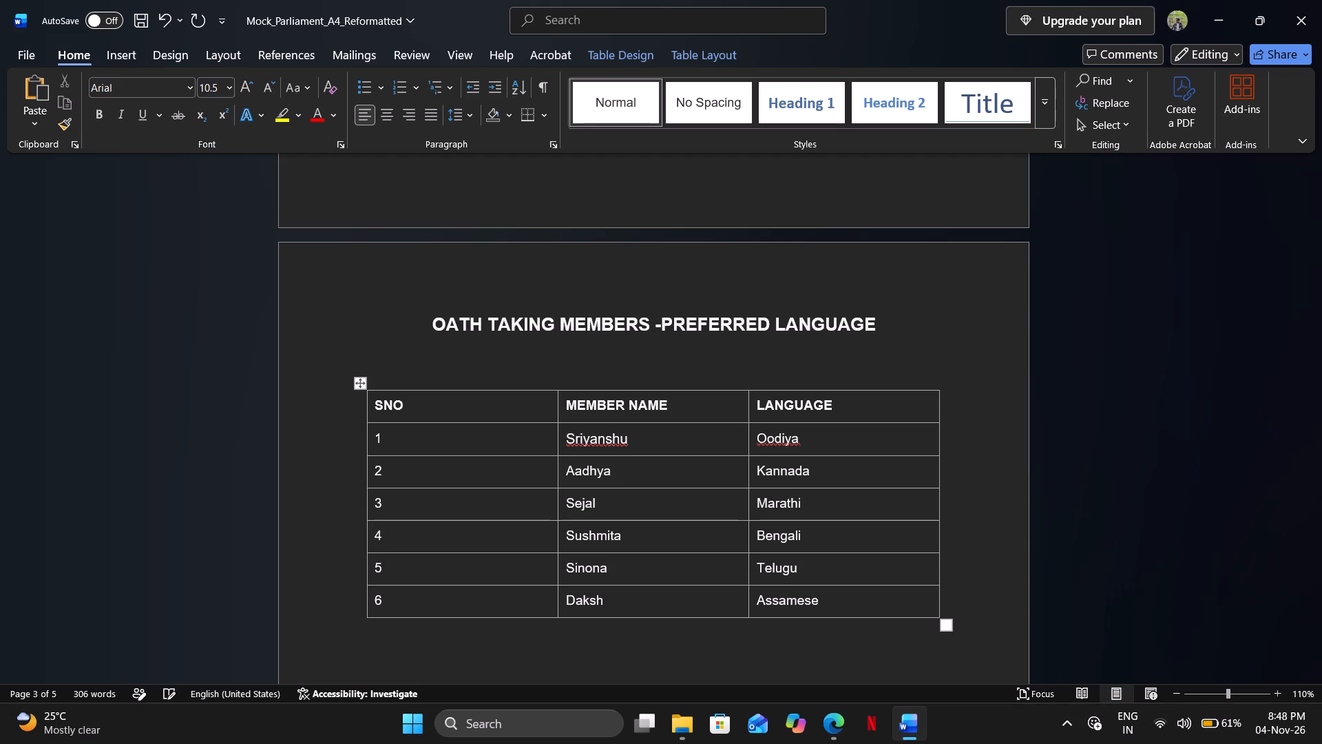
# Replace the sixth member's name in the oath-taking members table with Adrash.
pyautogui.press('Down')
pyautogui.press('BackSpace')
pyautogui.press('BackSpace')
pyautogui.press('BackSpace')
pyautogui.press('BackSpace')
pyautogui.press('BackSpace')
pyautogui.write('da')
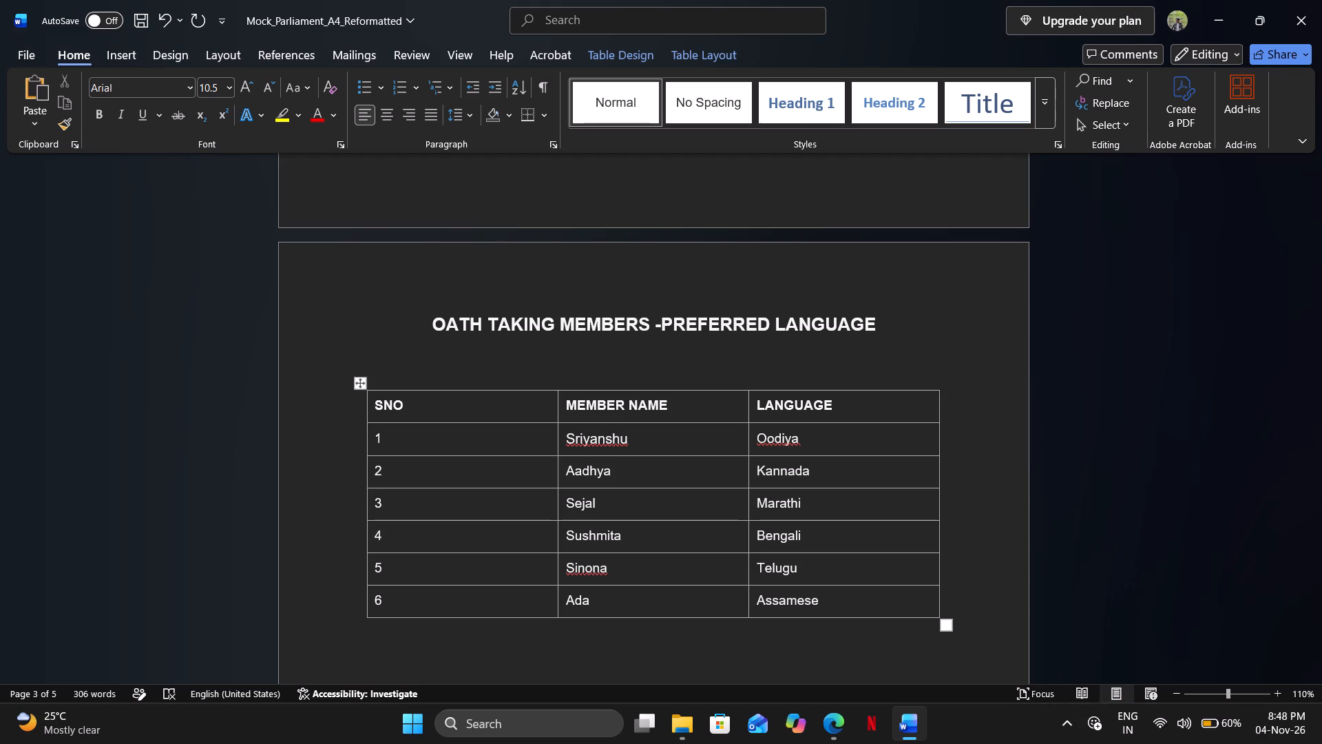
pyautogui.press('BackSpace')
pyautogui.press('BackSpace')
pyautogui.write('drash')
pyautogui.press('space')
# Insert a space after the hyphen in the heading so it reads "OATH TAKING MEMBERS - PREFERRED LANGUAGE".
pyautogui.scroll(-1, 639, 555)
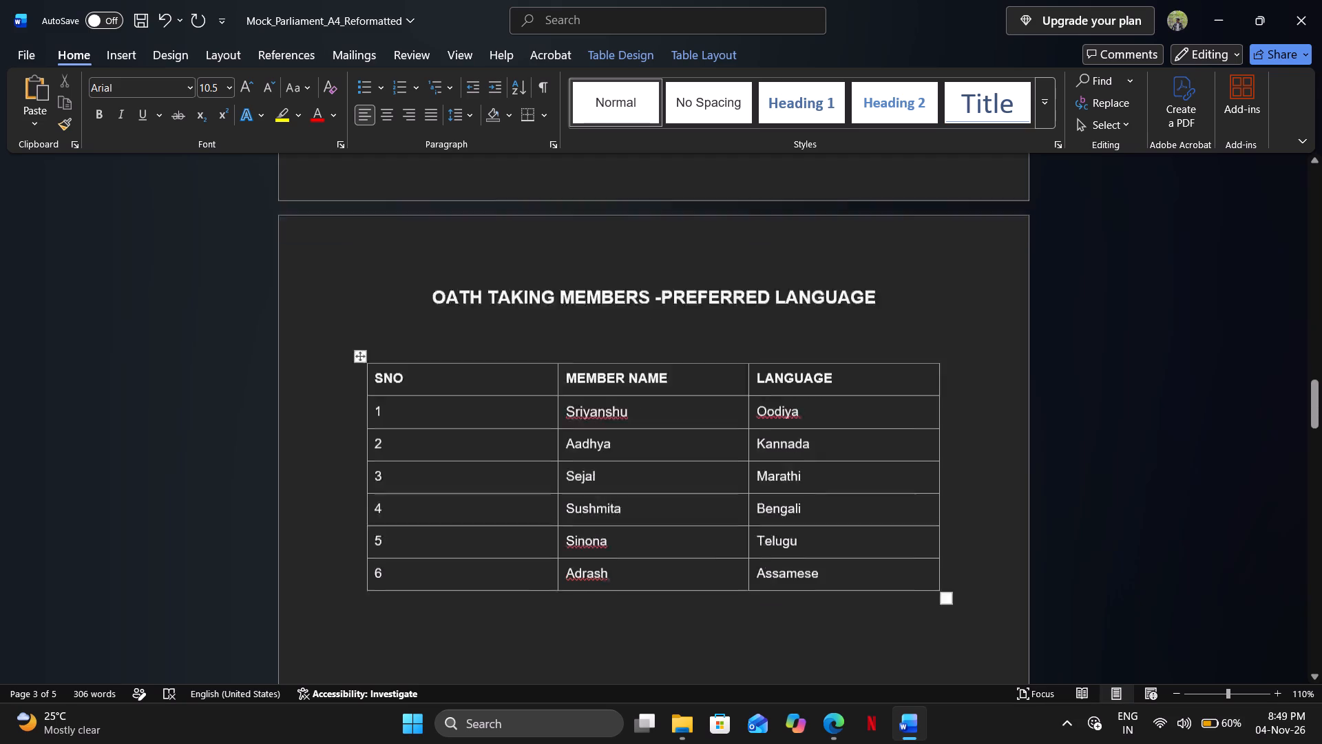
pyautogui.scroll(-1, 639, 555)
pyautogui.scroll(1, 639, 555)
pyautogui.scroll(-1, 745, 512)
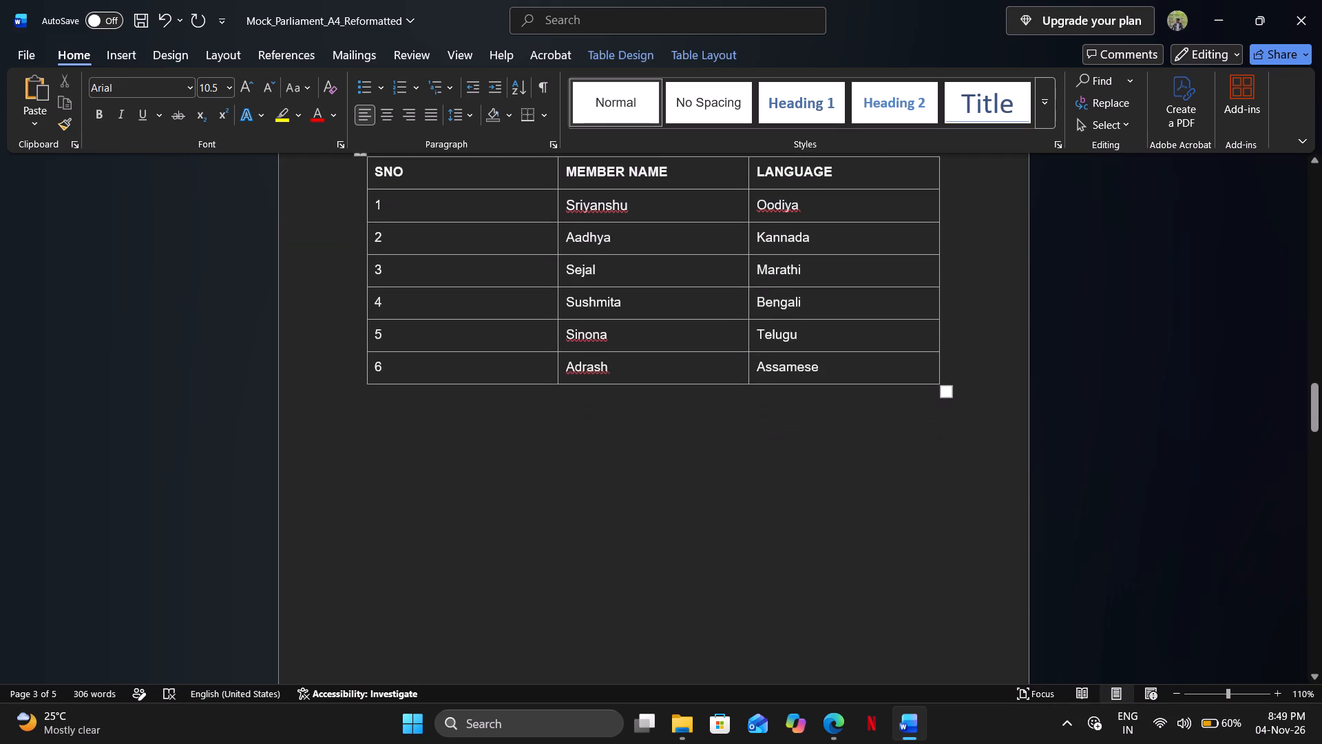
pyautogui.scroll(1, 745, 512)
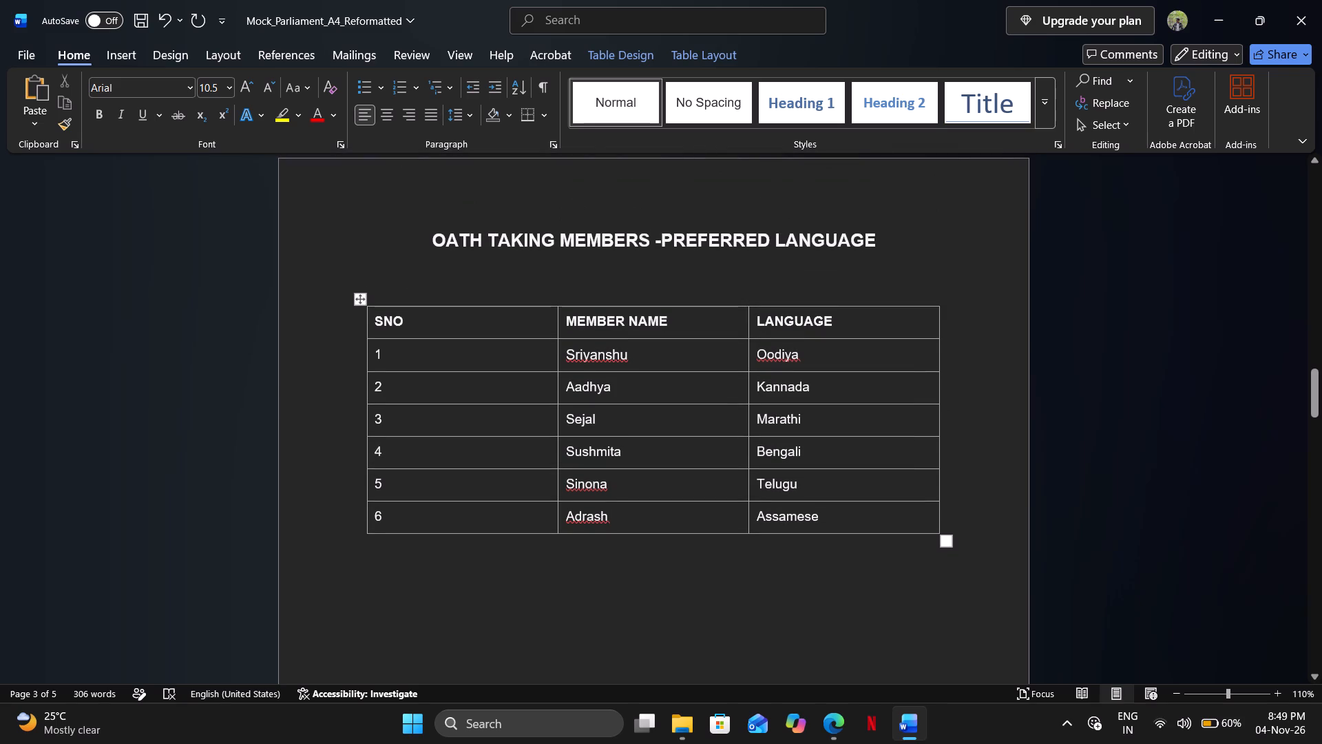
pyautogui.click(663, 245)
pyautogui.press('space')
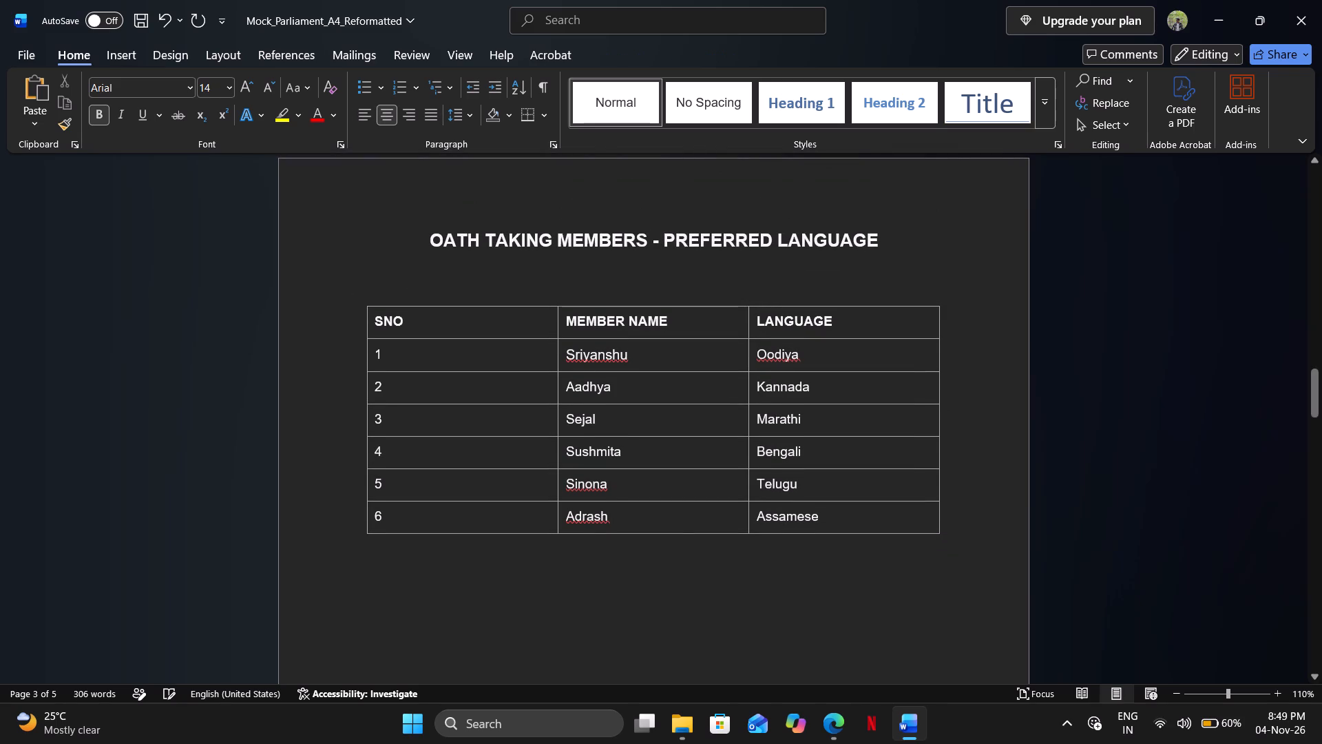
# Correct the spelling of the first member's language in the oath-taking members table to "Odiya".
pyautogui.scroll(-1, 819, 325)
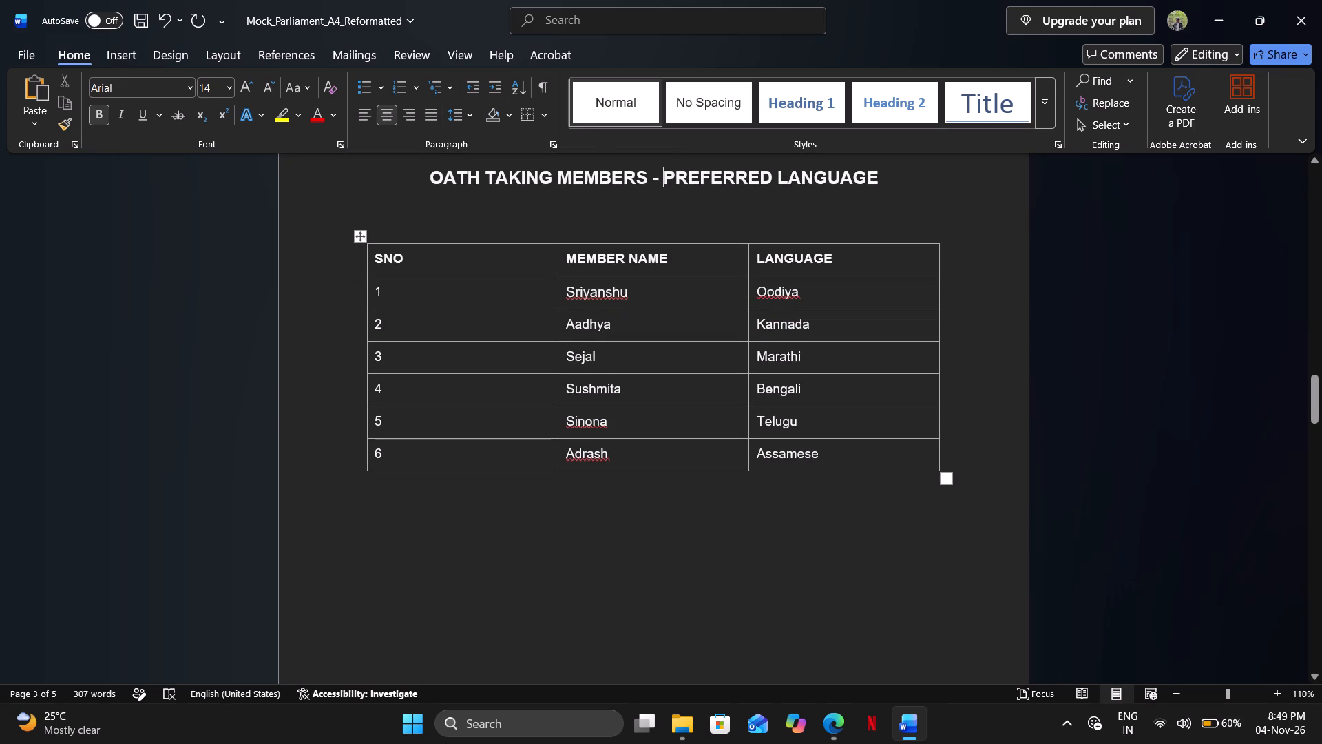
pyautogui.click(837, 281)
pyautogui.click(836, 289)
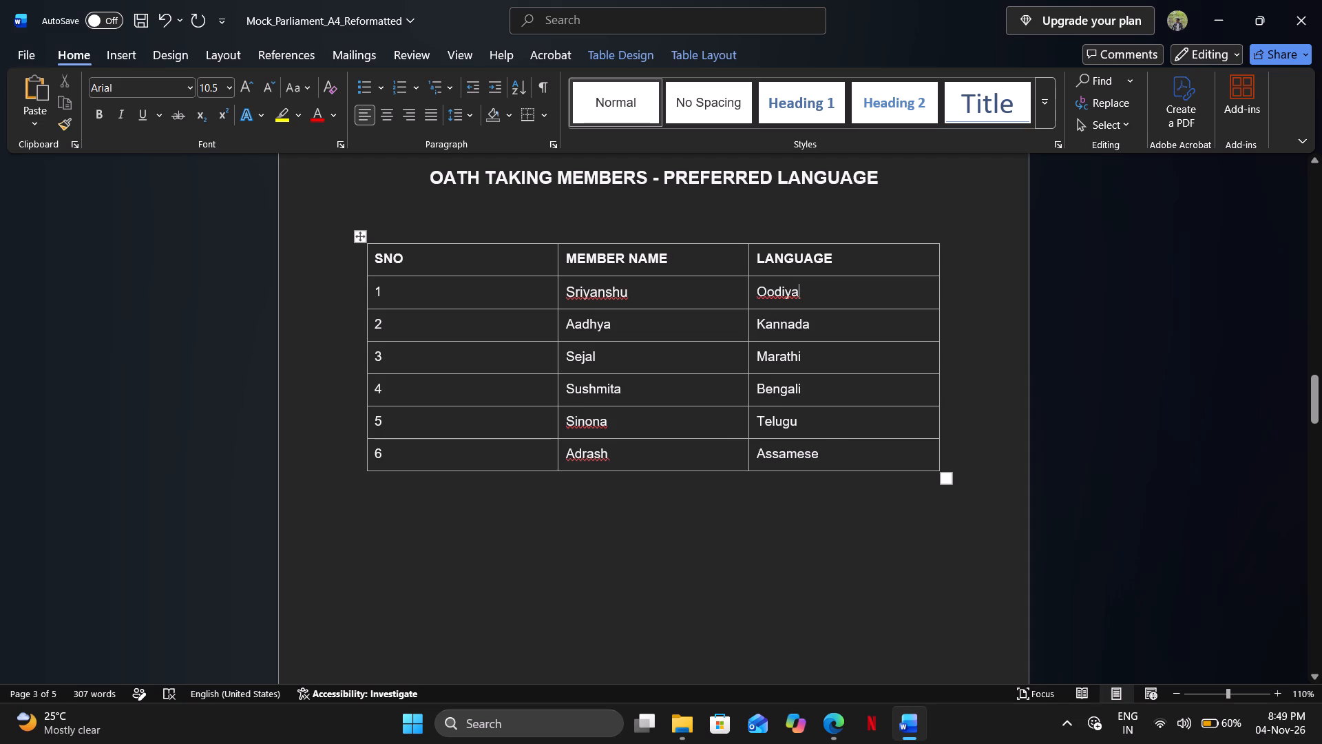
pyautogui.rightClick(781, 290)
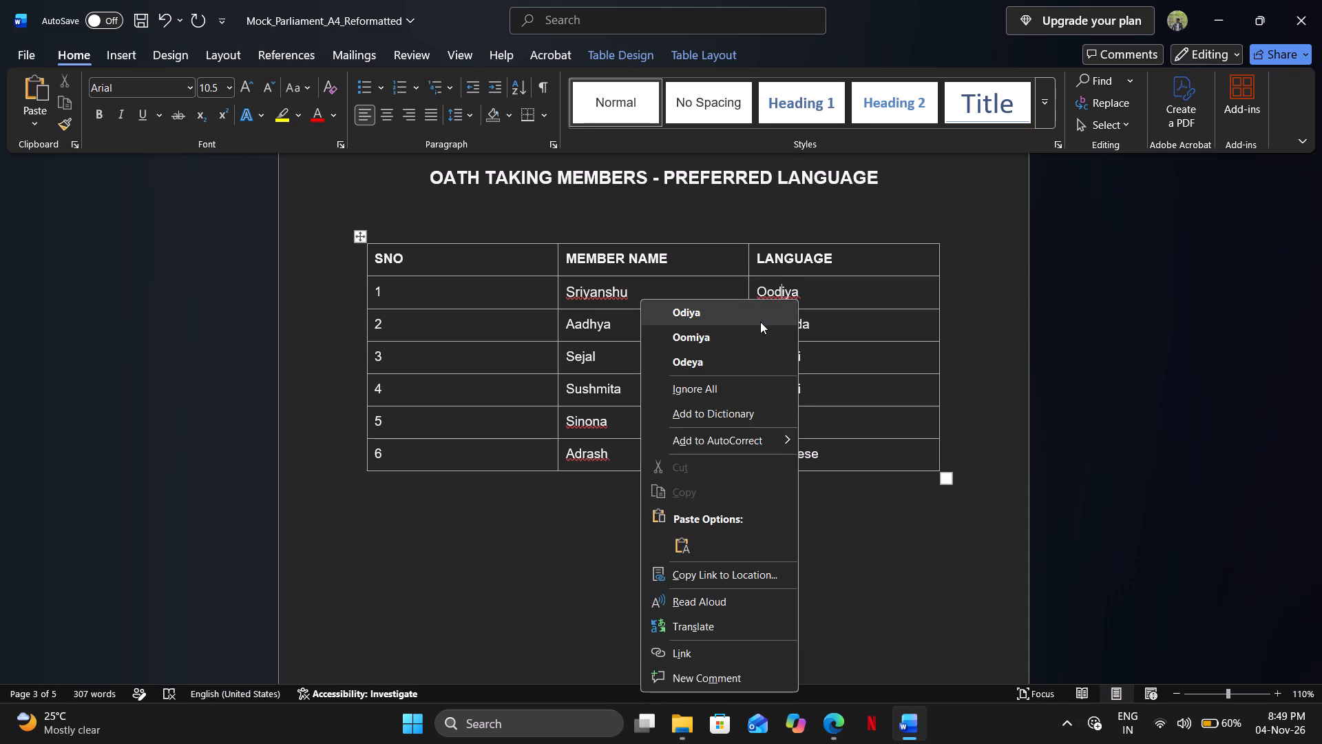
pyautogui.click(759, 318)
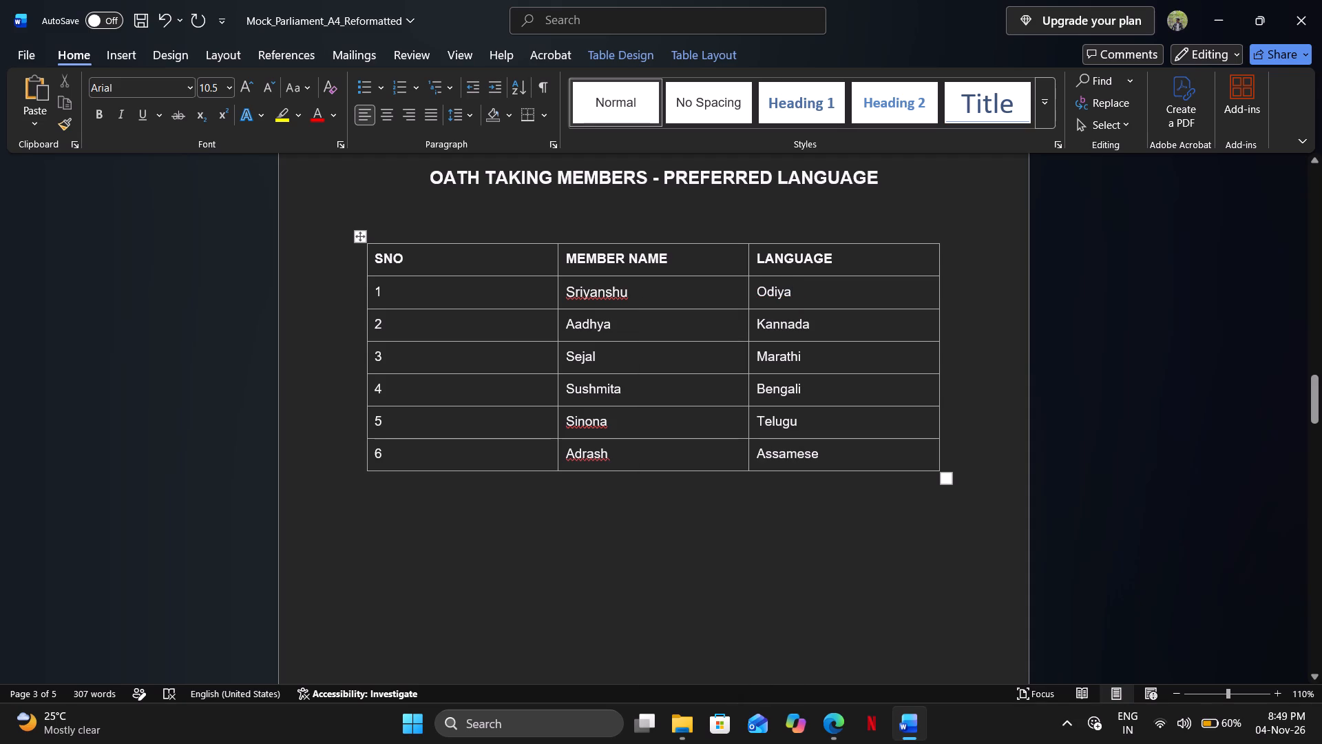
# Narrow the SNO and MEMBER NAME columns of the table to slightly wider than their text, leaving the LANGUAGE column wider.
pyautogui.moveTo(558, 258); pyautogui.dragTo(420, 250)
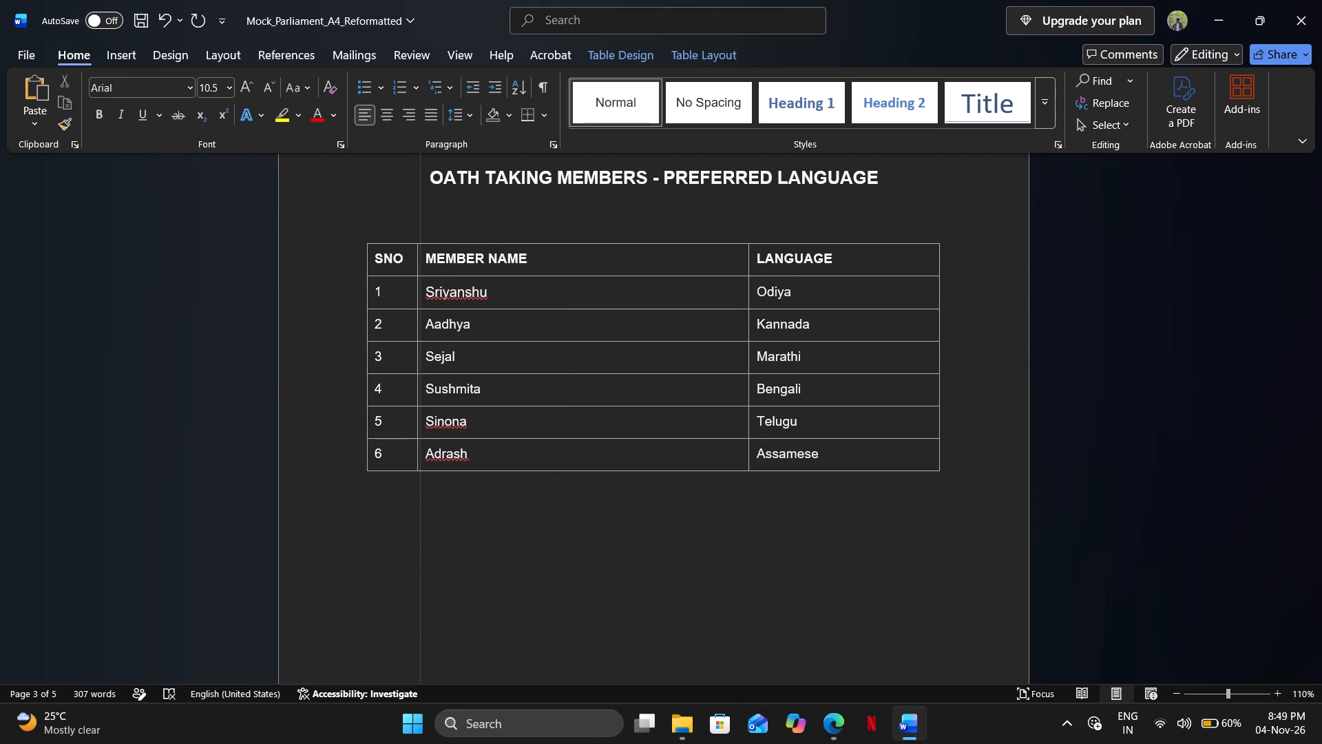
pyautogui.moveTo(420, 250); pyautogui.dragTo(423, 251)
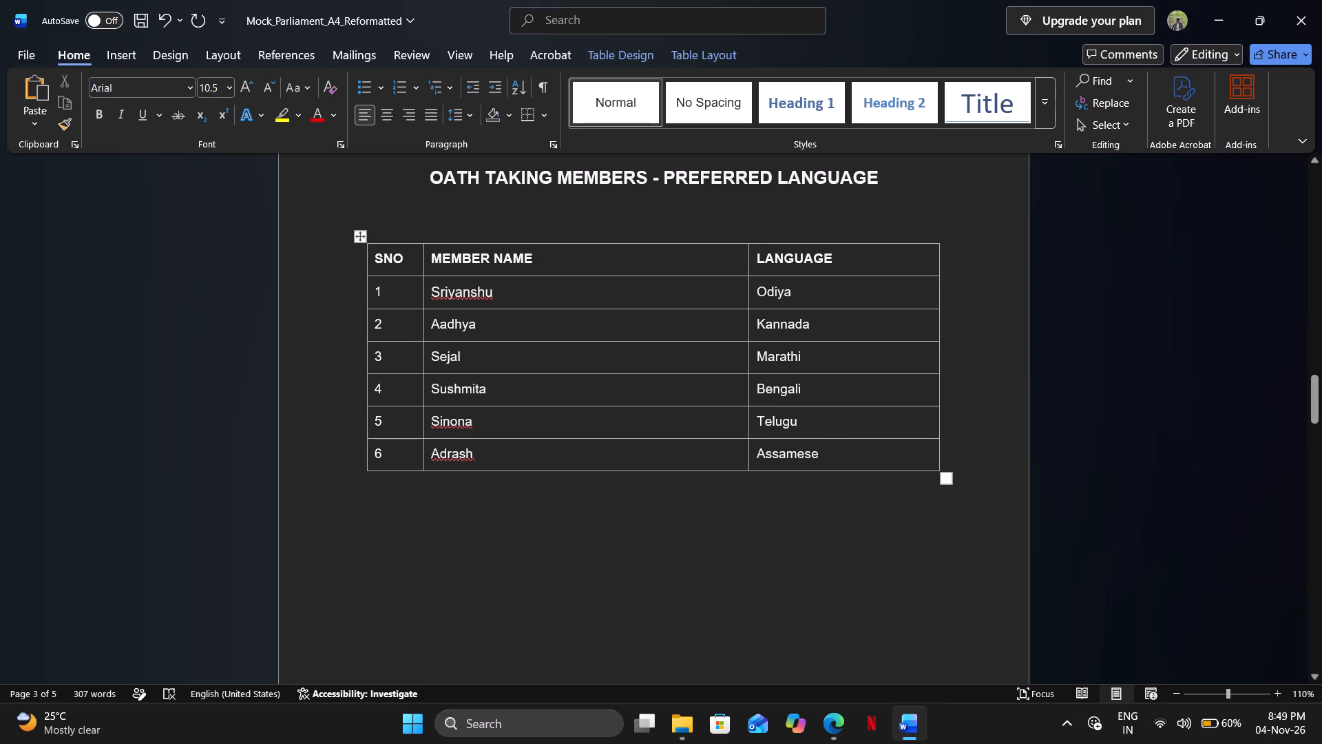
pyautogui.moveTo(747, 258); pyautogui.dragTo(580, 259)
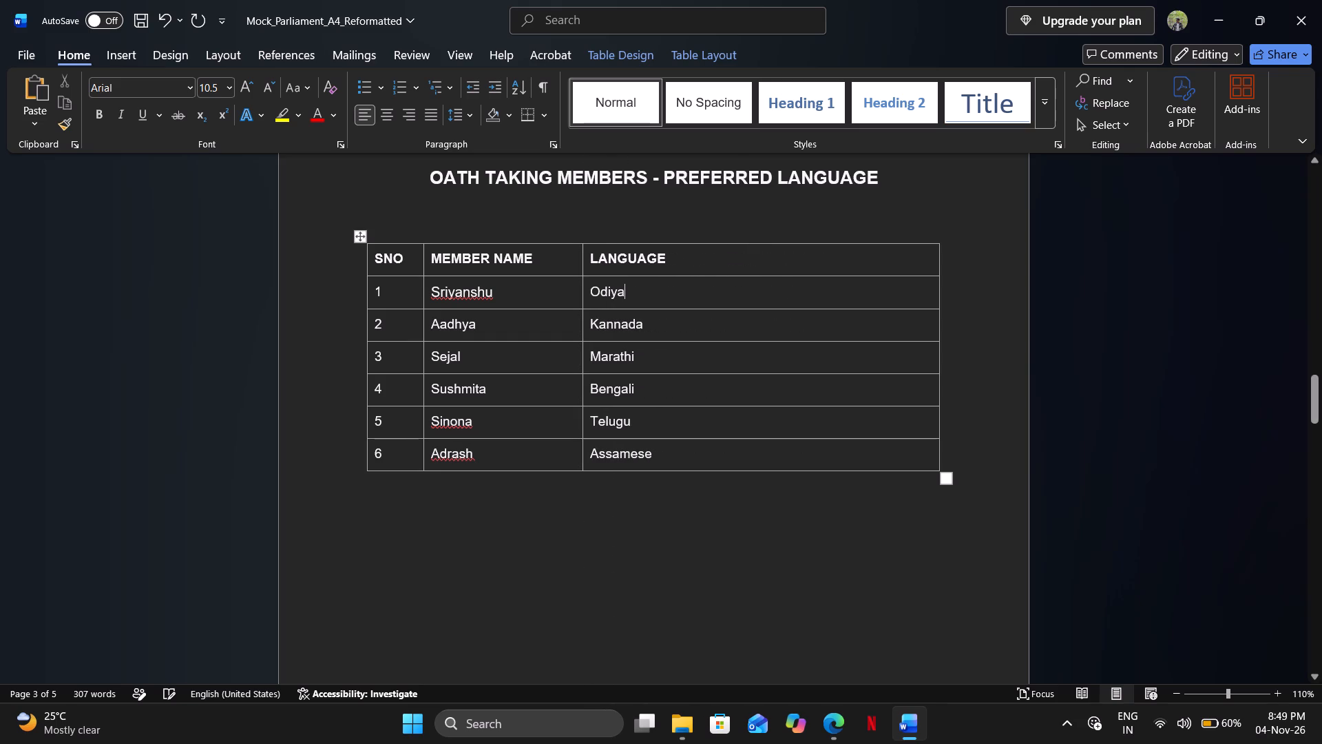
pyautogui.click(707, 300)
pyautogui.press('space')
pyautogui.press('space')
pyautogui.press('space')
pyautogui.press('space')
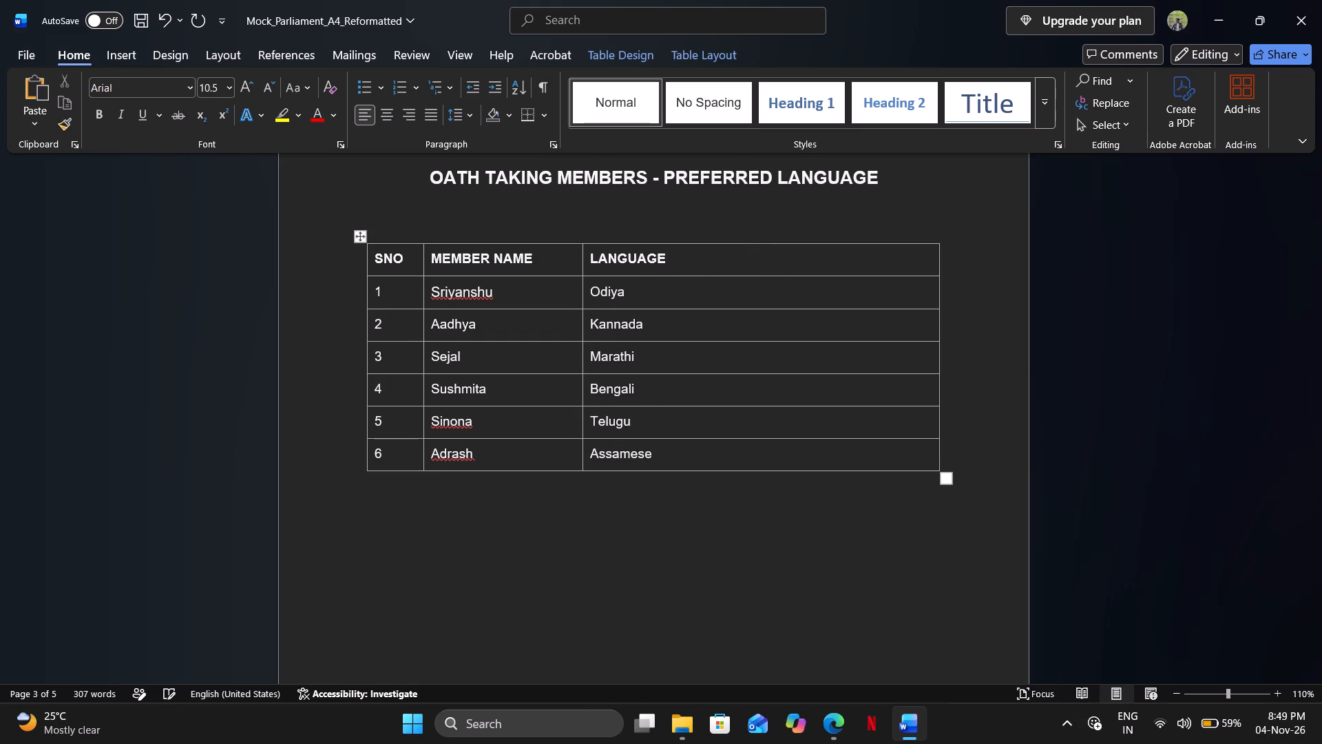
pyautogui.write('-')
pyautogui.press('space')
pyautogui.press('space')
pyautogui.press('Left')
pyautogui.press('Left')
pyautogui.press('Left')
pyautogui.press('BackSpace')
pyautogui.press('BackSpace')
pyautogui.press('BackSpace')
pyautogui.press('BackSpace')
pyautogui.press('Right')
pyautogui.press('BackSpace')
# Append the state in parentheses to the first member's language so it reads "Odiya(Odisha)", using the suggested spelling correction.
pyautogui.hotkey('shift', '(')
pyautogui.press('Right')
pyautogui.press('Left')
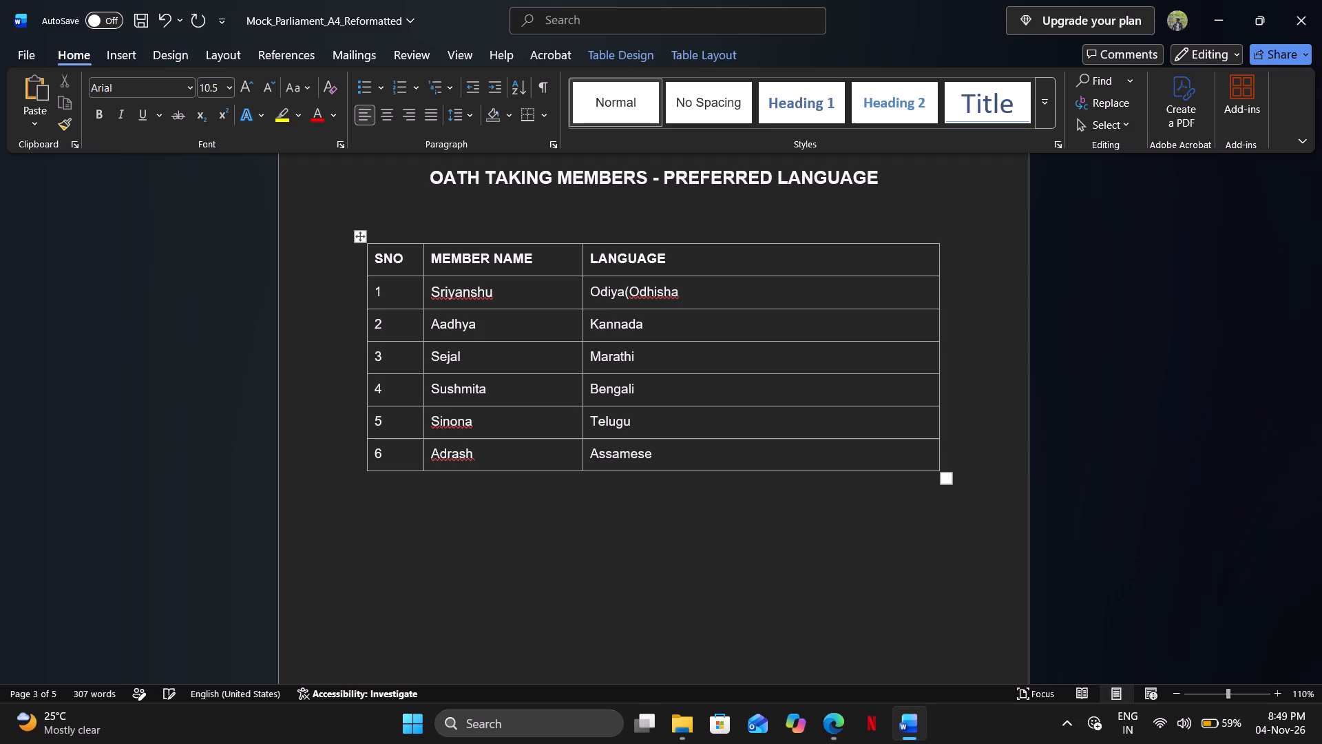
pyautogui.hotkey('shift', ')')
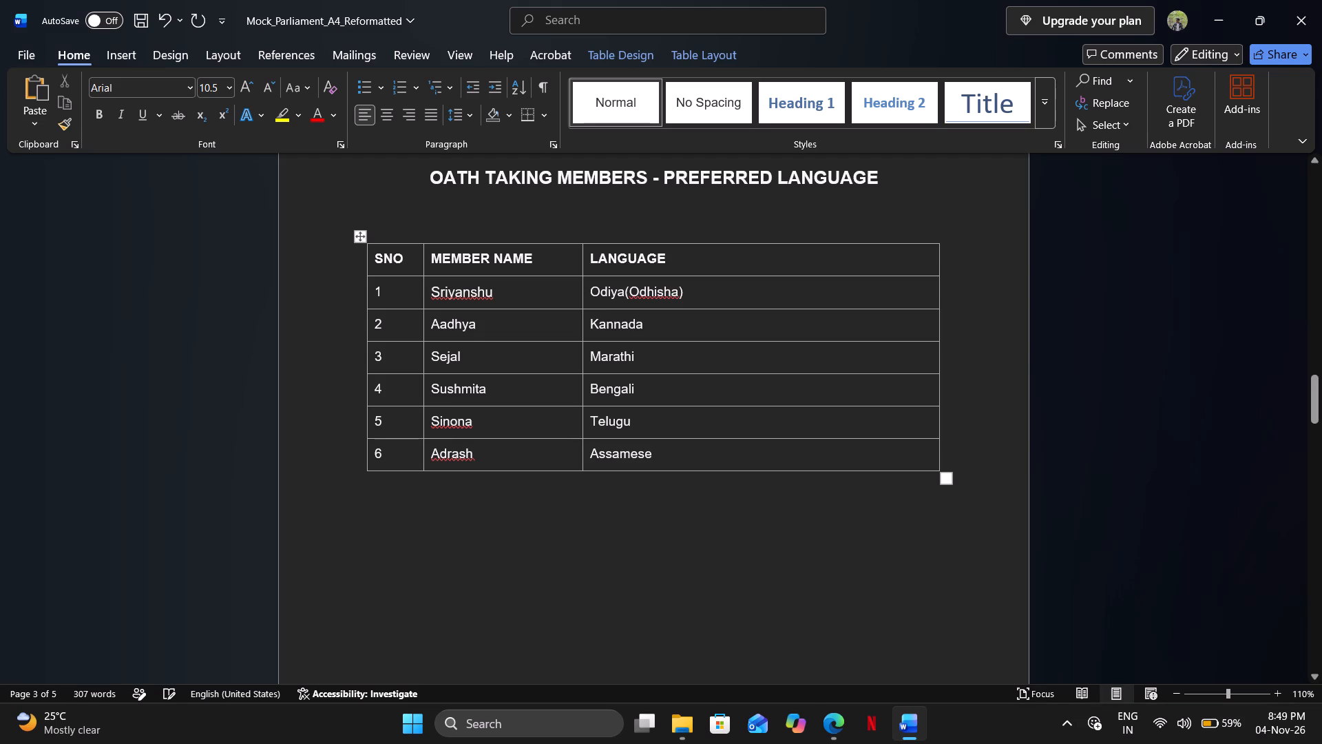
pyautogui.rightClick(667, 291)
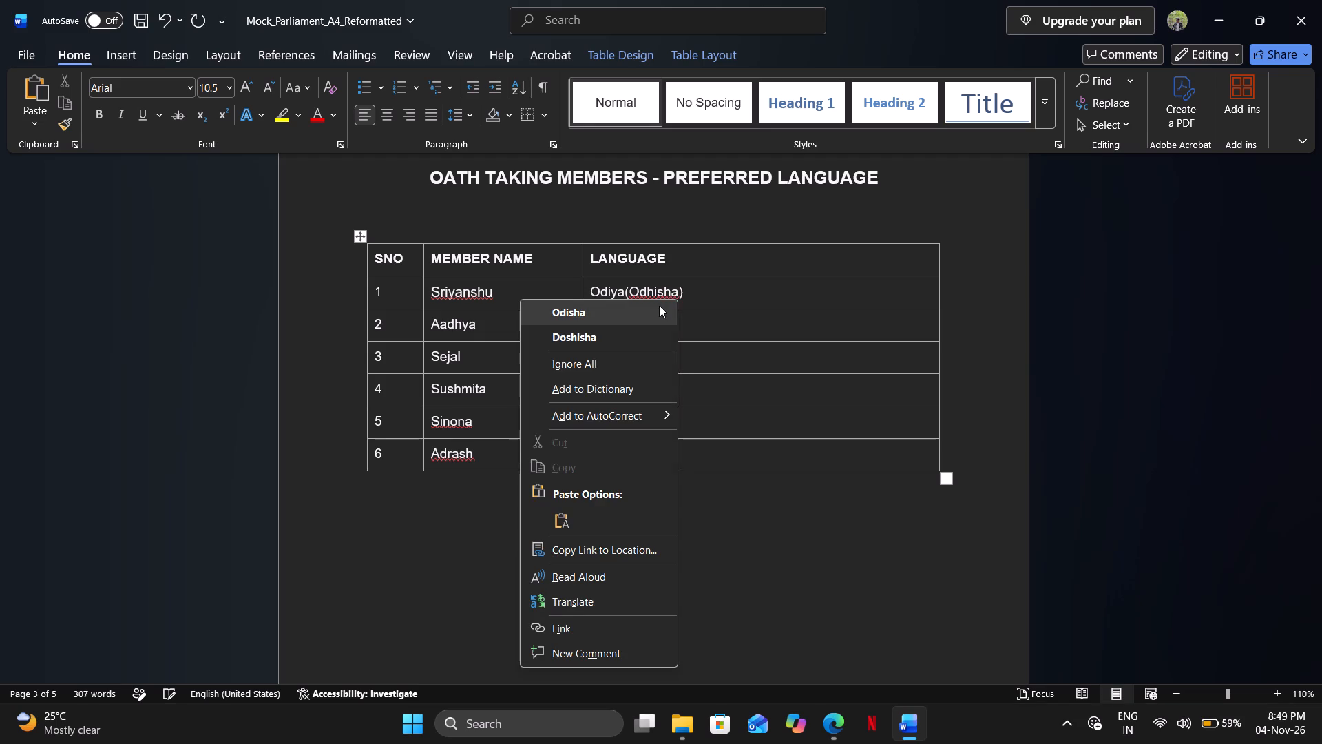
pyautogui.click(654, 307)
# Append the state in parentheses to the second member's language so it reads "Kannada(Karnataka)".
pyautogui.click(662, 320)
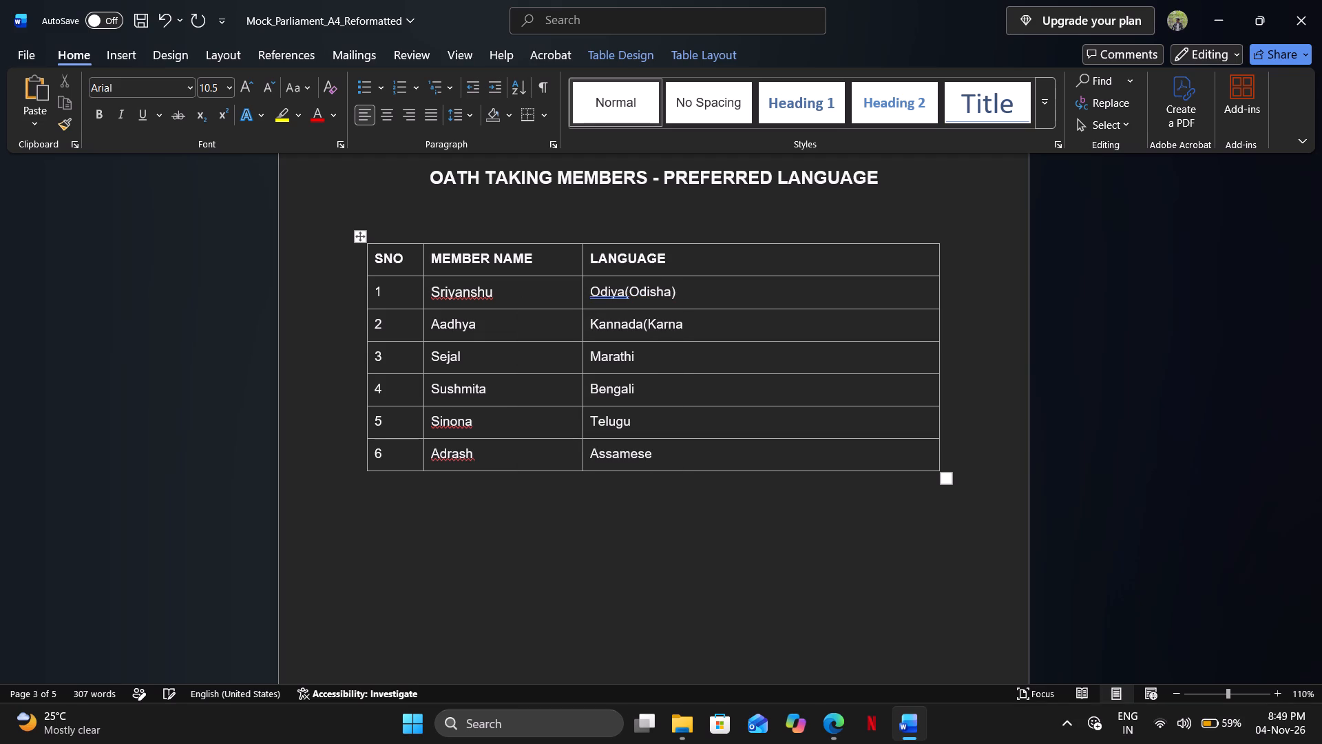
pyautogui.hotkey('shift', ')')
# Append the state in parentheses to the third member's language so it reads "Marathi(Mahrashtra)".
pyautogui.press('Down')
pyautogui.hotkey('shift', '(')
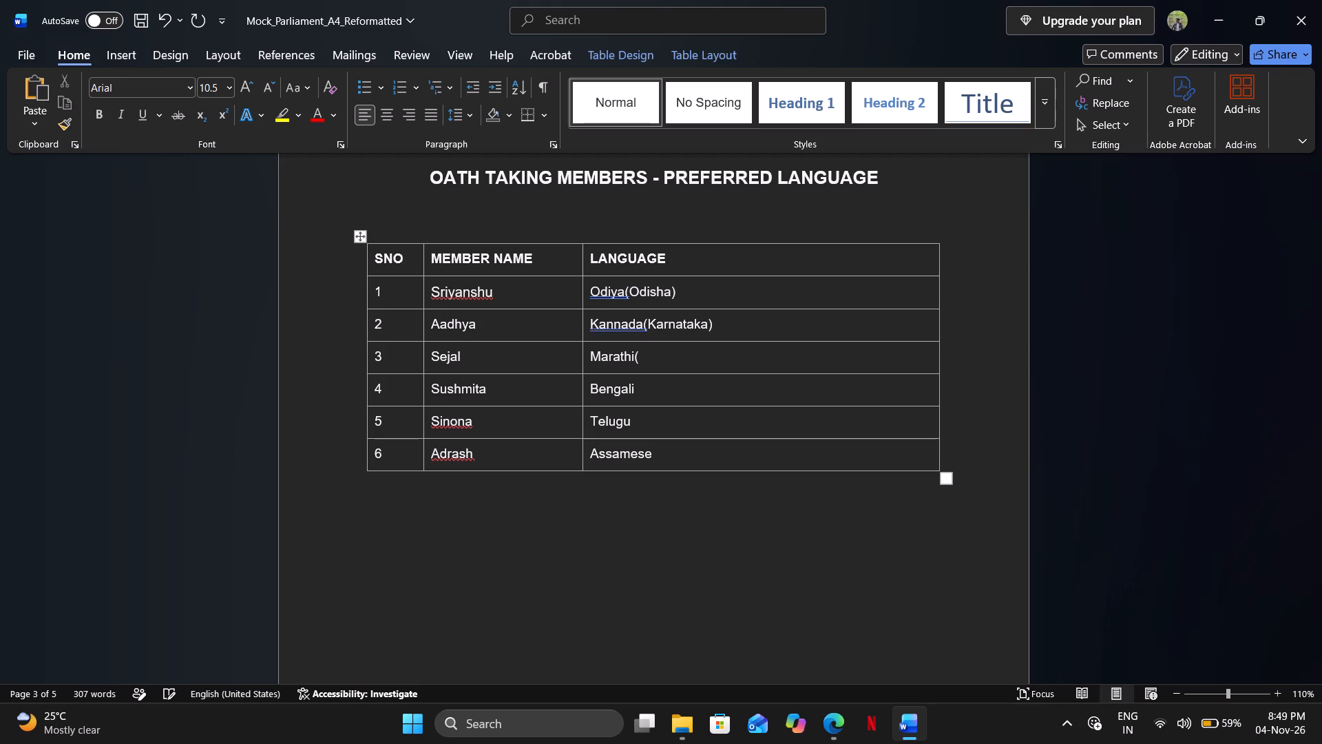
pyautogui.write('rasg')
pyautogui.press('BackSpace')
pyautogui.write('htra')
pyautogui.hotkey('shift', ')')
# Append the state in parentheses to the fourth member's language, without a space before it, so it reads "Bengali(Bengal)".
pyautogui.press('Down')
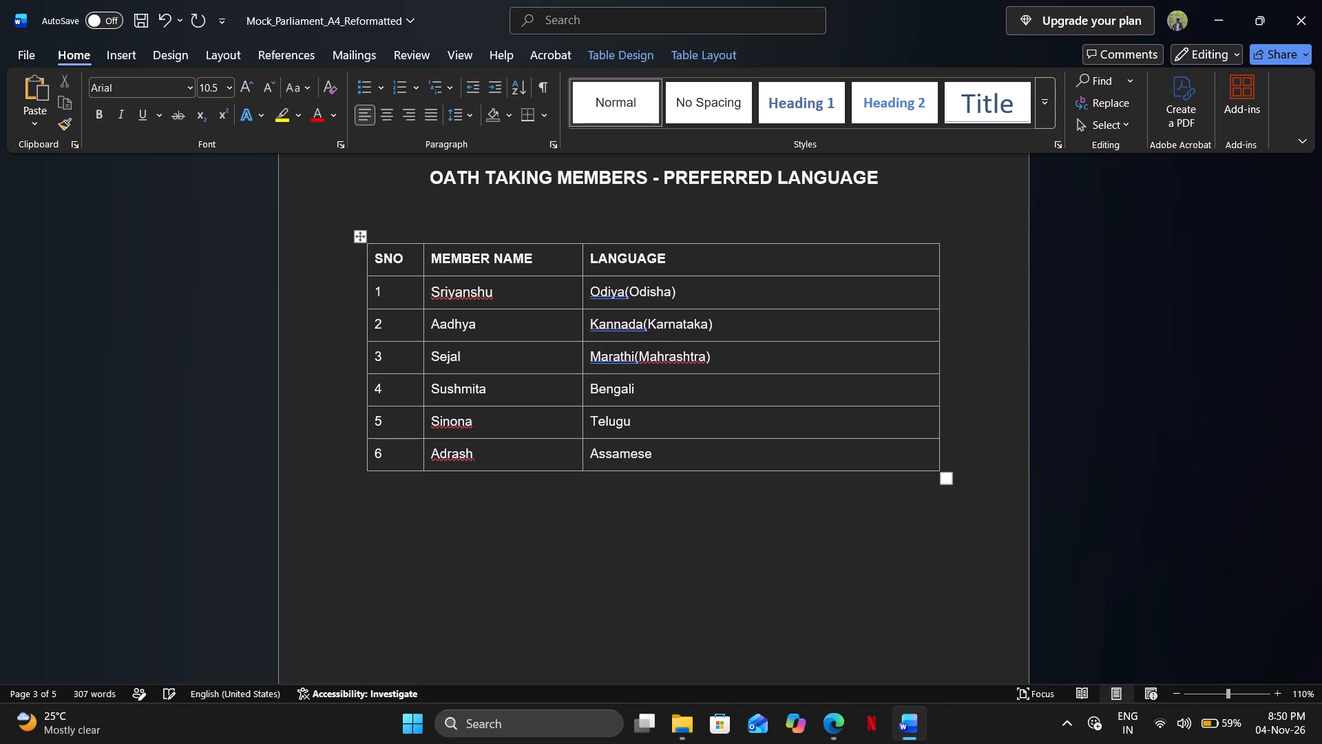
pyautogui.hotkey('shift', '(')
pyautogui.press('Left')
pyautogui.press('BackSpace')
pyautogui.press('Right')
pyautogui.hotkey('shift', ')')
# Append the state in parentheses to the fifth member's language so it reads "Telugu(Telangana)".
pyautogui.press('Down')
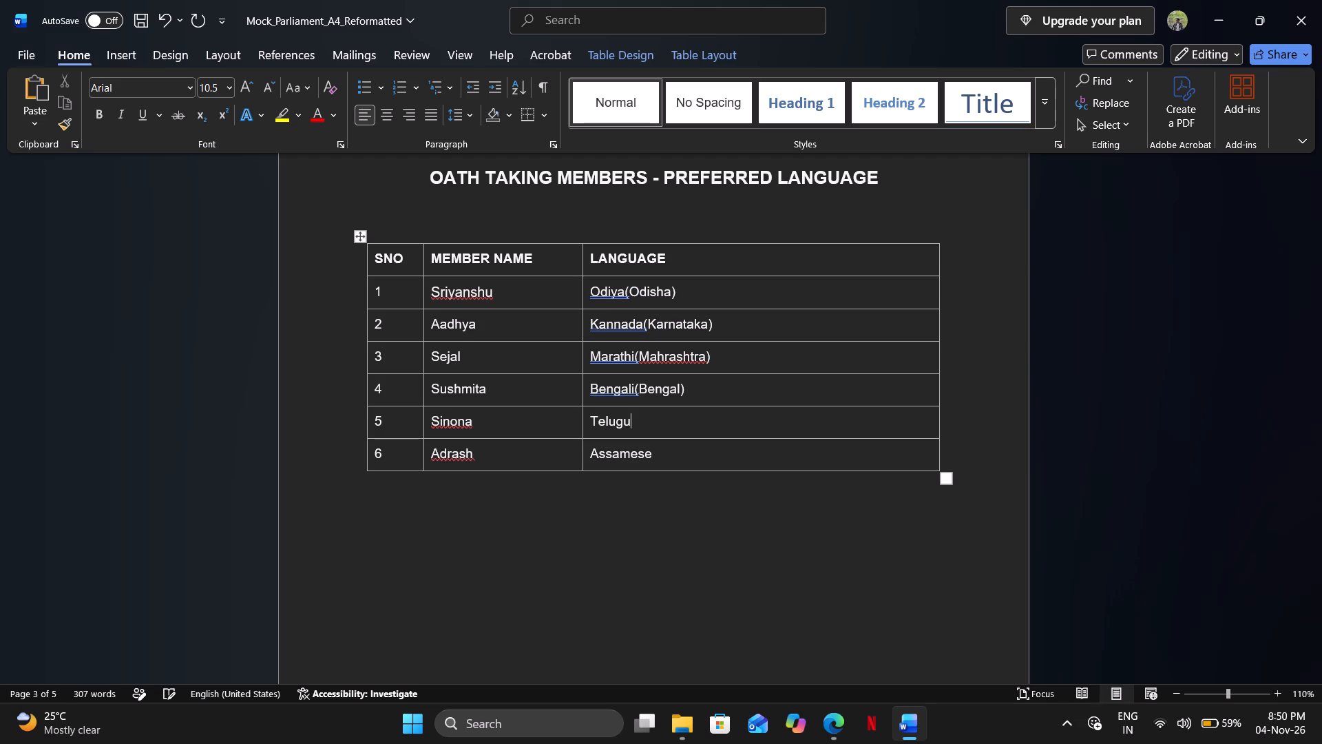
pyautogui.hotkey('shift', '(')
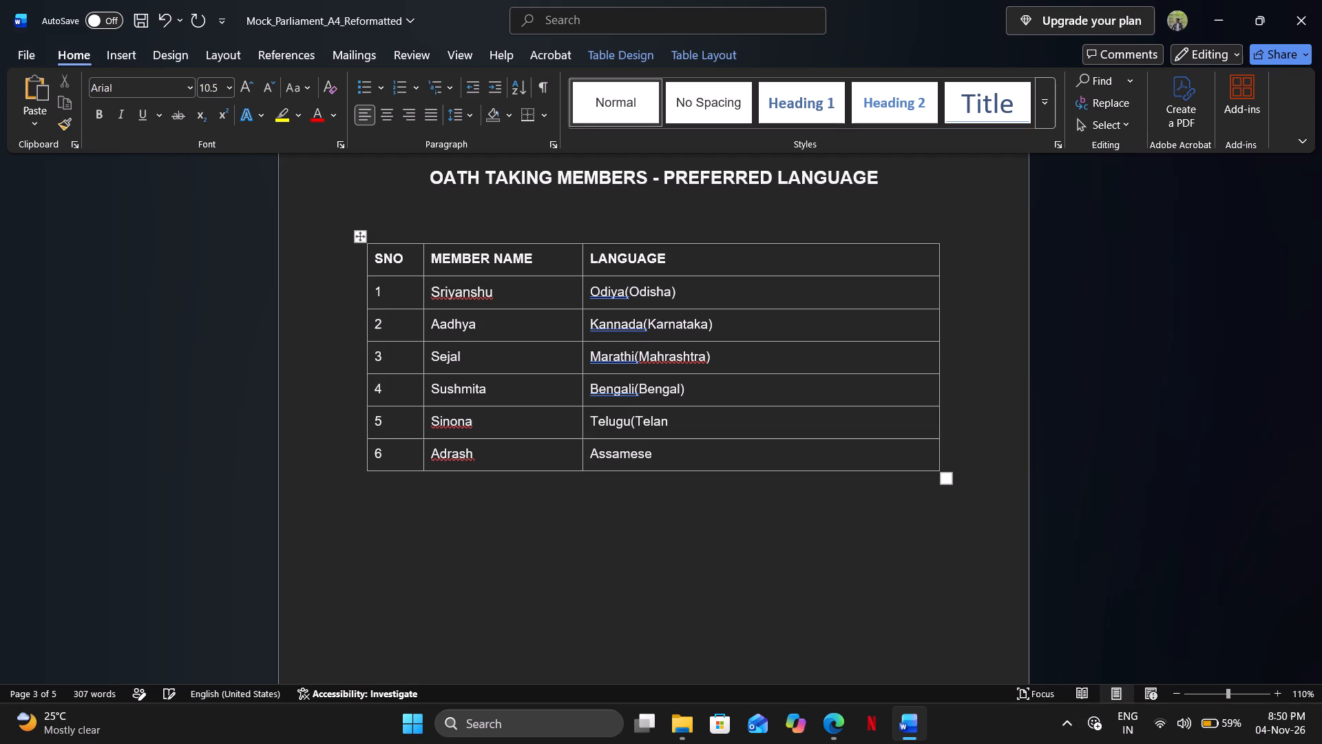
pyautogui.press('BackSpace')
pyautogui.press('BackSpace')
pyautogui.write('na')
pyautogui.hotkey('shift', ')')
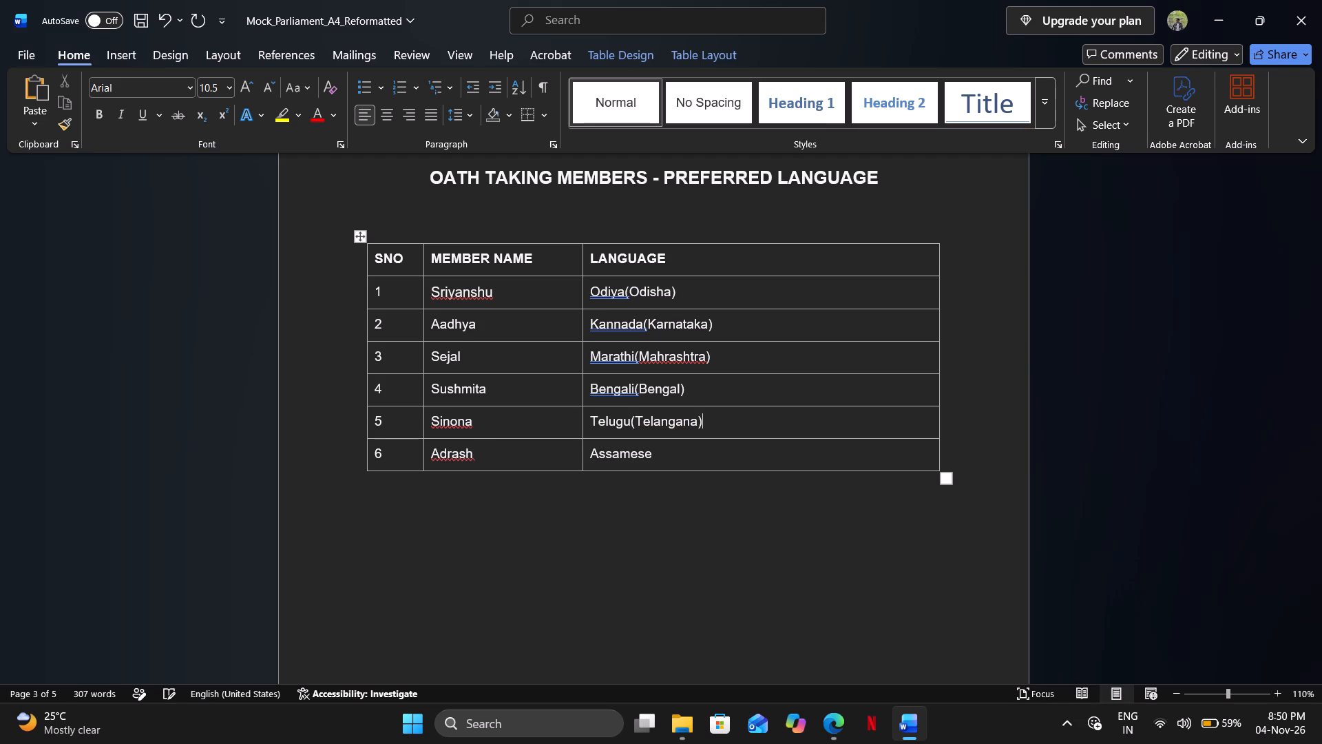
# Append the state in parentheses to the sixth member's language so it reads "Assamese(Asam)", and leave the table.
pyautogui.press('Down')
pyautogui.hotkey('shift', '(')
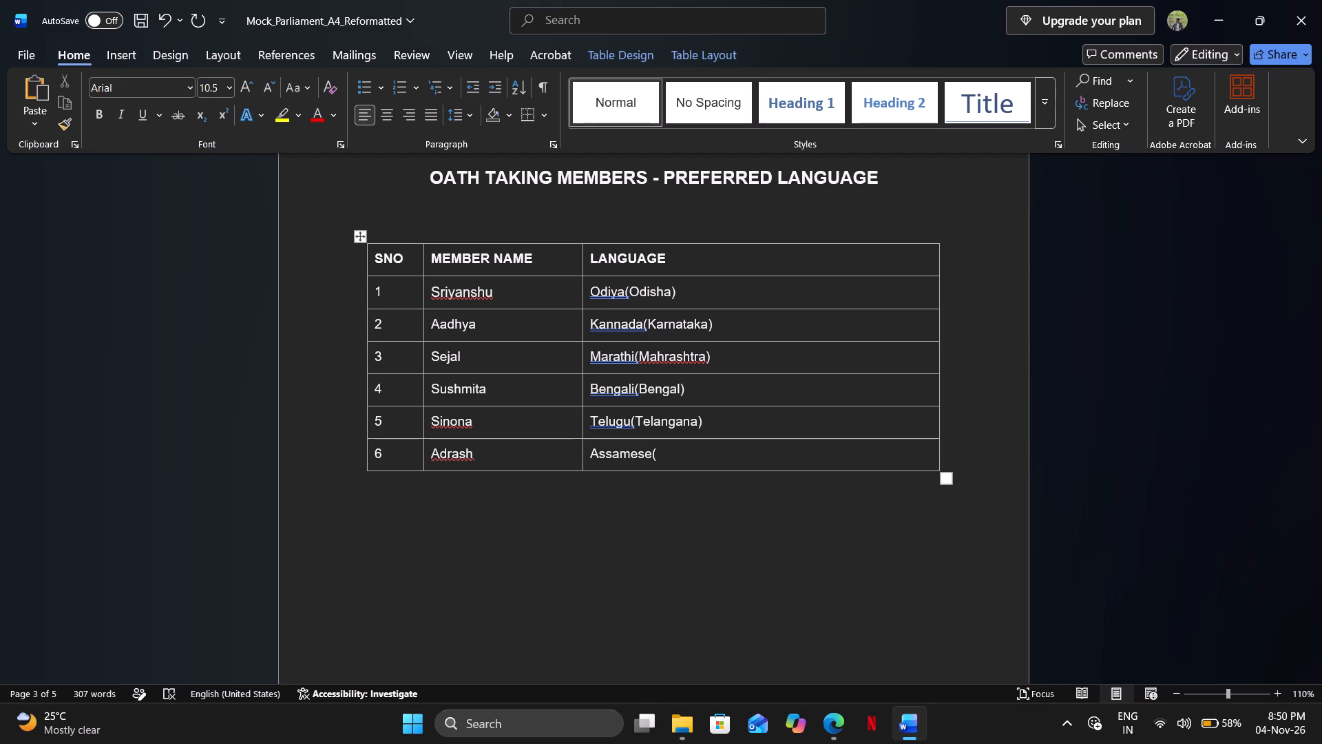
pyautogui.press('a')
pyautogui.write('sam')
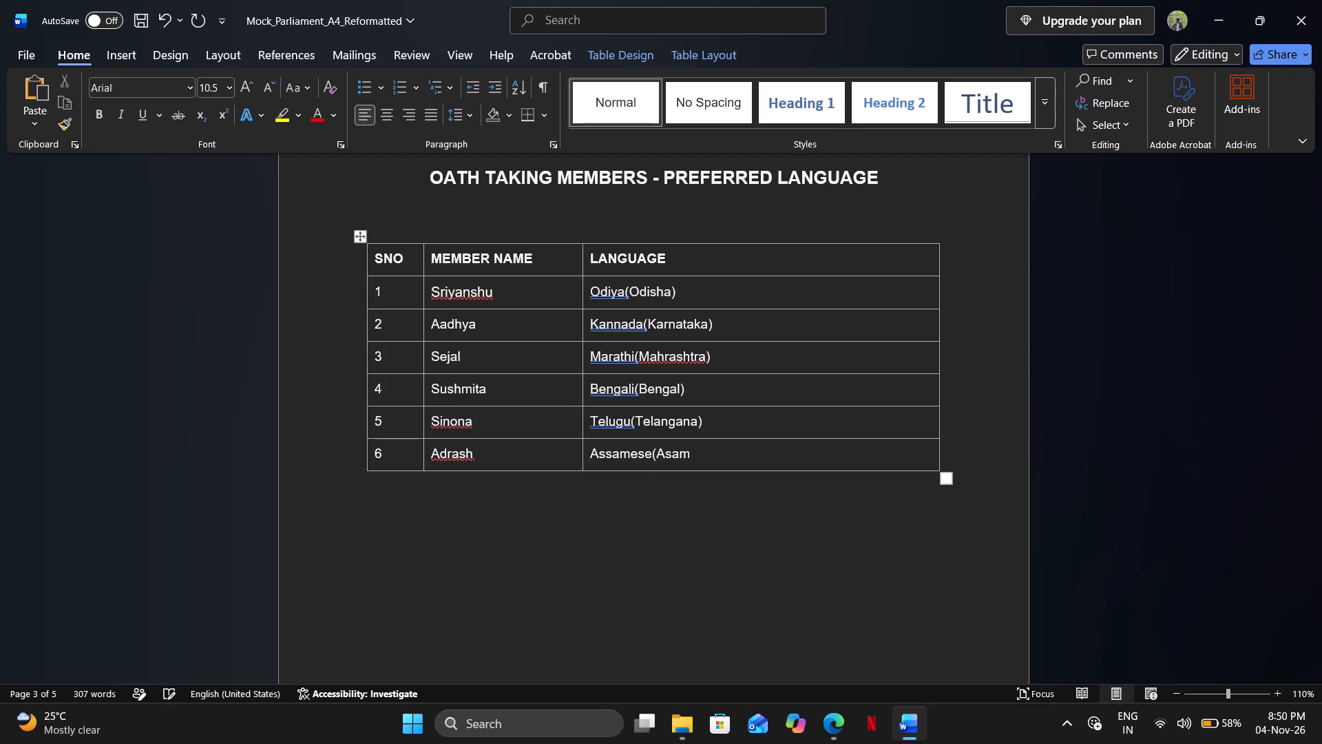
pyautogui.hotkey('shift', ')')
pyautogui.scroll(-1, 662, 320)
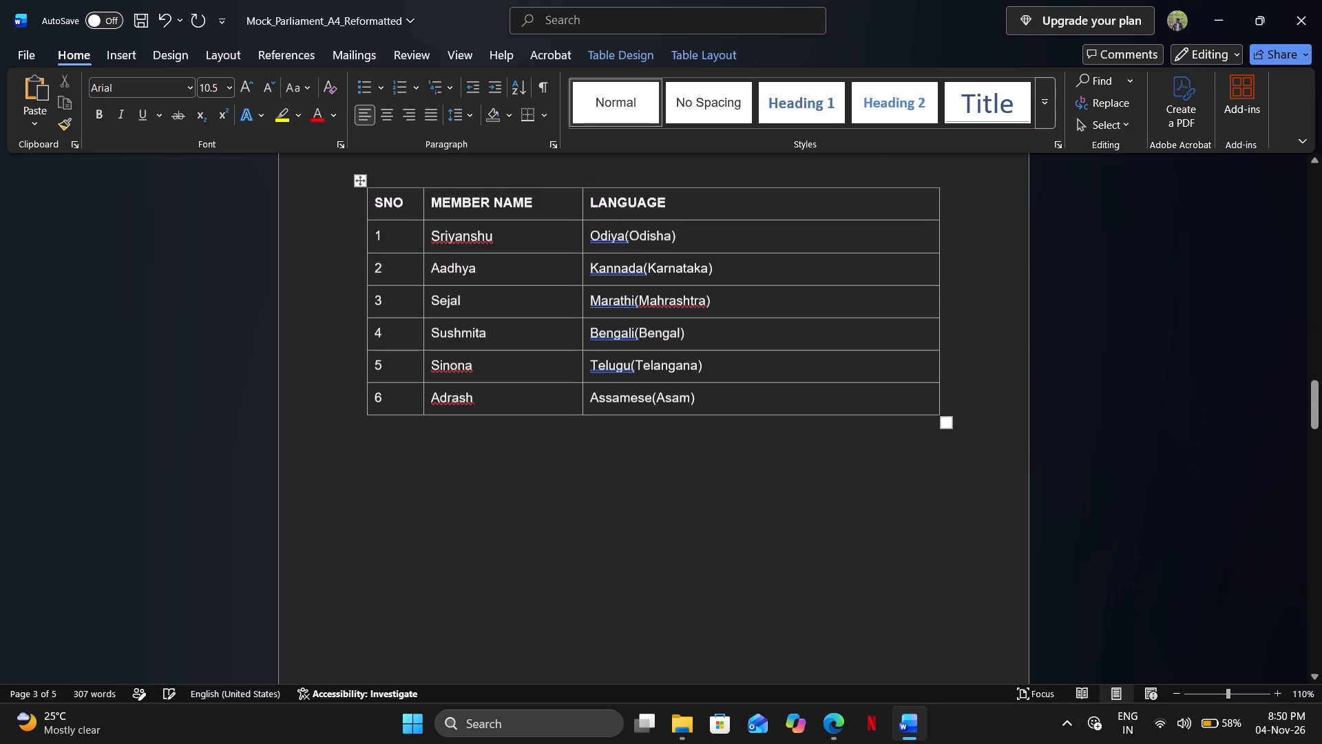
pyautogui.click(777, 446)
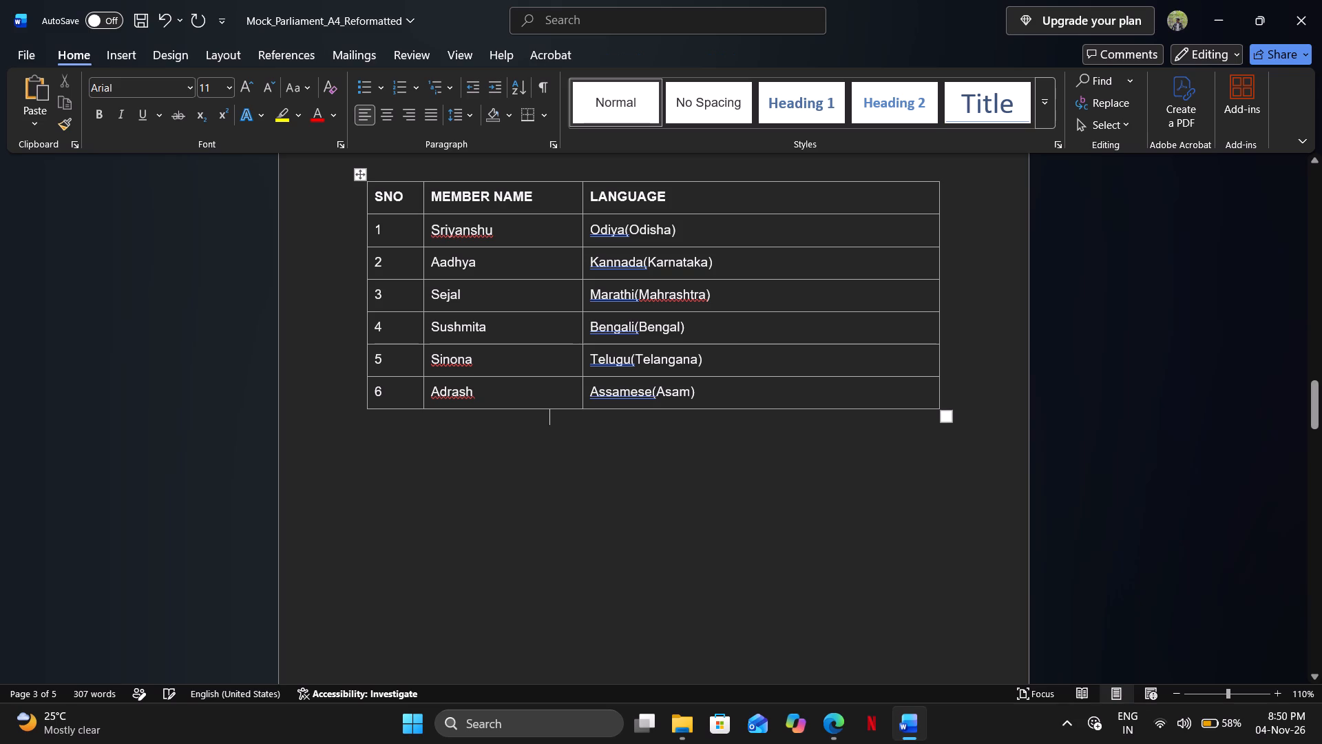
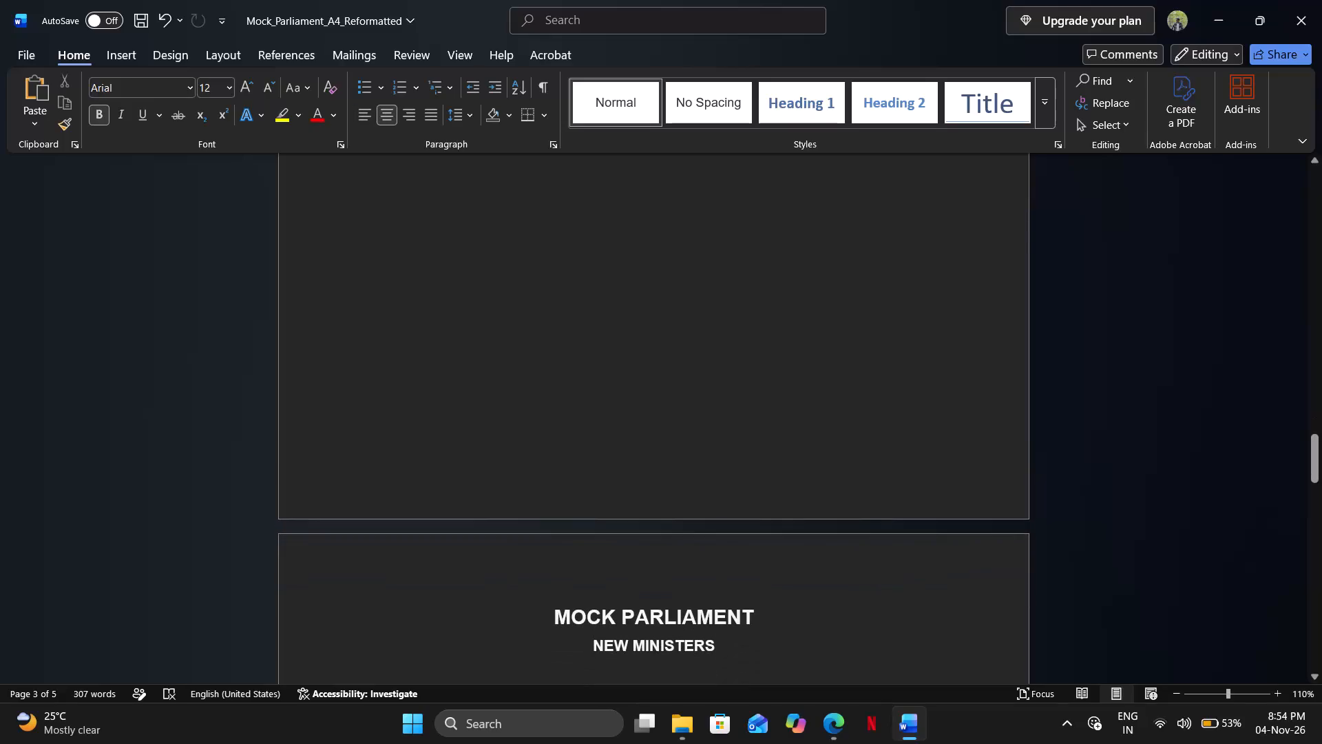
# Undo the last edit made to the document.
pyautogui.press('Down')
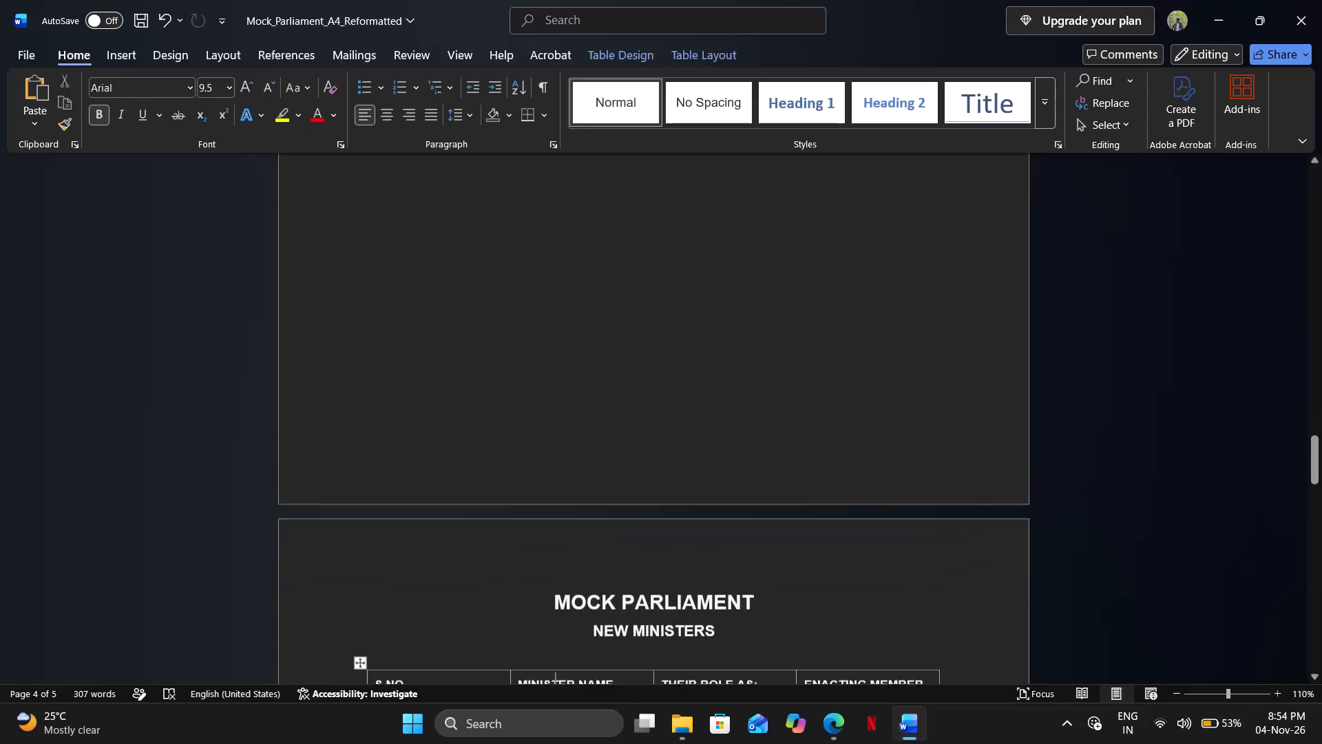
pyautogui.press('Down')
pyautogui.press('Down')
pyautogui.press('Down')
pyautogui.press('Down')
pyautogui.press('Down')
pyautogui.press('Down')
pyautogui.press('Down')
pyautogui.press('Down')
pyautogui.press('Down')
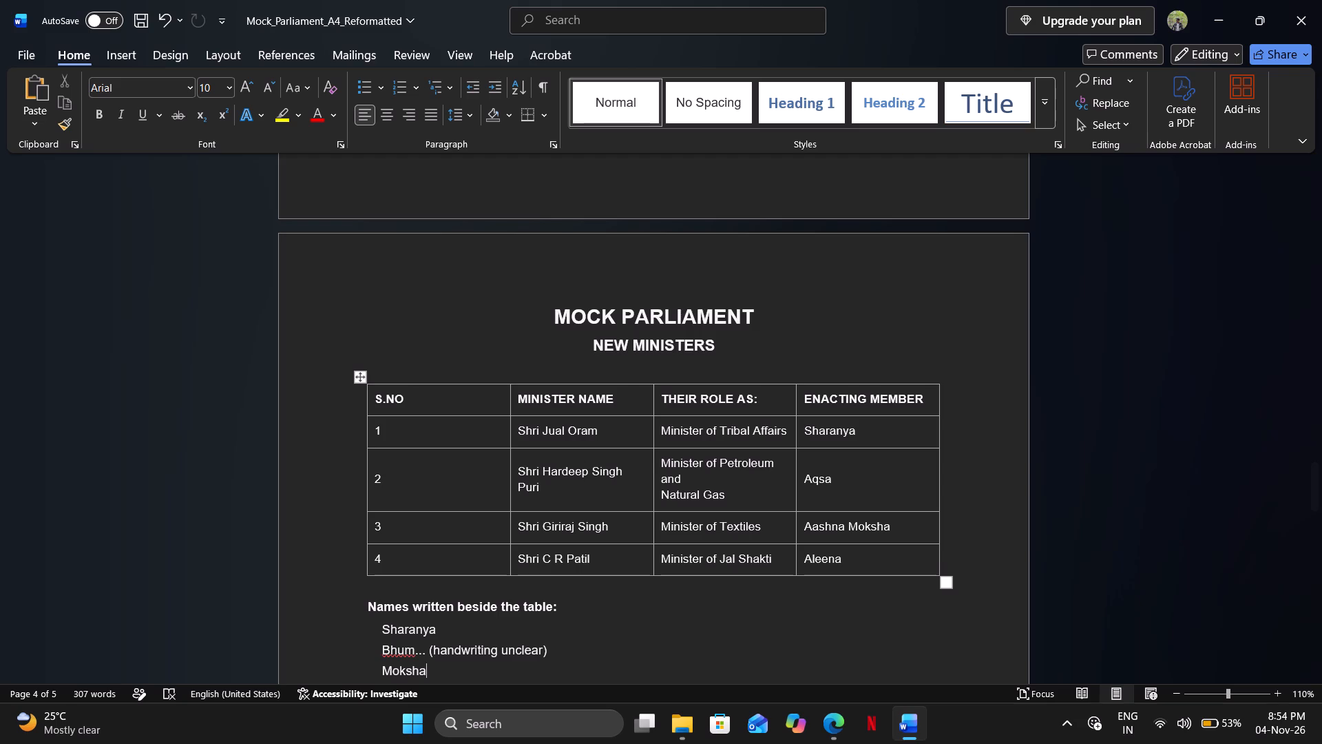
pyautogui.click(638, 437)
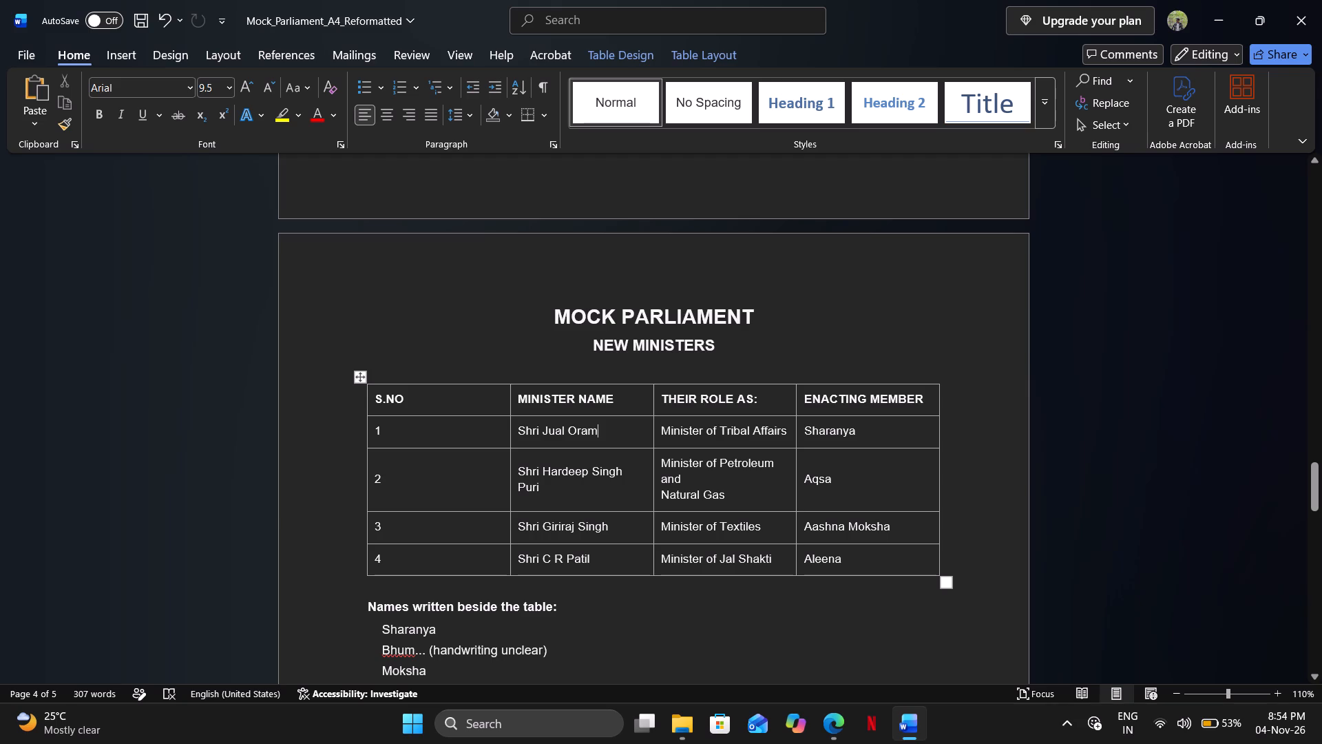
pyautogui.hotkey('ctrl', 'z')
# In the New Ministers table, replace the enacting member for Minister of Tribal Affairs with "Bhavaneshwar".
pyautogui.scroll(-3, 638, 437)
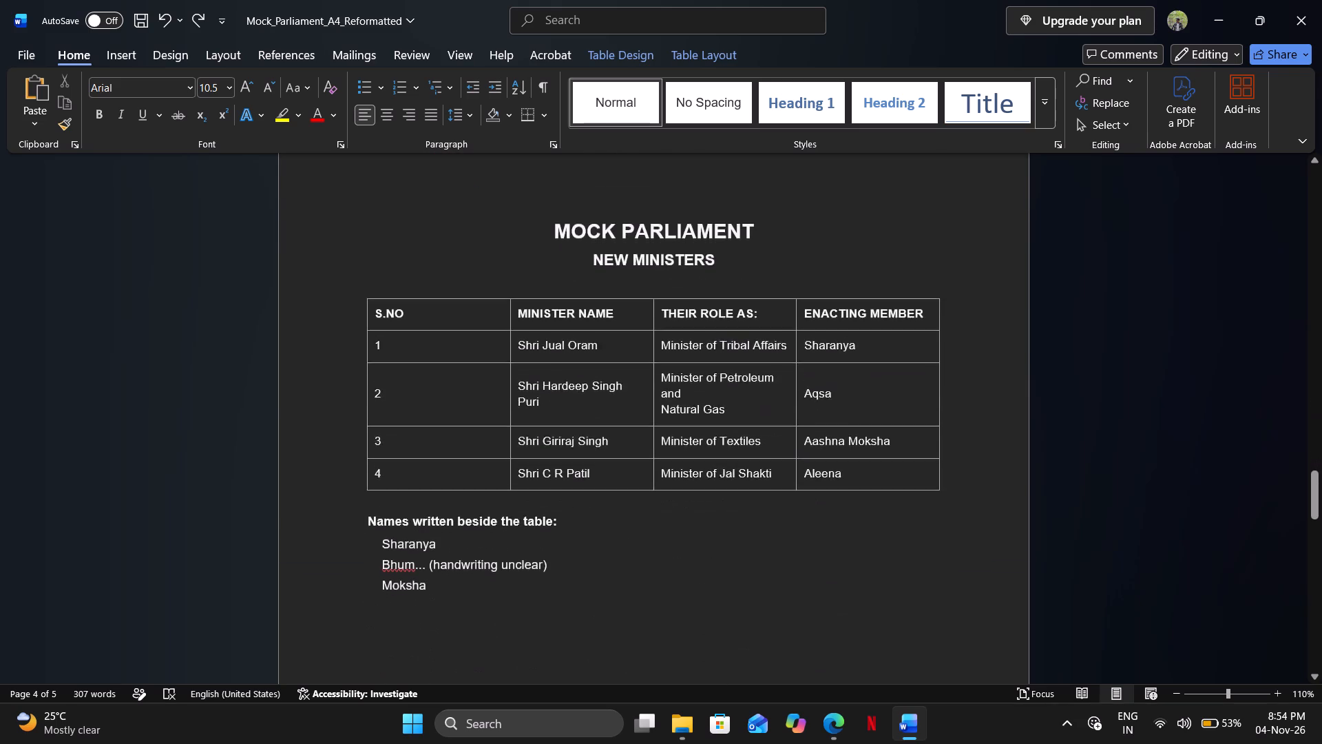
pyautogui.click(872, 338)
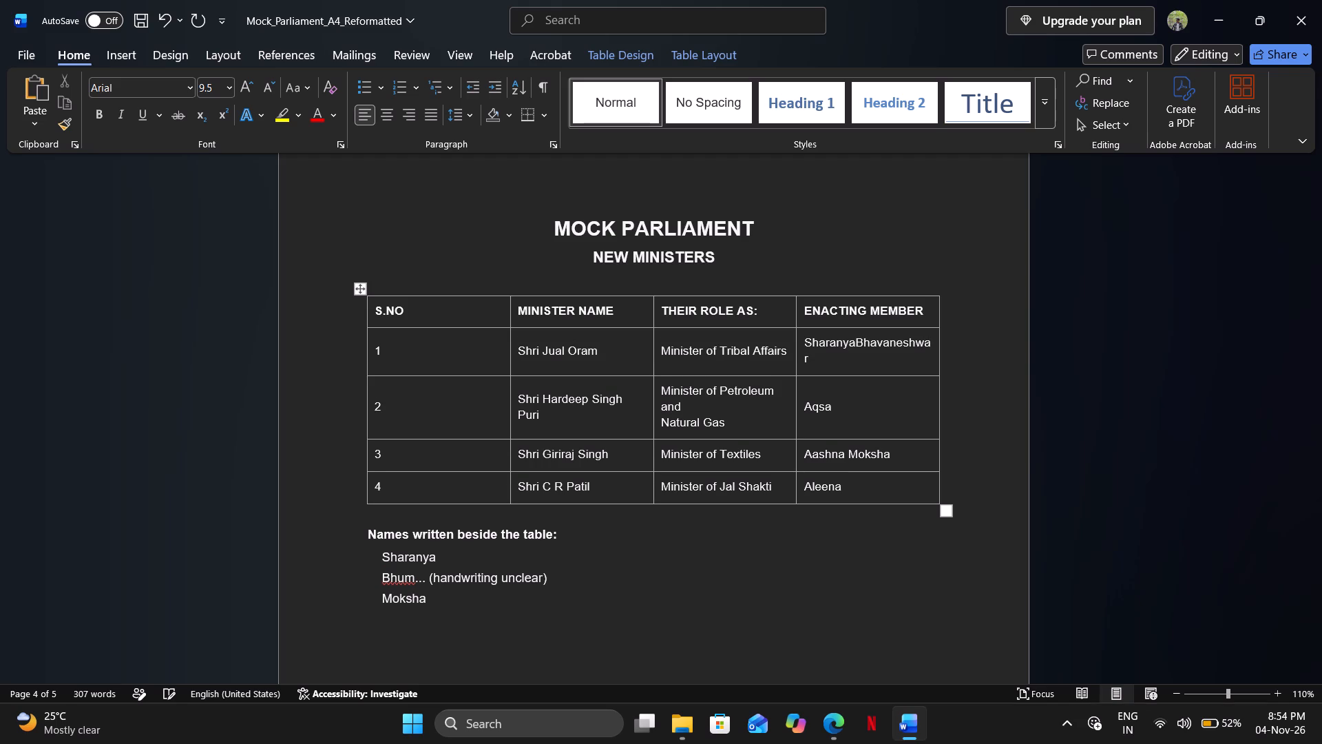
pyautogui.press('Left')
pyautogui.press('Up')
pyautogui.press('Right')
pyautogui.press('Right')
pyautogui.press('Right')
pyautogui.press('Right')
pyautogui.press('Right')
pyautogui.press('Right')
pyautogui.press('Right')
pyautogui.press('Right')
pyautogui.press('BackSpace')
pyautogui.press('BackSpace')
pyautogui.press('BackSpace')
pyautogui.press('BackSpace')
pyautogui.press('BackSpace')
pyautogui.press('BackSpace')
pyautogui.press('BackSpace')
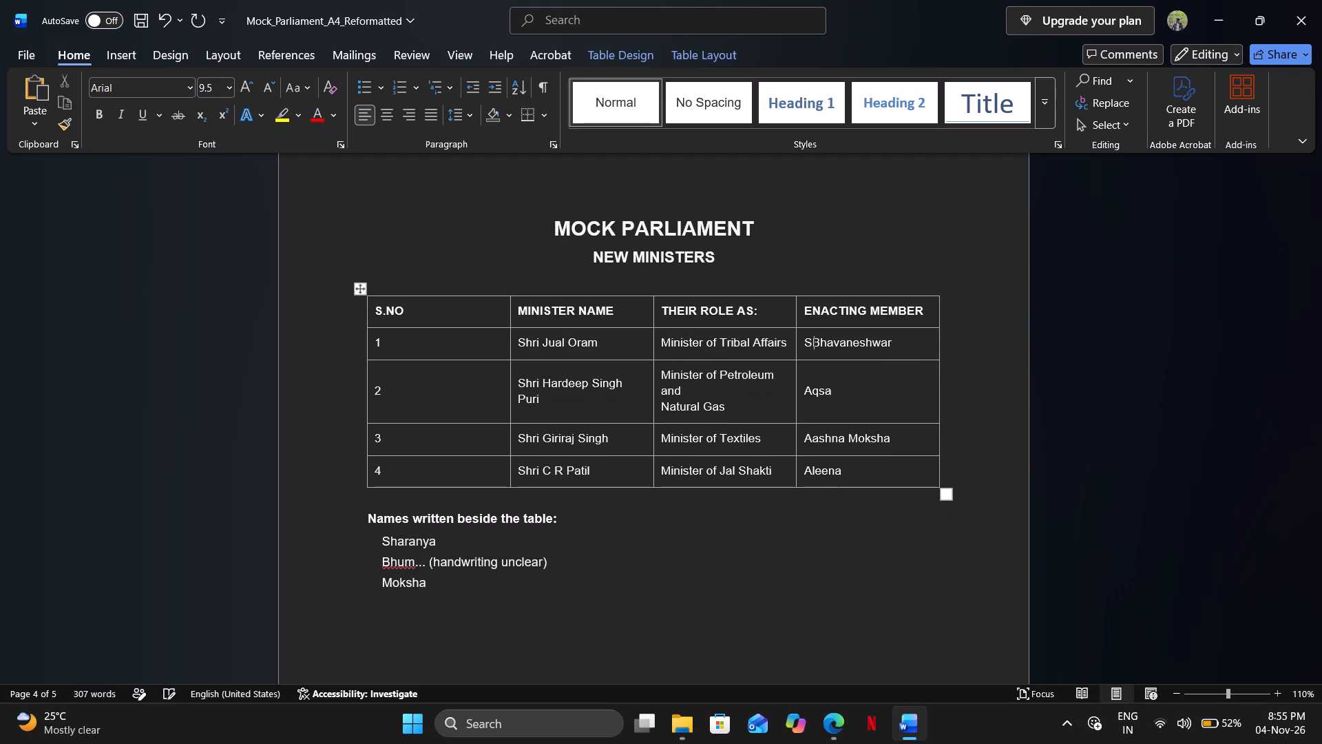
pyautogui.press('BackSpace')
# Replace the enacting member for Minister of Petroleum and Natural Gas with "Sarvan".
pyautogui.press('Down')
pyautogui.press('Down')
pyautogui.press('Down')
pyautogui.press('Up')
pyautogui.press('Up')
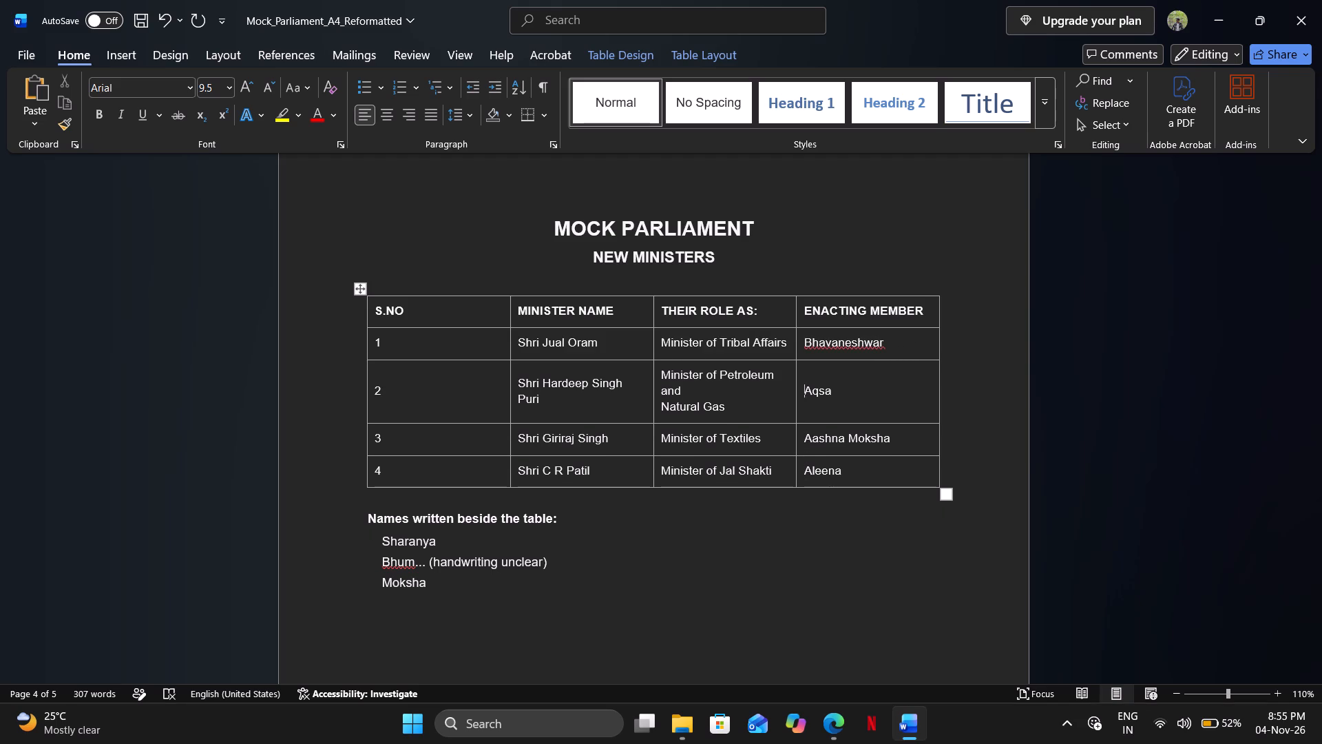
pyautogui.press('Right')
pyautogui.press('Right')
pyautogui.press('Right')
pyautogui.press('Right')
pyautogui.press('BackSpace')
pyautogui.press('BackSpace')
pyautogui.press('BackSpace')
pyautogui.press('BackSpace')
pyautogui.press('BackSpace')
pyautogui.press('BackSpace')
pyautogui.press('BackSpace')
pyautogui.press('BackSpace')
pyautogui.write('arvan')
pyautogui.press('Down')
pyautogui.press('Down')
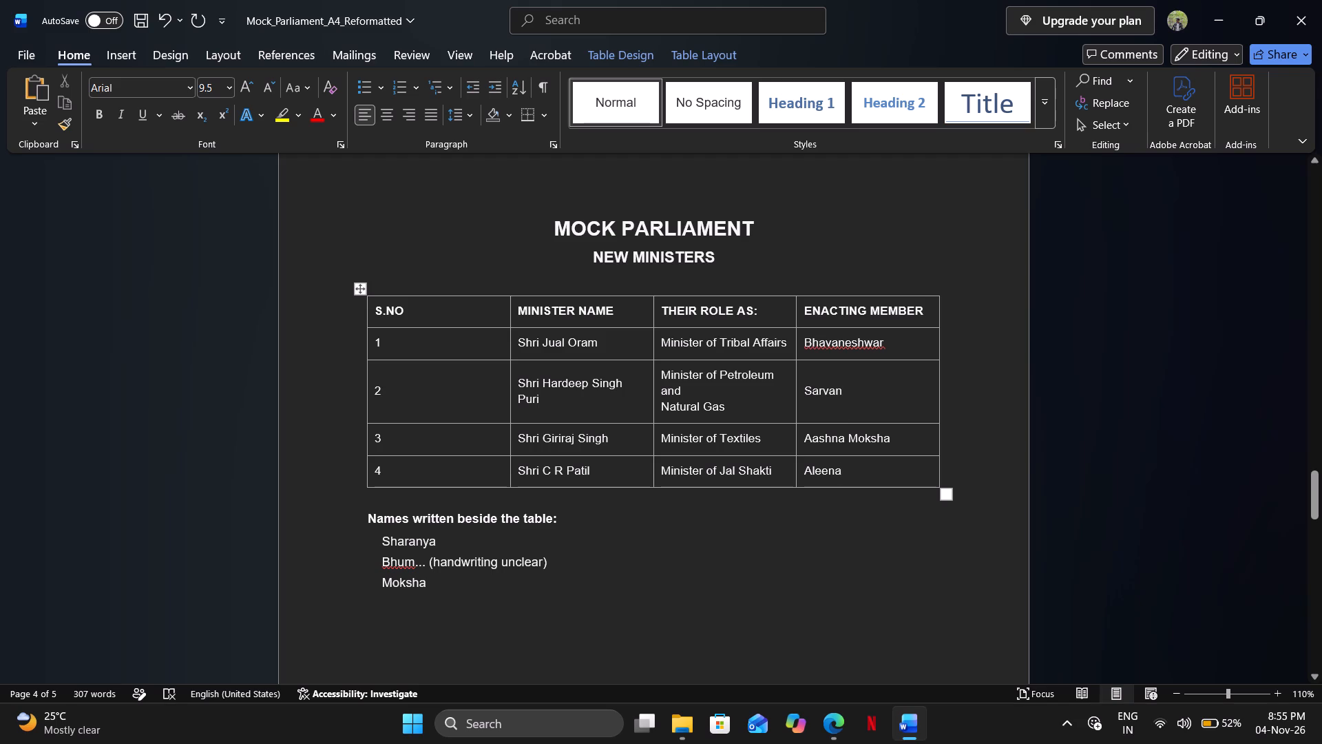
# Correct the spelling of the first row's enacting member to "Bhuvaneshwar".
pyautogui.click(823, 340)
pyautogui.press('BackSpace')
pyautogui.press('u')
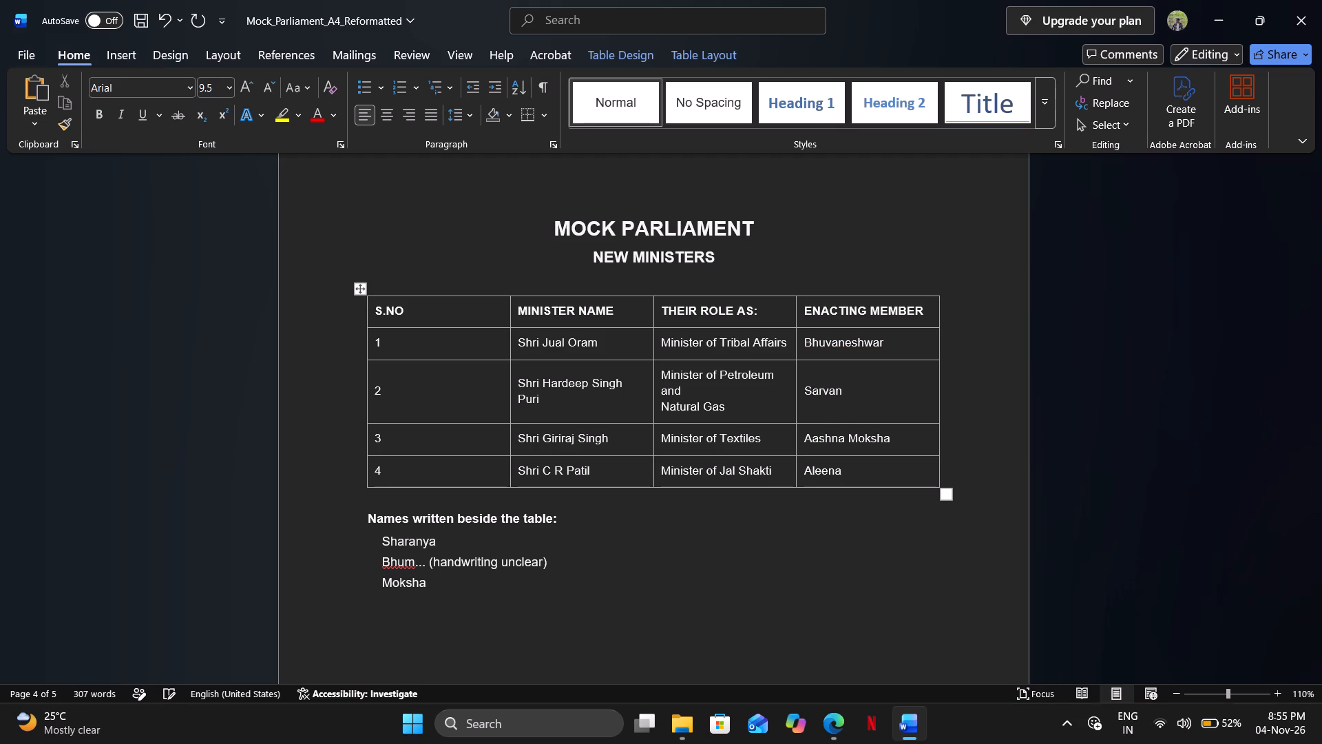
pyautogui.press('Down')
pyautogui.press('Down')
pyautogui.press('Right')
pyautogui.press('Right')
pyautogui.press('Right')
pyautogui.press('Right')
pyautogui.press('Right')
pyautogui.press('Right')
pyautogui.press('Right')
pyautogui.press('Right')
pyautogui.press('Right')
pyautogui.press('Right')
pyautogui.press('Right')
pyautogui.press('Left')
pyautogui.press('BackSpace')
pyautogui.press('BackSpace')
pyautogui.press('BackSpace')
pyautogui.press('BackSpace')
pyautogui.press('BackSpace')
pyautogui.press('BackSpace')
pyautogui.press('BackSpace')
pyautogui.press('BackSpace')
pyautogui.press('BackSpace')
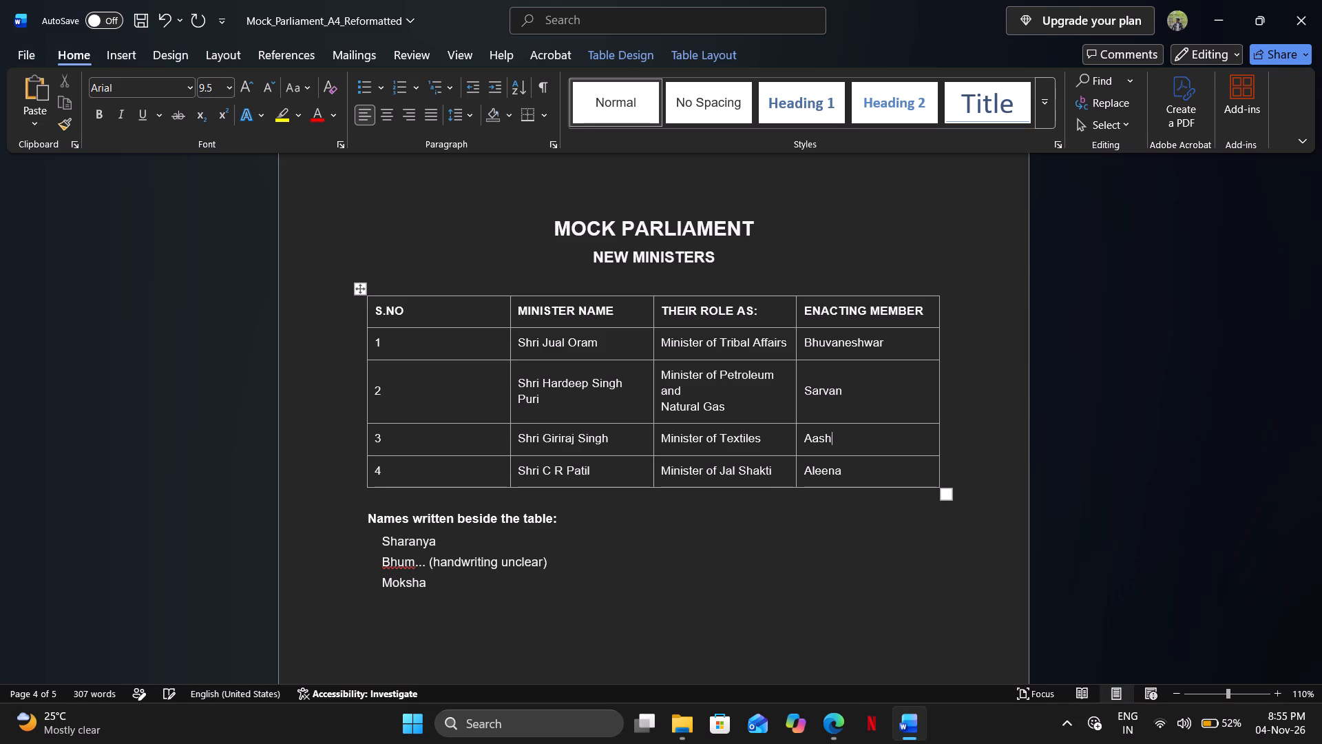
pyautogui.press('BackSpace')
pyautogui.press('BackSpace')
pyautogui.press('BackSpace')
pyautogui.press('BackSpace')
pyautogui.press('BackSpace')
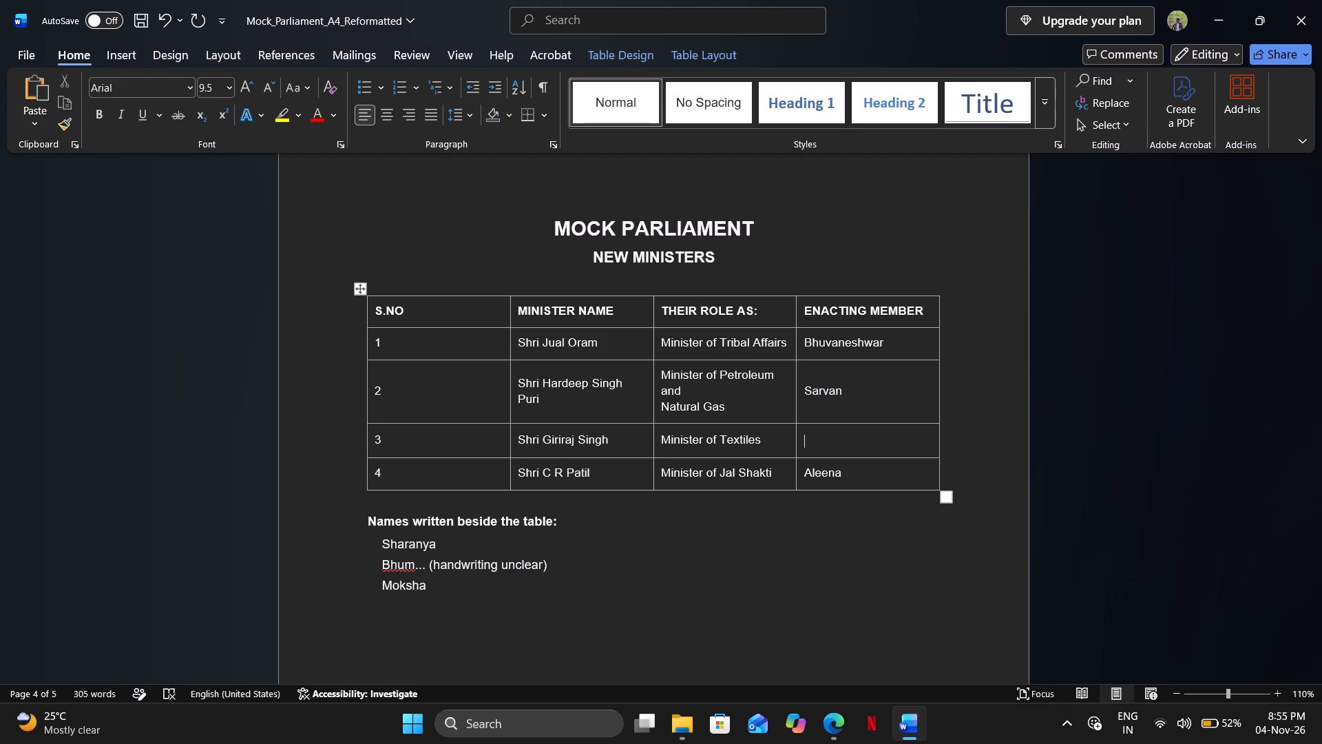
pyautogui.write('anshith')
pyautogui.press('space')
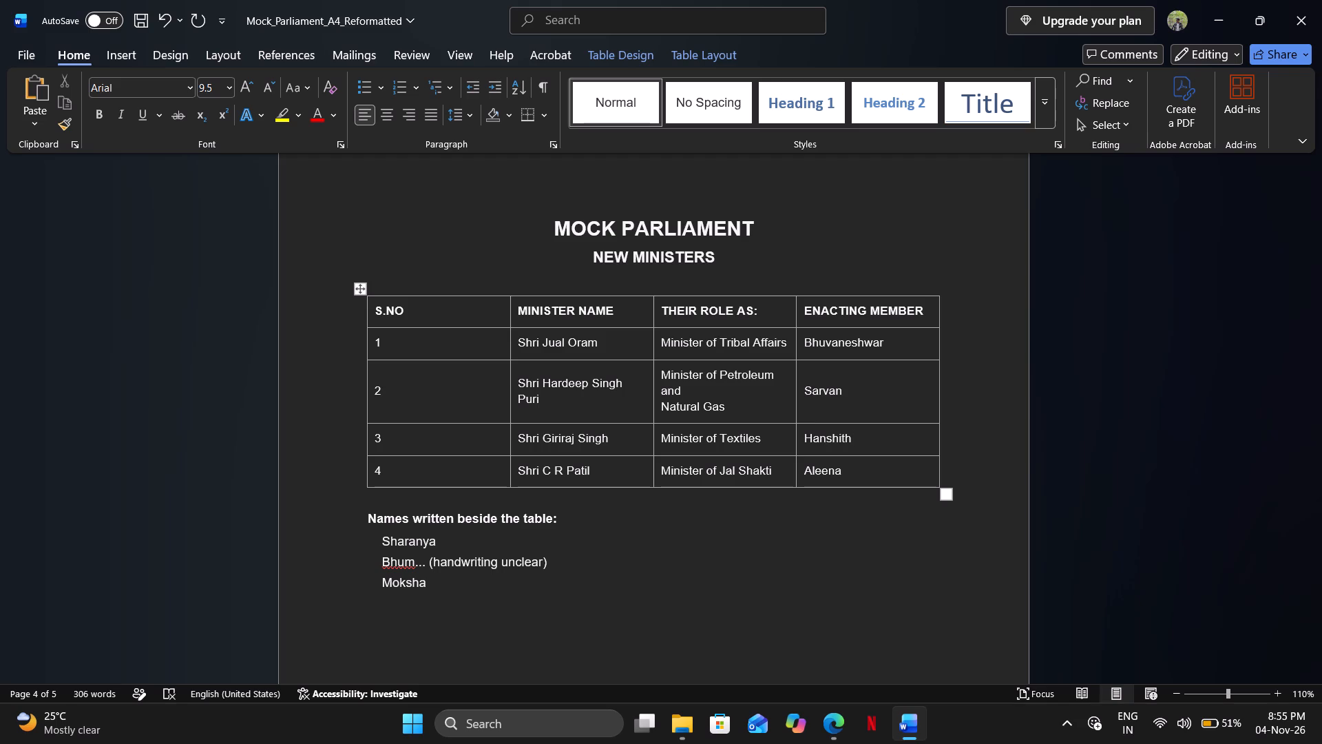
# Replace the enacting member for Minister of Jal Shakti with "Rida".
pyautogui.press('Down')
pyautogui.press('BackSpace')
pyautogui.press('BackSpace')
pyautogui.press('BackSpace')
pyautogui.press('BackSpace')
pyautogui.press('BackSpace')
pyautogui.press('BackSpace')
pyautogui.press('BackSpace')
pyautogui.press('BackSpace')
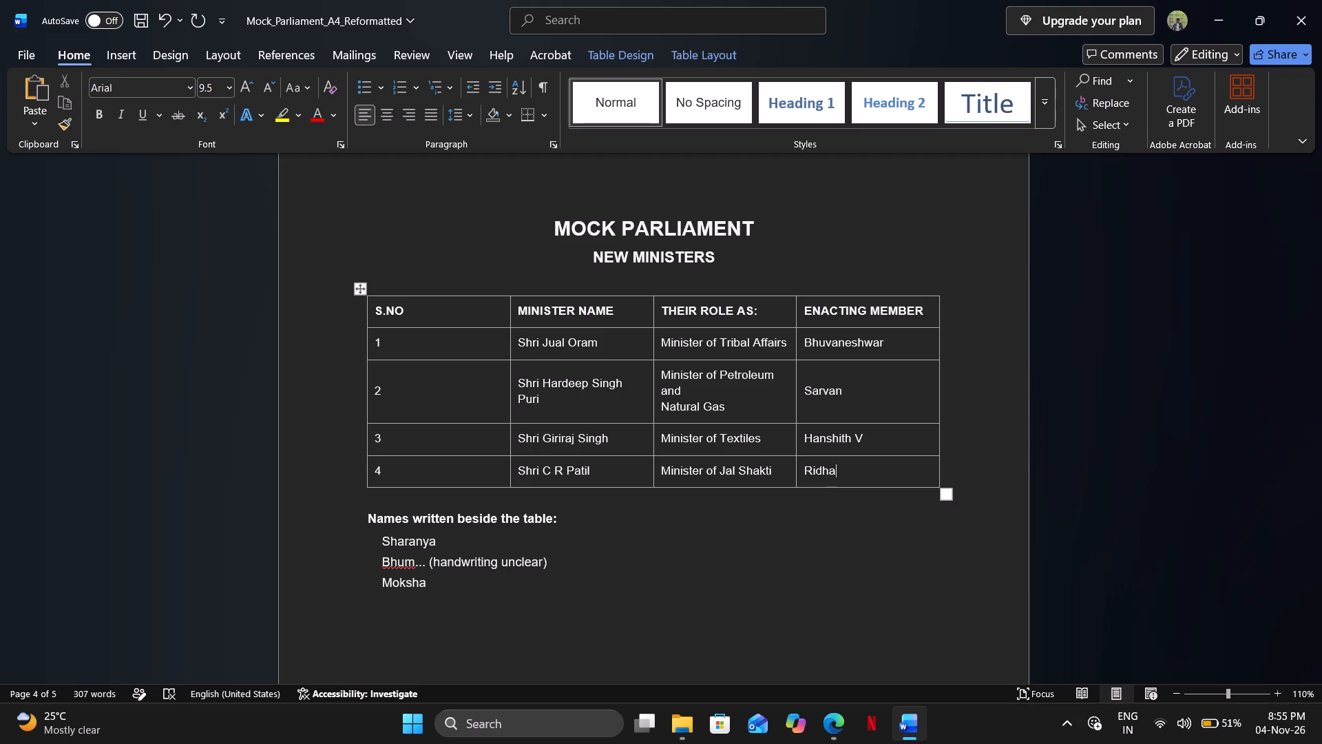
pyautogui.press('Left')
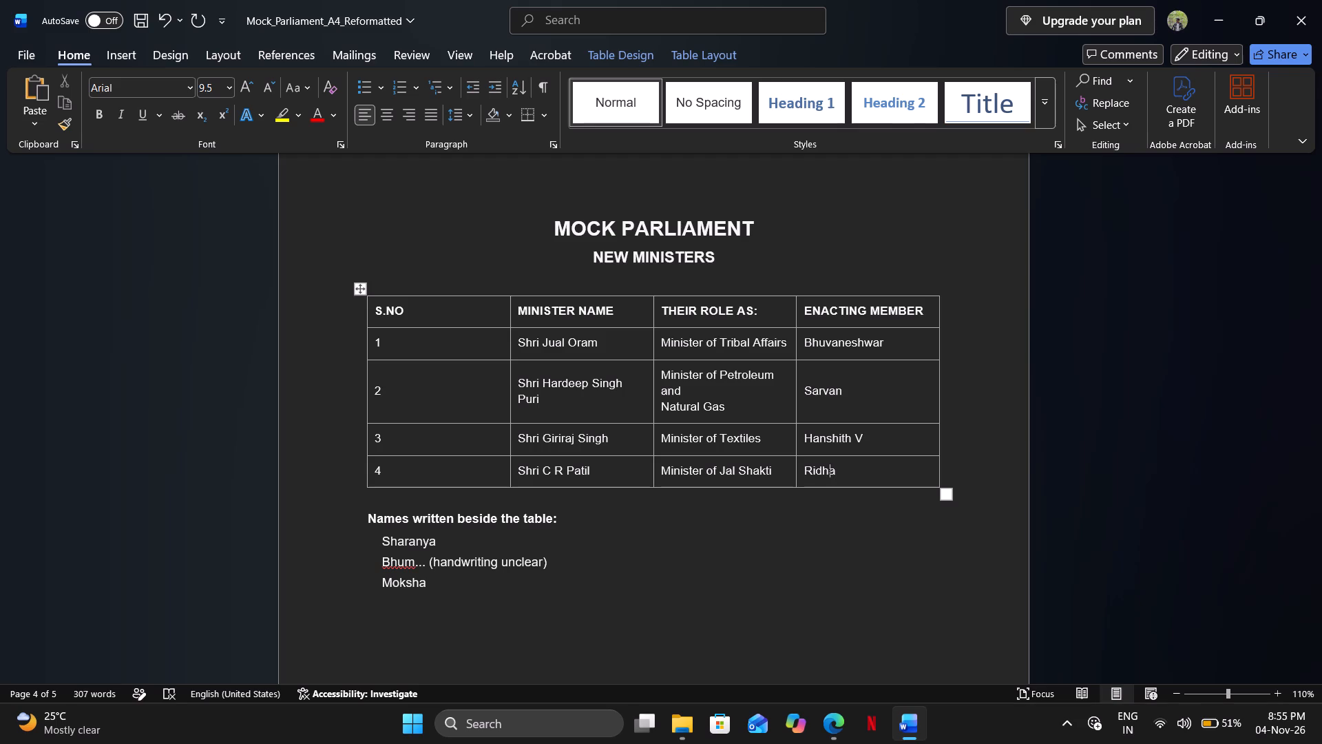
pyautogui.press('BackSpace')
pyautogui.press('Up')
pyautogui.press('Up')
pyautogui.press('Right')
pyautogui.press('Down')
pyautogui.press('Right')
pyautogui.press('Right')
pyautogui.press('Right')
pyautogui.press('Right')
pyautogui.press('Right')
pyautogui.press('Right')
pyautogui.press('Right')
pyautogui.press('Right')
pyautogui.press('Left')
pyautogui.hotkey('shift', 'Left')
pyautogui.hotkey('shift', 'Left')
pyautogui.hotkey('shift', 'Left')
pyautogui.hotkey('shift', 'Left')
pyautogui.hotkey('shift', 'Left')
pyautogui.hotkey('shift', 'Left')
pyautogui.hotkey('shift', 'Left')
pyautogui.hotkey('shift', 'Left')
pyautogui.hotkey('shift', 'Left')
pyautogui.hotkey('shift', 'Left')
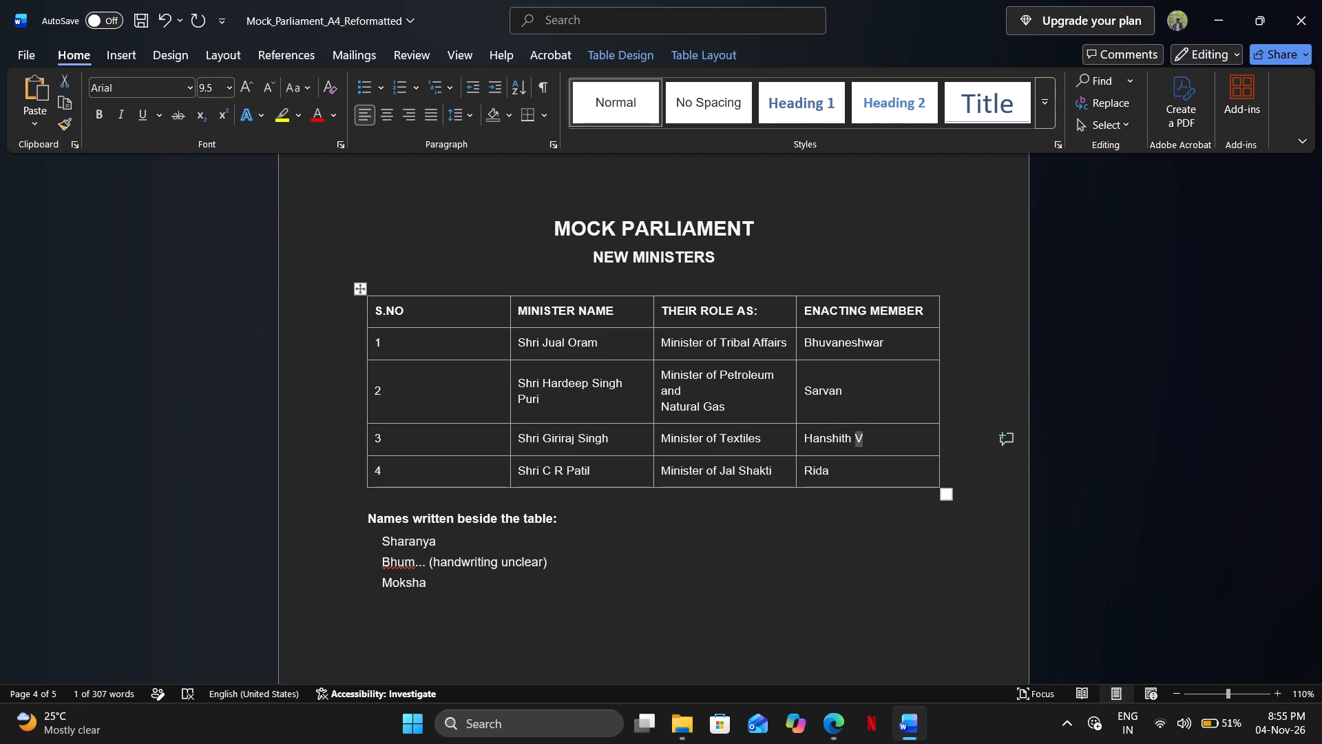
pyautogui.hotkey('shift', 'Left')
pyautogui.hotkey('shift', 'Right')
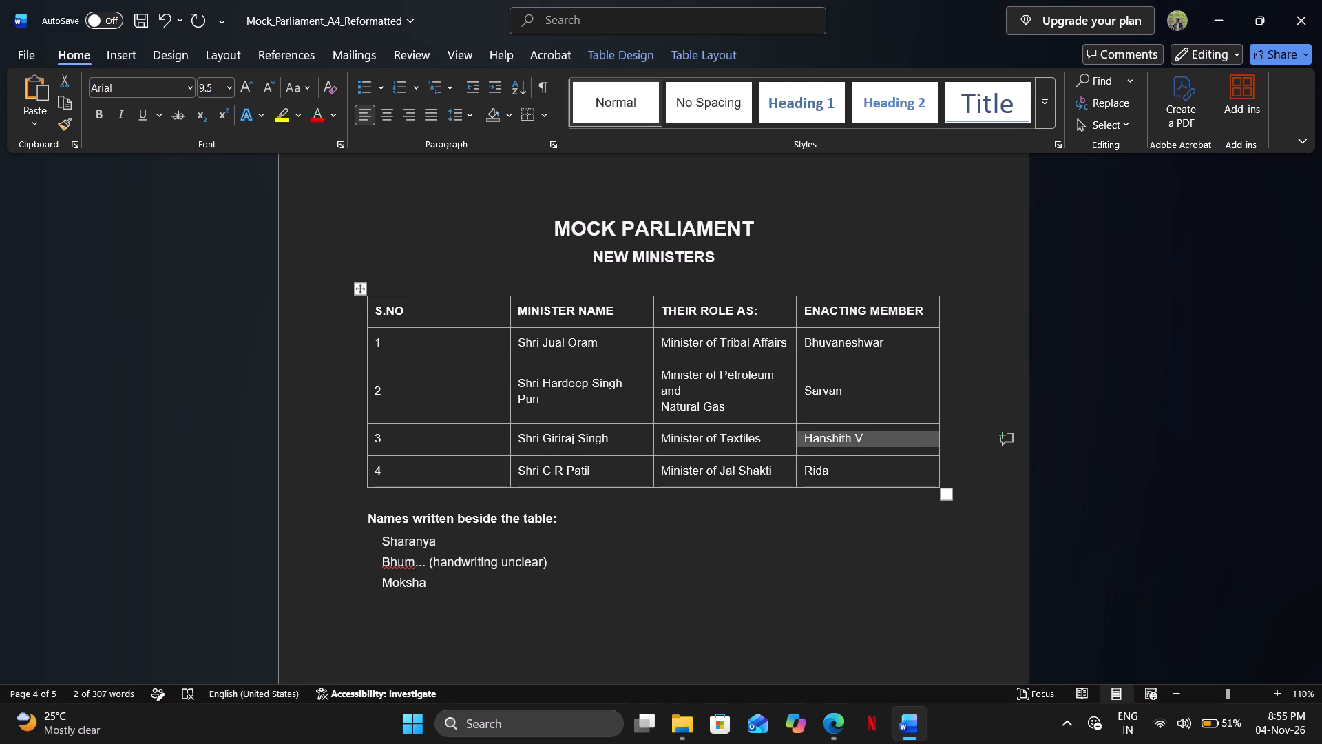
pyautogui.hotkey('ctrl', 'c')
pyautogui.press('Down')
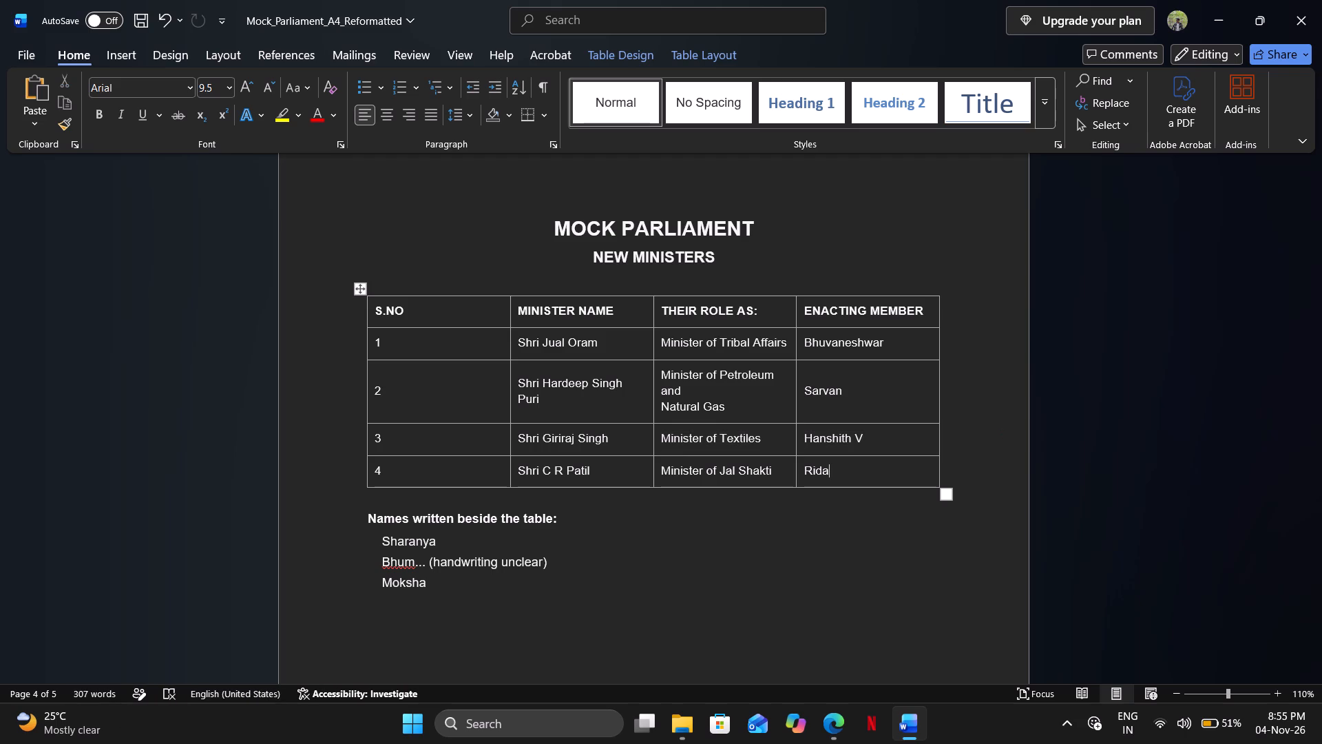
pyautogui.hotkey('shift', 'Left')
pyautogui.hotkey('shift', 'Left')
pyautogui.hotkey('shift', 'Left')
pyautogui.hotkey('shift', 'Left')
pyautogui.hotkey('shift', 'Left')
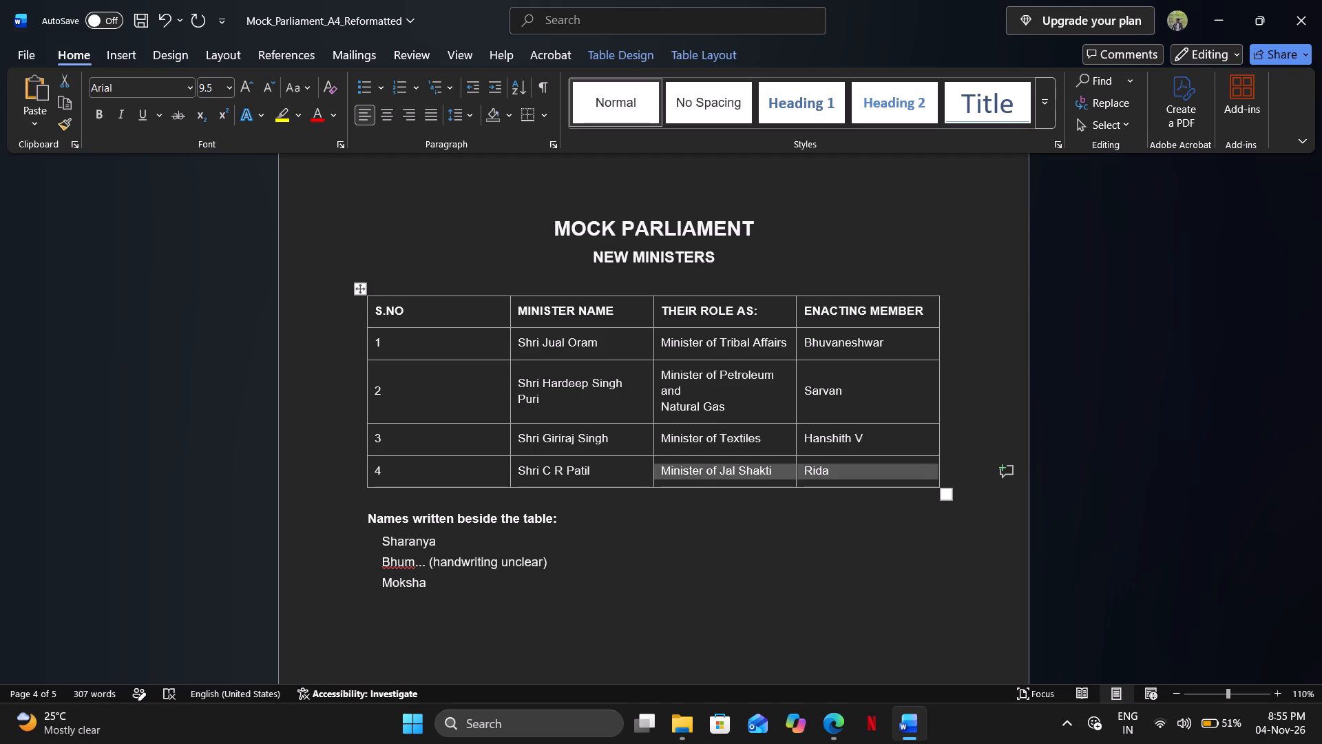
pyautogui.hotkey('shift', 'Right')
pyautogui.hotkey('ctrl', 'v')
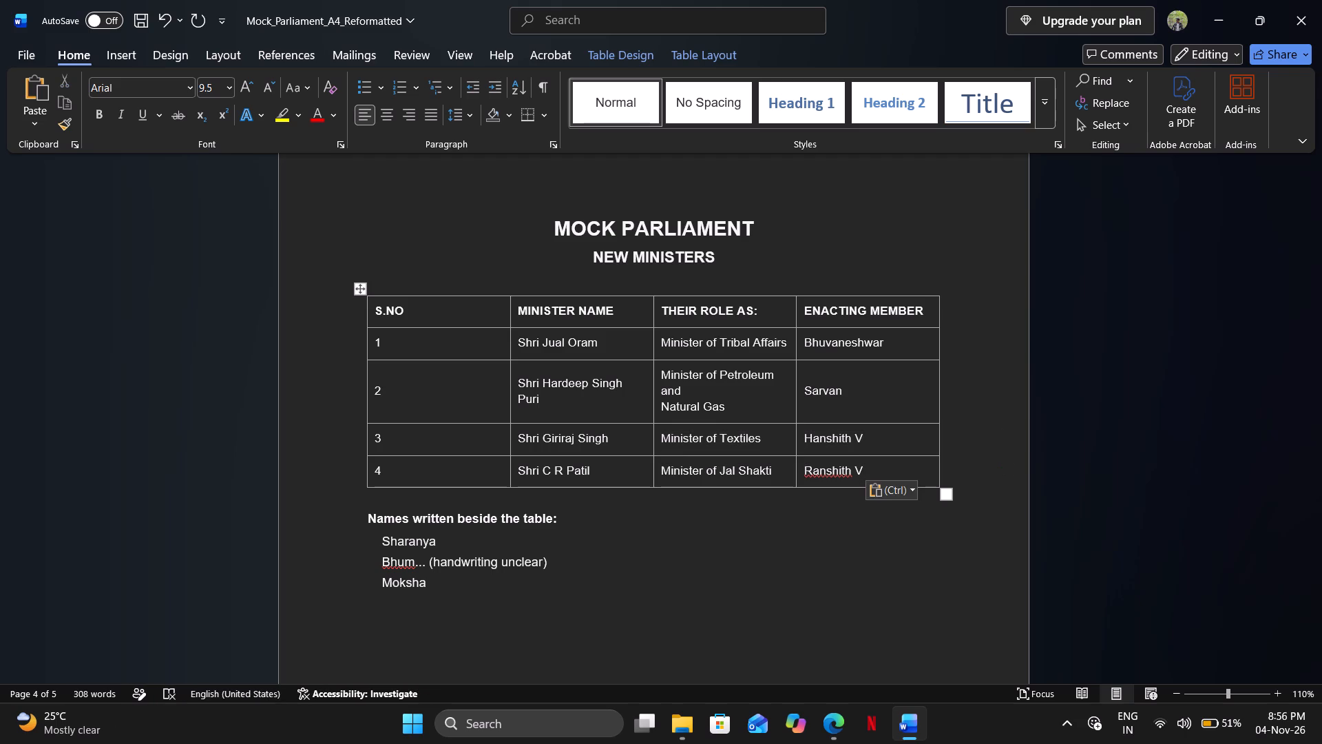
# Replace the enacting member for Minister of Textiles with "Rida".
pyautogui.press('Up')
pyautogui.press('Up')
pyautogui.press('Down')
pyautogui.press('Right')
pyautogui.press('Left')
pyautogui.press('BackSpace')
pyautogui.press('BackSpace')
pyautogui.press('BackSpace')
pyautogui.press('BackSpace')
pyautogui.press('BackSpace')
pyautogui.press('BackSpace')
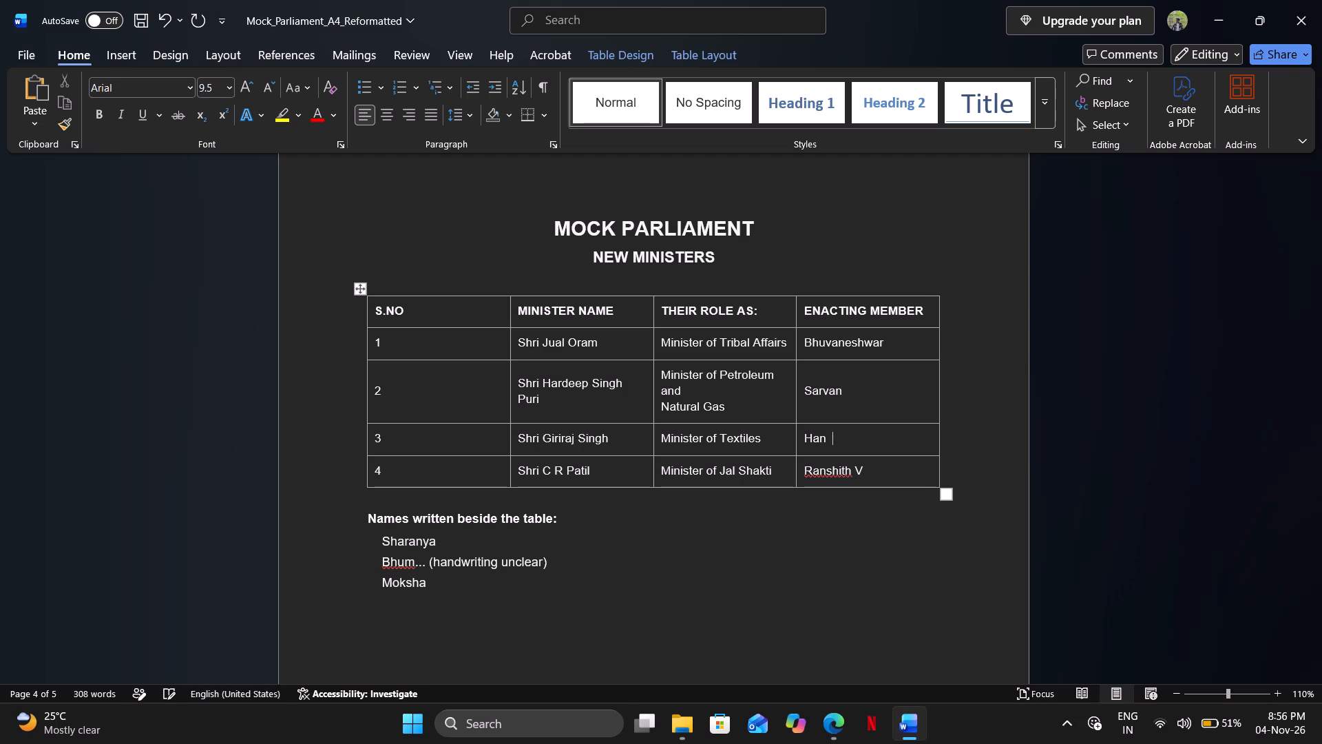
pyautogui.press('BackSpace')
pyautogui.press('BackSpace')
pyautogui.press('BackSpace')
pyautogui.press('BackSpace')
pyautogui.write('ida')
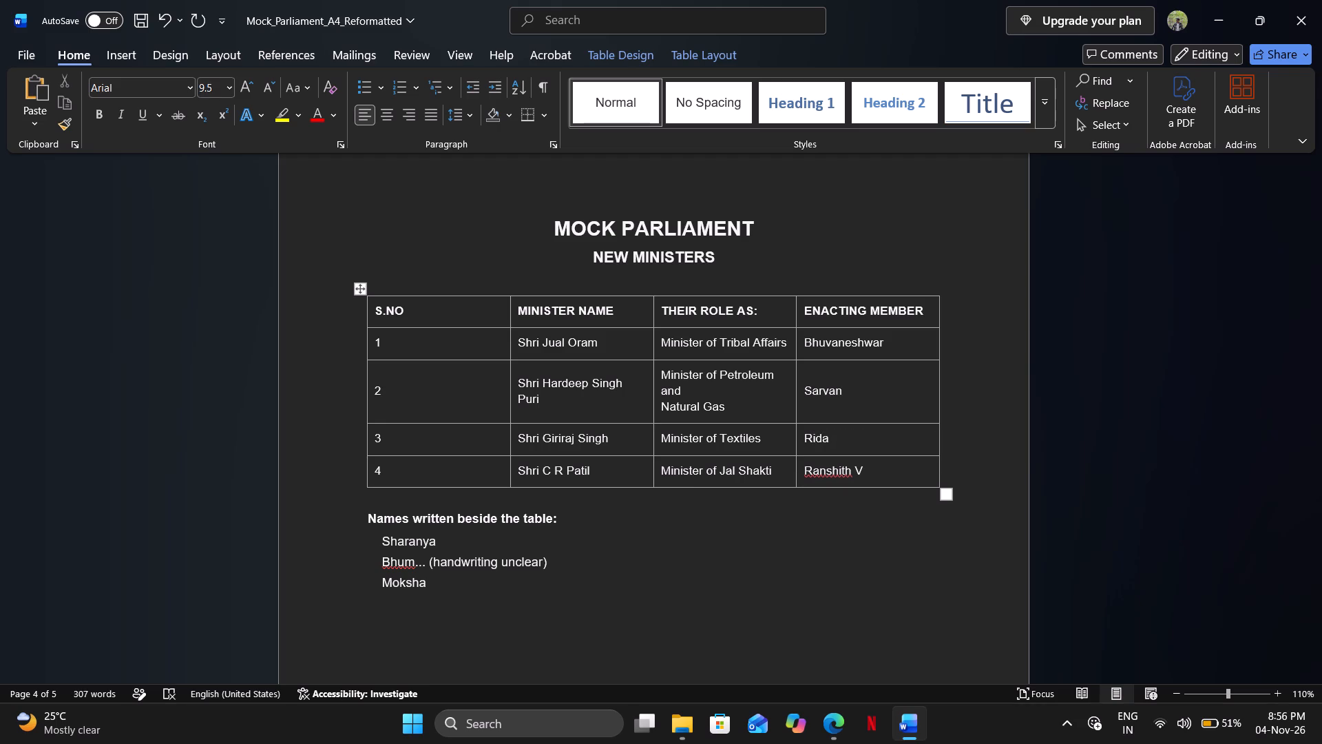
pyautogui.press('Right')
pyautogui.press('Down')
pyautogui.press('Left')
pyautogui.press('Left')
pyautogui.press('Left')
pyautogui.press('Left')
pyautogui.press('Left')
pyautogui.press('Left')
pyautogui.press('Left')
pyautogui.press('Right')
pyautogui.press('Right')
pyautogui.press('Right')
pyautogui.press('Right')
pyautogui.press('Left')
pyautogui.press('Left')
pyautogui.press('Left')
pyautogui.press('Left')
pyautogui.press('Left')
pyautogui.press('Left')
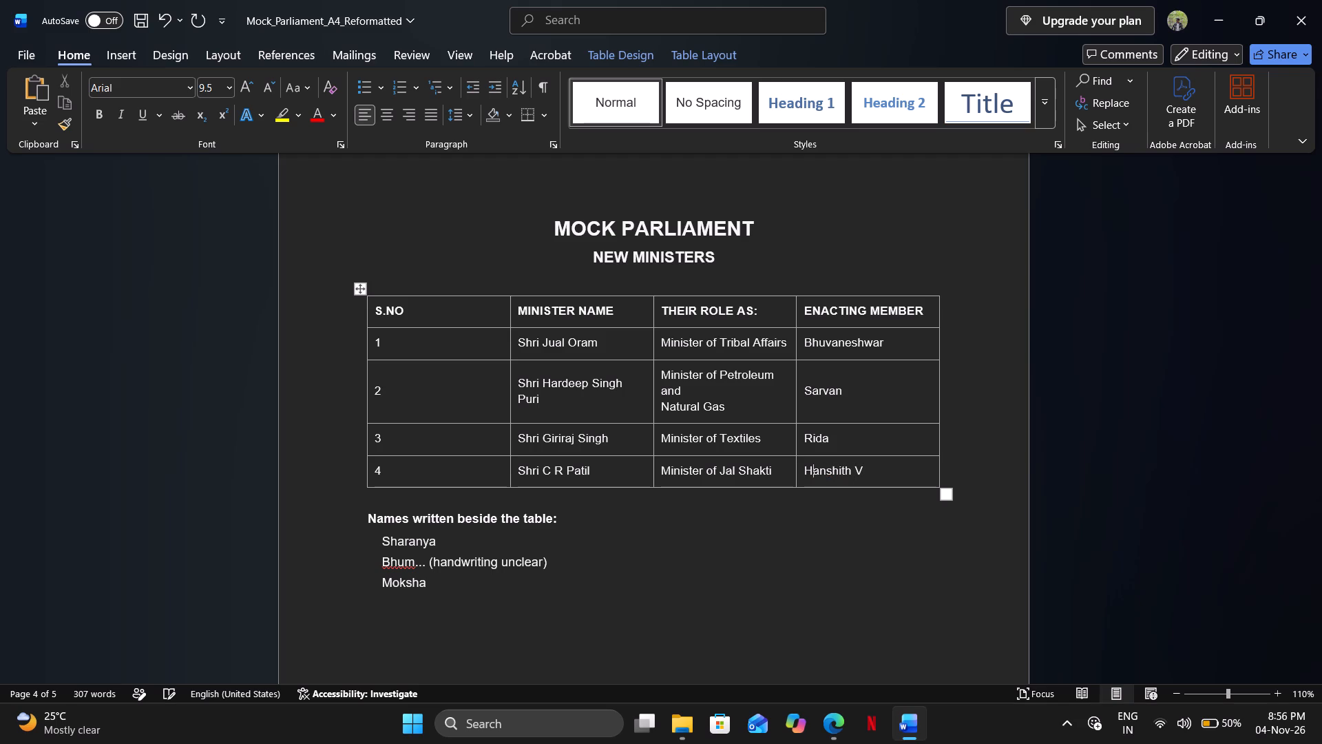
# Add a new row at the end of the New Ministers table with serial number 5.
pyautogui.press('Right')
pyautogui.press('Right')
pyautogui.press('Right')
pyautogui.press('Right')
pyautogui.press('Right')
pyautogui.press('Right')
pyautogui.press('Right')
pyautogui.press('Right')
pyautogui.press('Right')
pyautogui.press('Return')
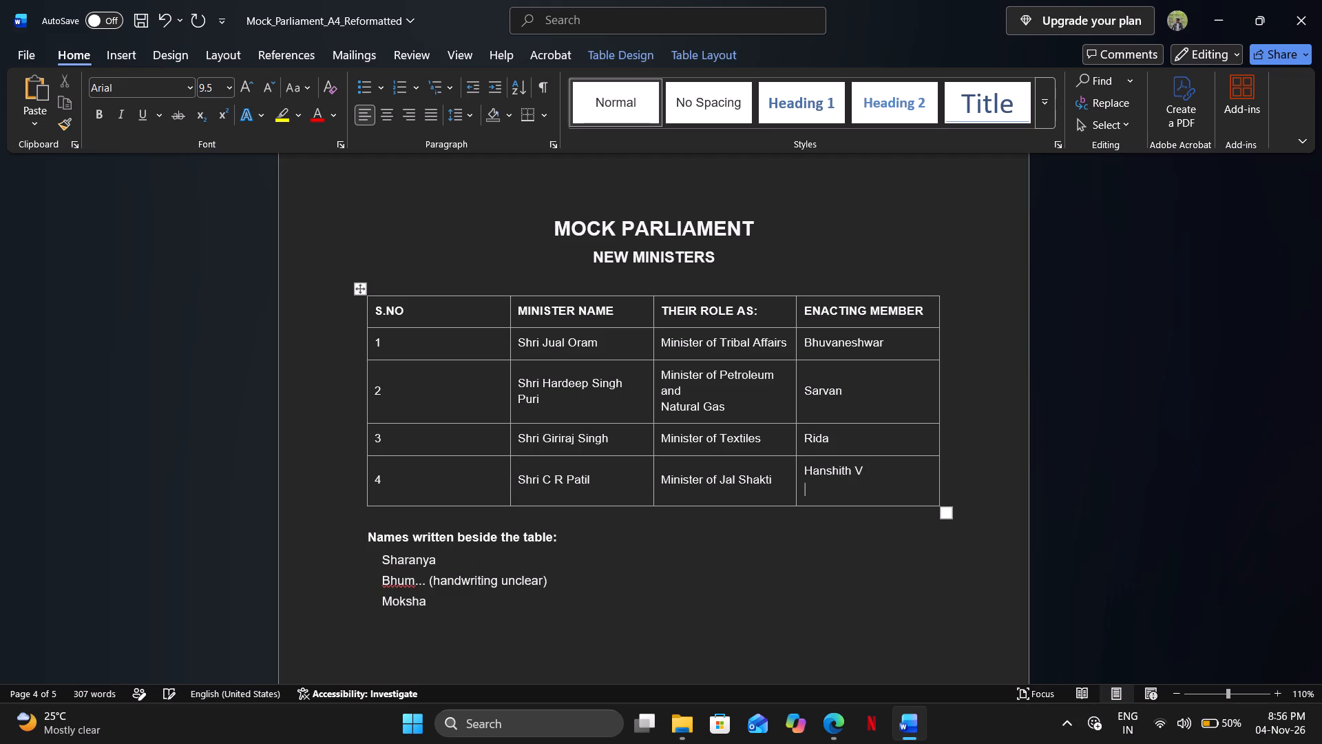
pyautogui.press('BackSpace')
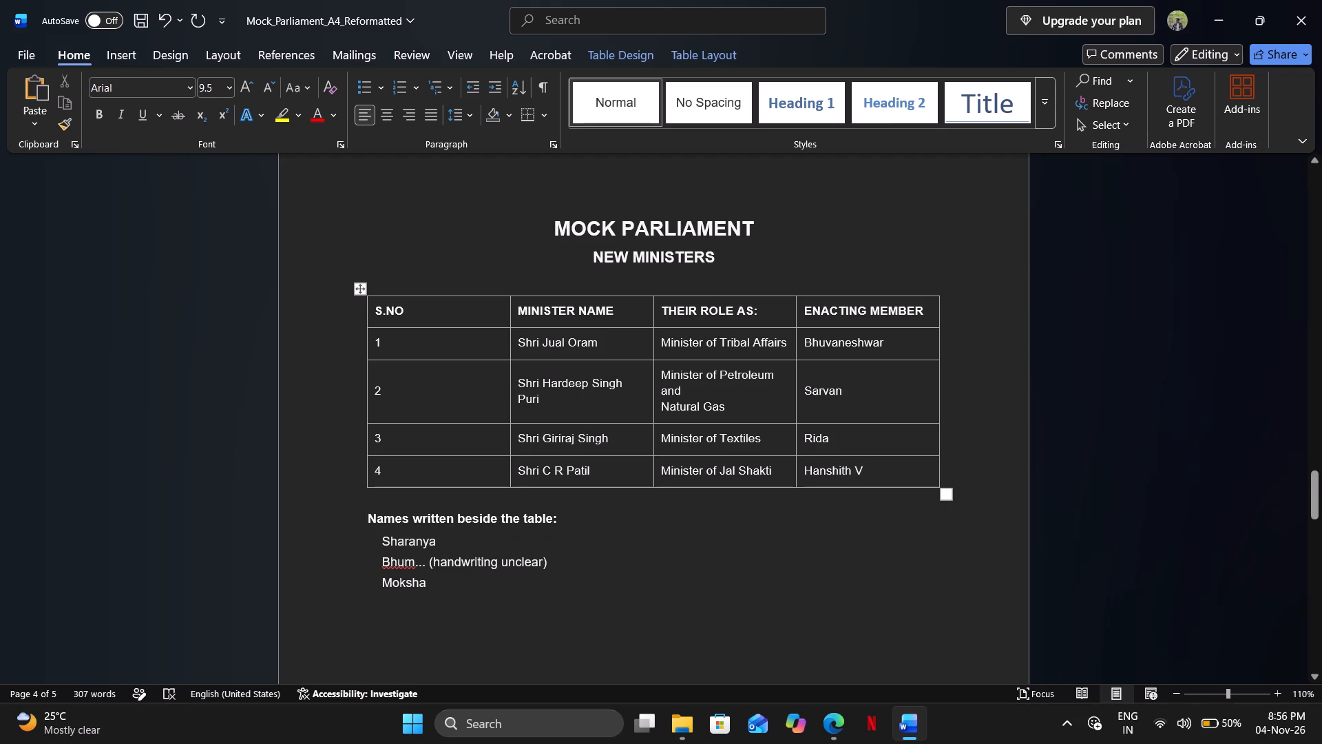
pyautogui.click(948, 495)
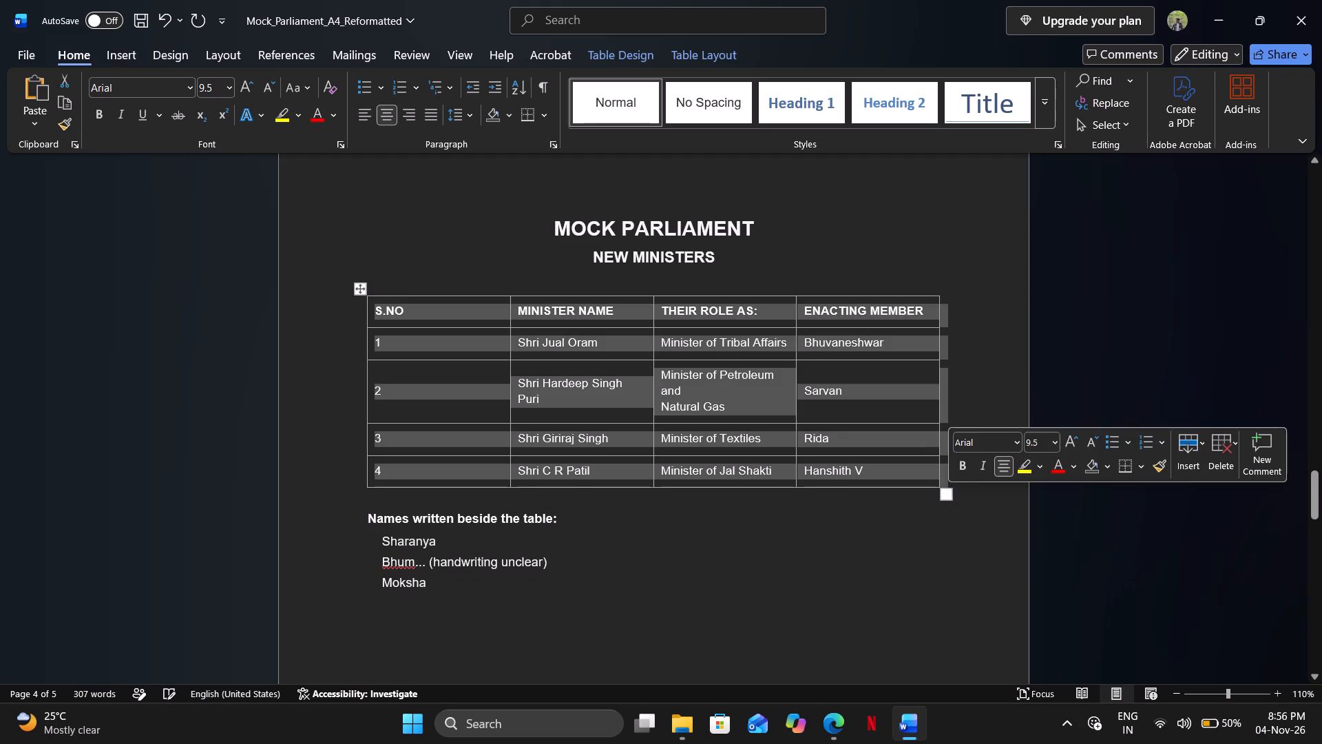
pyautogui.click(948, 513)
pyautogui.click(924, 473)
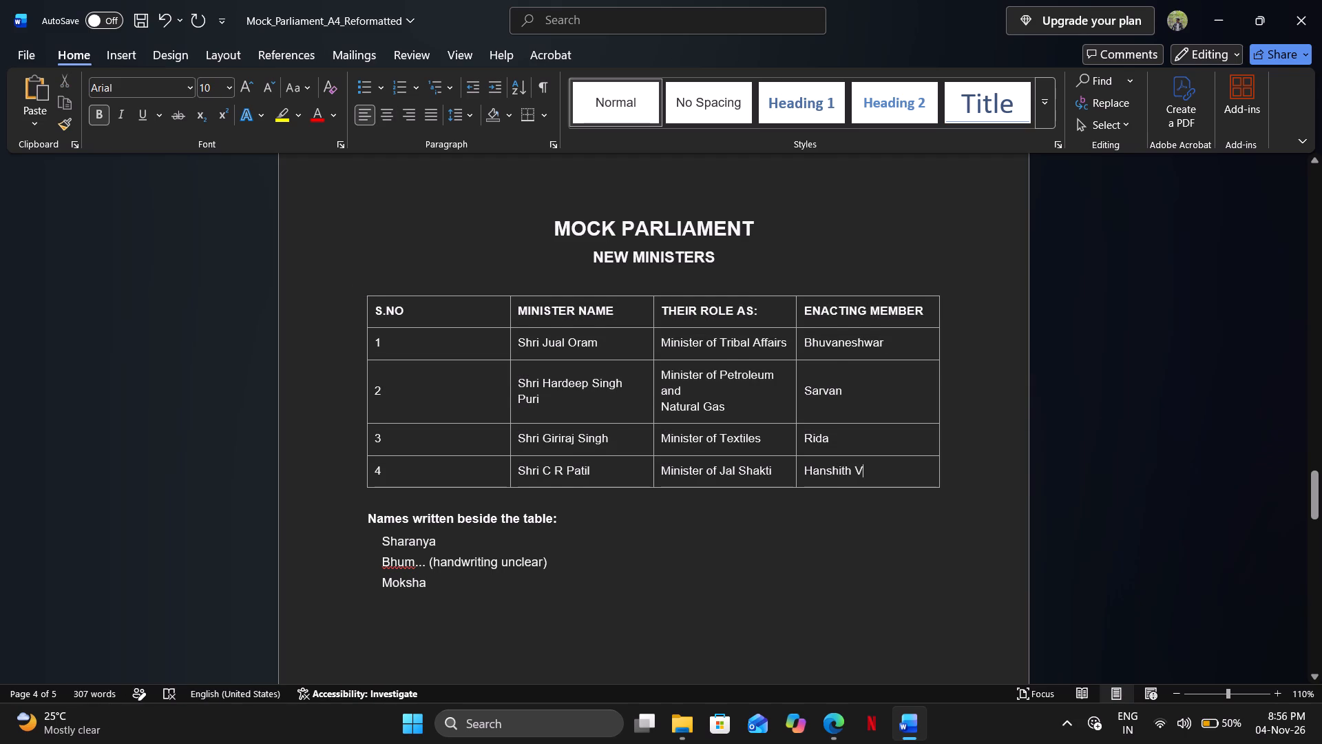
pyautogui.press('Return')
pyautogui.press('BackSpace')
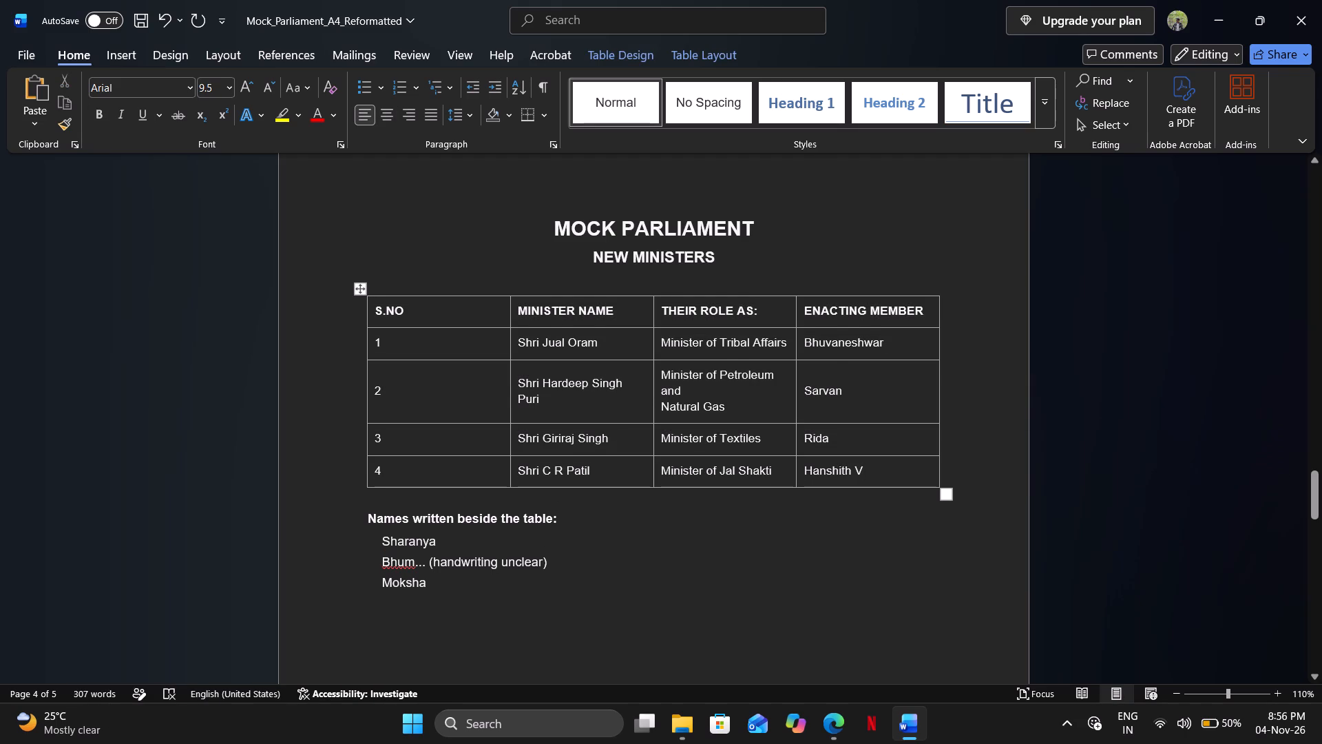
pyautogui.click(953, 466)
pyautogui.press('Return')
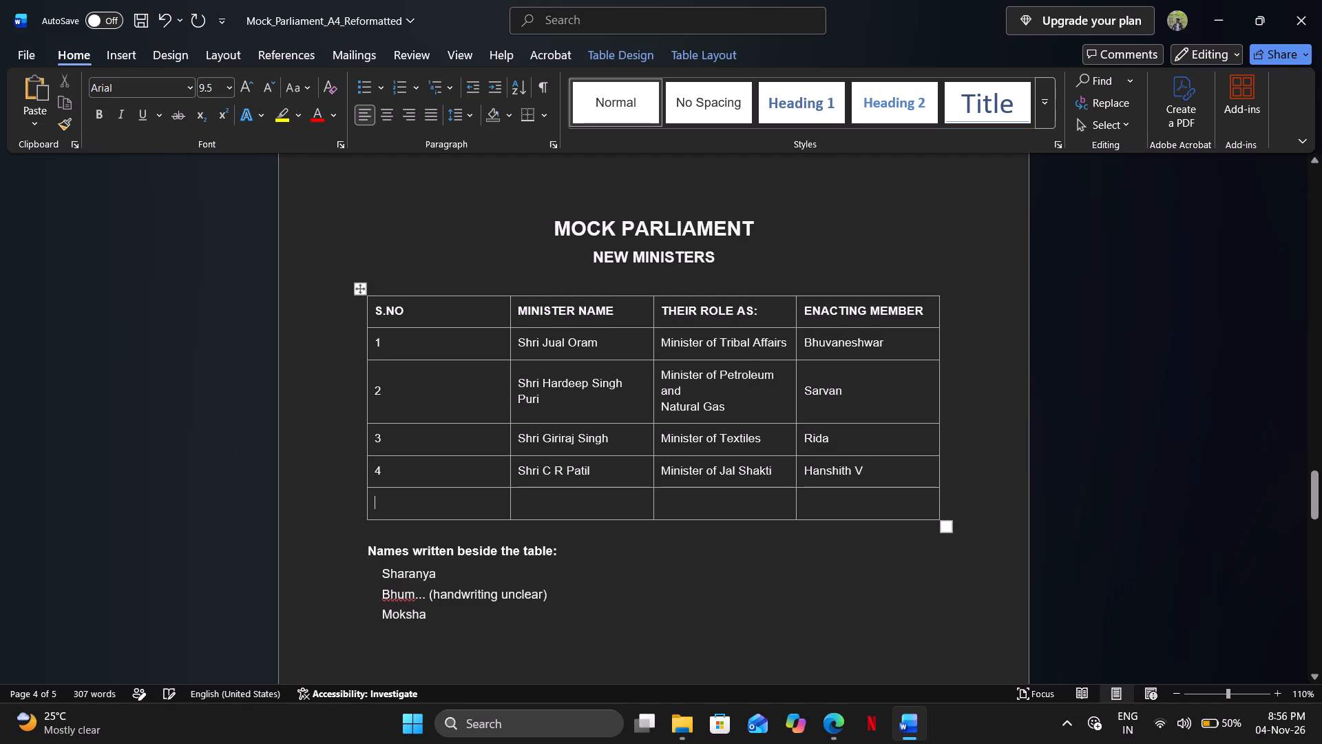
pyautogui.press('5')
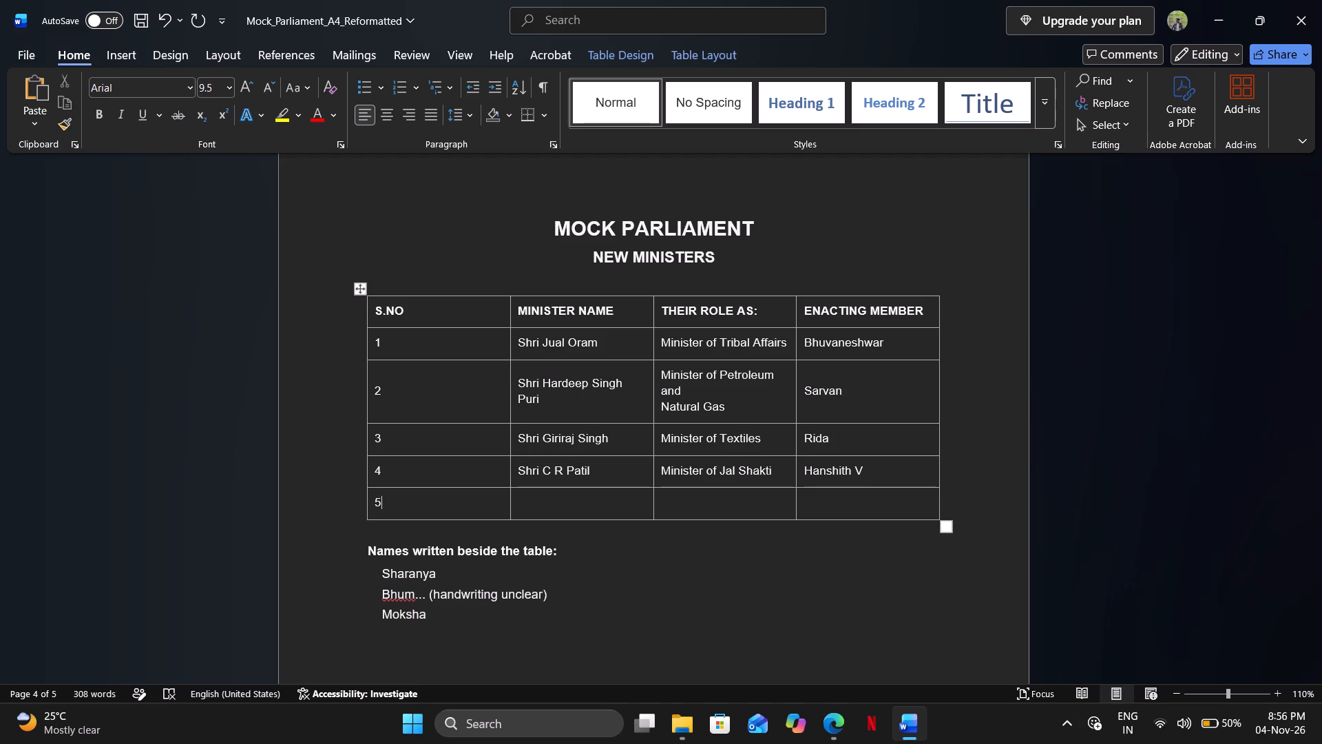
# Enter "Skill Development And Entrepreneur" as the role in row 5, using the suggested spelling correction for the last word.
pyautogui.press('Right')
pyautogui.press('Right')
pyautogui.press('Right')
pyautogui.press('Left')
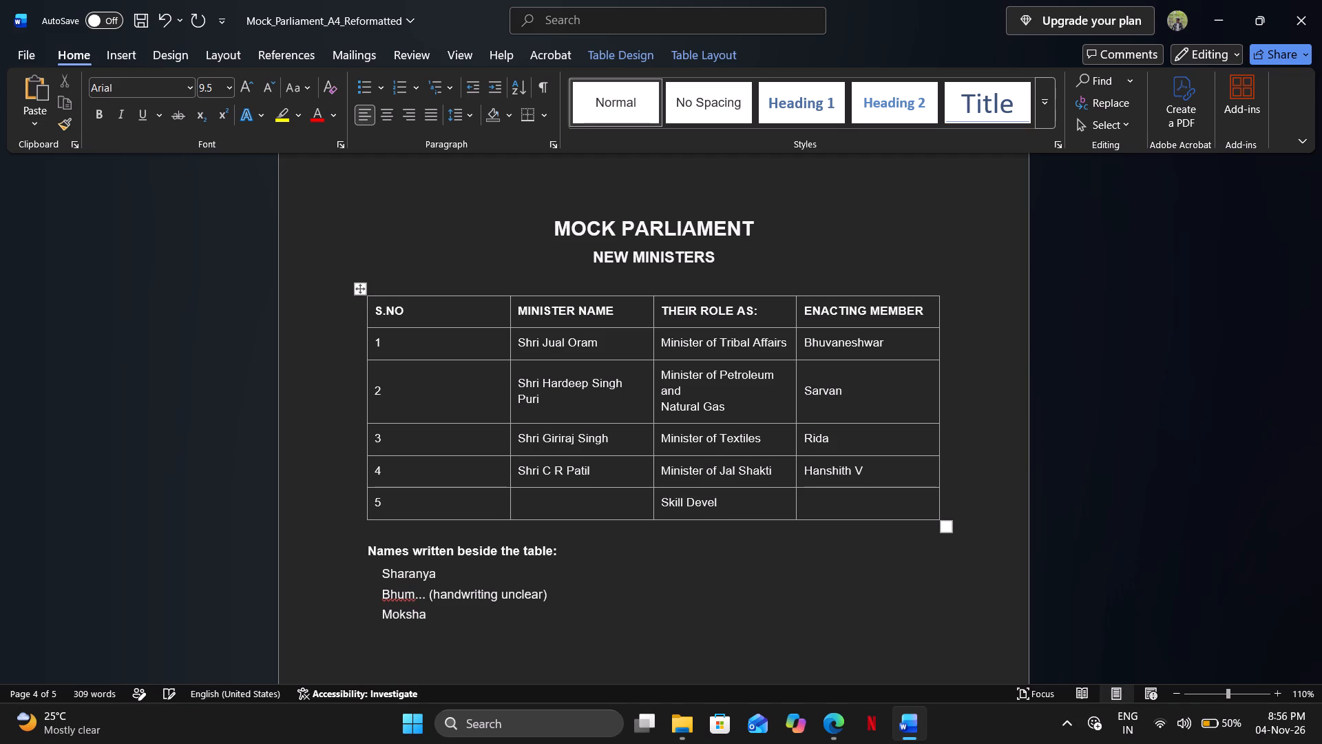
pyautogui.hotkey('ctrl', 't')
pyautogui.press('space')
pyautogui.press('BackSpace')
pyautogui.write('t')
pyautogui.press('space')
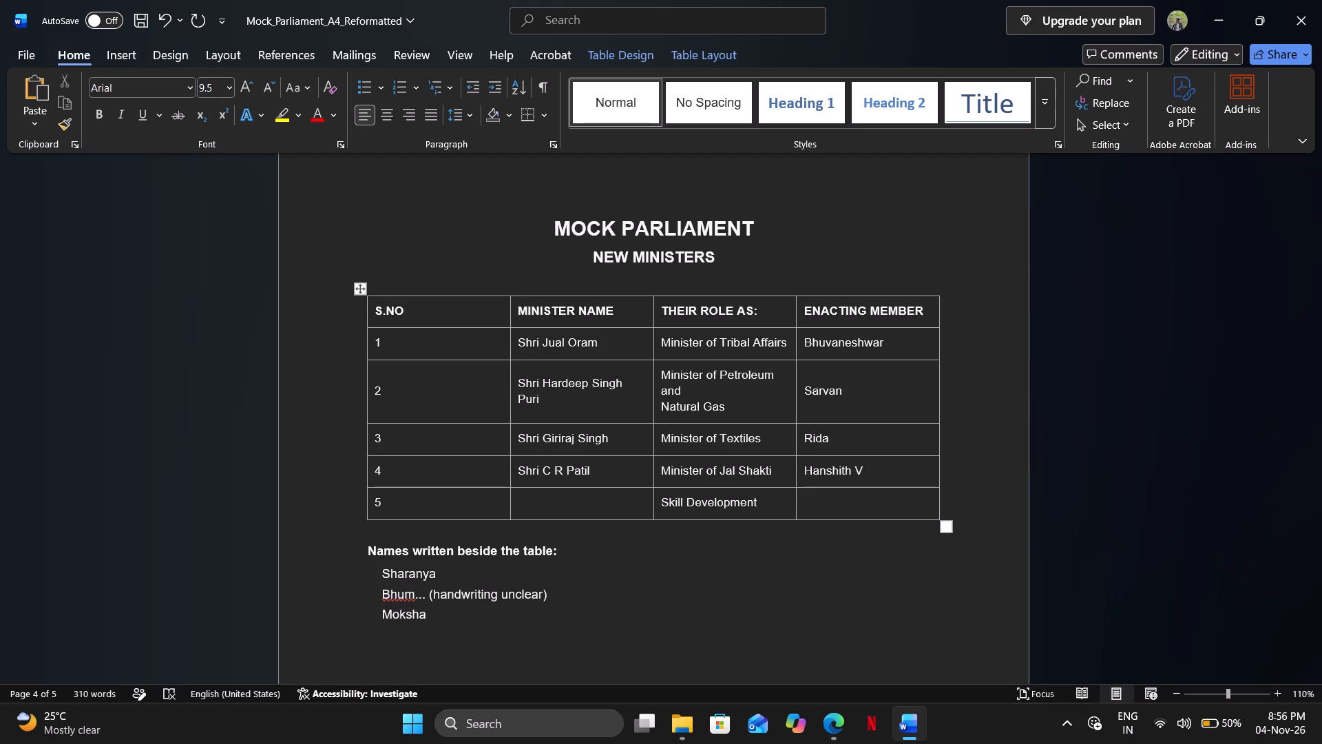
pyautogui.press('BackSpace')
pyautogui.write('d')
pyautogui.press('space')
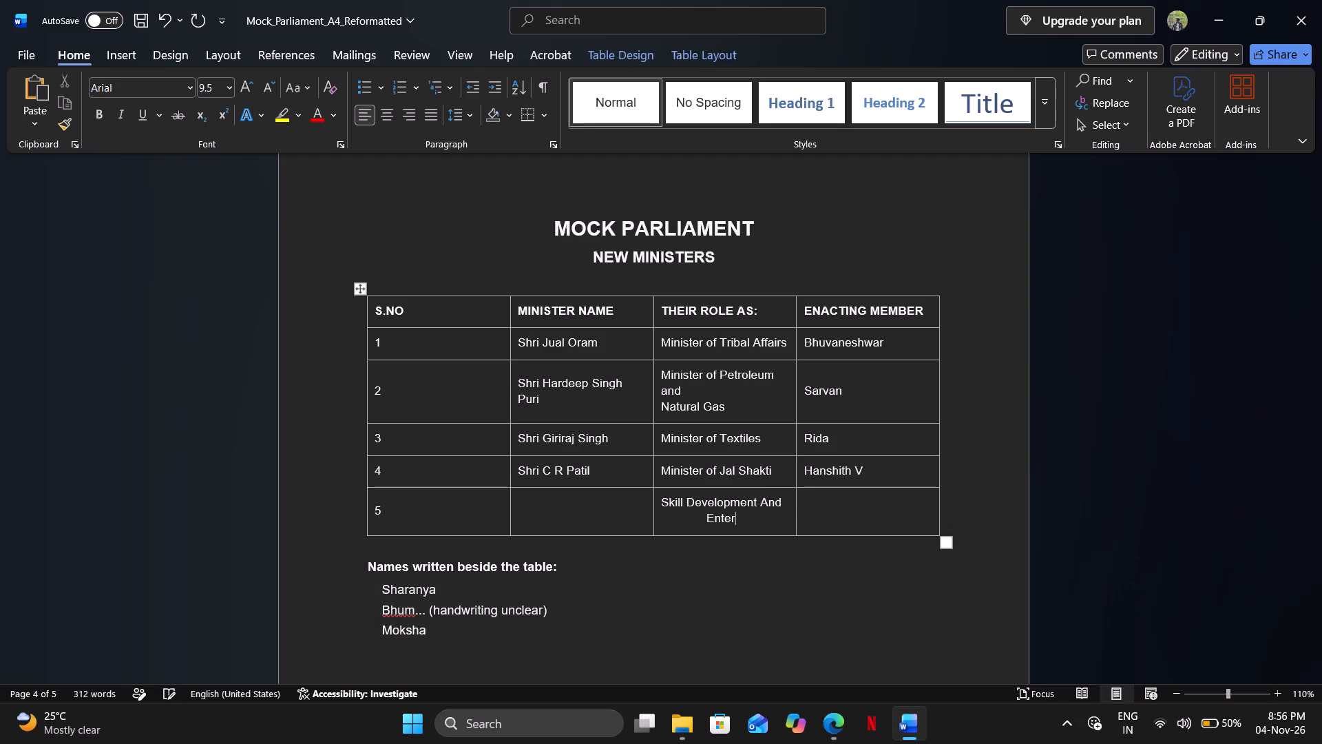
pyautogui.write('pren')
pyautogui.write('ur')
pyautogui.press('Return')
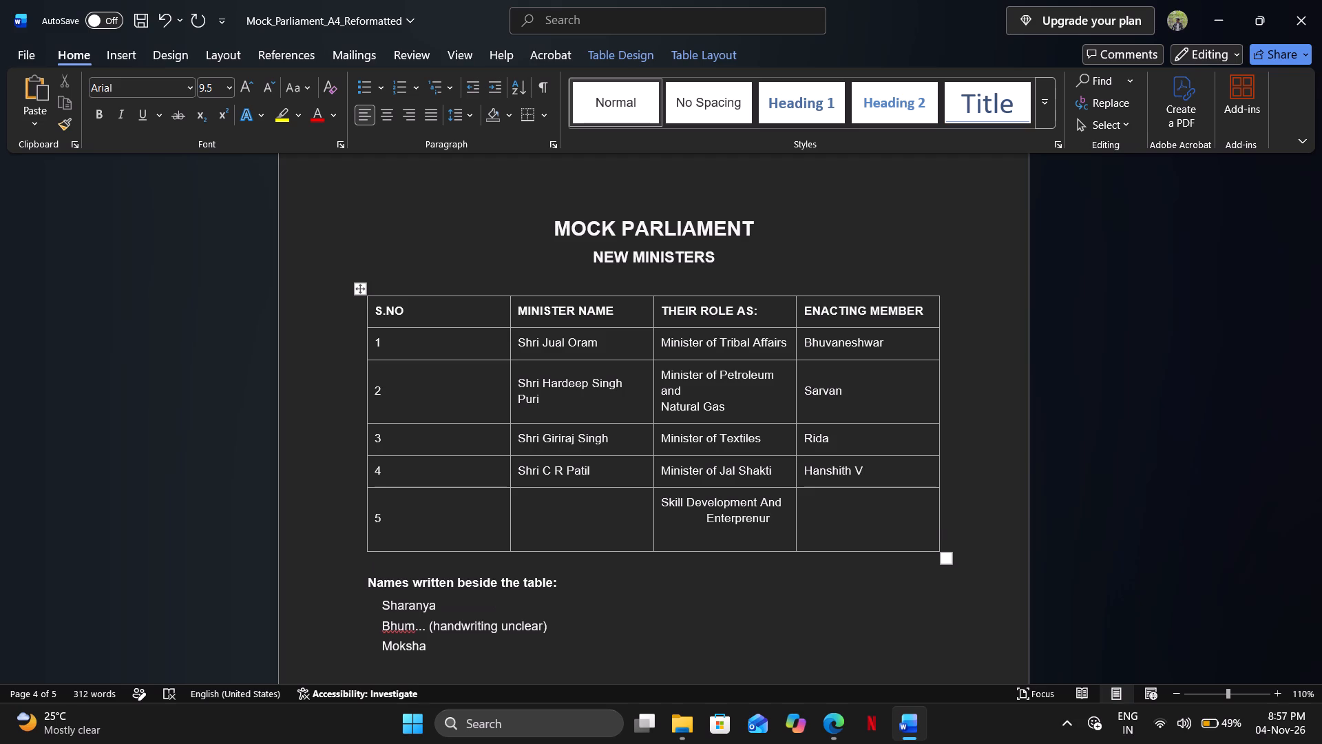
pyautogui.rightClick(748, 524)
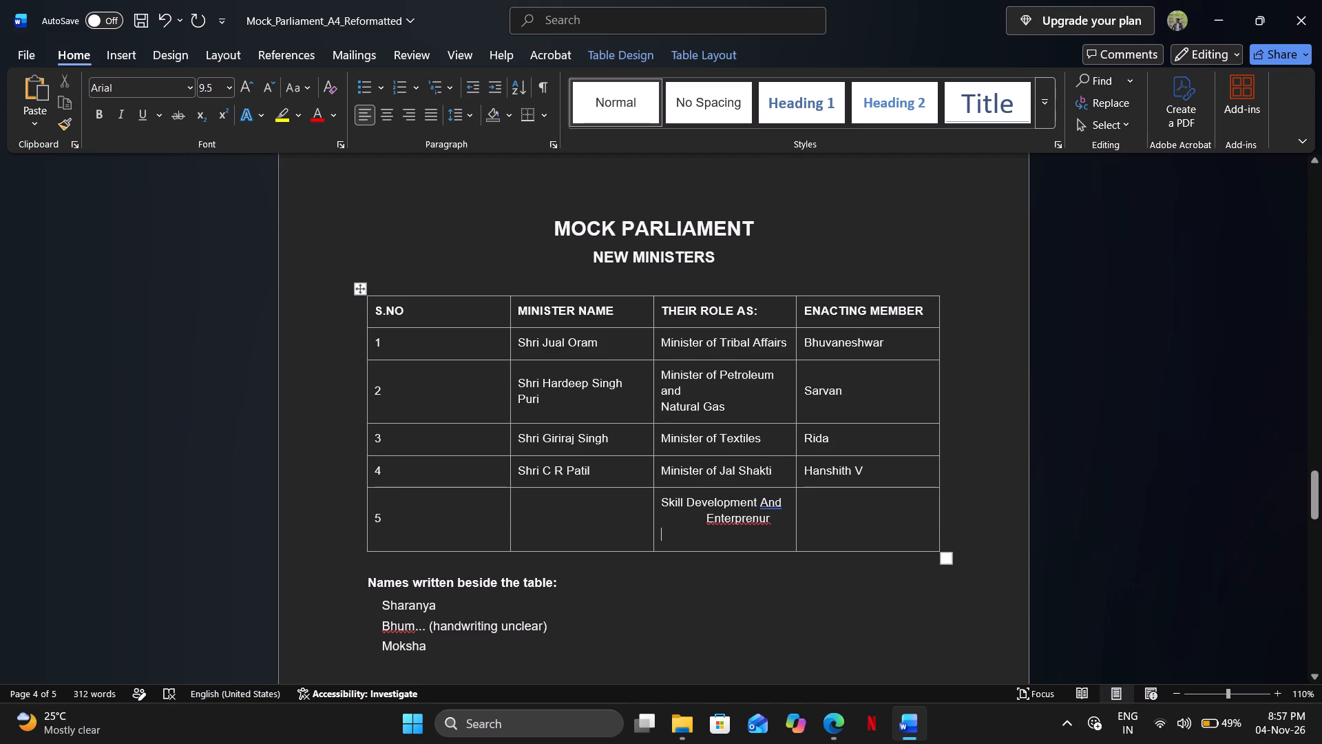
pyautogui.click(710, 149)
# Remove the trailing blank line and the indent before "Entrepreneur" in row 5's role cell, keeping the text on two lines.
pyautogui.click(700, 529)
pyautogui.press('BackSpace')
pyautogui.press('BackSpace')
pyautogui.press('Left')
pyautogui.press('Left')
pyautogui.press('Left')
pyautogui.press('Left')
pyautogui.press('Left')
pyautogui.press('Left')
pyautogui.press('Left')
pyautogui.press('Left')
pyautogui.press('Left')
pyautogui.press('Left')
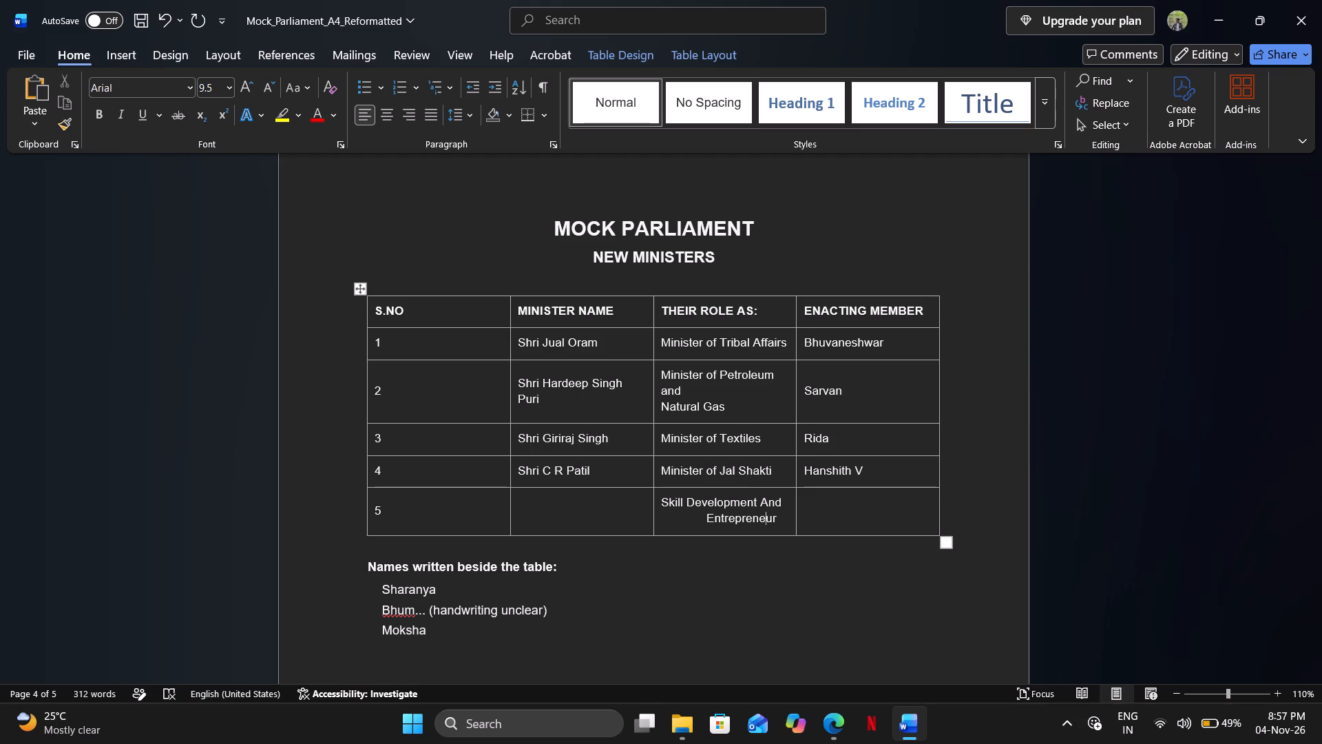
pyautogui.press('Left')
pyautogui.press('Left')
pyautogui.press('BackSpace')
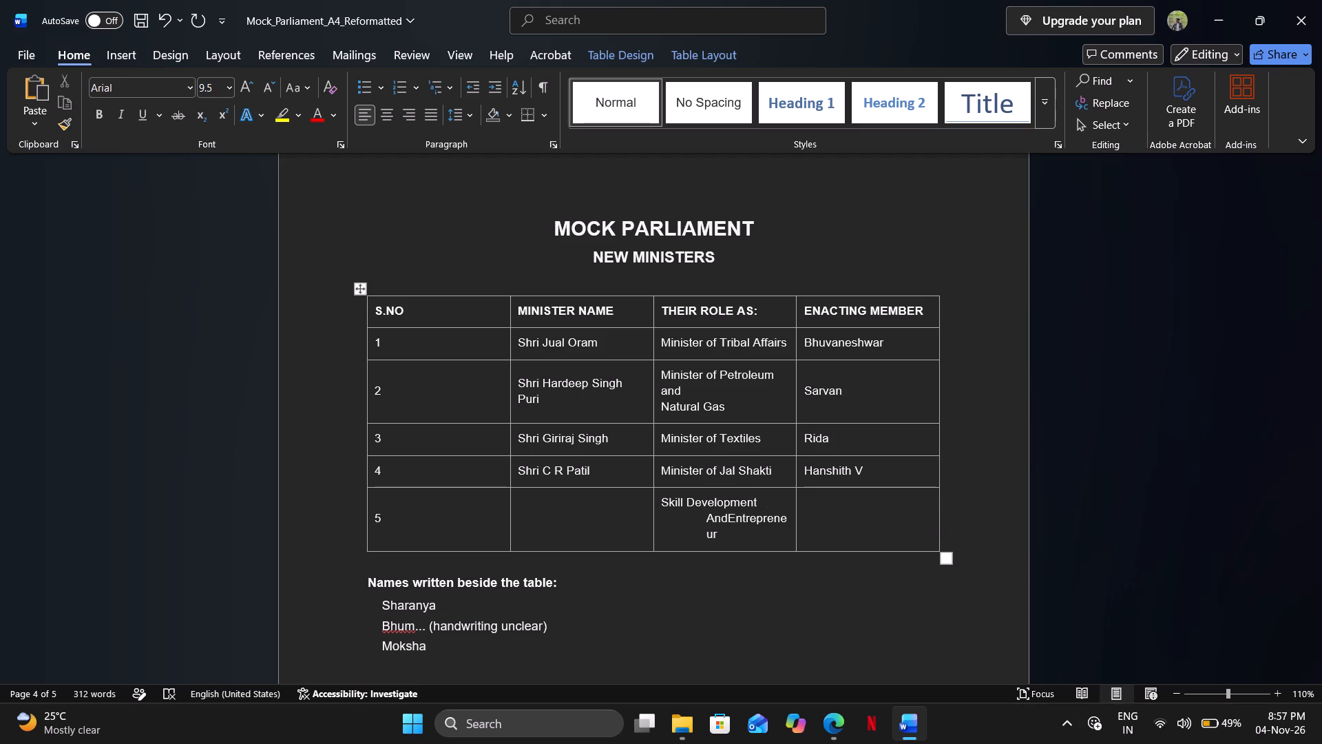
pyautogui.press('Return')
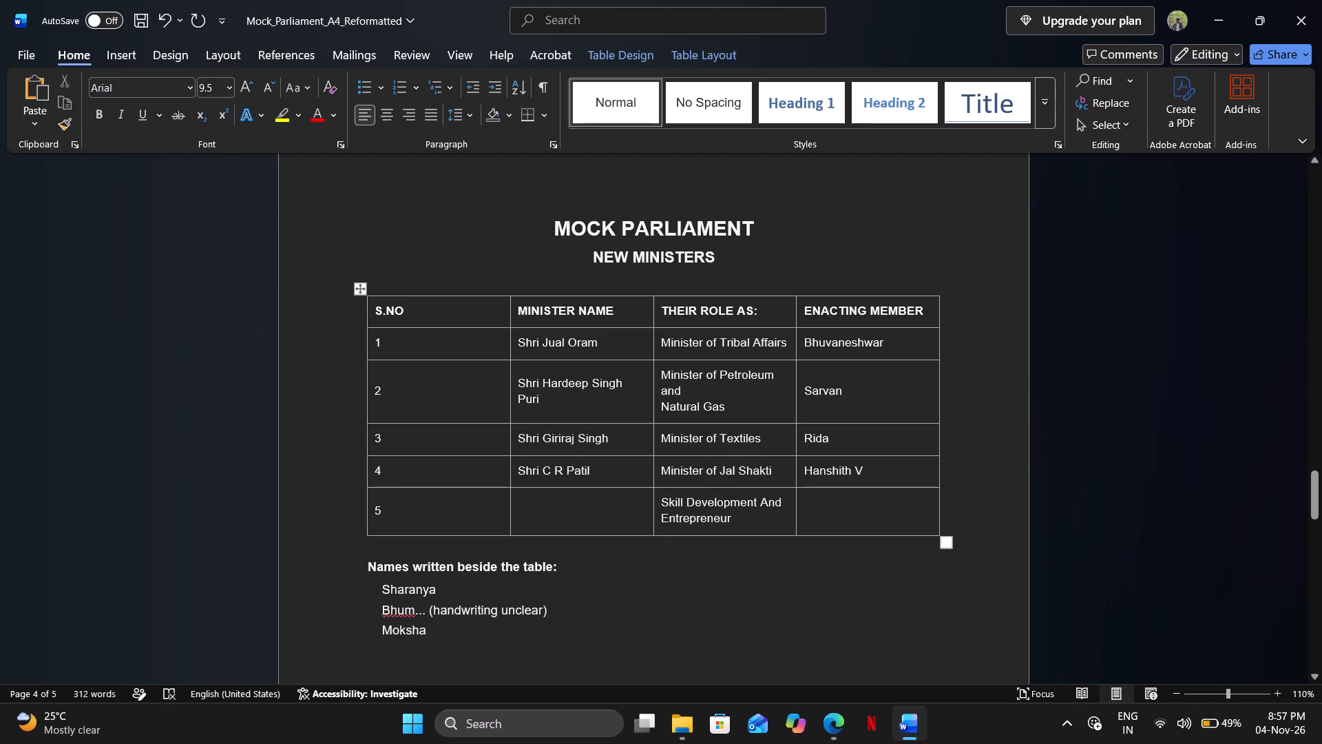
# Enter the enacting member's name for the Skill Development And Entrepreneur role in row 5.
pyautogui.click(872, 513)
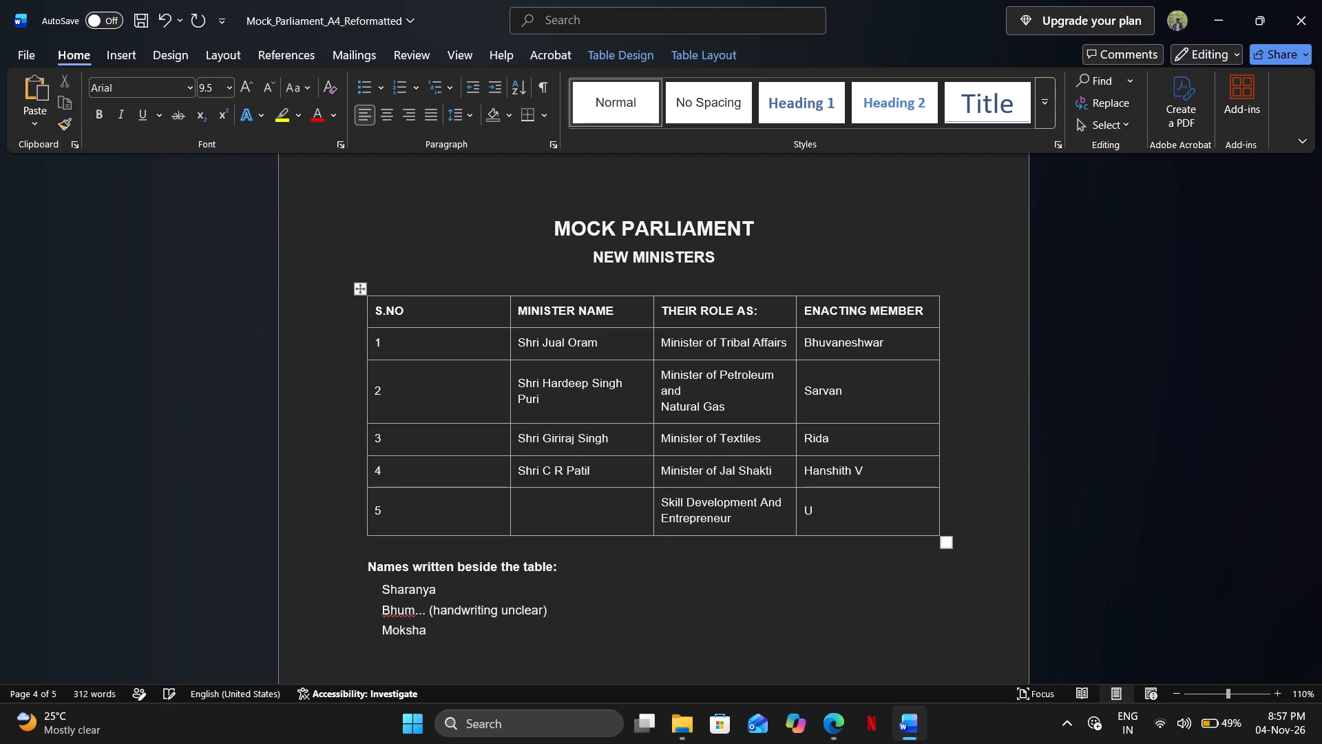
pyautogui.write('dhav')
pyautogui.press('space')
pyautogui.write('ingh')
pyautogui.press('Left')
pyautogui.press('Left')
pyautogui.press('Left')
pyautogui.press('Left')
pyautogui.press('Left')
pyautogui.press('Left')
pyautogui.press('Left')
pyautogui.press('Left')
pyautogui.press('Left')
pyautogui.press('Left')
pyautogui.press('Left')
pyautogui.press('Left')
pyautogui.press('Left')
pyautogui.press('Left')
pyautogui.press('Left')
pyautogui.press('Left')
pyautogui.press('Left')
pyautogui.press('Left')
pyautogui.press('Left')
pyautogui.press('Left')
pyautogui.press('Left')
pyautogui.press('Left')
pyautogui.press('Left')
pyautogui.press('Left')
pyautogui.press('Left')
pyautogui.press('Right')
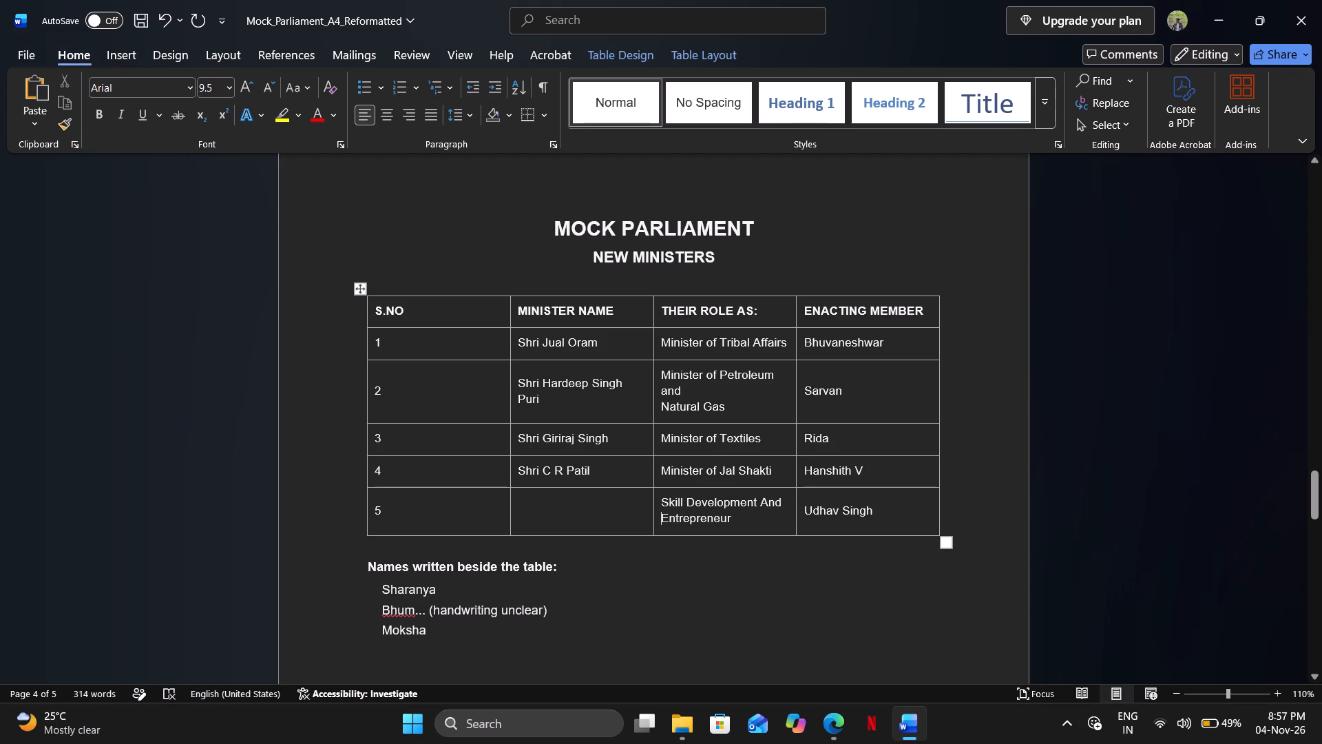
# Narrow the S.NO and MINISTER NAME columns of the New Ministers table to fit their contents, widening the role column.
pyautogui.click(512, 313)
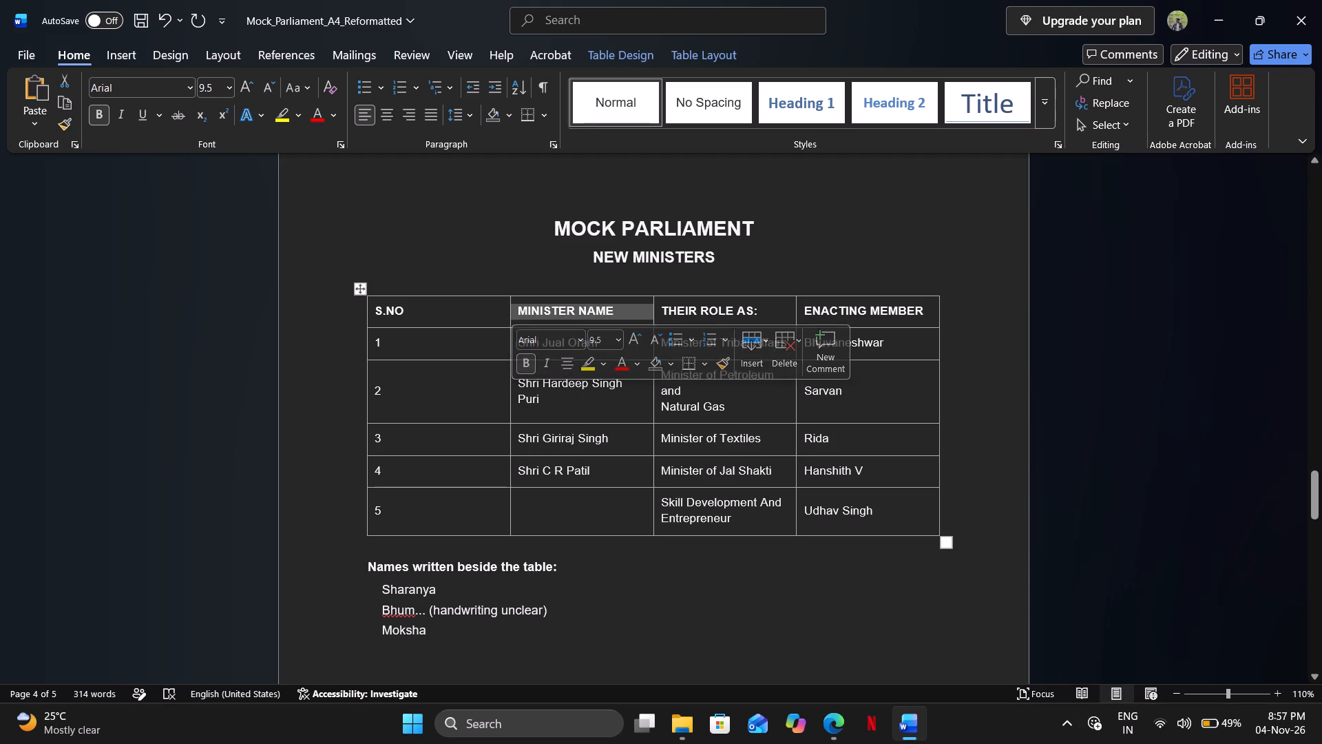
pyautogui.click(481, 316)
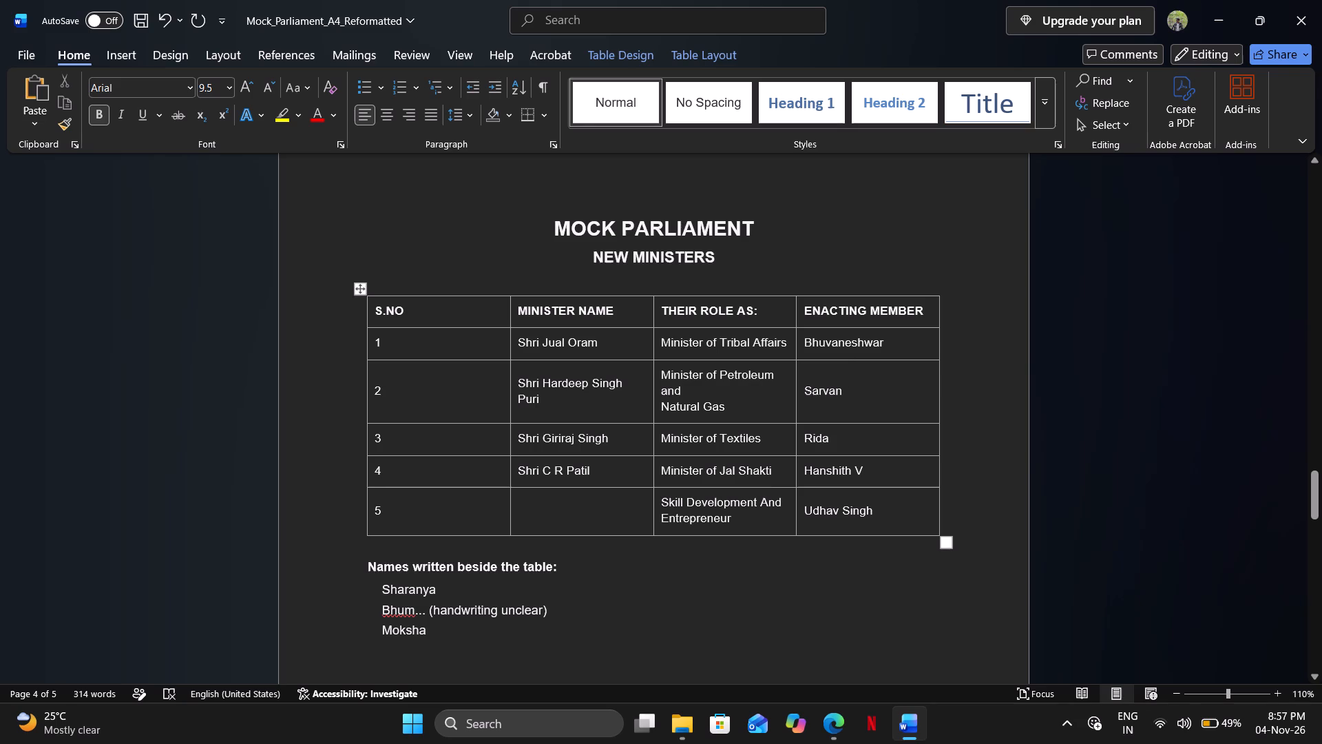
pyautogui.moveTo(510, 317); pyautogui.dragTo(422, 320)
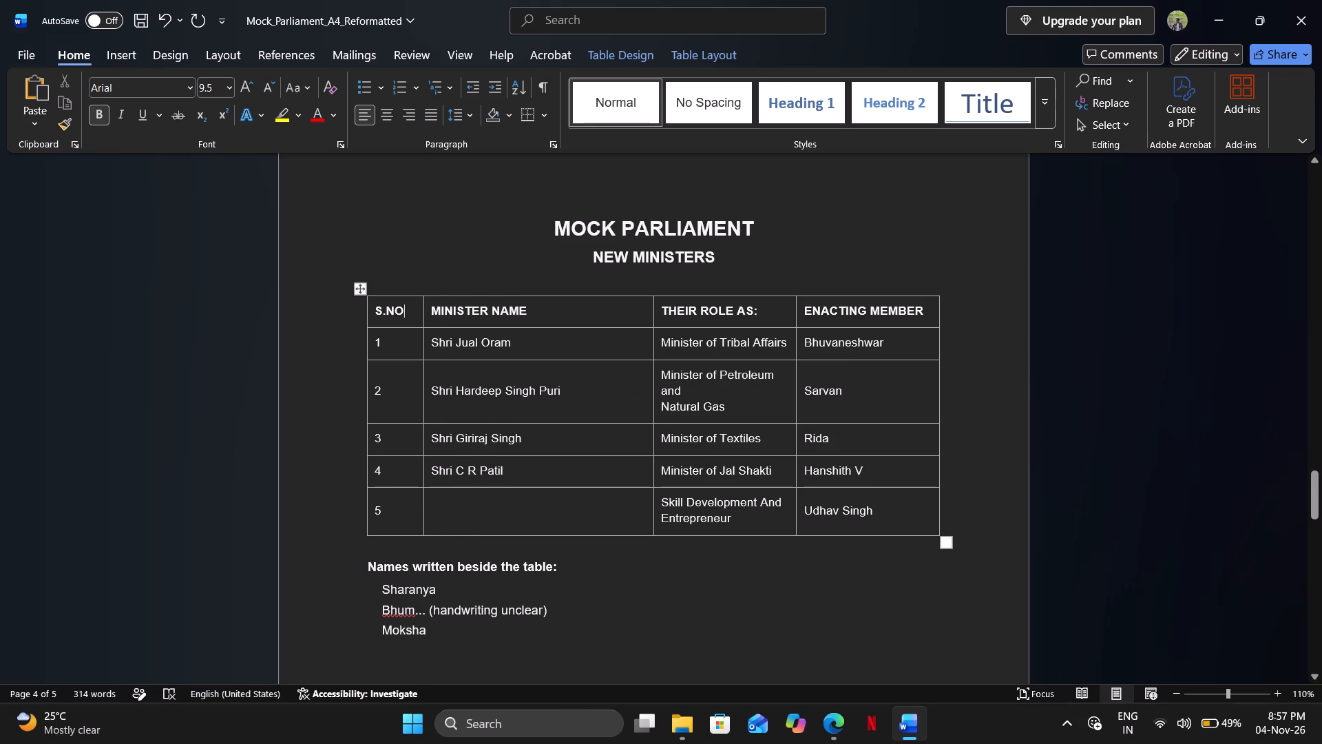
pyautogui.moveTo(653, 316); pyautogui.dragTo(580, 324)
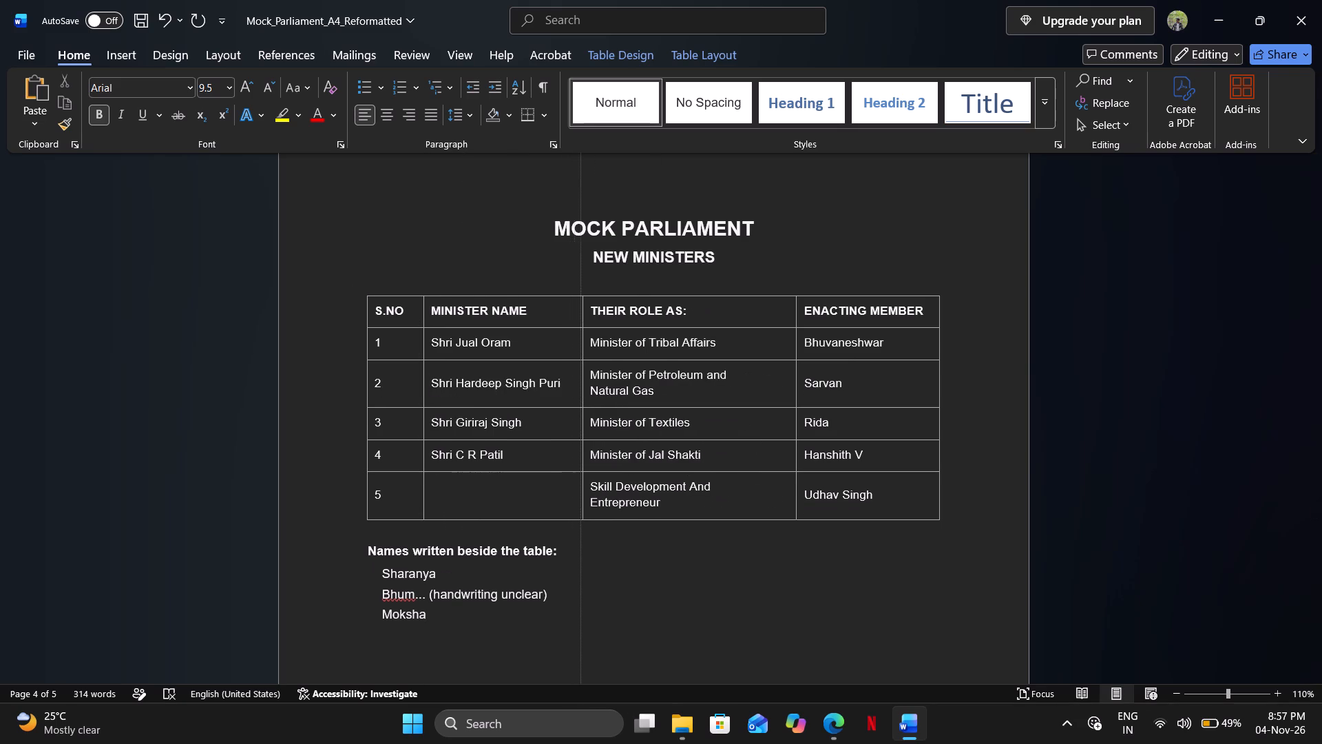
pyautogui.moveTo(580, 324); pyautogui.dragTo(582, 324)
# Delete the "Names written beside the table:" heading and the three name lines listed below it.
pyautogui.click(836, 566)
pyautogui.scroll(-1, 836, 566)
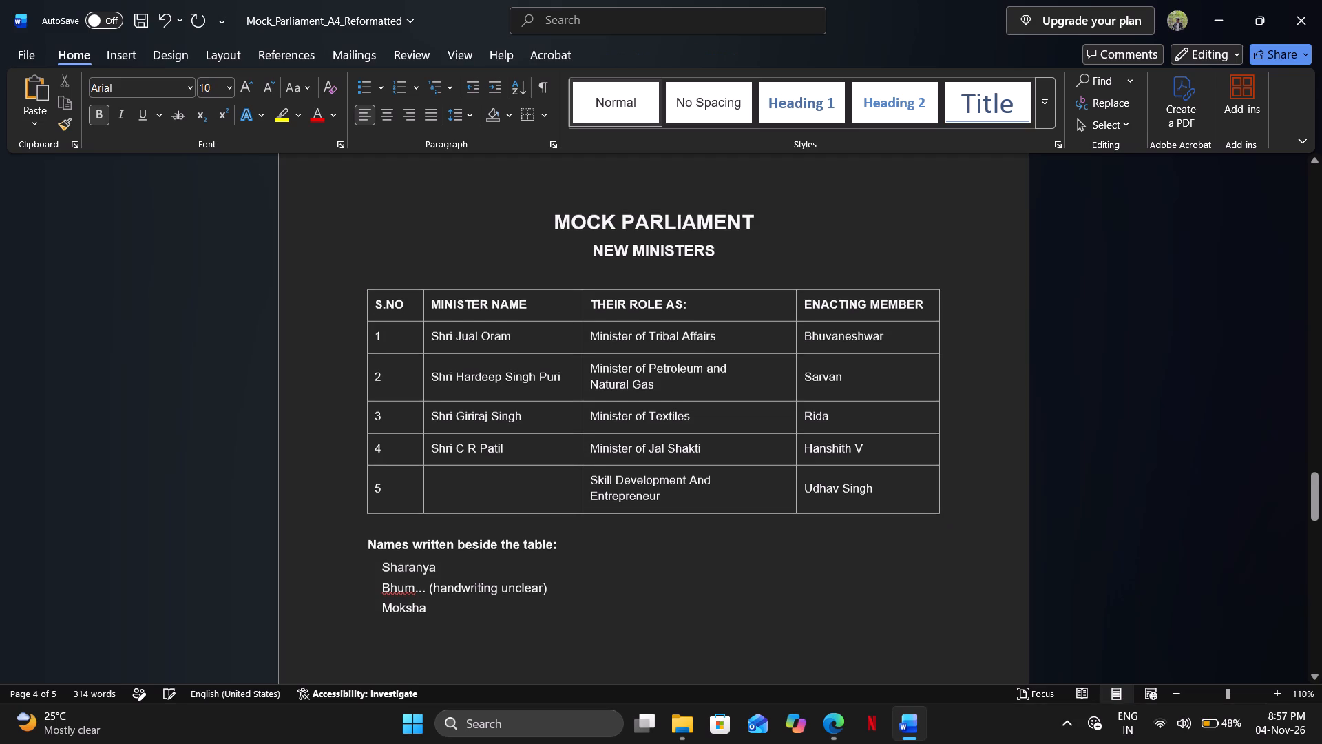
pyautogui.scroll(-1, 836, 566)
pyautogui.moveTo(480, 590); pyautogui.dragTo(366, 530)
pyautogui.press('BackSpace')
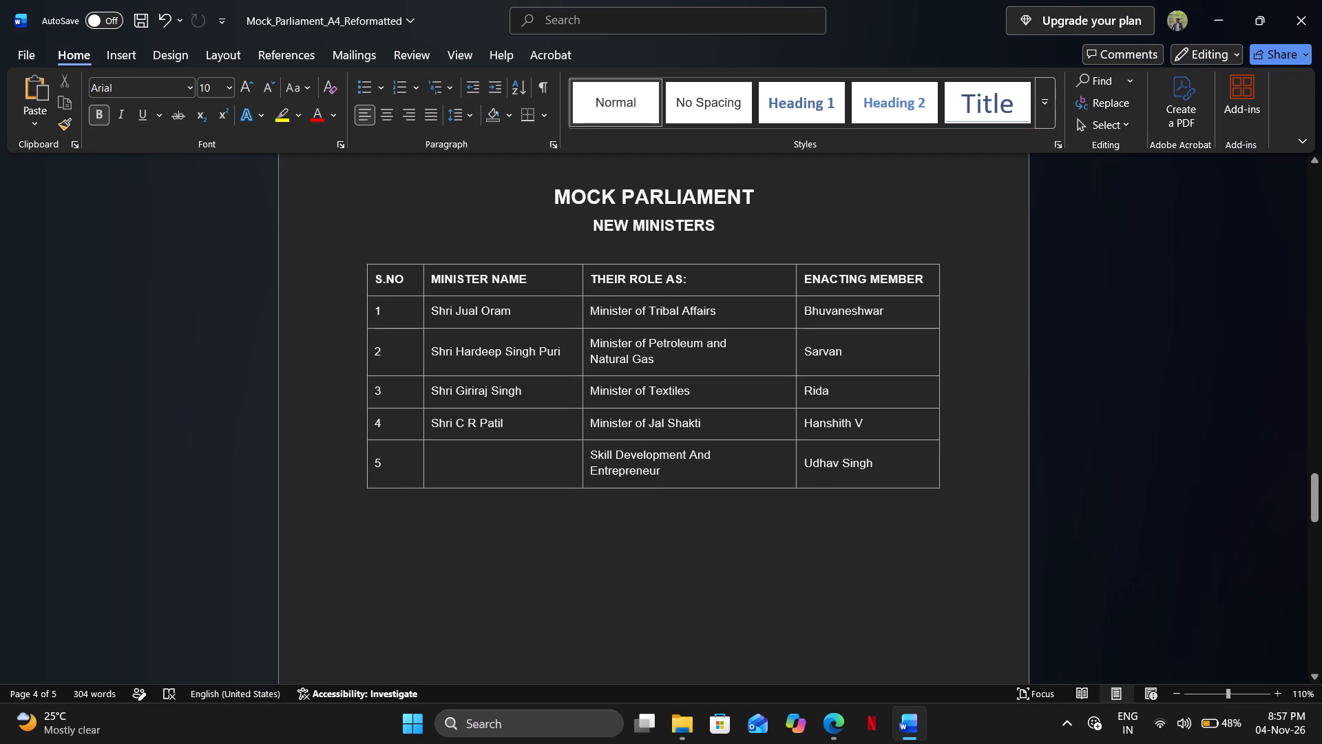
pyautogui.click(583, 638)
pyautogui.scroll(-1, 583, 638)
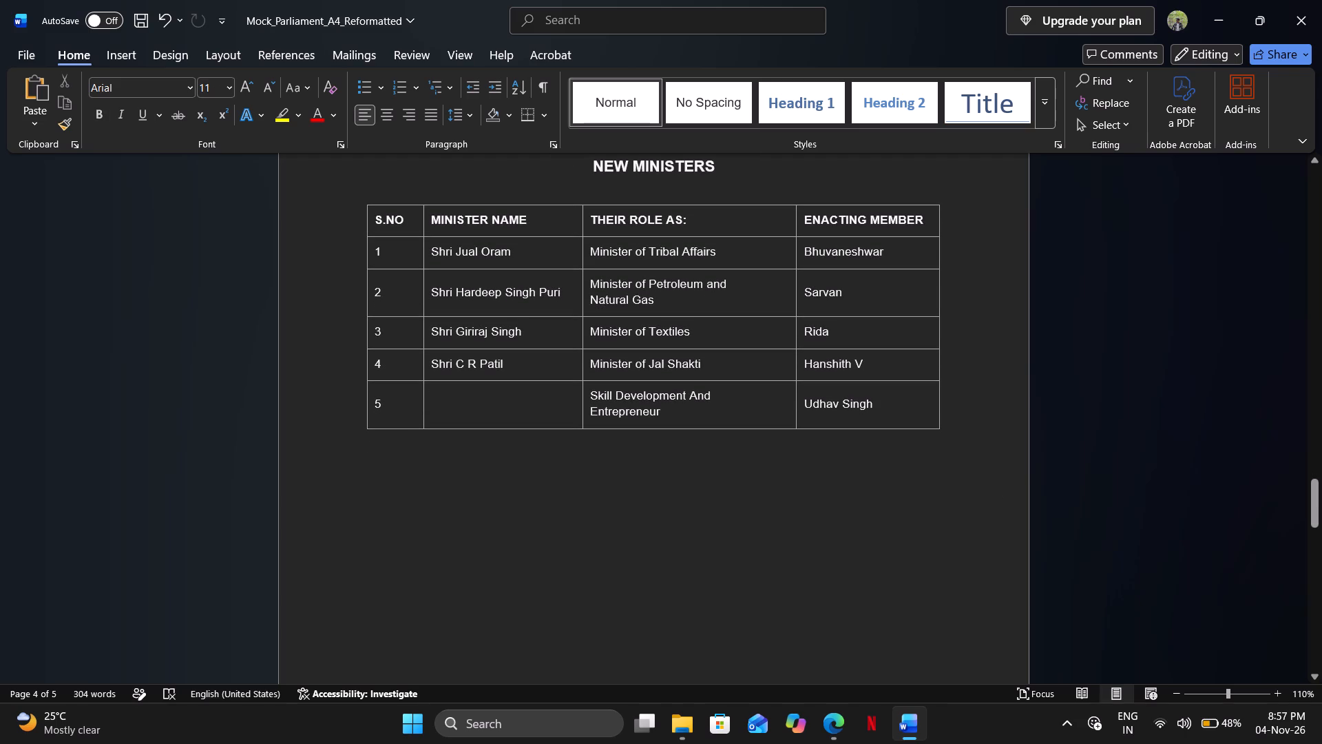
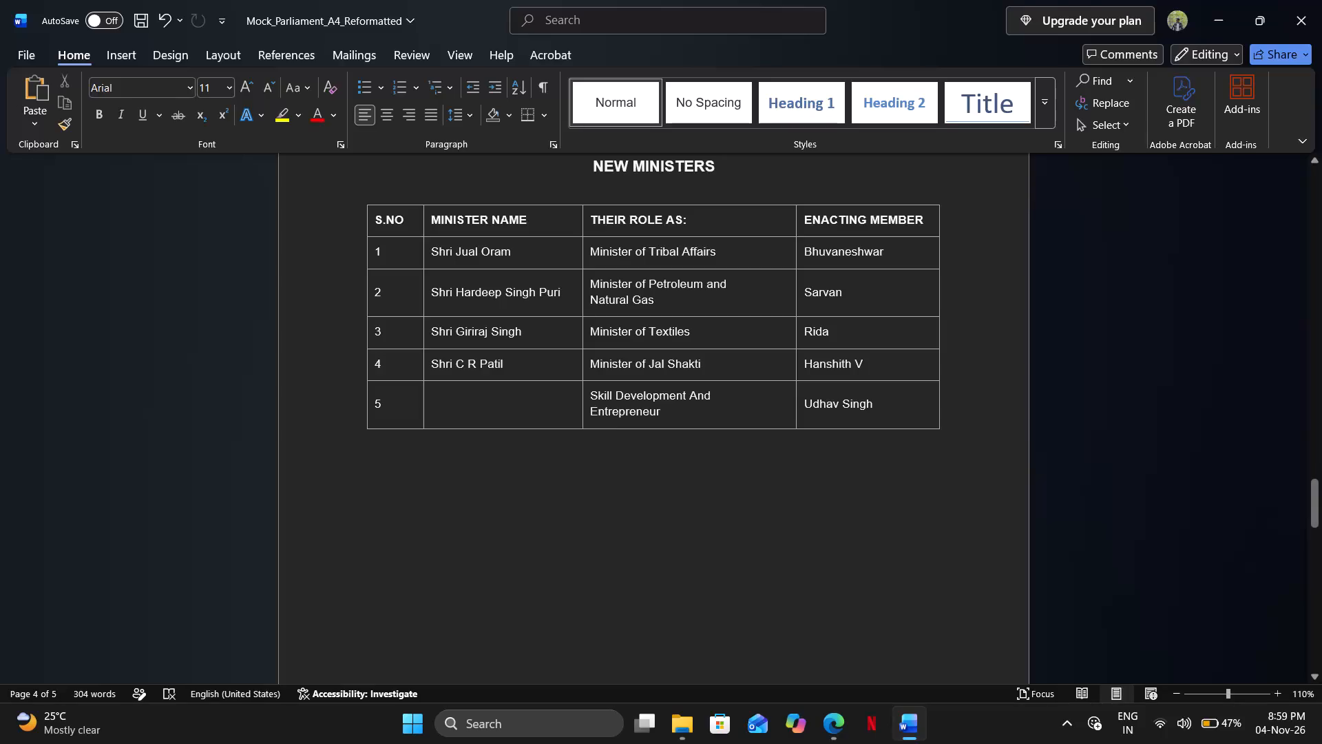
# Review the Ministerial Assignments tables on the page after the New Ministers table.
pyautogui.scroll(-3, 524, 541)
pyautogui.scroll(1, 524, 541)
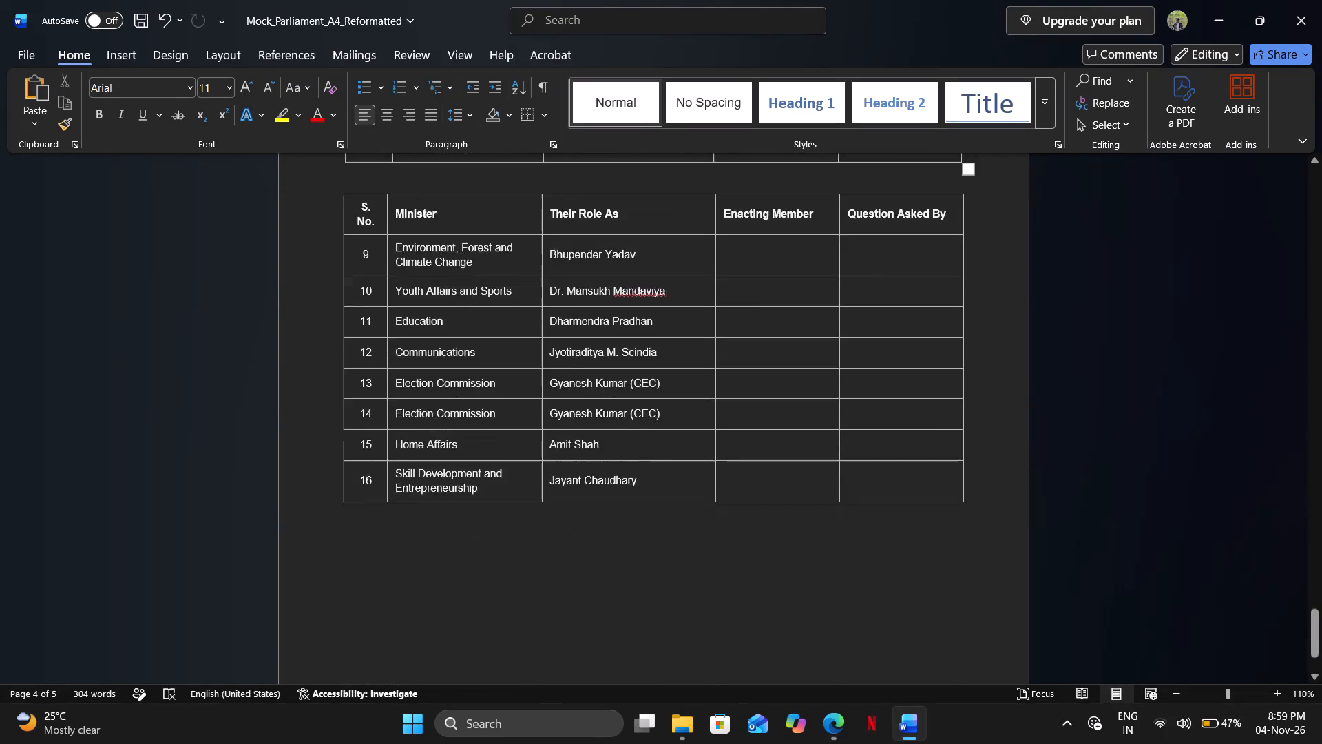
pyautogui.scroll(1, 524, 541)
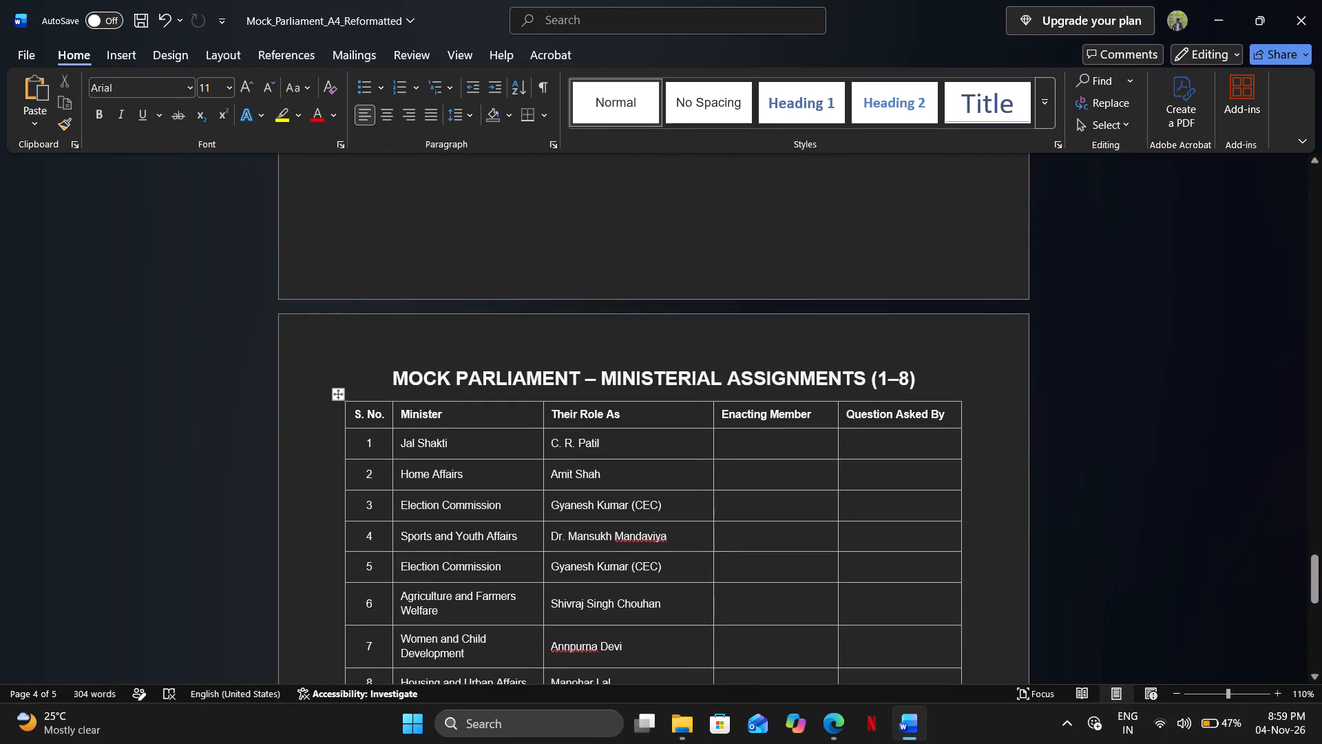
pyautogui.scroll(-1, 625, 522)
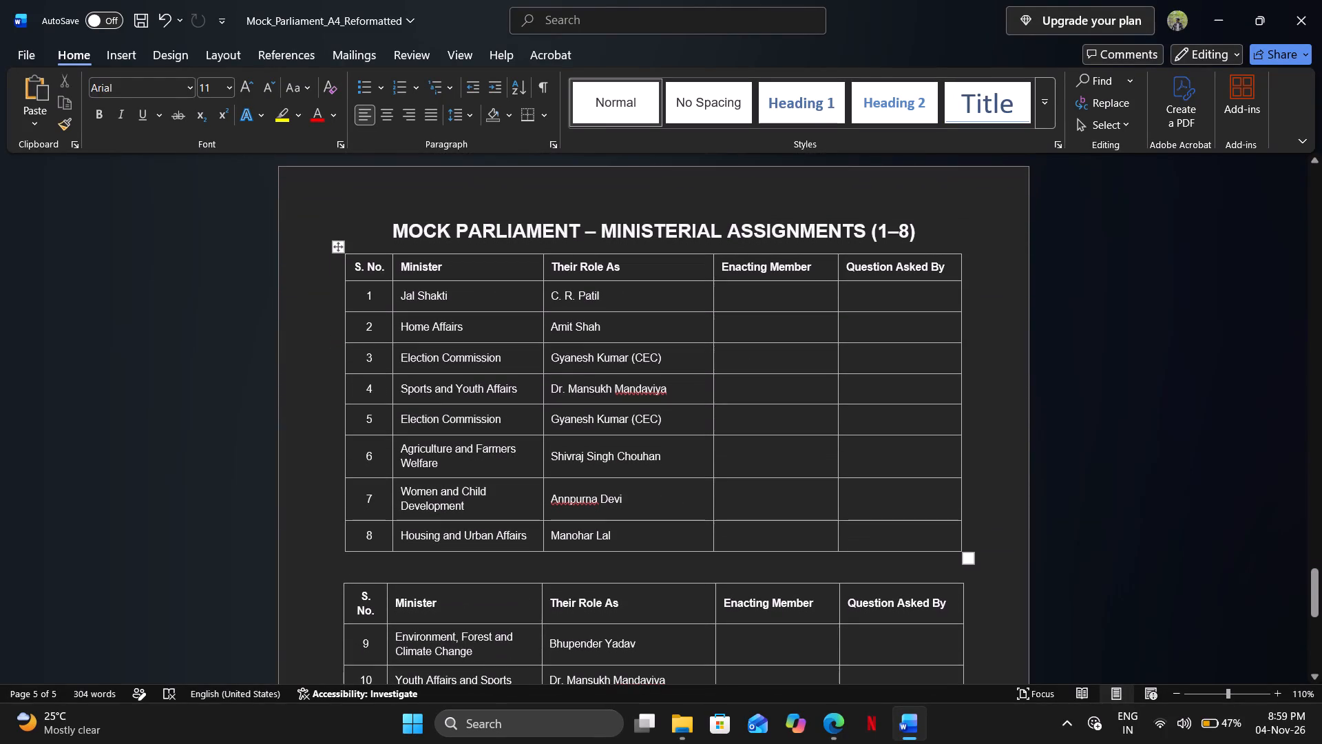
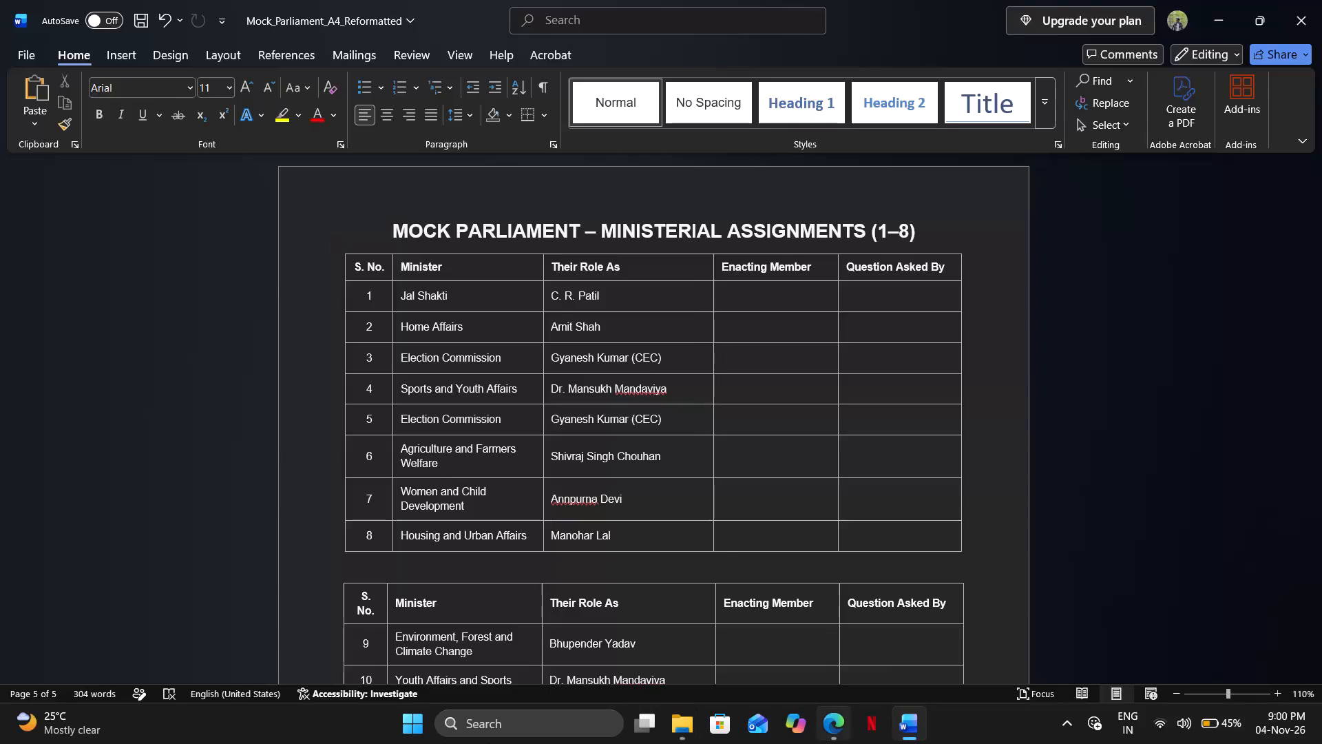
# Switch to Edge and search the web for "lg web os smart tv usb debbuging".
pyautogui.click(837, 729)
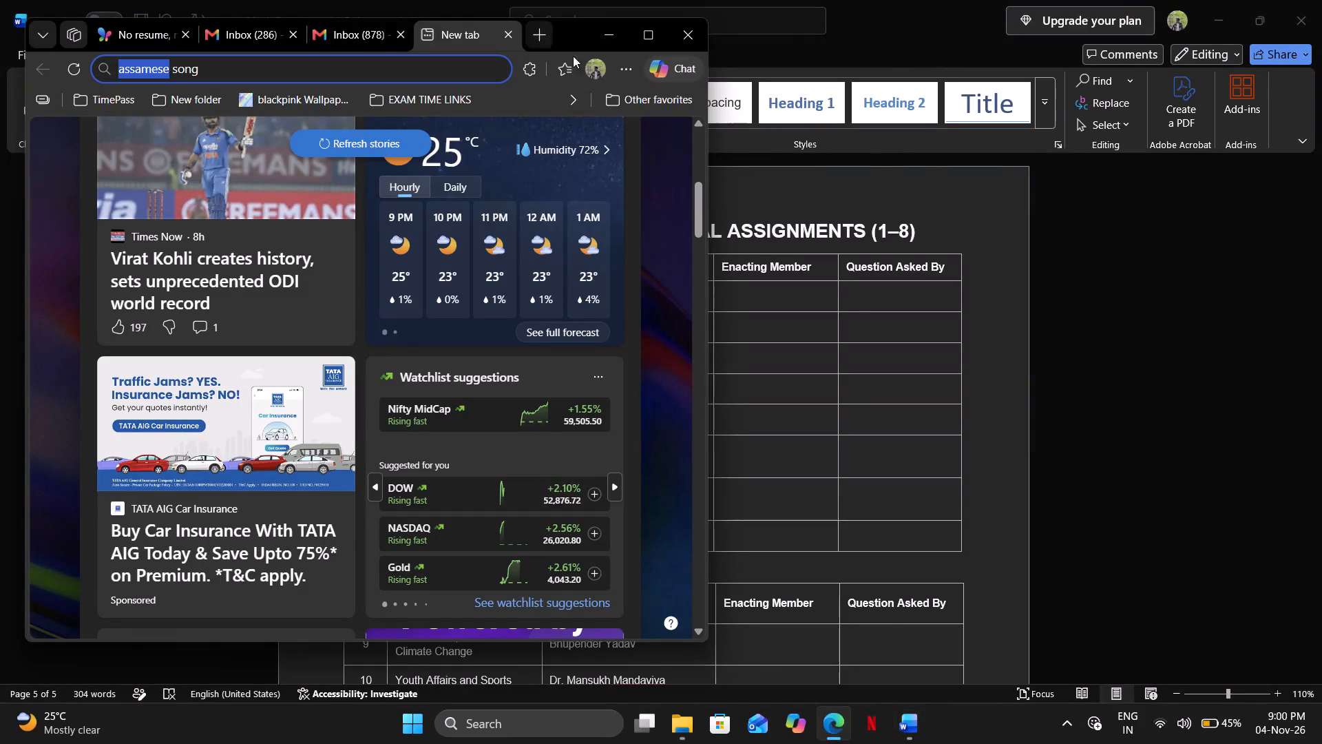
pyautogui.click(638, 43)
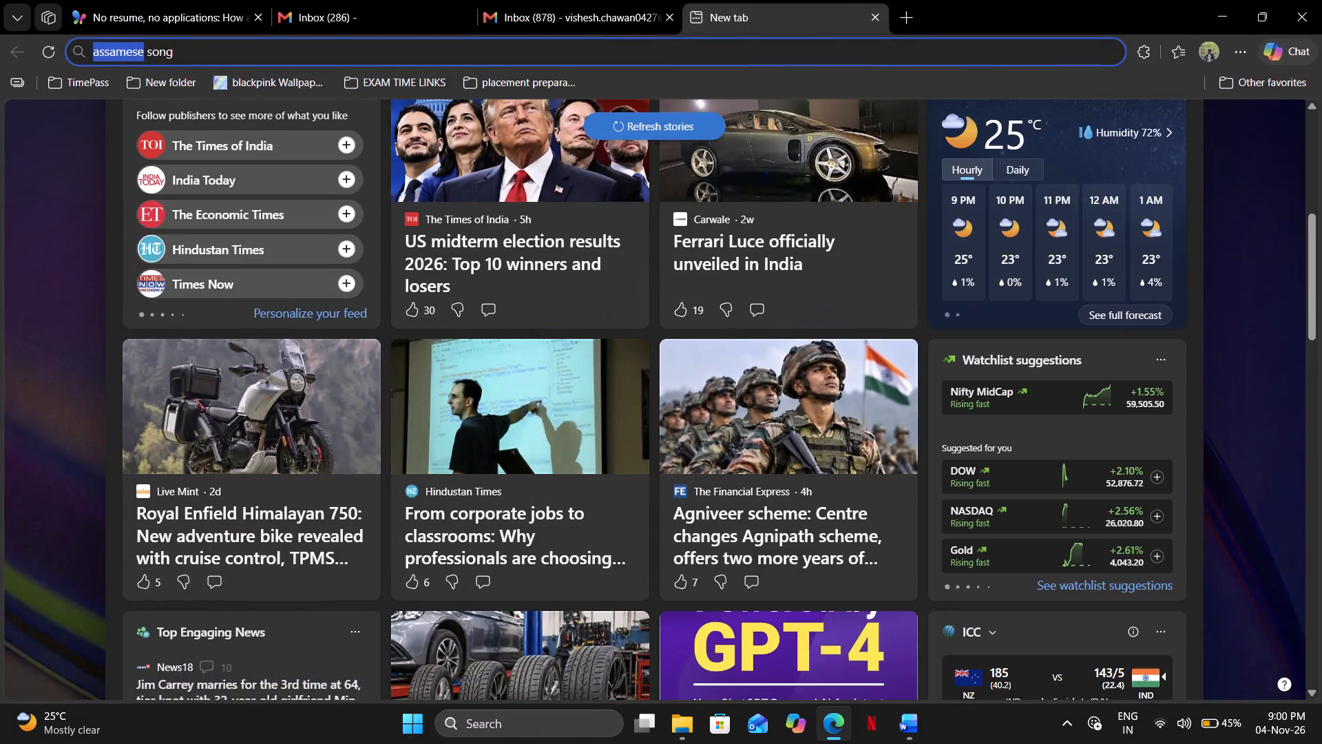
pyautogui.press('BackSpace')
pyautogui.press('Right')
pyautogui.press('Right')
pyautogui.press('Right')
pyautogui.press('Right')
pyautogui.press('Right')
pyautogui.press('Right')
pyautogui.press('Right')
pyautogui.press('Right')
pyautogui.press('Right')
pyautogui.press('BackSpace')
pyautogui.press('BackSpace')
pyautogui.press('BackSpace')
pyautogui.press('BackSpace')
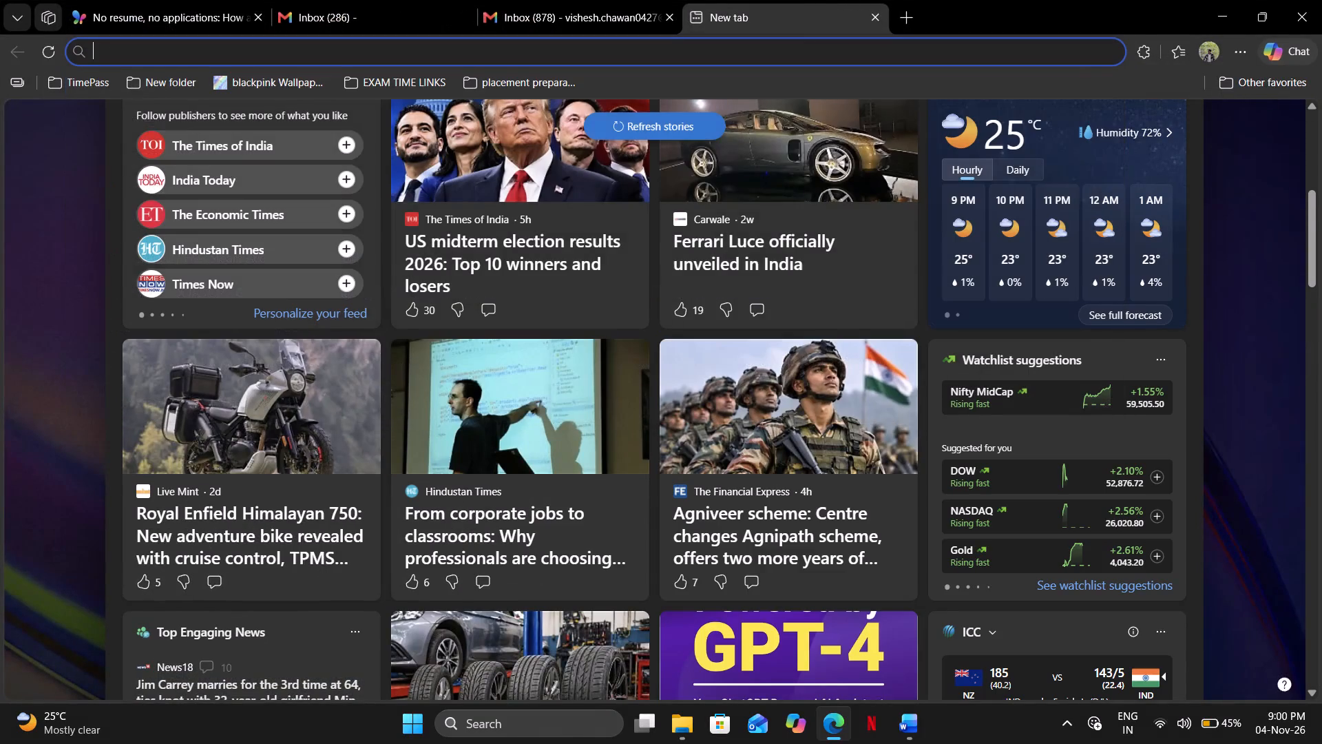
pyautogui.press('BackSpace')
pyautogui.write('lg')
pyautogui.press('space')
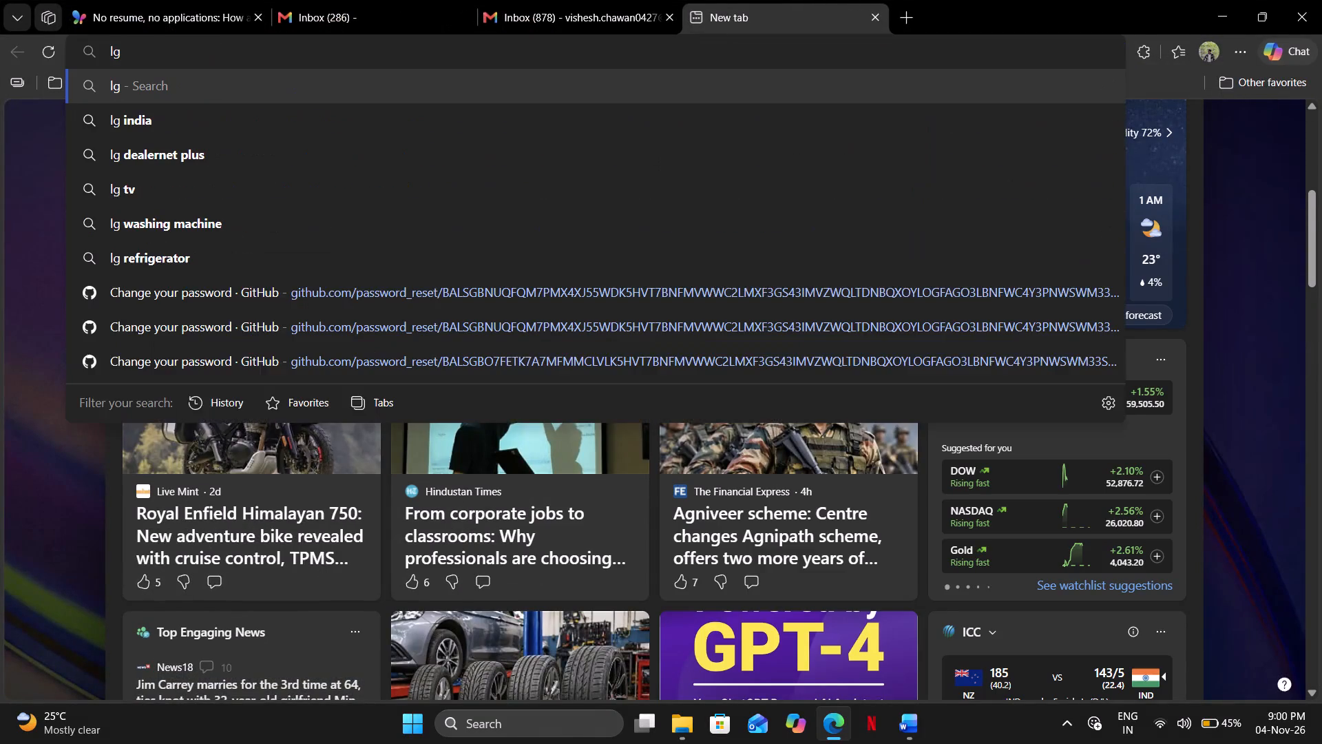
pyautogui.write('web tv os')
pyautogui.press('space')
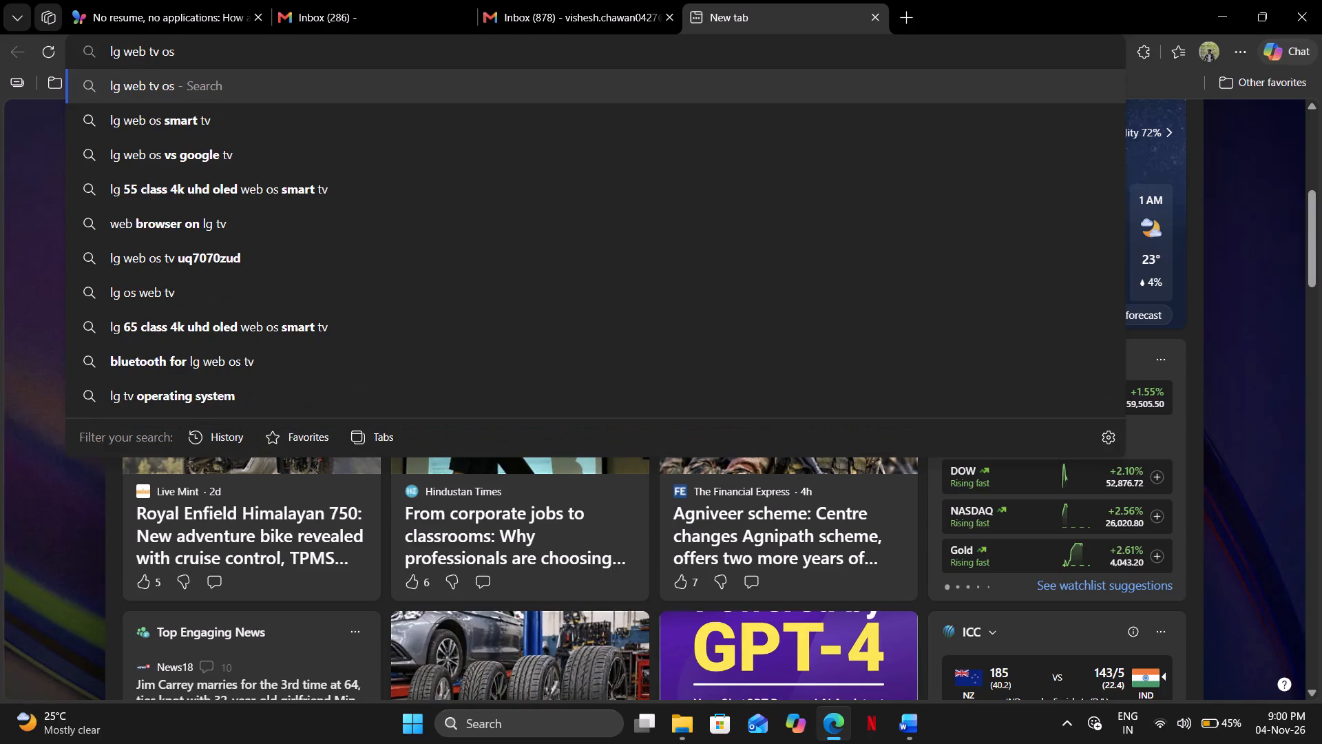
pyautogui.press('Down')
pyautogui.press('space')
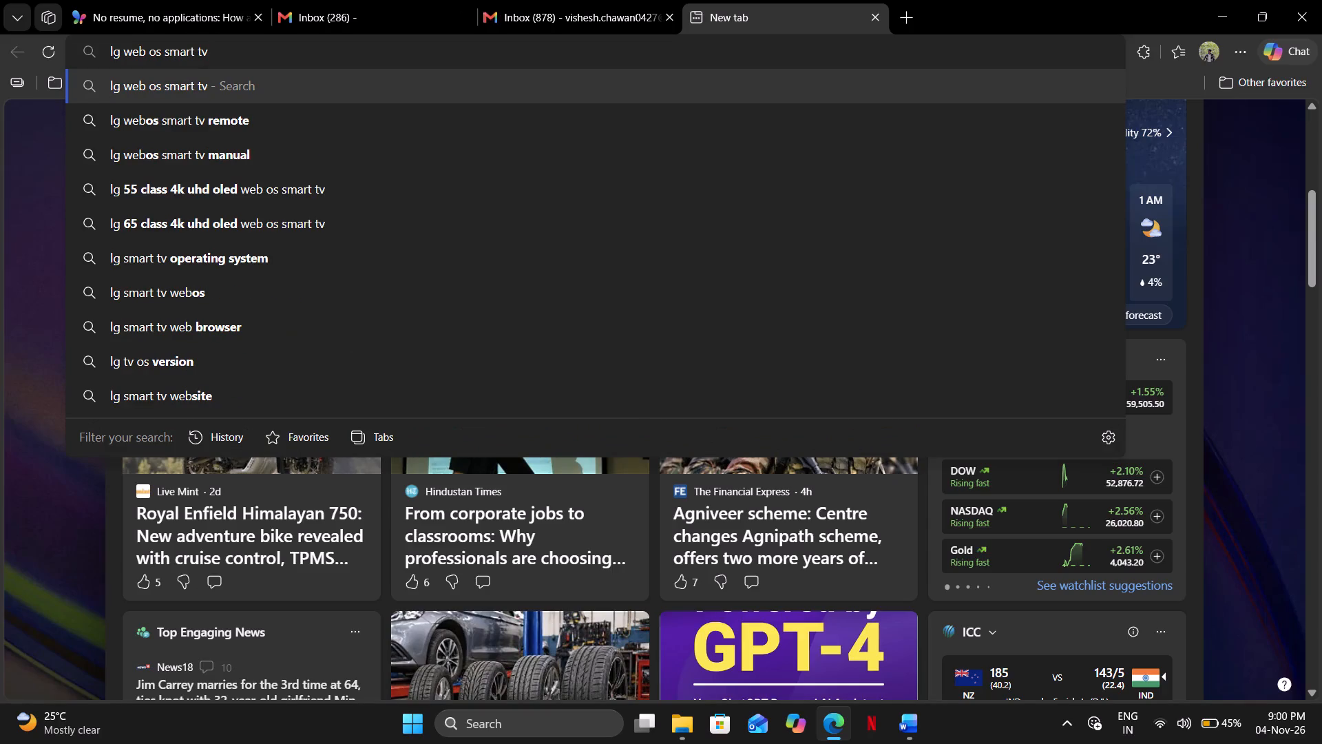
pyautogui.write('buli')
pyautogui.press('BackSpace')
pyautogui.press('BackSpace')
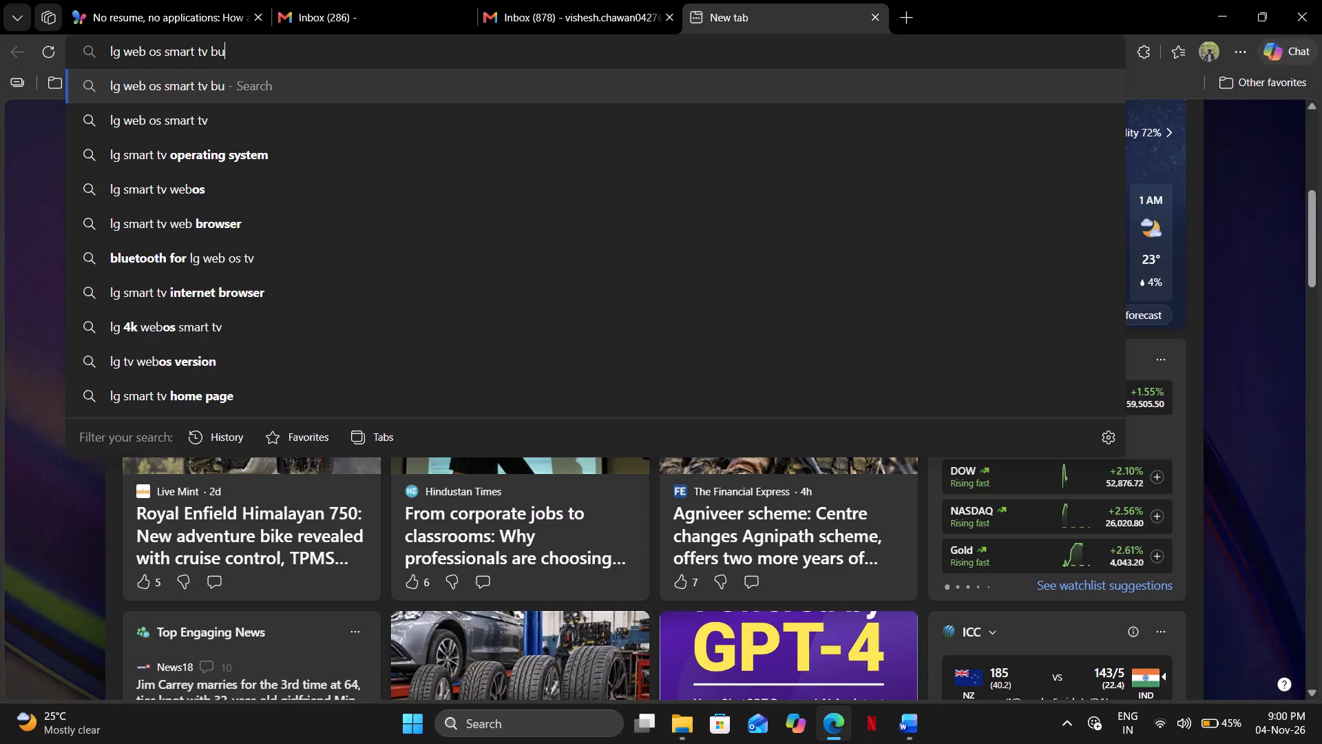
pyautogui.press('BackSpace')
pyautogui.press('BackSpace')
pyautogui.write('usb de')
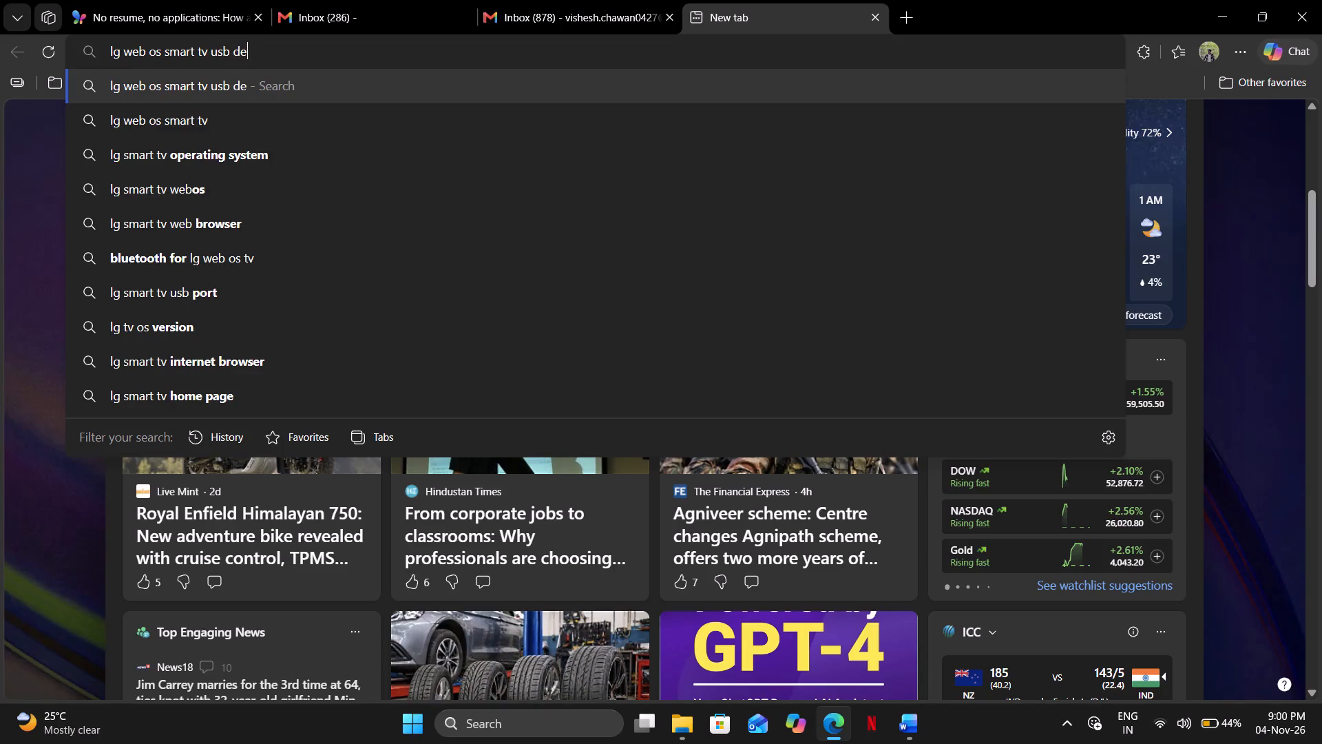
pyautogui.write('bb')
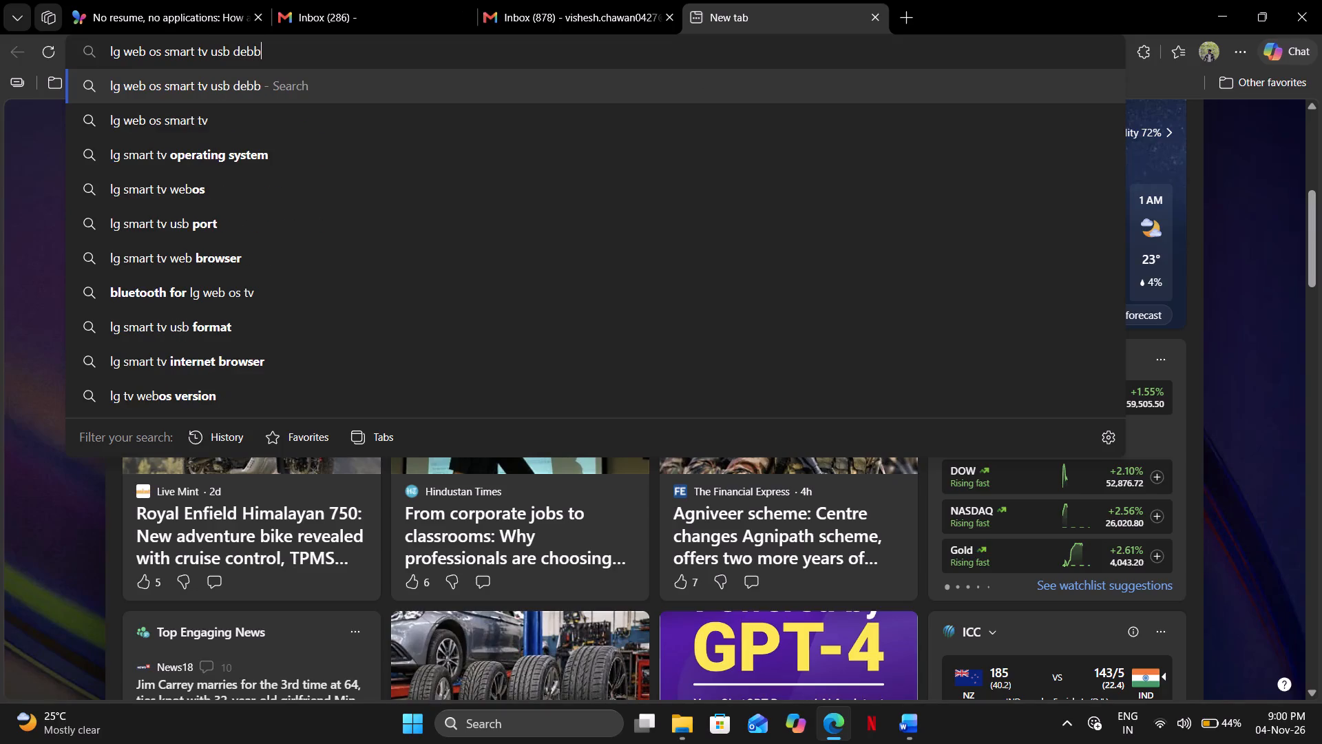
pyautogui.write('uging')
pyautogui.press('space')
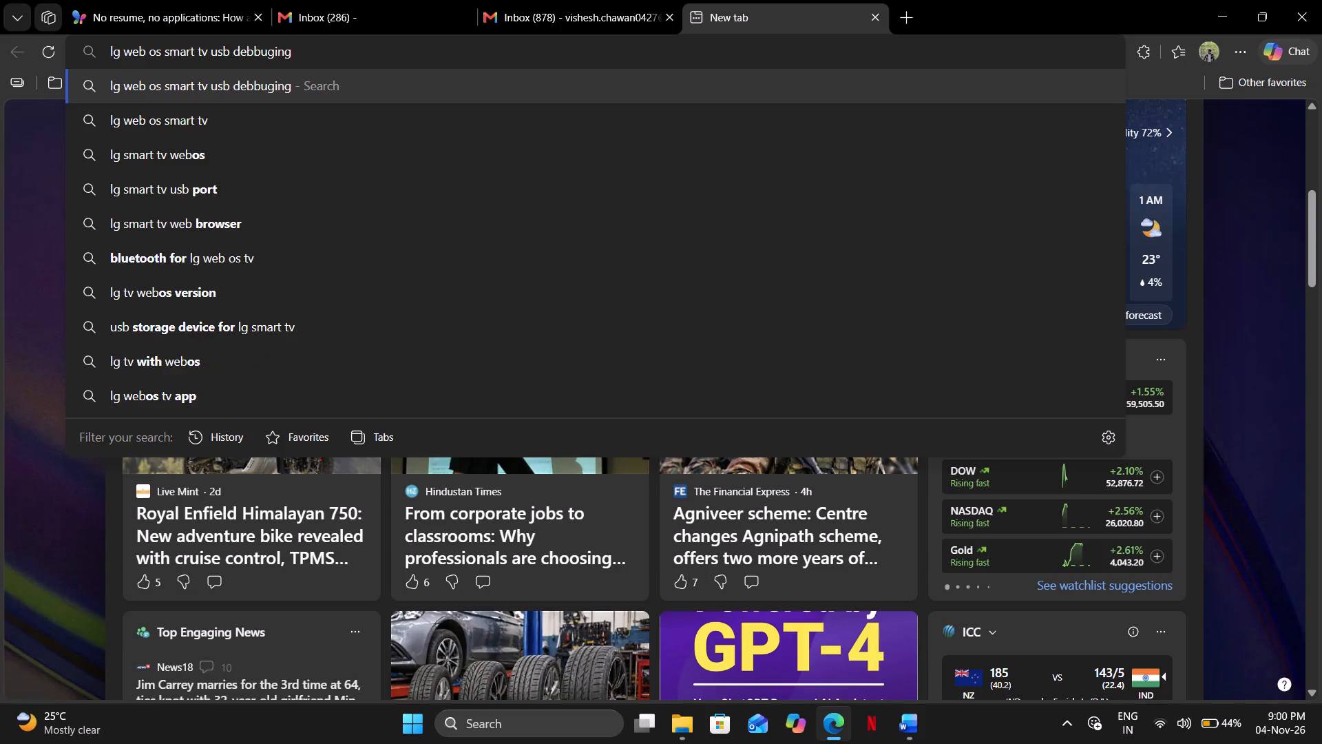
pyautogui.press('Return')
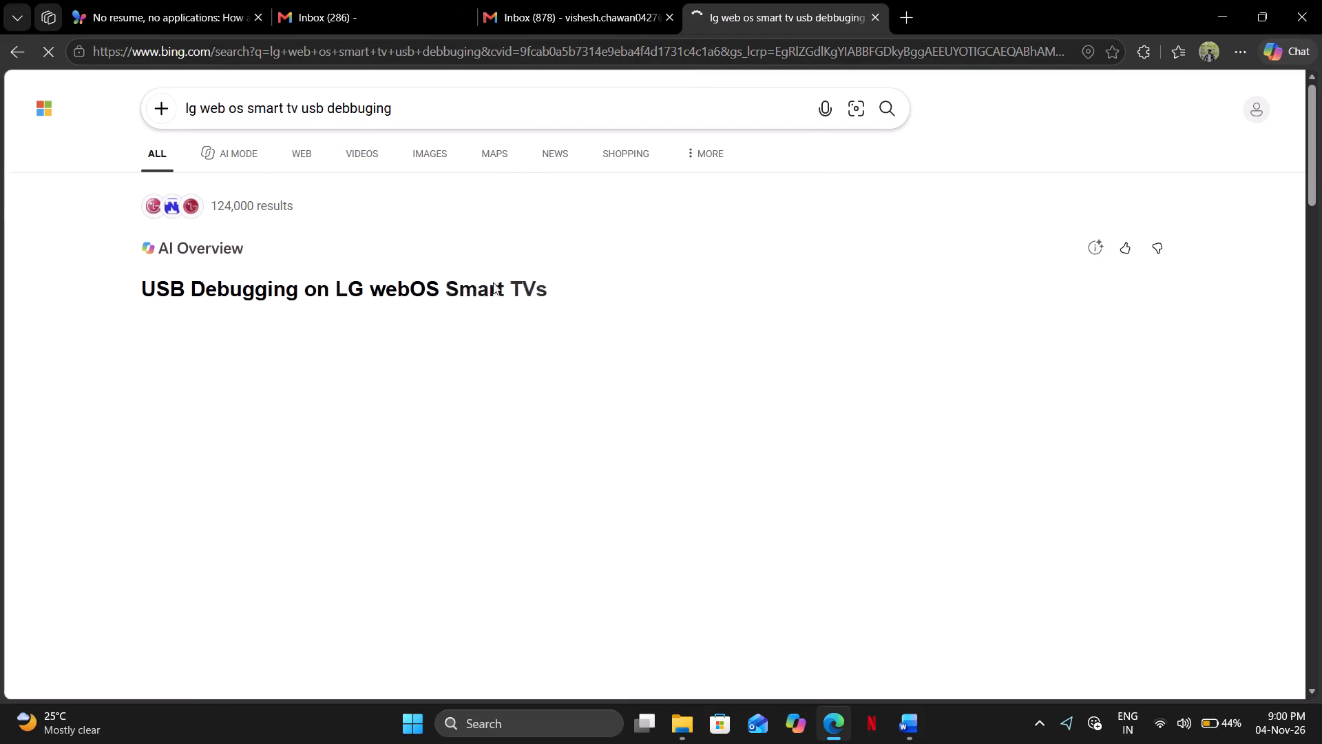
# Read the full AI overview on USB debugging for LG webOS TVs and skim the search results below it.
pyautogui.scroll(-1, 493, 282)
pyautogui.scroll(-1, 404, 380)
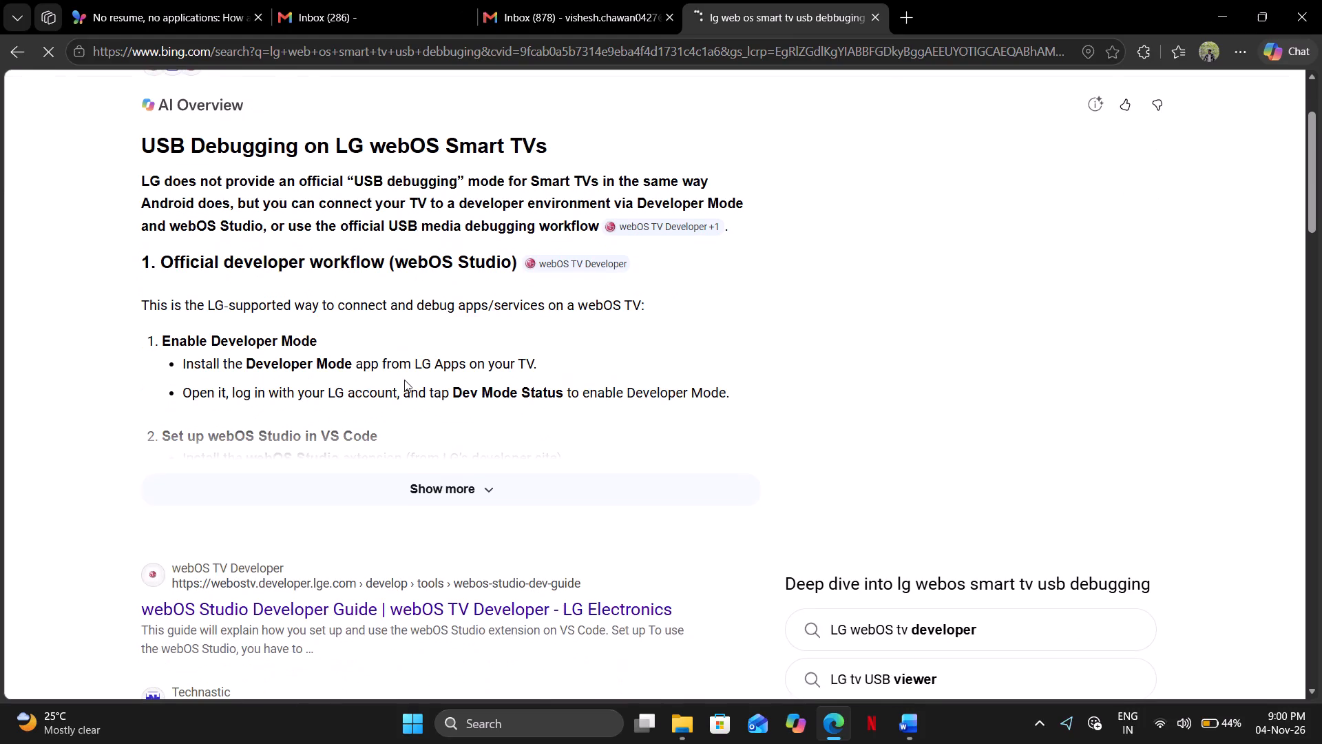
pyautogui.click(364, 479)
pyautogui.scroll(-2, 434, 438)
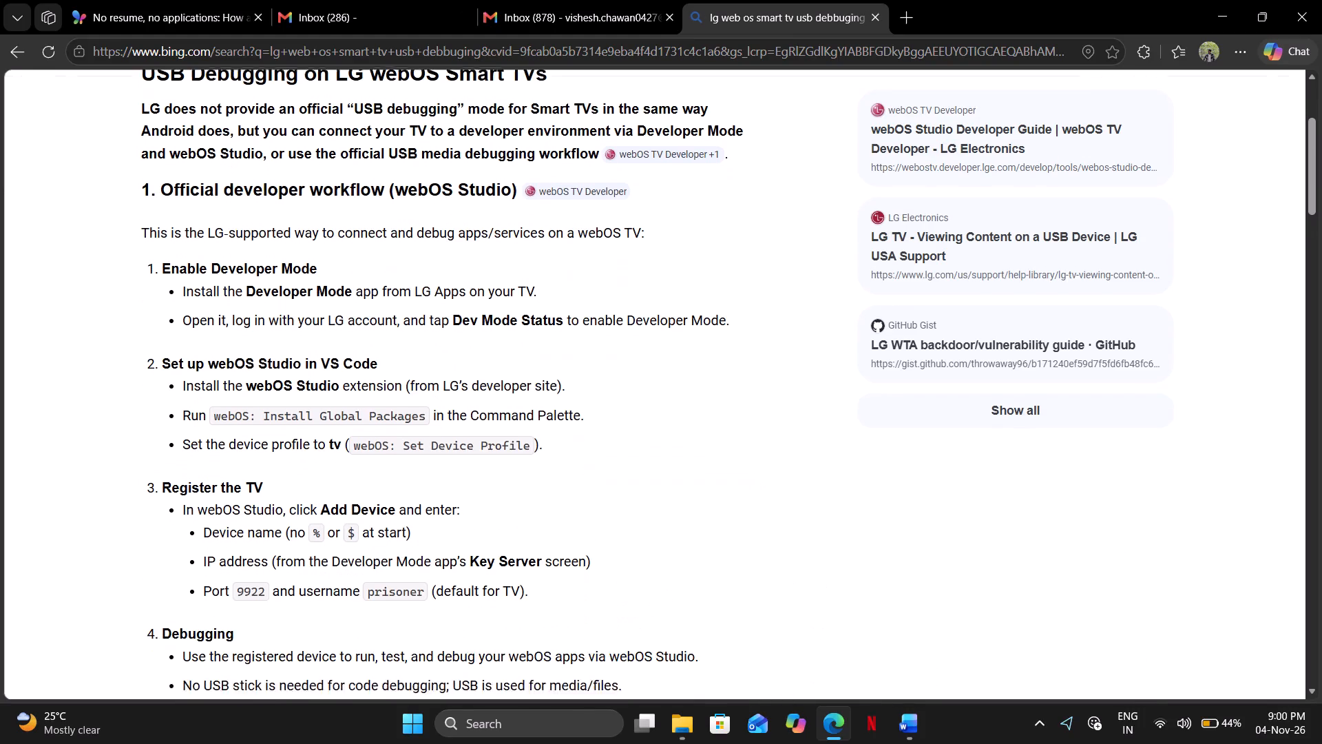
pyautogui.scroll(-2, 434, 438)
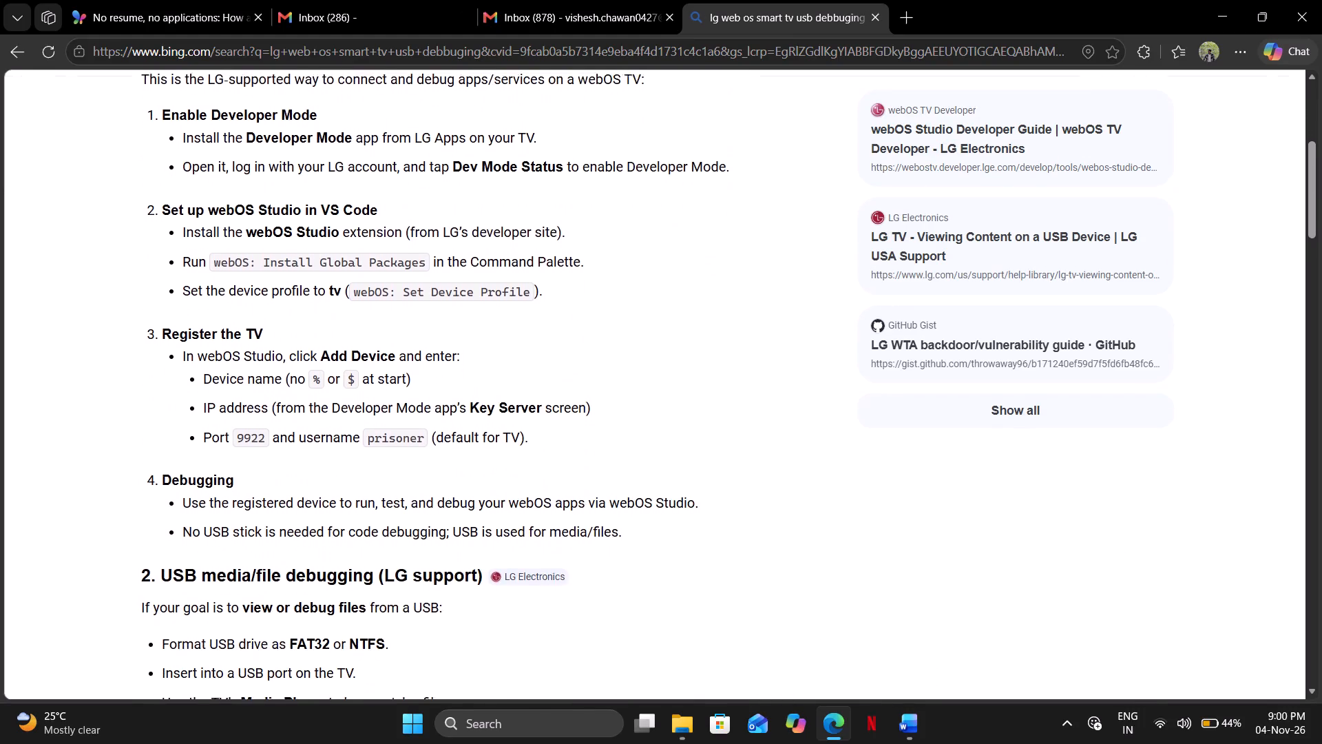
pyautogui.scroll(-2, 434, 438)
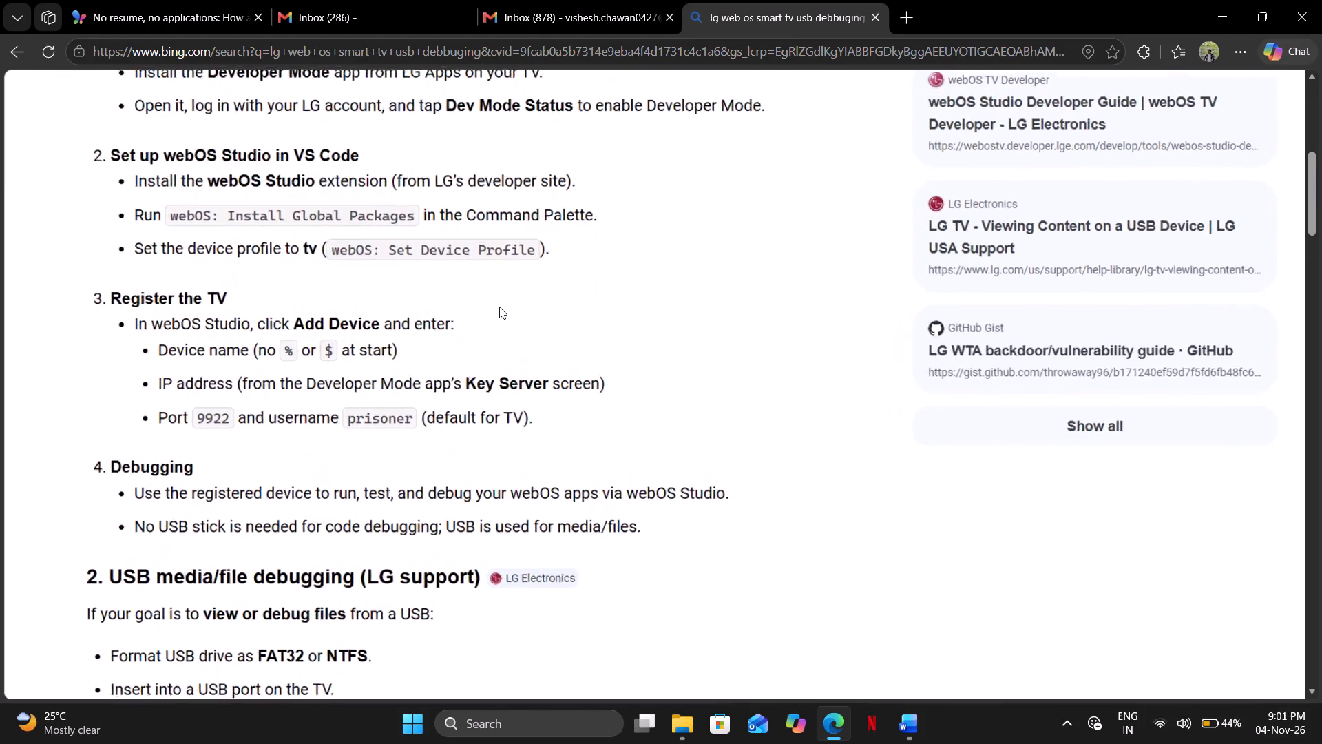
pyautogui.scroll(-1, 499, 307)
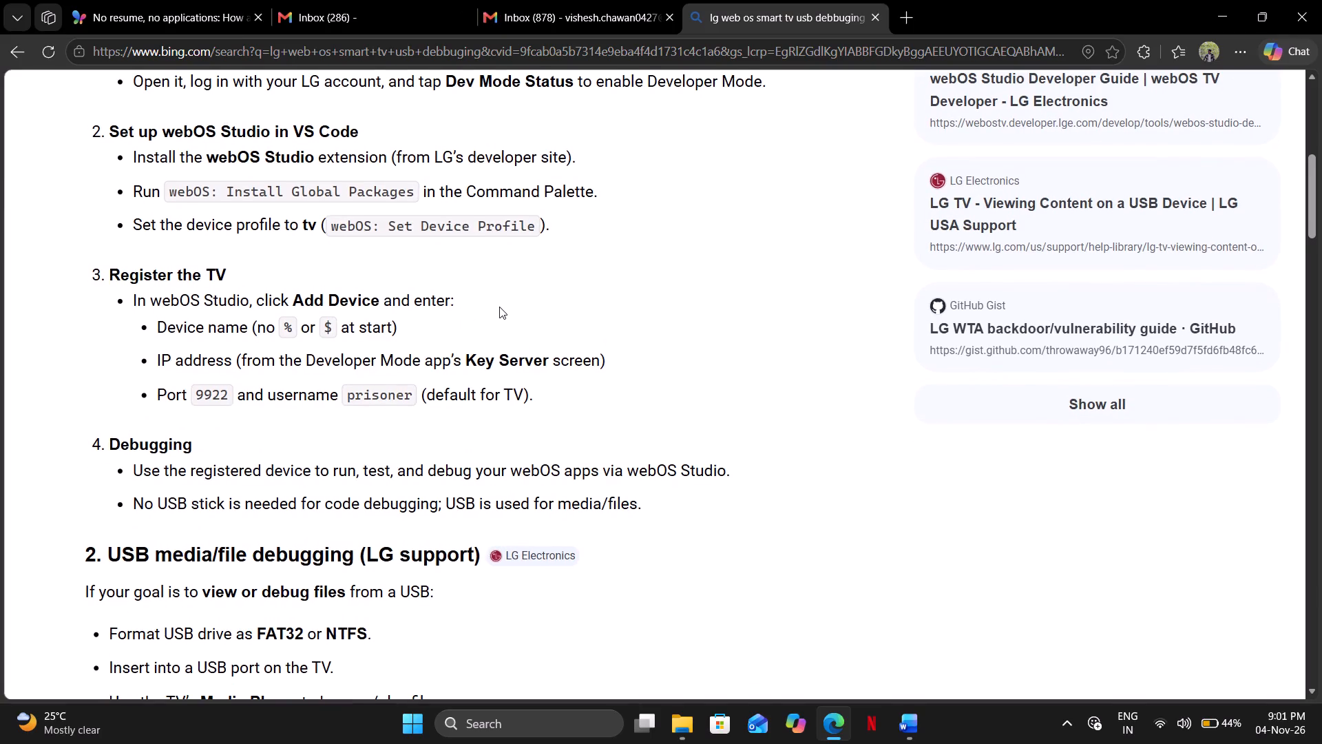
pyautogui.scroll(-4, 499, 307)
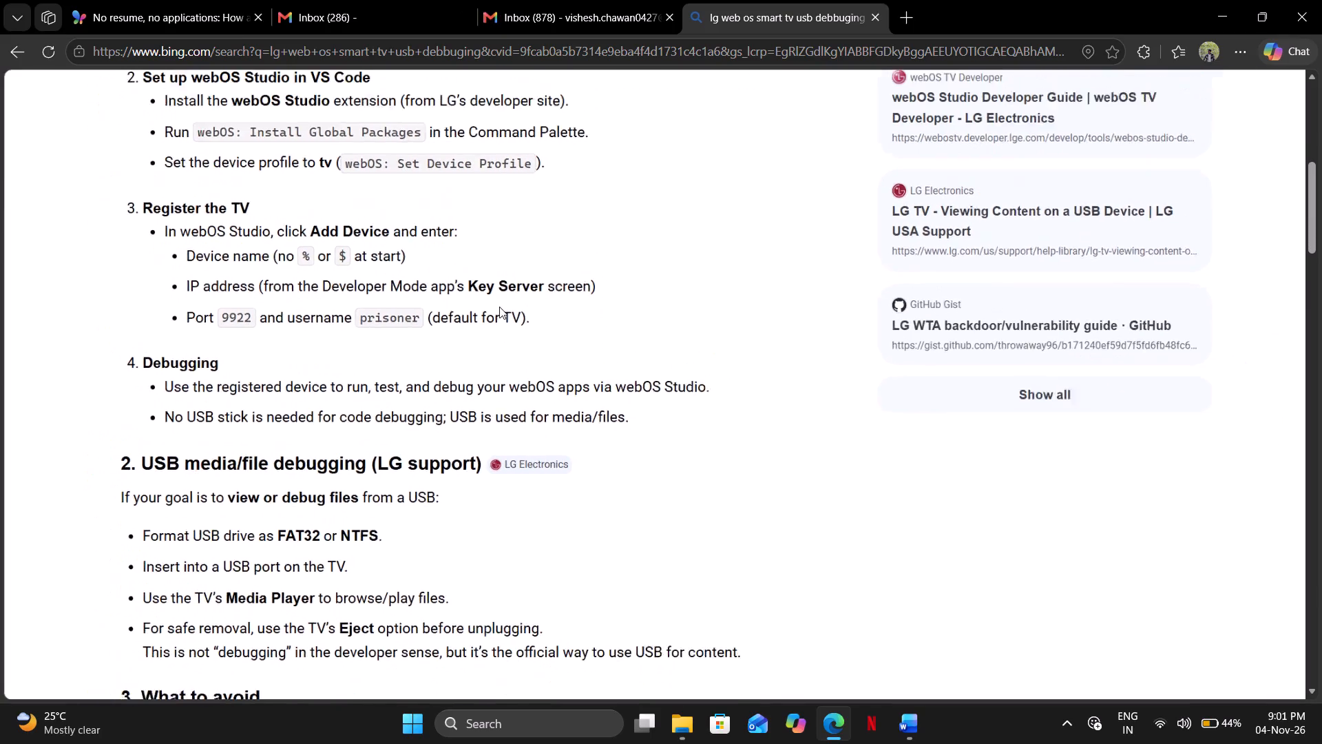
pyautogui.scroll(-3, 499, 307)
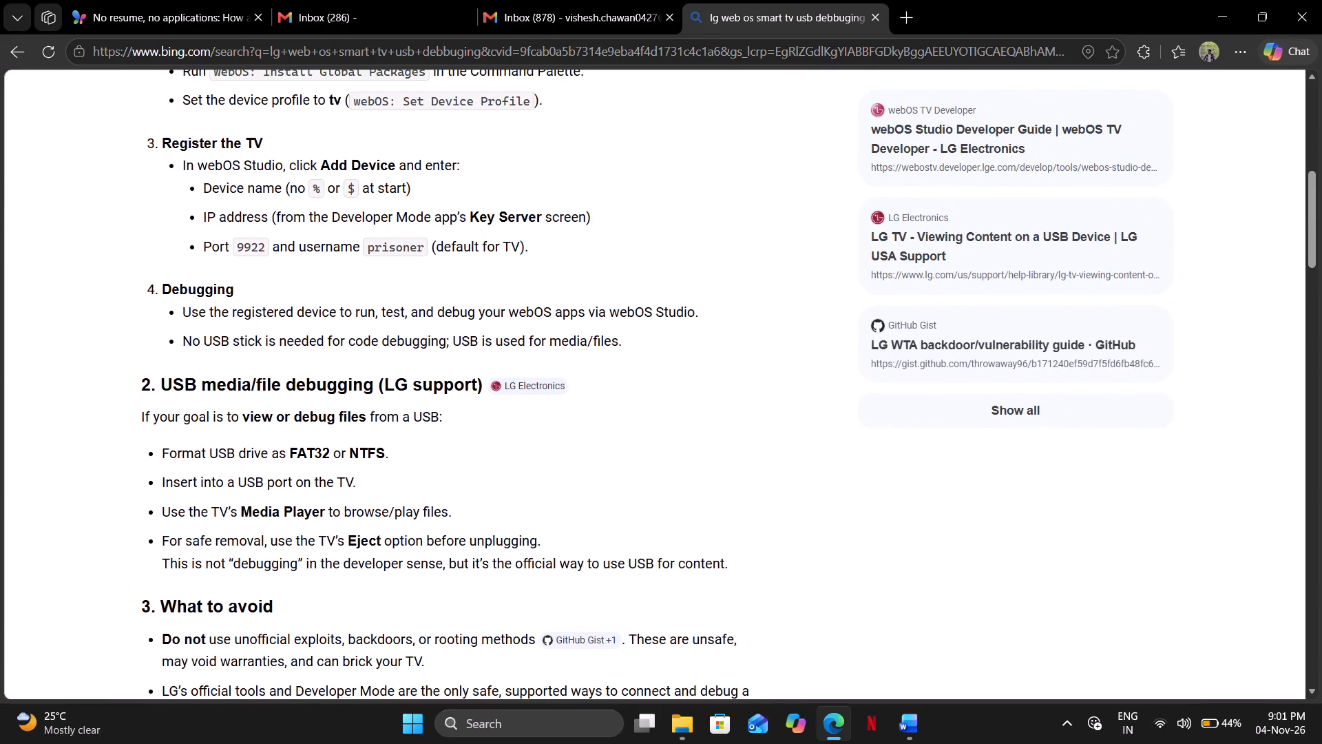
pyautogui.scroll(-2, 499, 307)
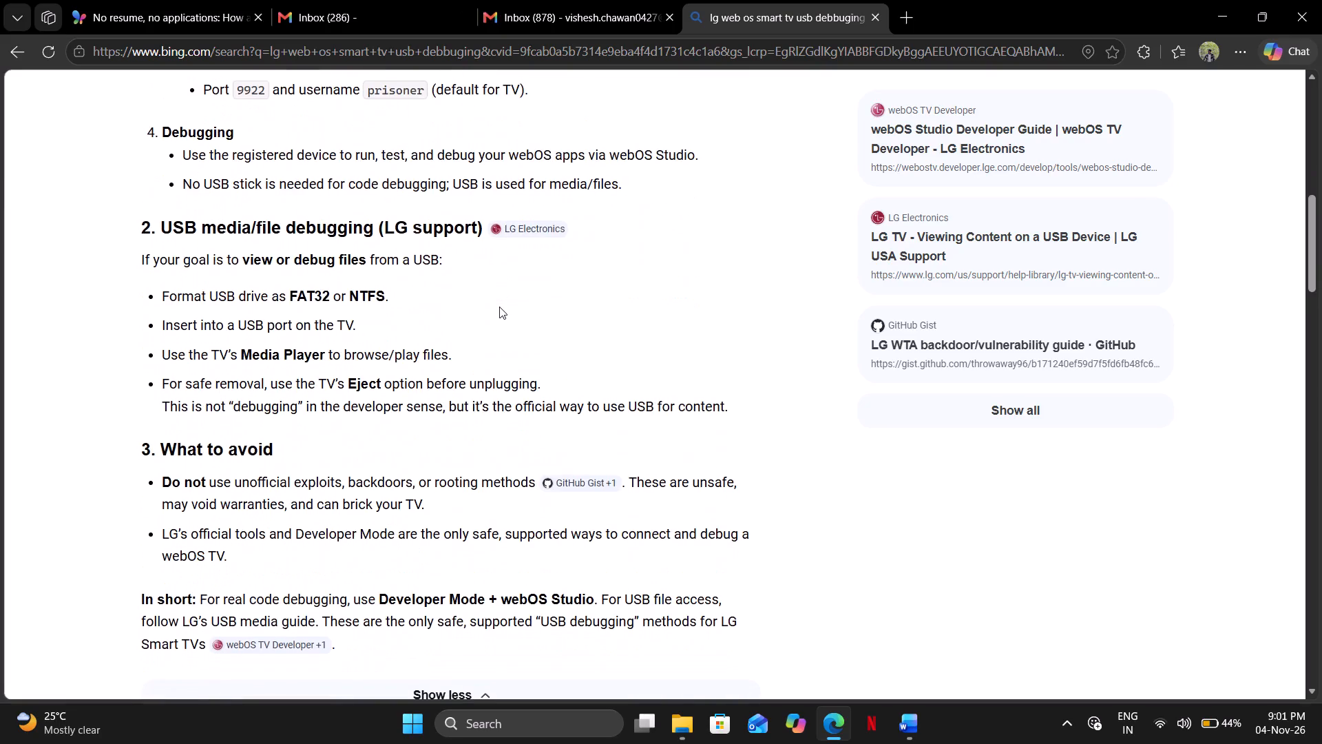
pyautogui.scroll(-1, 499, 307)
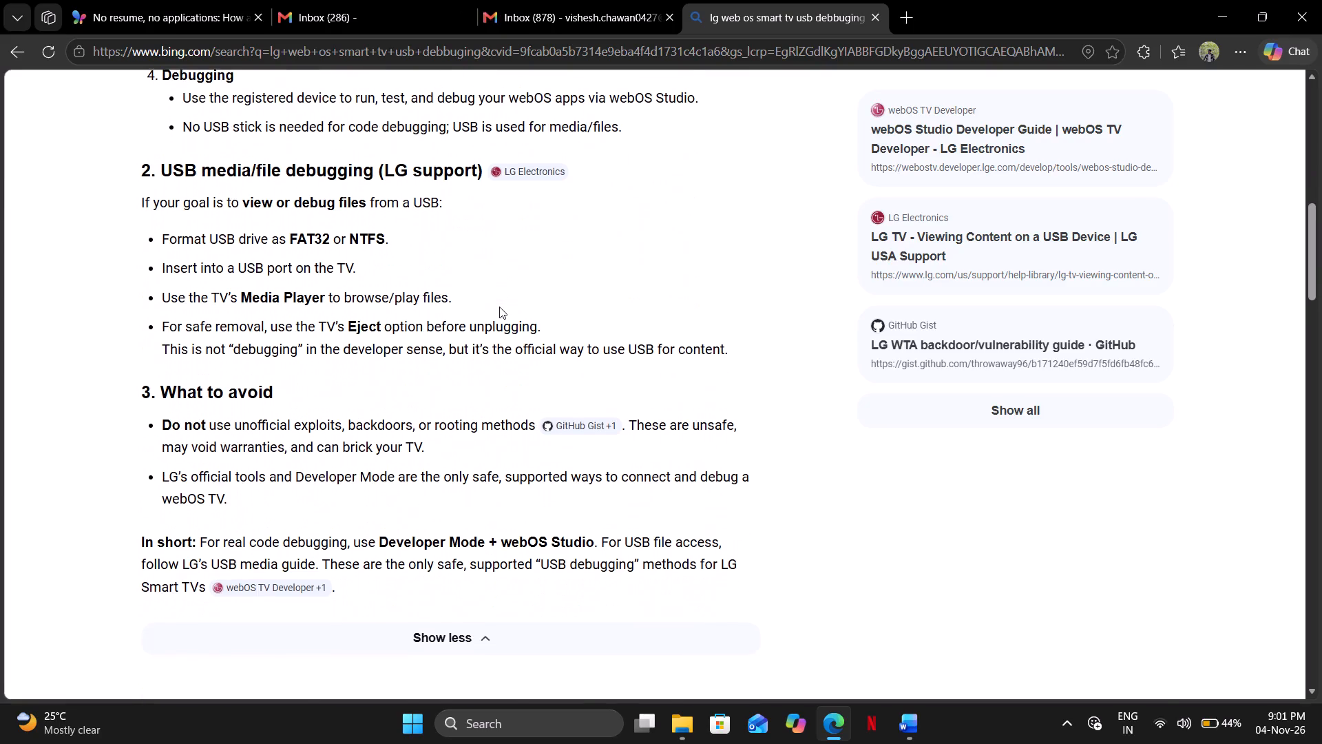
pyautogui.scroll(-1, 499, 307)
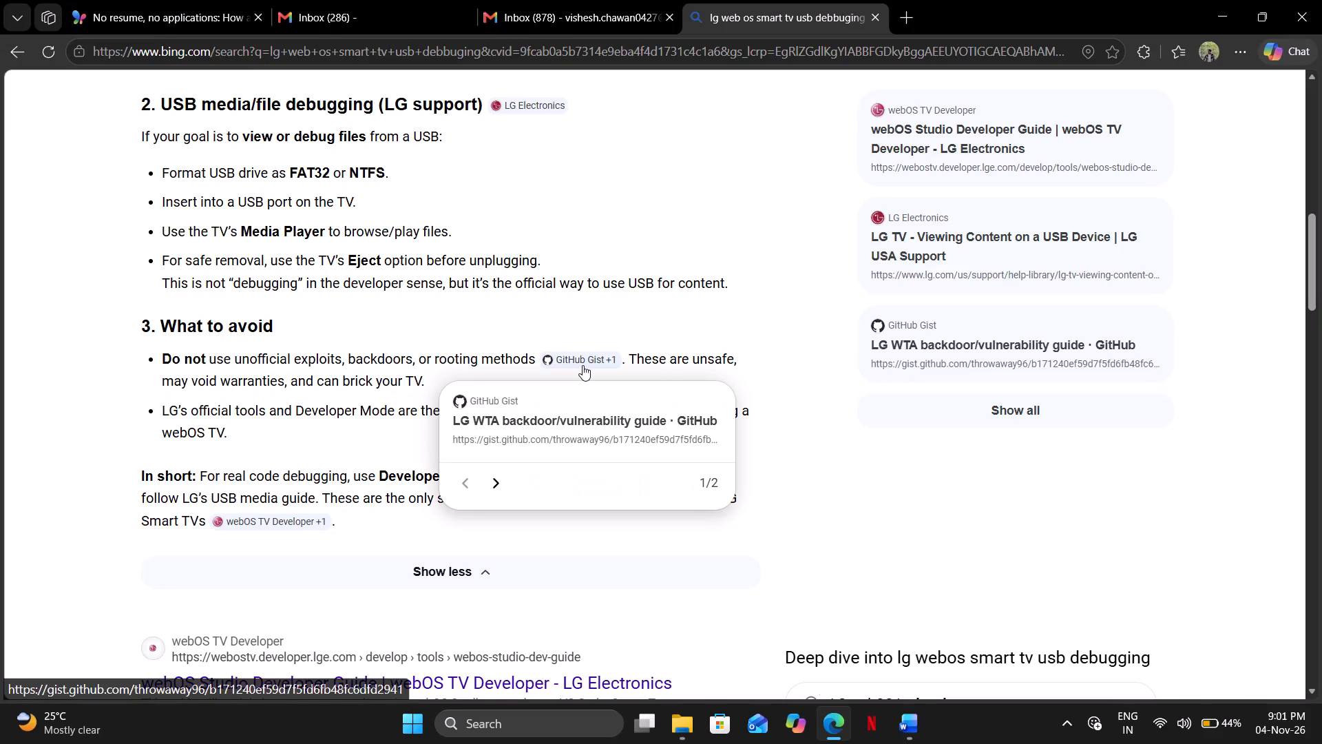
pyautogui.scroll(-5, 583, 365)
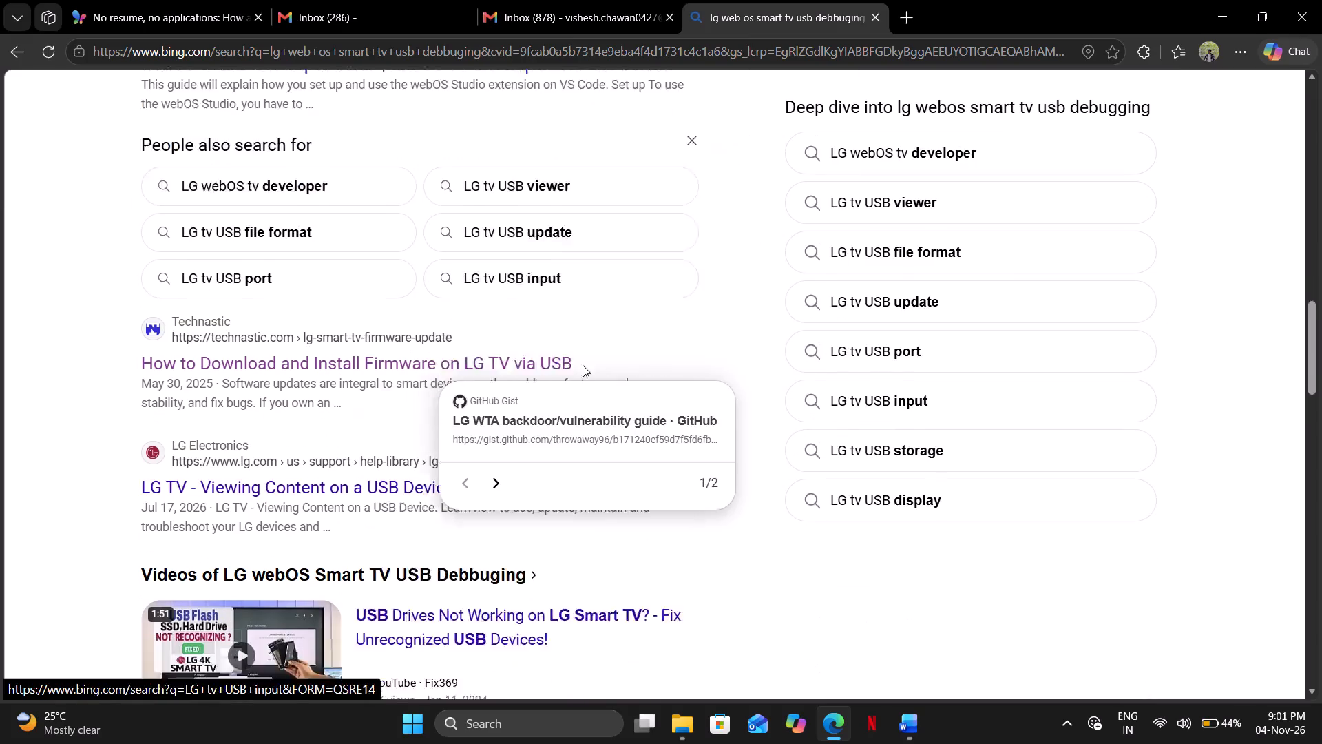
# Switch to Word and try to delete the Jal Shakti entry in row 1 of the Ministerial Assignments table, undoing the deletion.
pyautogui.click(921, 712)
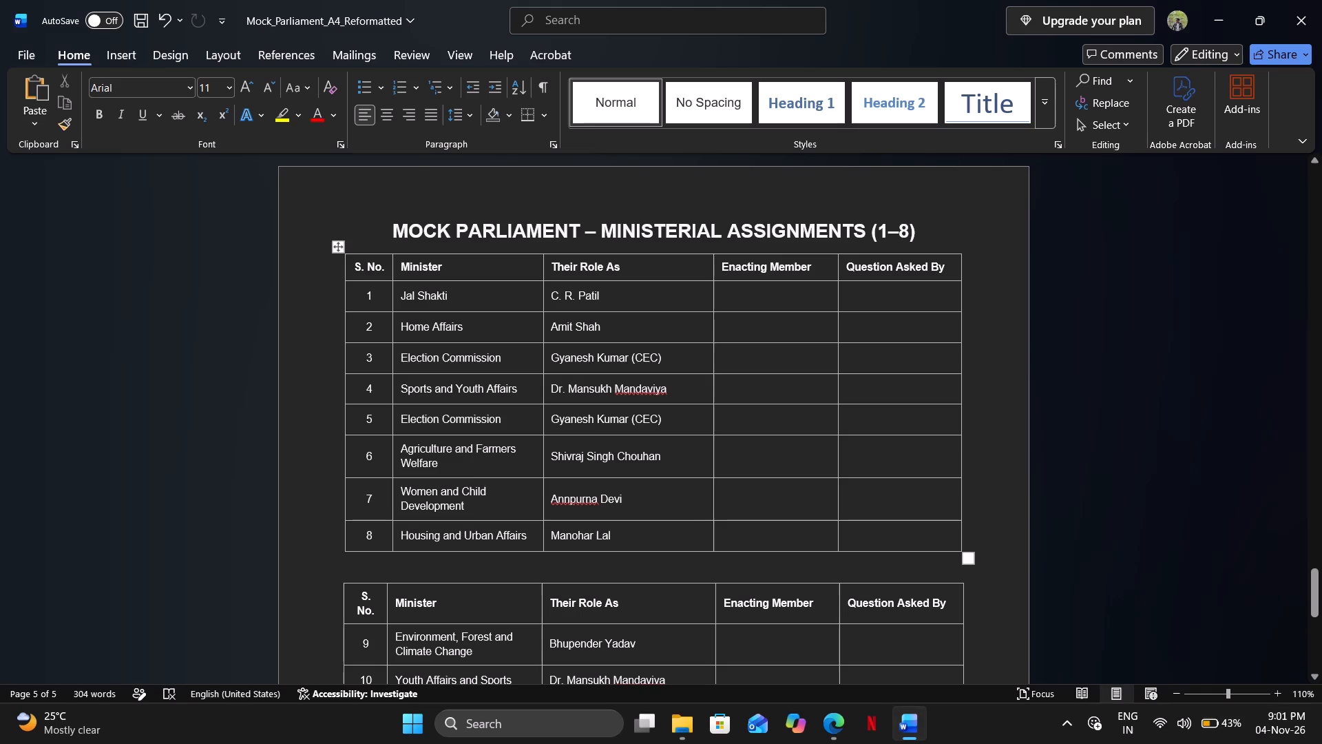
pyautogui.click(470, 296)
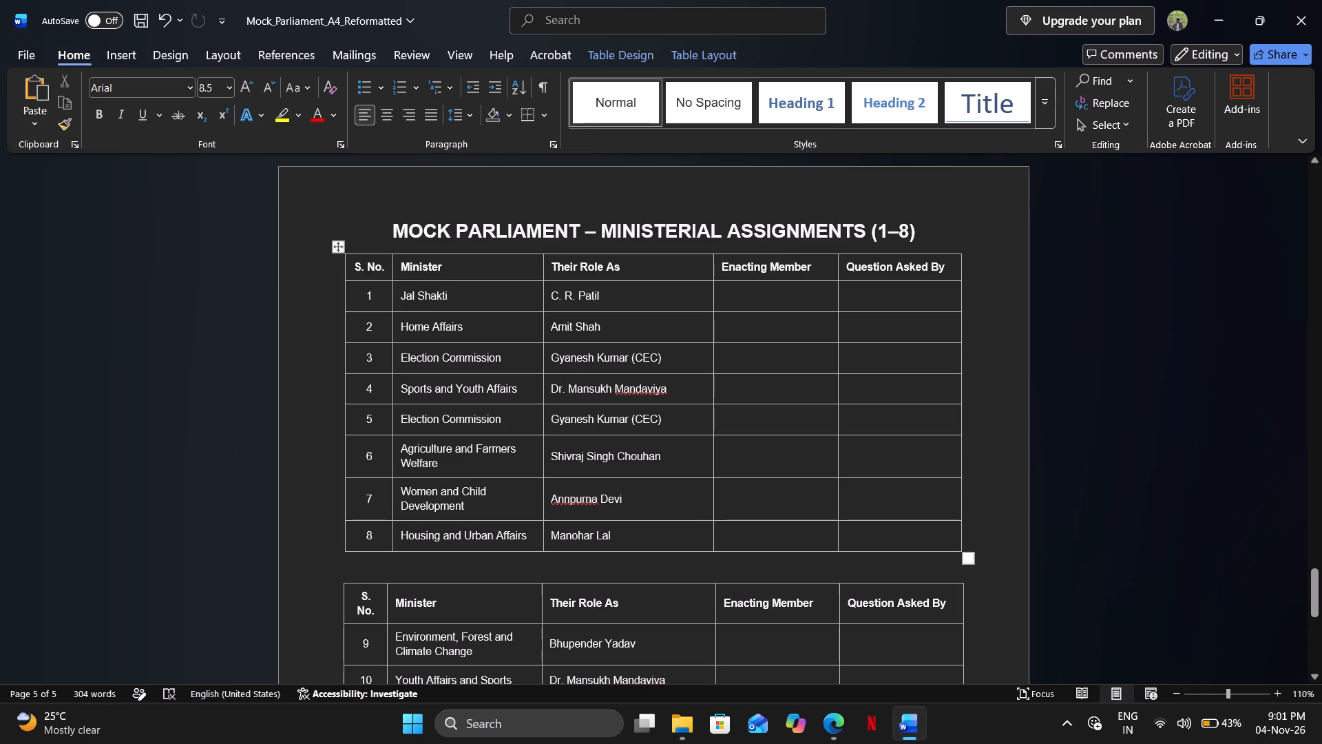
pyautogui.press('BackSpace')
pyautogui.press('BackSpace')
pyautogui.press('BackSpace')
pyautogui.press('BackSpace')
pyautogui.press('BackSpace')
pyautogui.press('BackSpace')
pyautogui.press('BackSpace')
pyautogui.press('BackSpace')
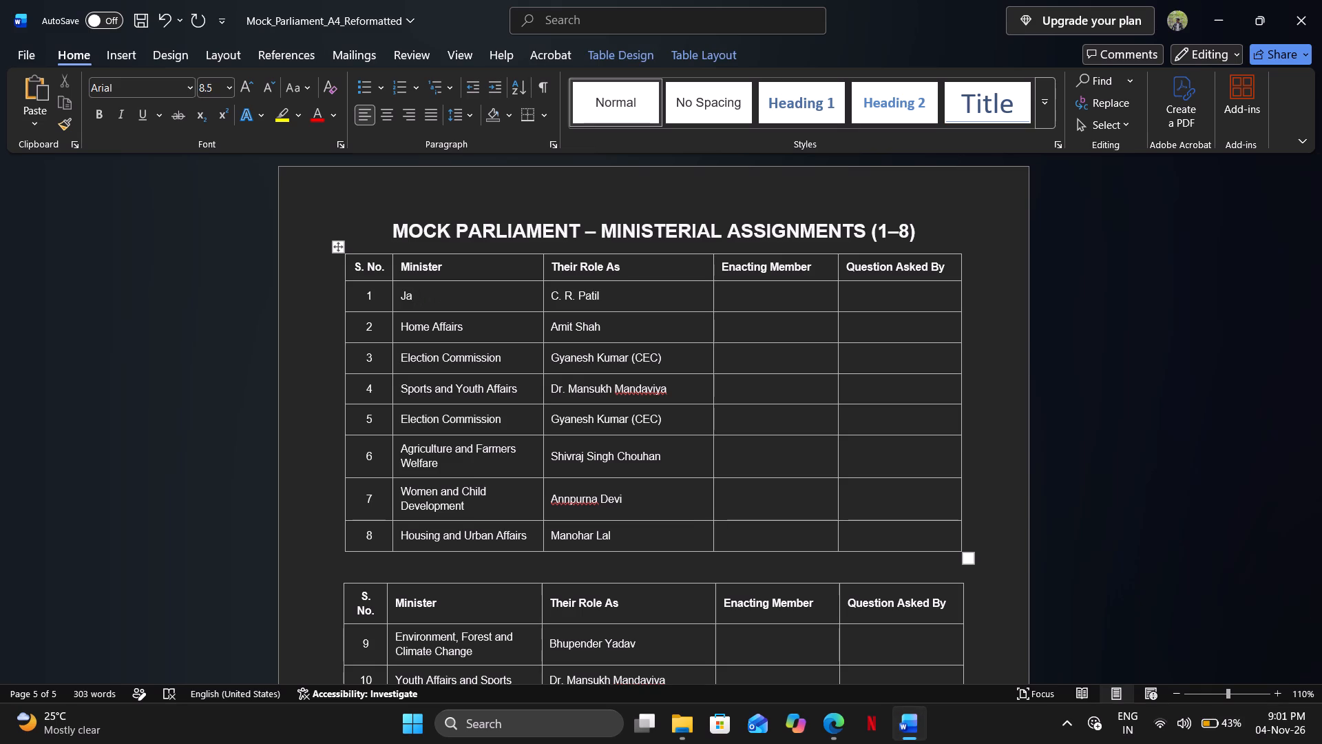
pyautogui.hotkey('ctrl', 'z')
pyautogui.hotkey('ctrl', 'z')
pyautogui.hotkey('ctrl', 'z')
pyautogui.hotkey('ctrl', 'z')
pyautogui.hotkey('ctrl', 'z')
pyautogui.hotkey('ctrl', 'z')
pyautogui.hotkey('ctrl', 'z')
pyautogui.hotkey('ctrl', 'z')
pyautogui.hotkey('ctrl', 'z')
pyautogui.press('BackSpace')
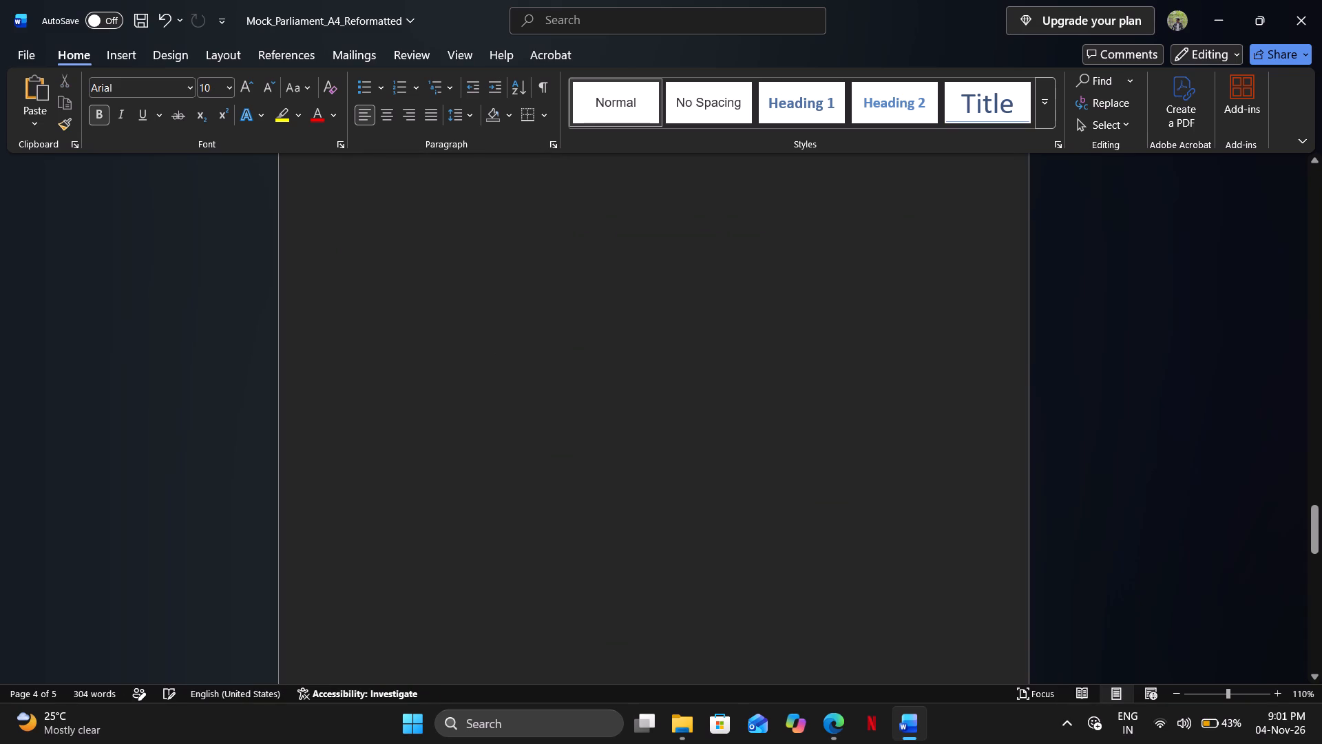
# Examine the Ministerial Assignments (1–8) table, including its Enacting Member column, against the New Ministers table on the preceding page.
pyautogui.press('Down')
pyautogui.press('Down')
pyautogui.press('Down')
pyautogui.press('Down')
pyautogui.press('Down')
pyautogui.press('Down')
pyautogui.press('Down')
pyautogui.press('Down')
pyautogui.press('Down')
pyautogui.press('Down')
pyautogui.press('Down')
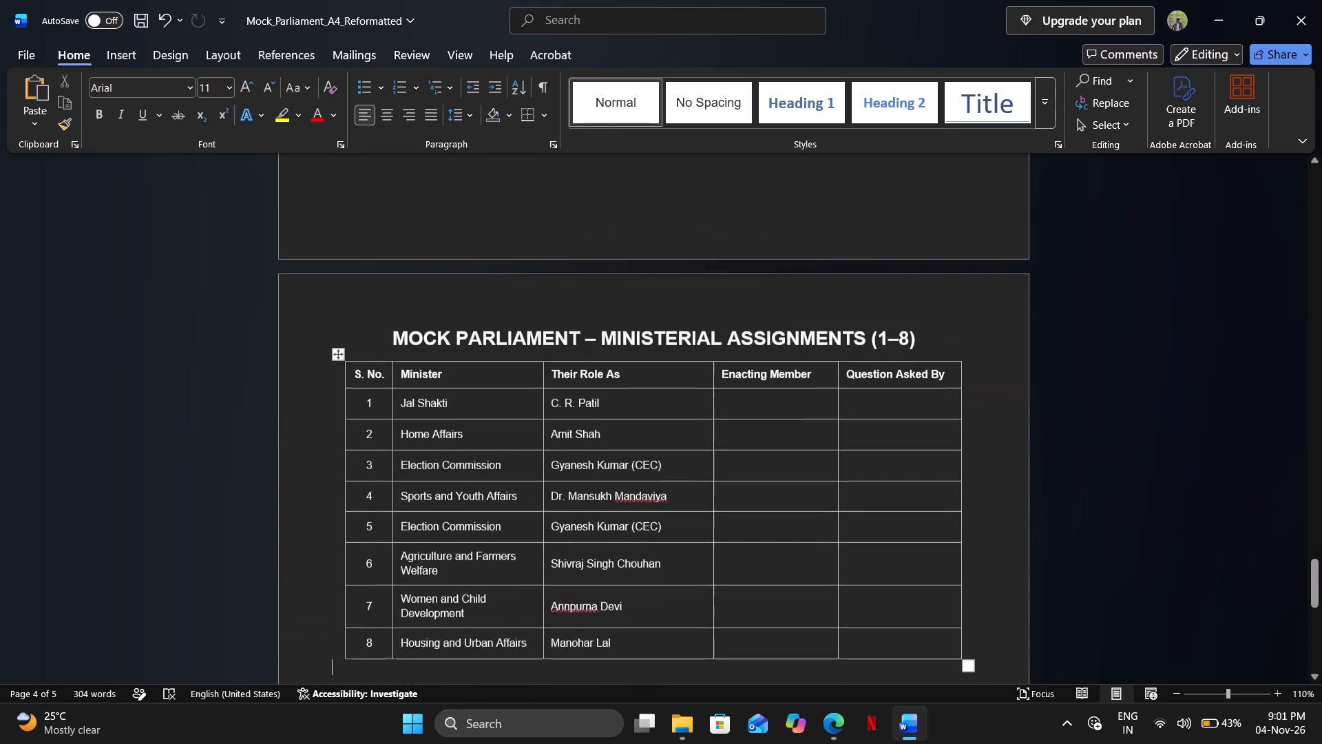
pyautogui.press('Down')
pyautogui.press('Down')
pyautogui.scroll(-1, 773, 410)
pyautogui.click(760, 266)
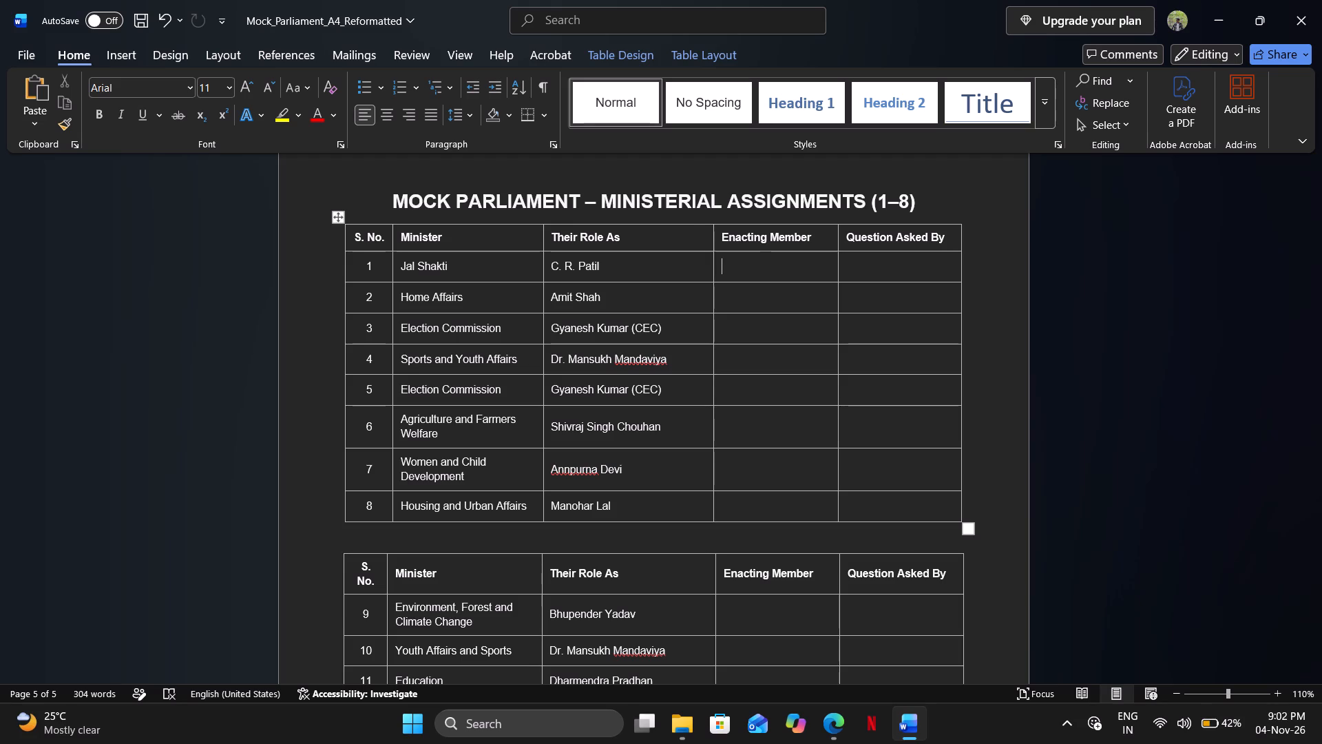
pyautogui.scroll(5, 760, 266)
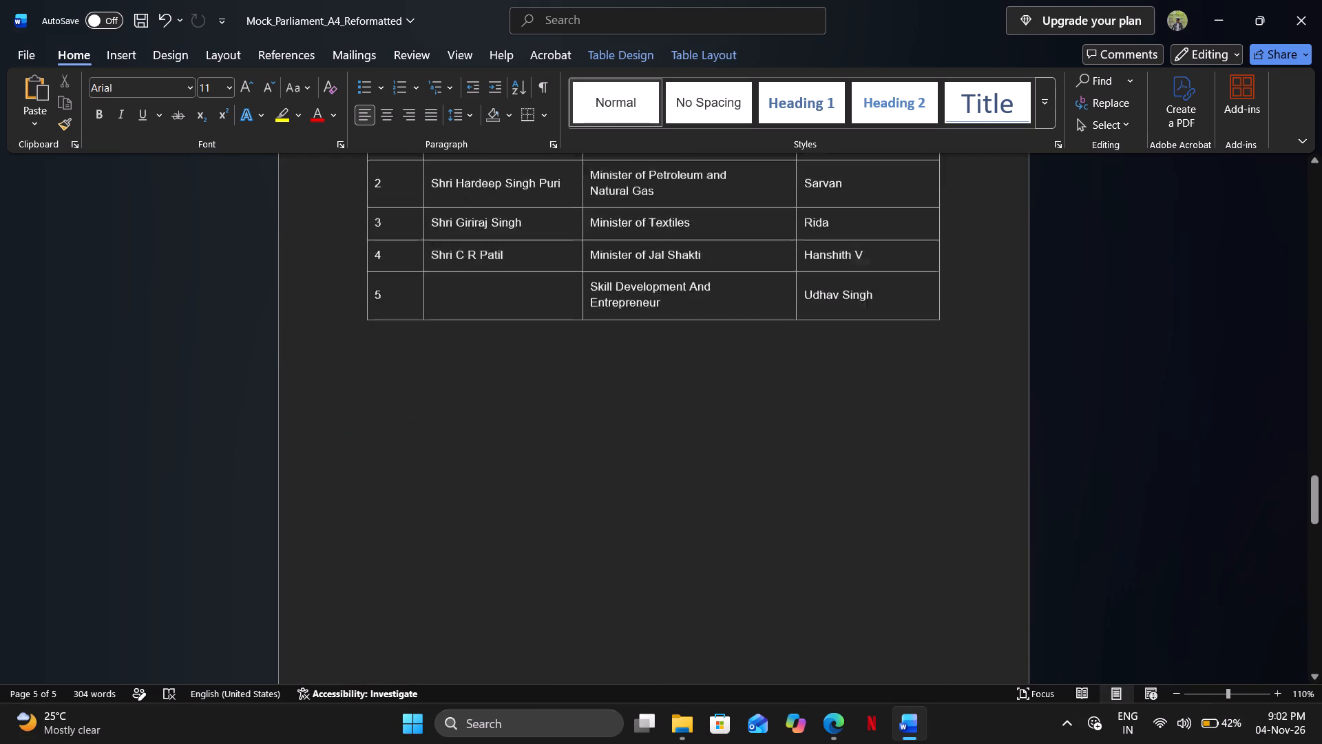
pyautogui.scroll(1, 760, 266)
pyautogui.scroll(-3, 760, 266)
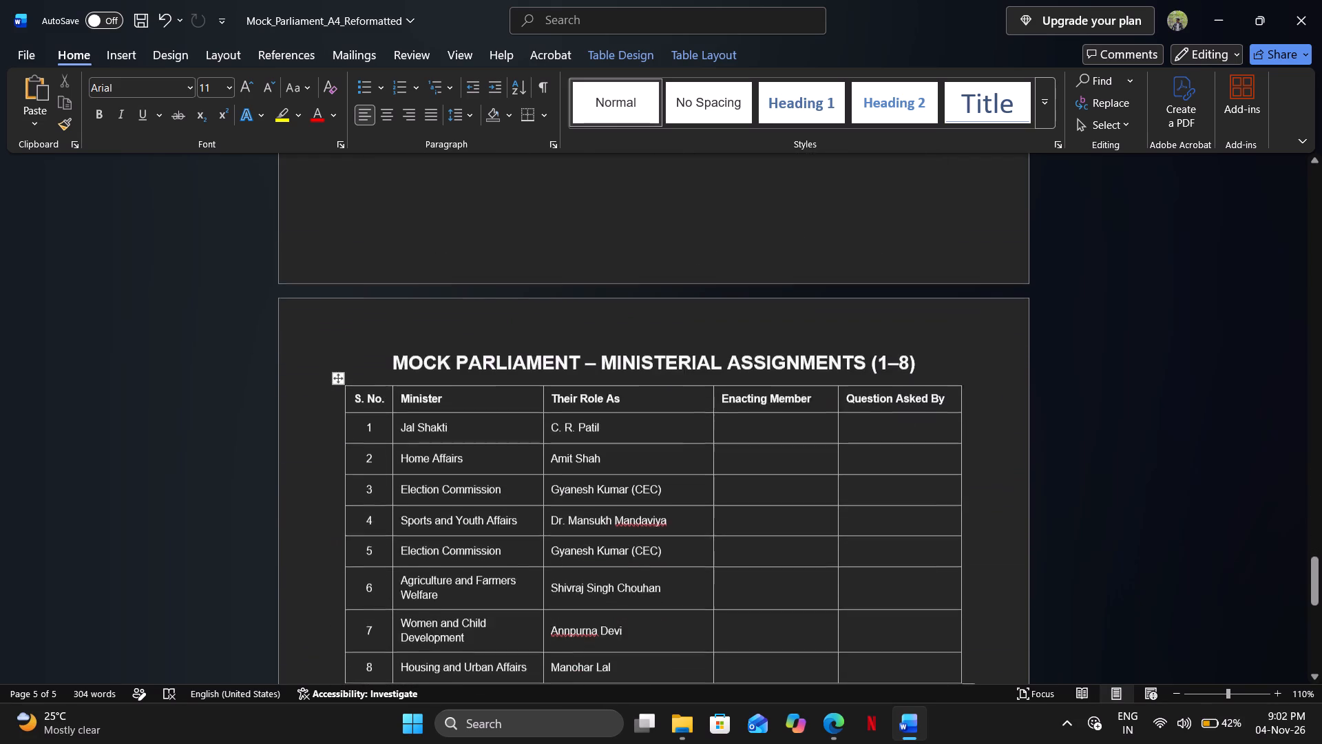
pyautogui.scroll(-2, 760, 266)
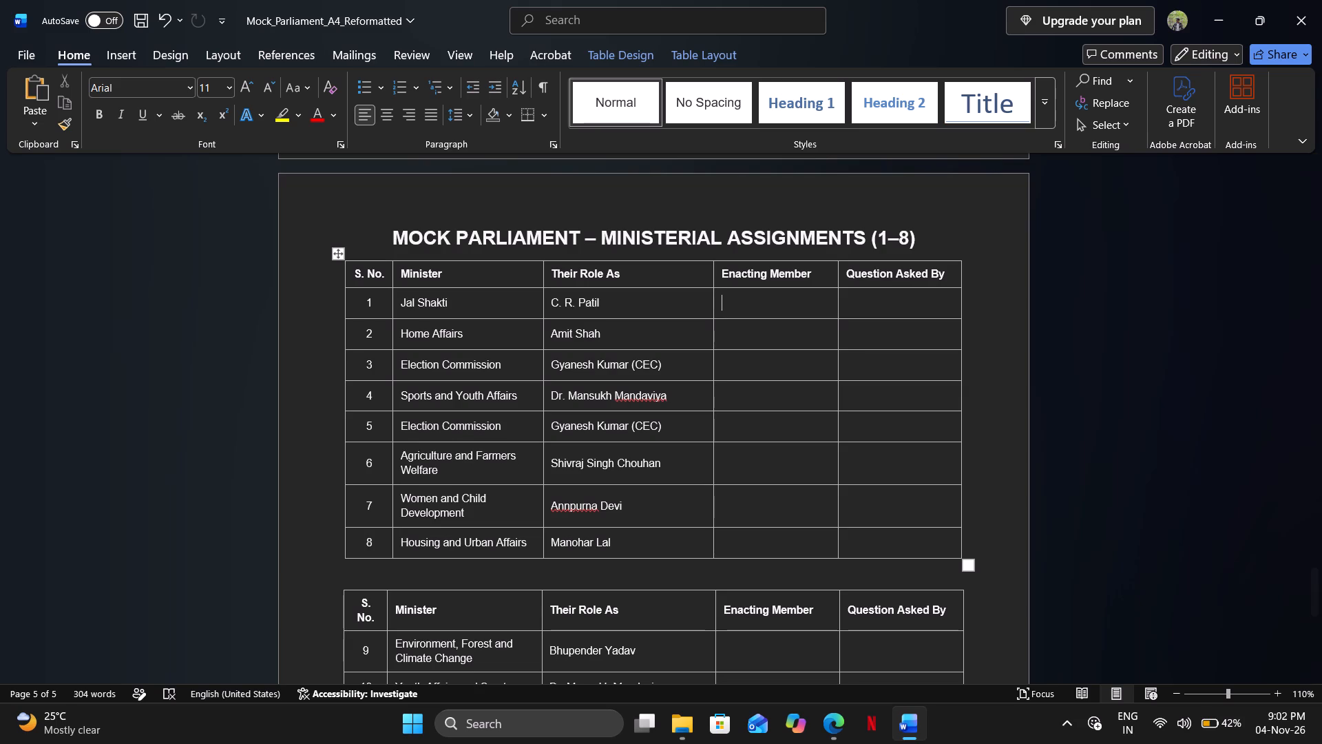
pyautogui.scroll(5, 618, 340)
pyautogui.scroll(-1, 618, 340)
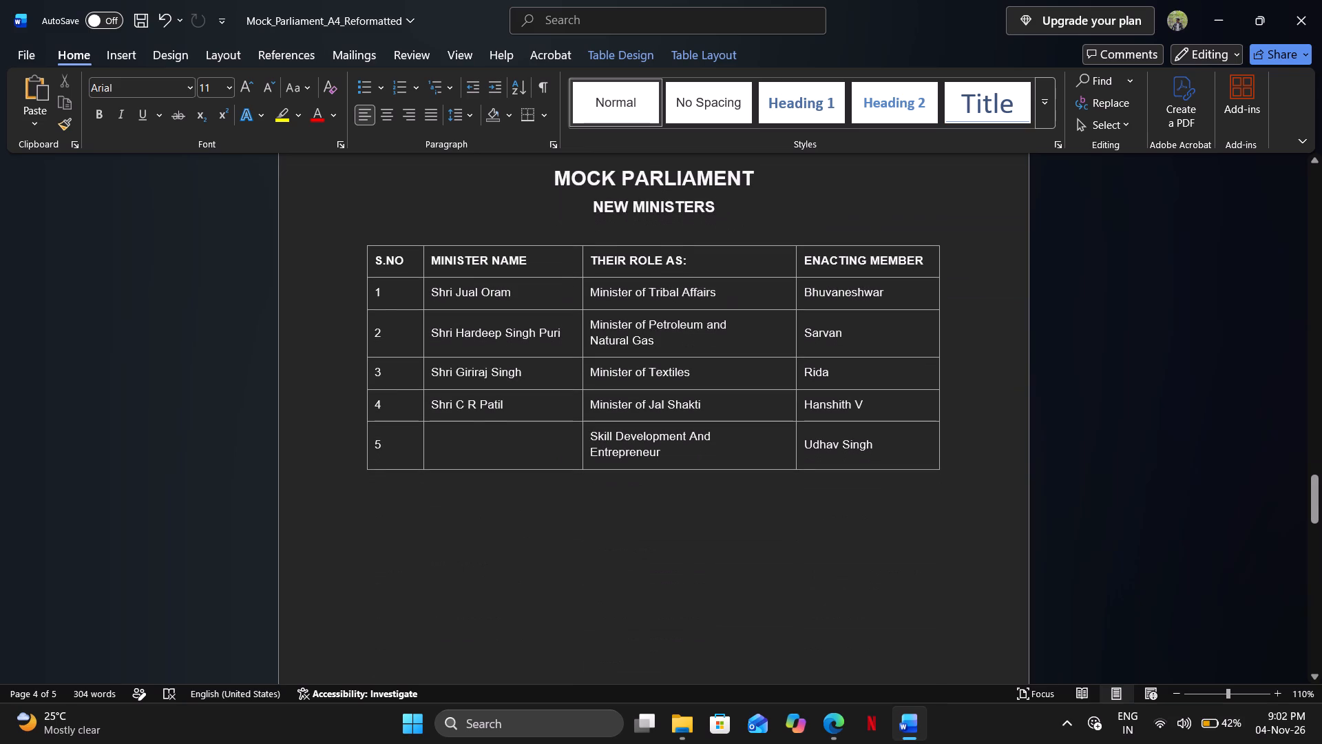
pyautogui.scroll(-3, 618, 340)
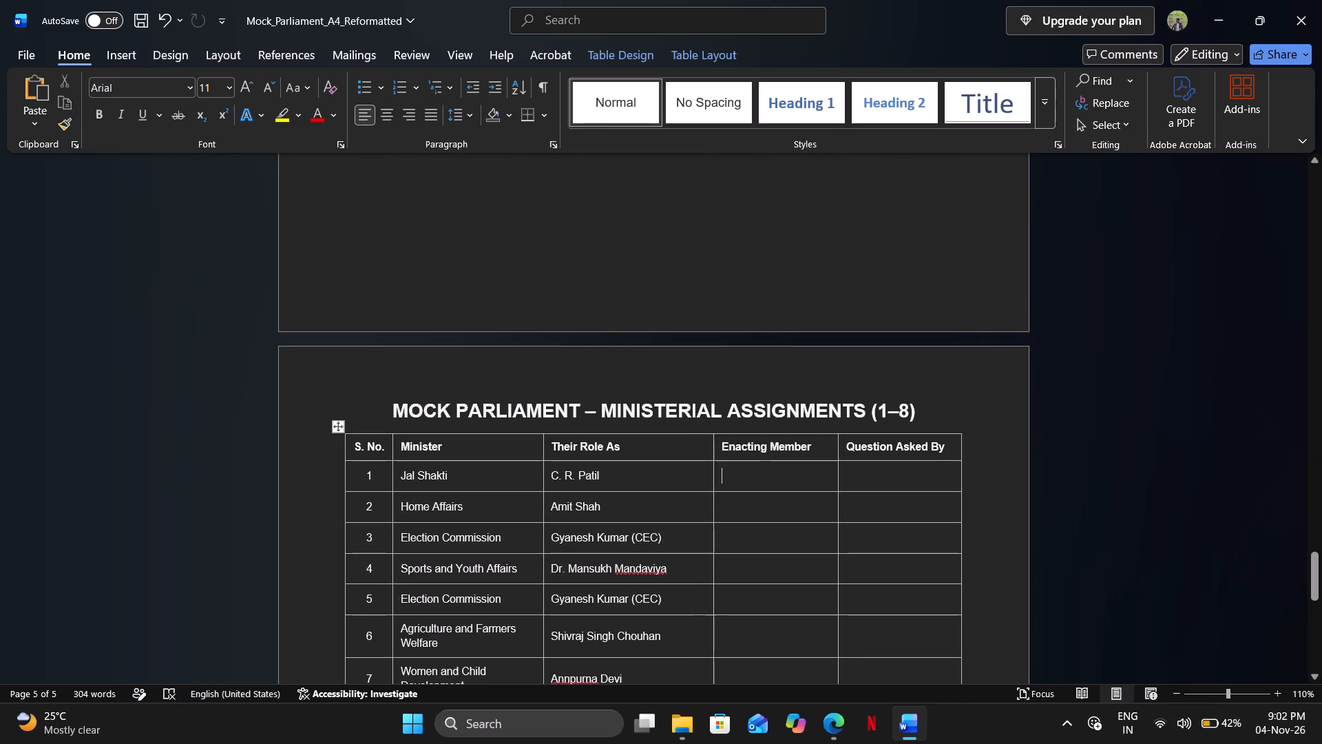
# Shorten the heading of the Ministerial Assignments page to "MOCK PARLIAMENT" by removing the dash and the text after it.
pyautogui.moveTo(947, 402); pyautogui.dragTo(659, 417)
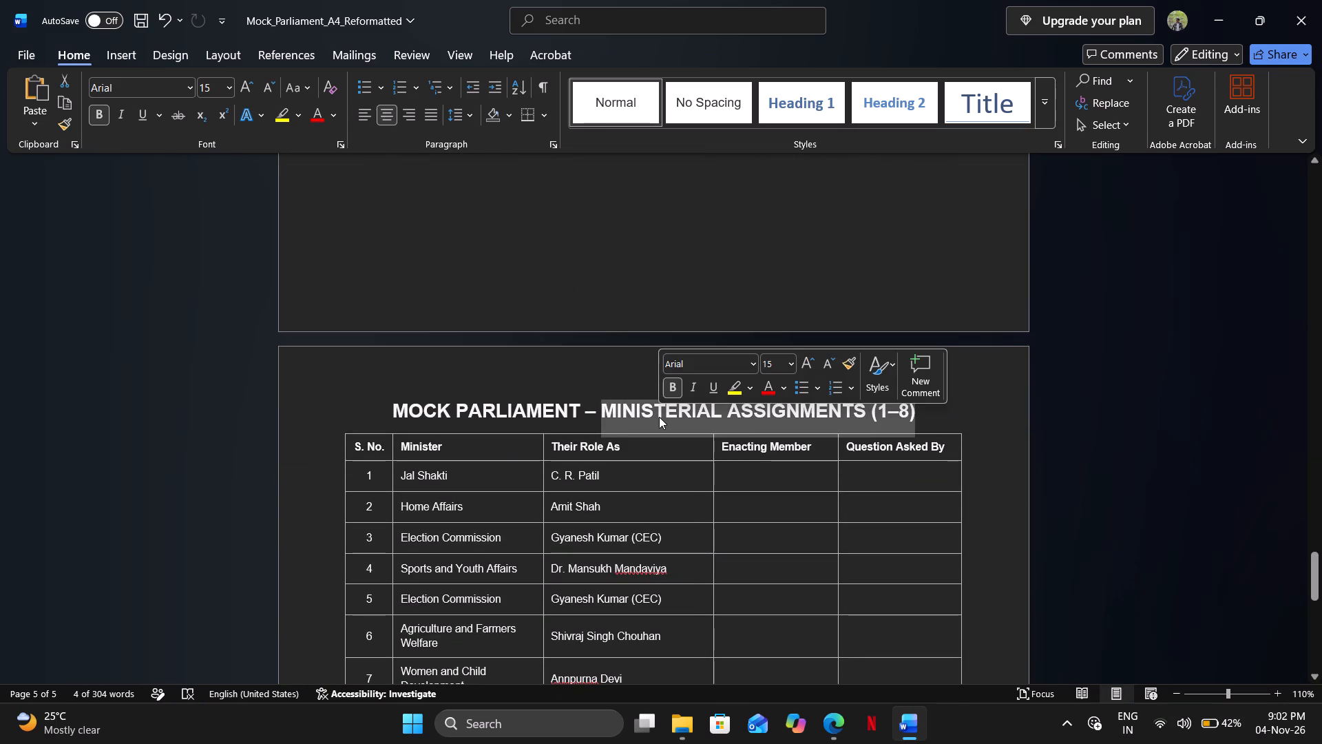
pyautogui.press('BackSpace')
pyautogui.press('BackSpace')
pyautogui.press('BackSpace')
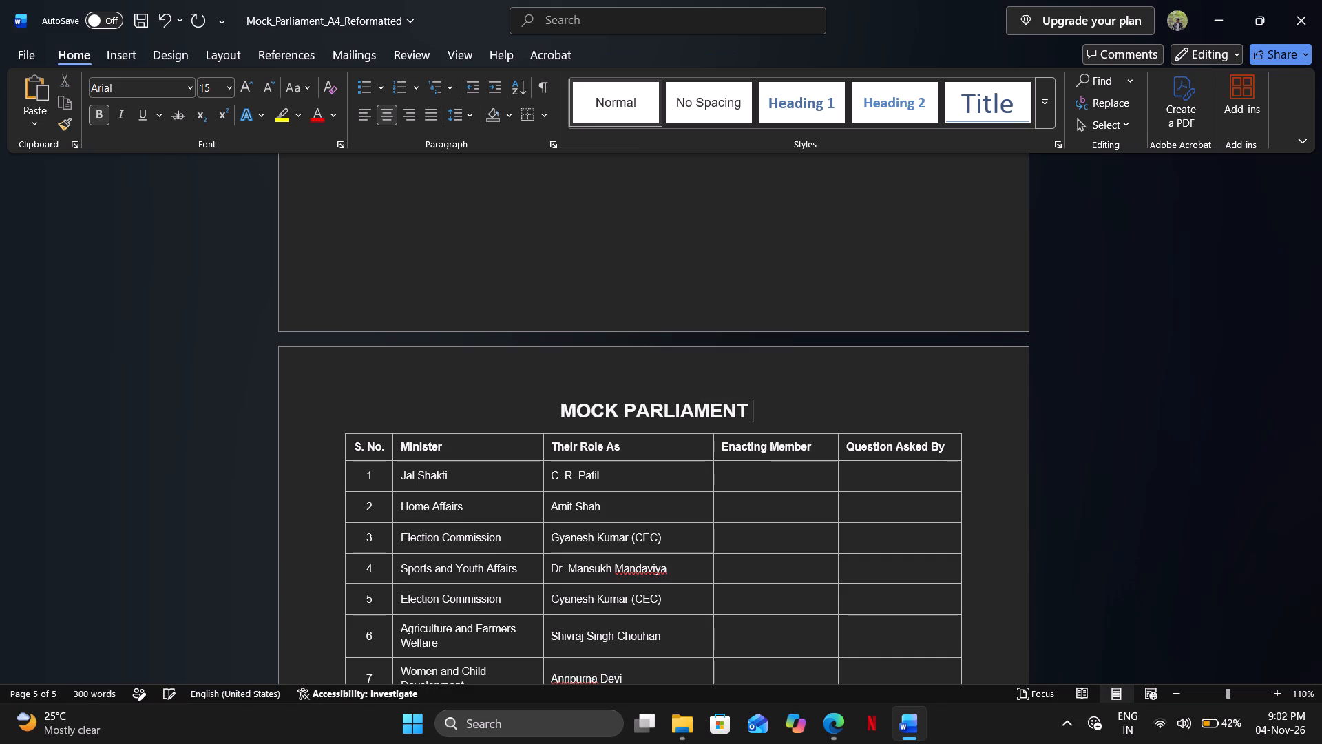
# Fill in row 1 (Jal Shakti) with Enacting Member "Hansith" and Question Asked By "Mokshith".
pyautogui.scroll(-1, 659, 417)
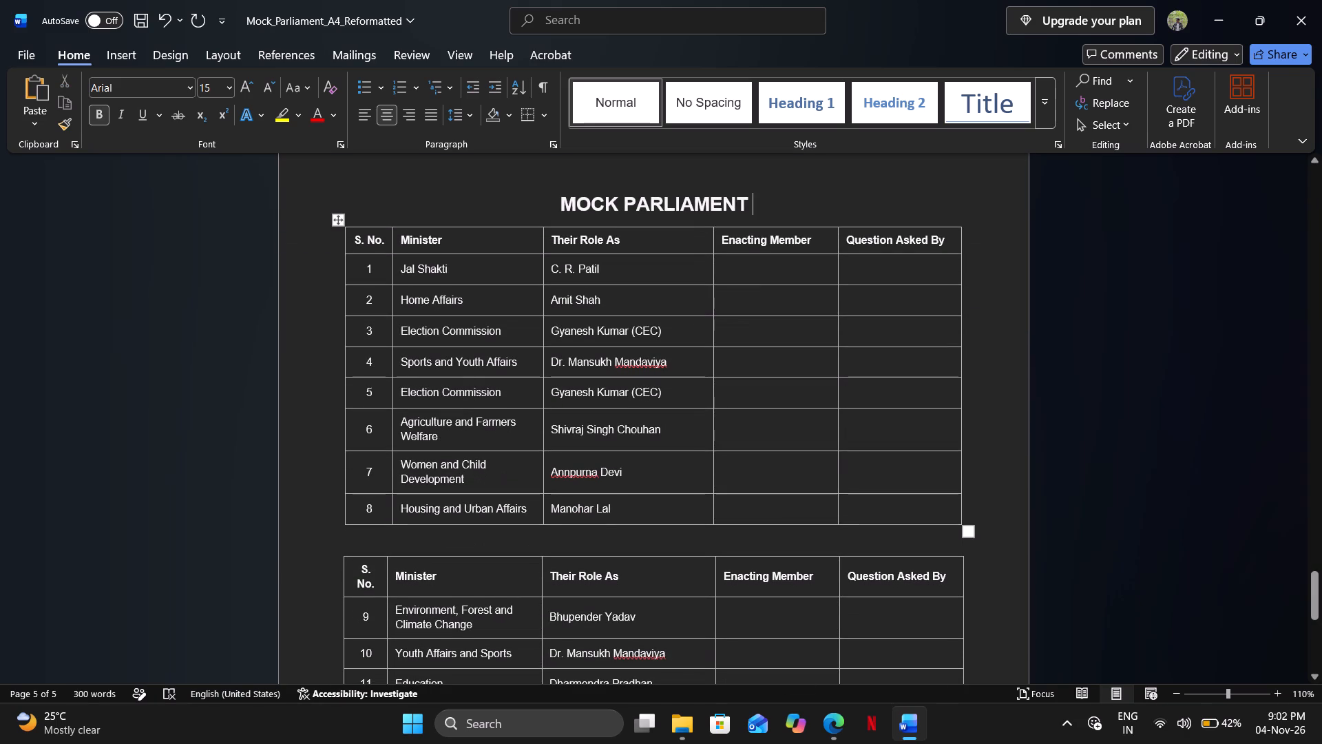
pyautogui.click(765, 261)
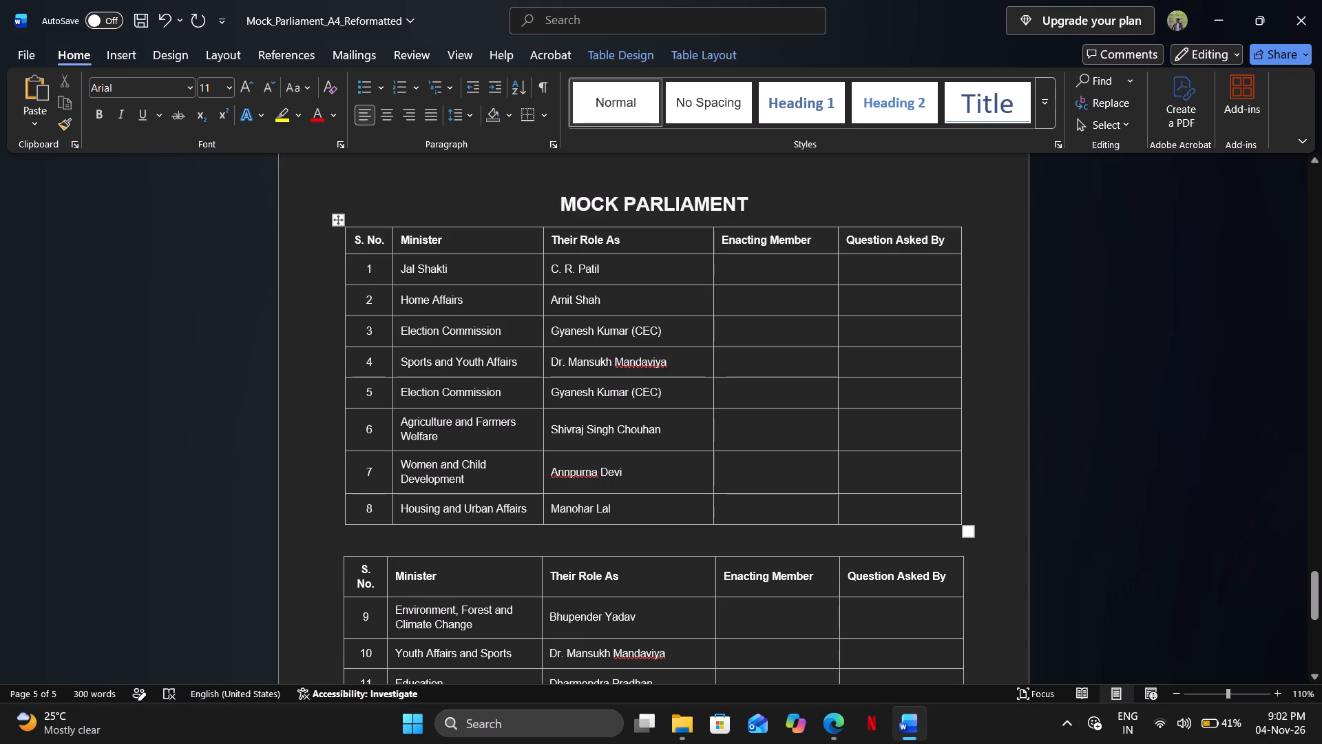
pyautogui.click(749, 271)
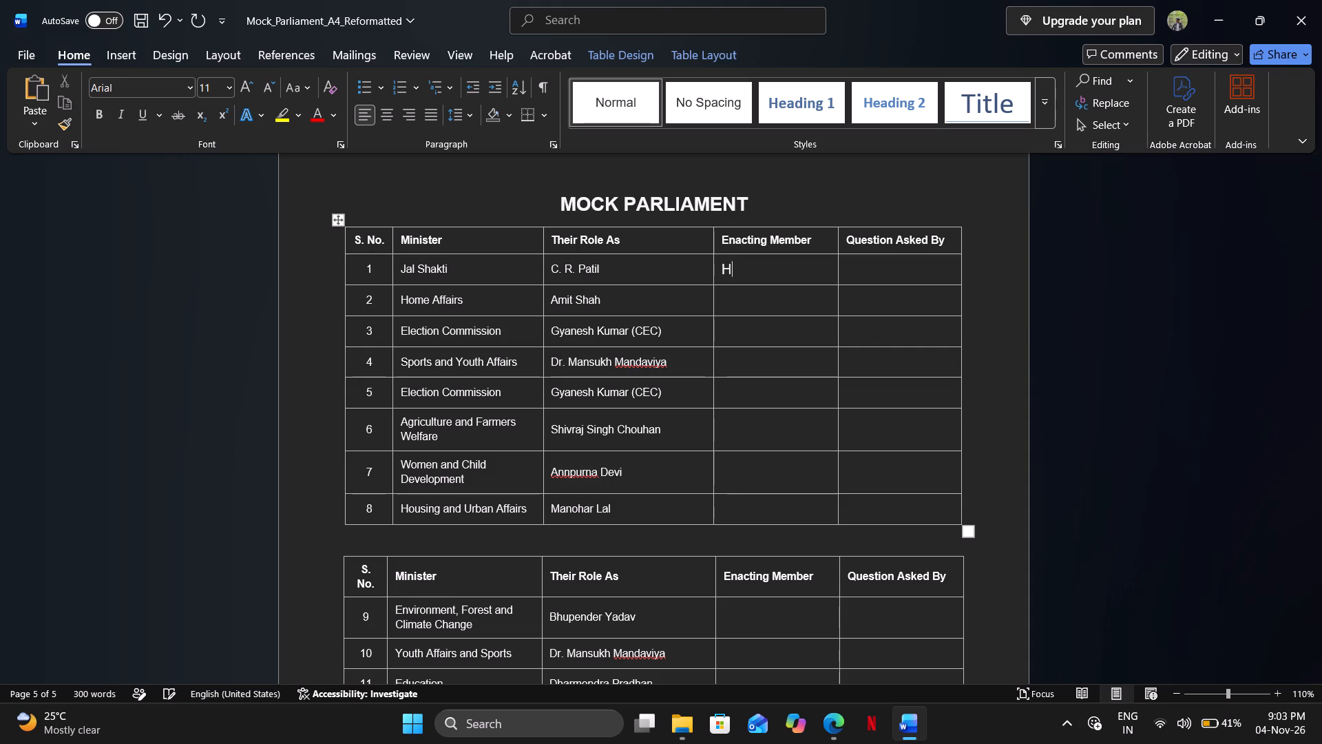
pyautogui.write('an')
pyautogui.write('sh')
pyautogui.press('BackSpace')
pyautogui.write('ith')
pyautogui.press('space')
pyautogui.press('Right')
pyautogui.write('okshith')
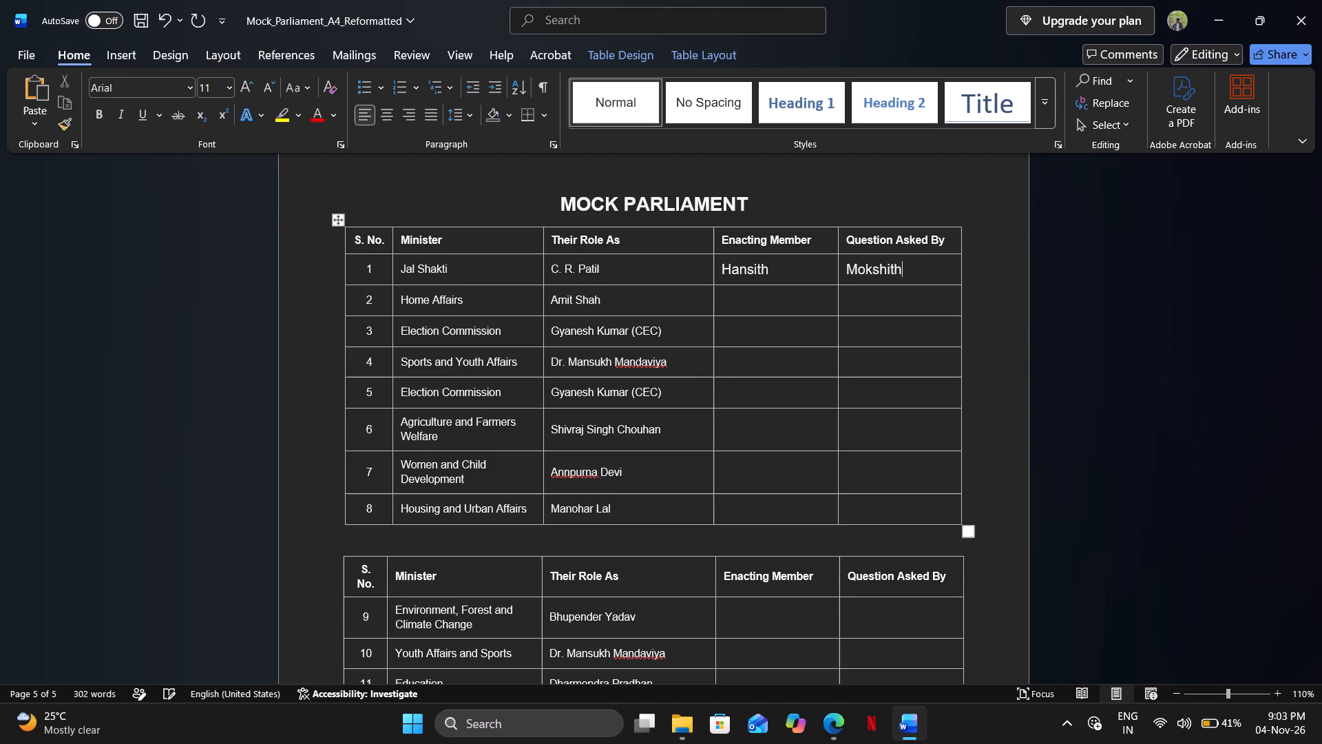
# Fill in row 2 (Home Affairs) with Enacting Member "Ishani" and Question Asked By "Shreyan".
pyautogui.press('Down')
pyautogui.press('Left')
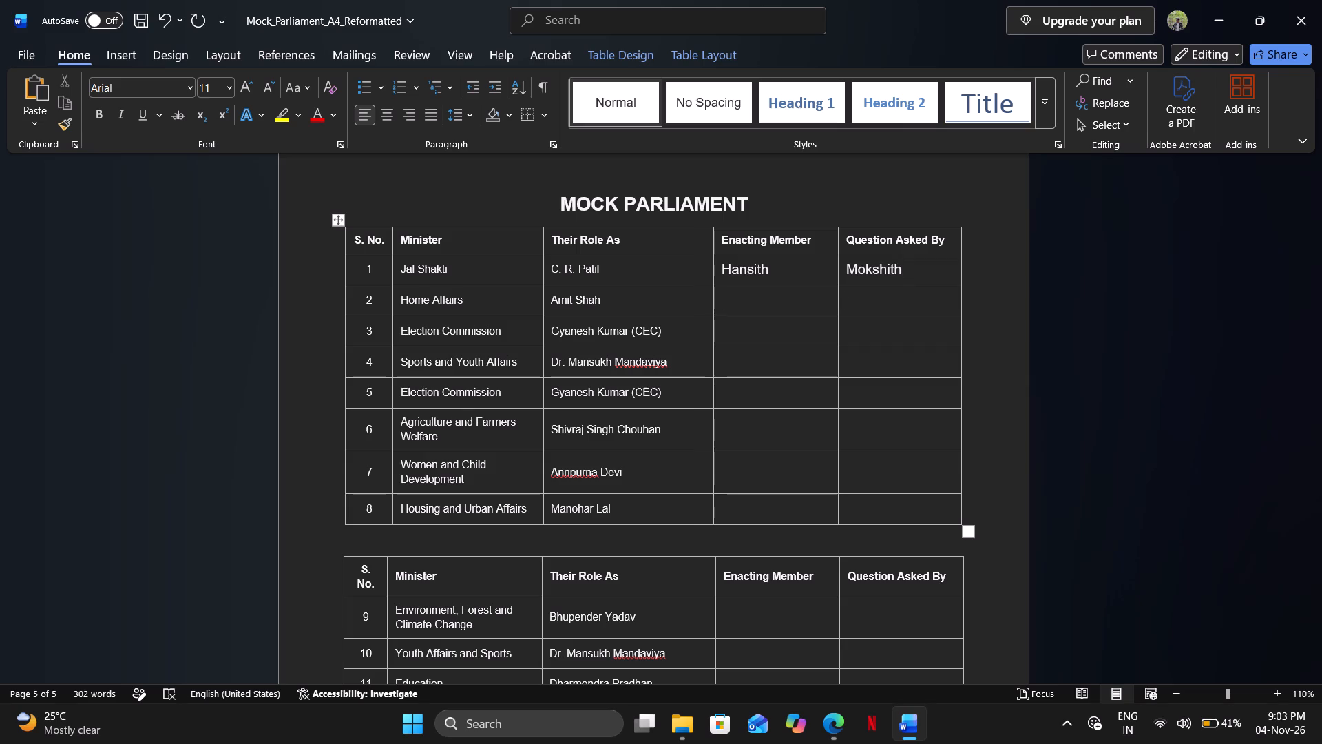
pyautogui.press('BackSpace')
pyautogui.write('i')
pyautogui.press('space')
pyautogui.press('Right')
pyautogui.press('BackSpace')
pyautogui.write('eyan')
# Fill in row 3 (Election Commission) with Enacting Member "Shivam" and Question Asked By "Varshith".
pyautogui.press('Down')
pyautogui.press('Left')
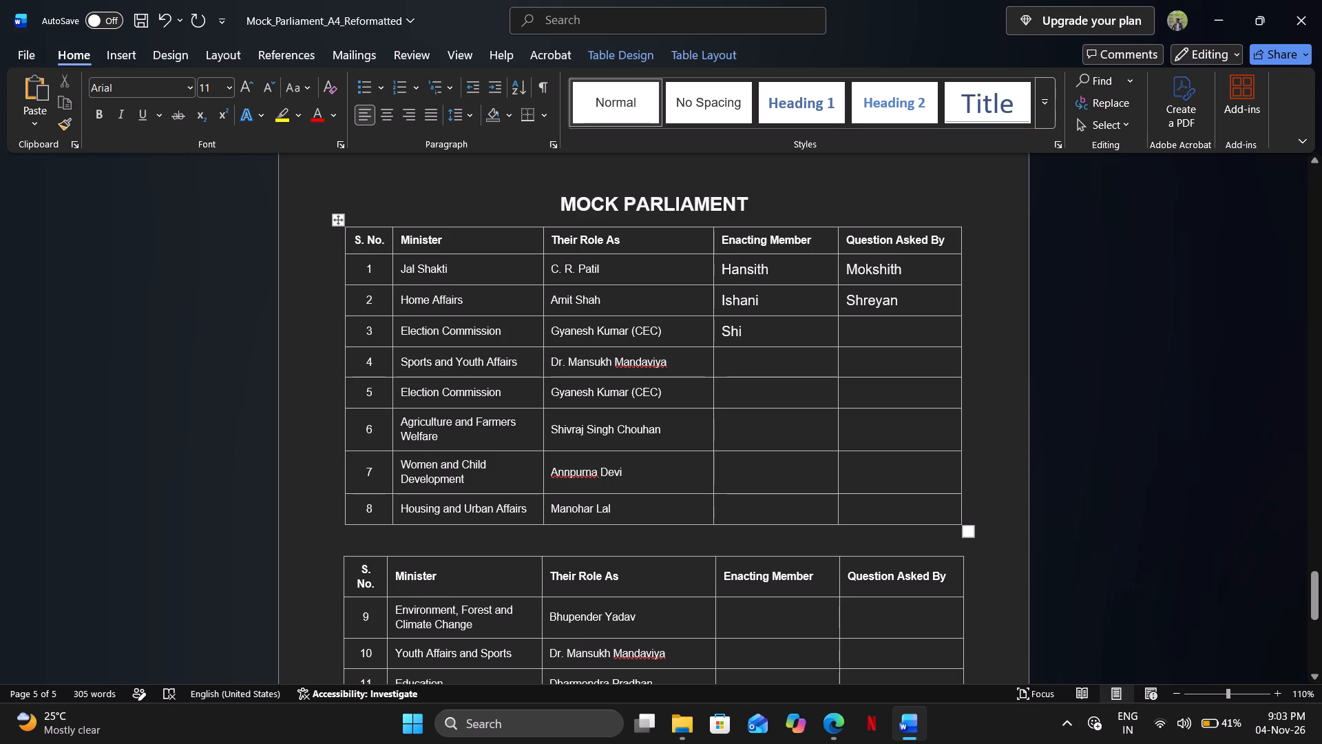
pyautogui.write('vam')
pyautogui.press('space')
pyautogui.press('Right')
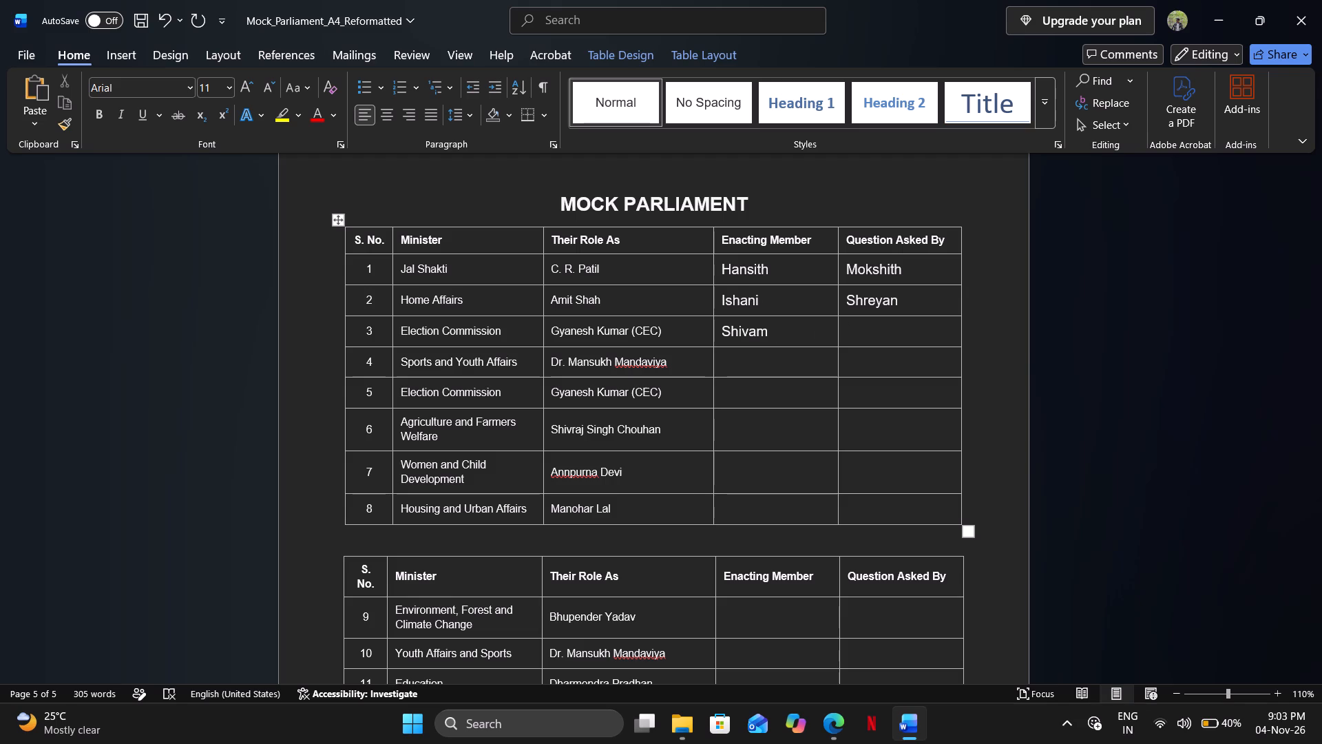
pyautogui.press('BackSpace')
pyautogui.write('ar')
pyautogui.write('shith')
pyautogui.press('space')
# Fill in row 4 (Sports and Youth Affairs) with Enacting Member "Pooja" and Question Asked By "Lalasa".
pyautogui.press('Down')
pyautogui.press('Left')
pyautogui.write('oo')
pyautogui.write('ja')
pyautogui.press('space')
pyautogui.press('Right')
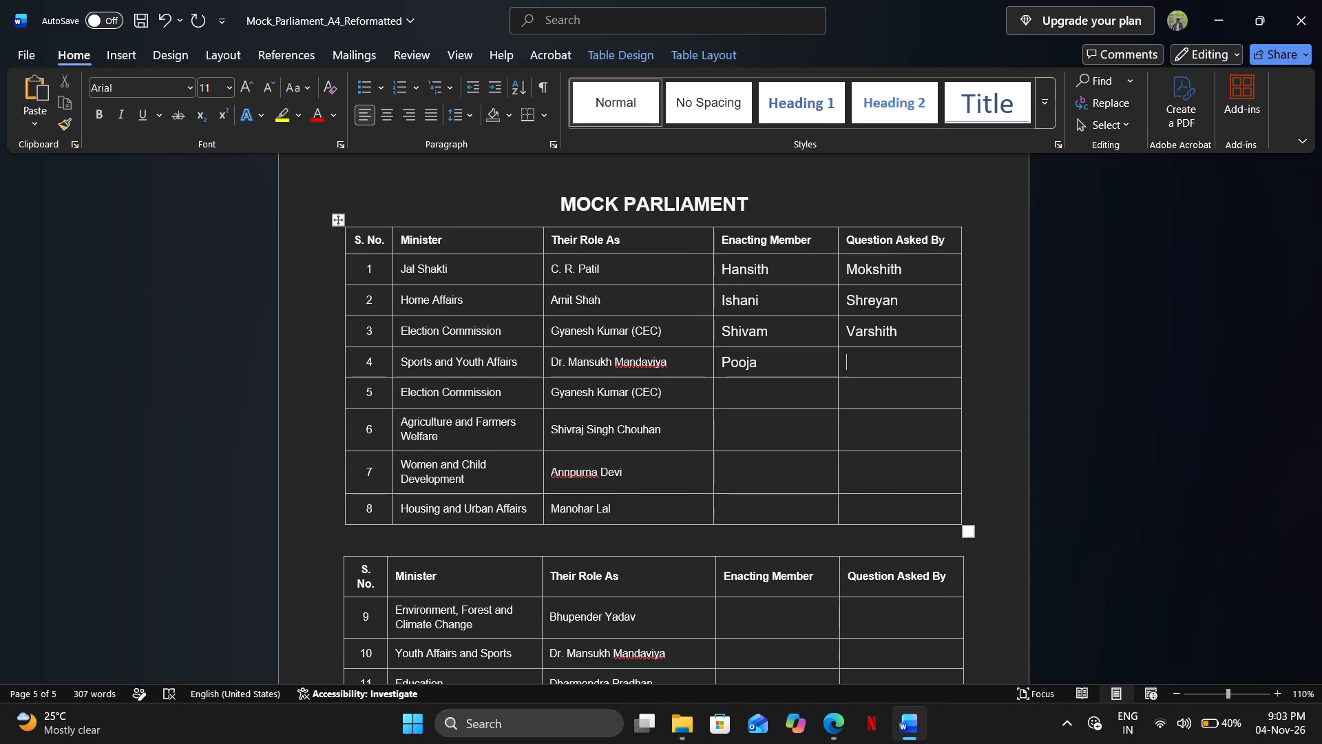
pyautogui.press('a')
pyautogui.write('lasa')
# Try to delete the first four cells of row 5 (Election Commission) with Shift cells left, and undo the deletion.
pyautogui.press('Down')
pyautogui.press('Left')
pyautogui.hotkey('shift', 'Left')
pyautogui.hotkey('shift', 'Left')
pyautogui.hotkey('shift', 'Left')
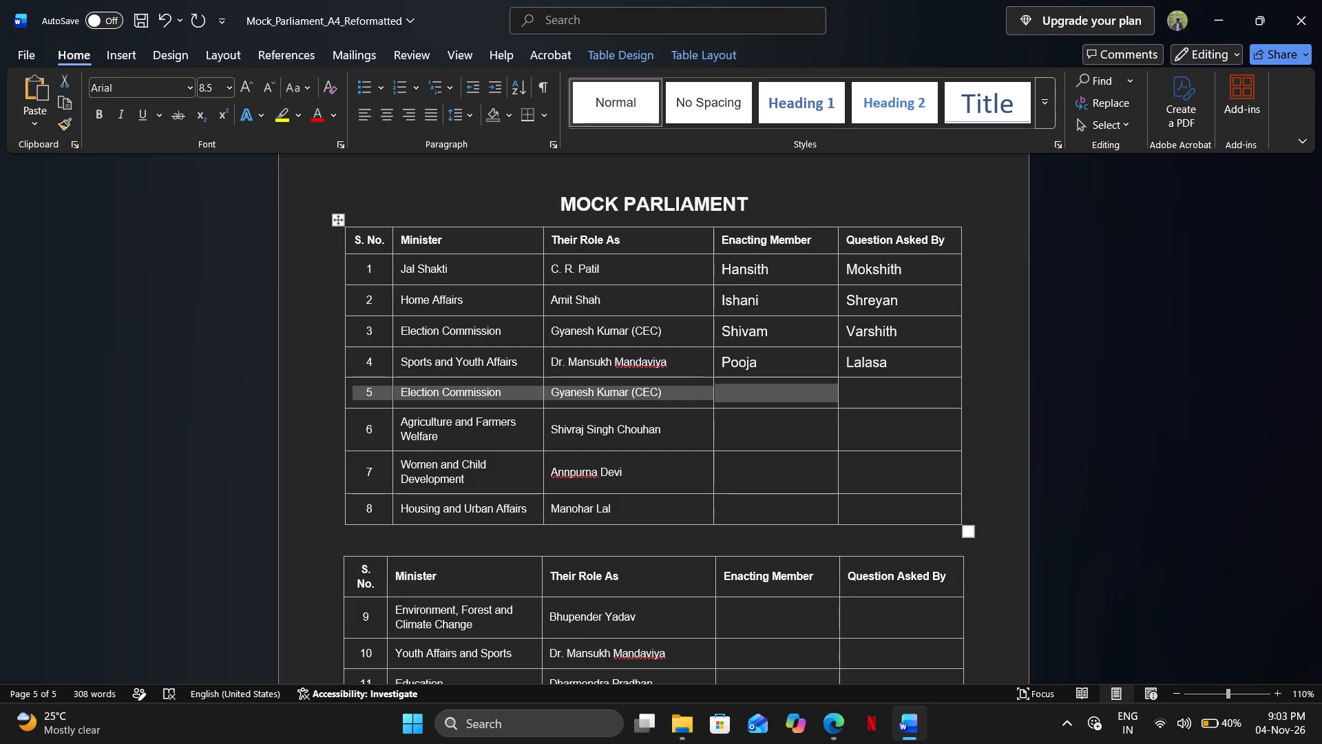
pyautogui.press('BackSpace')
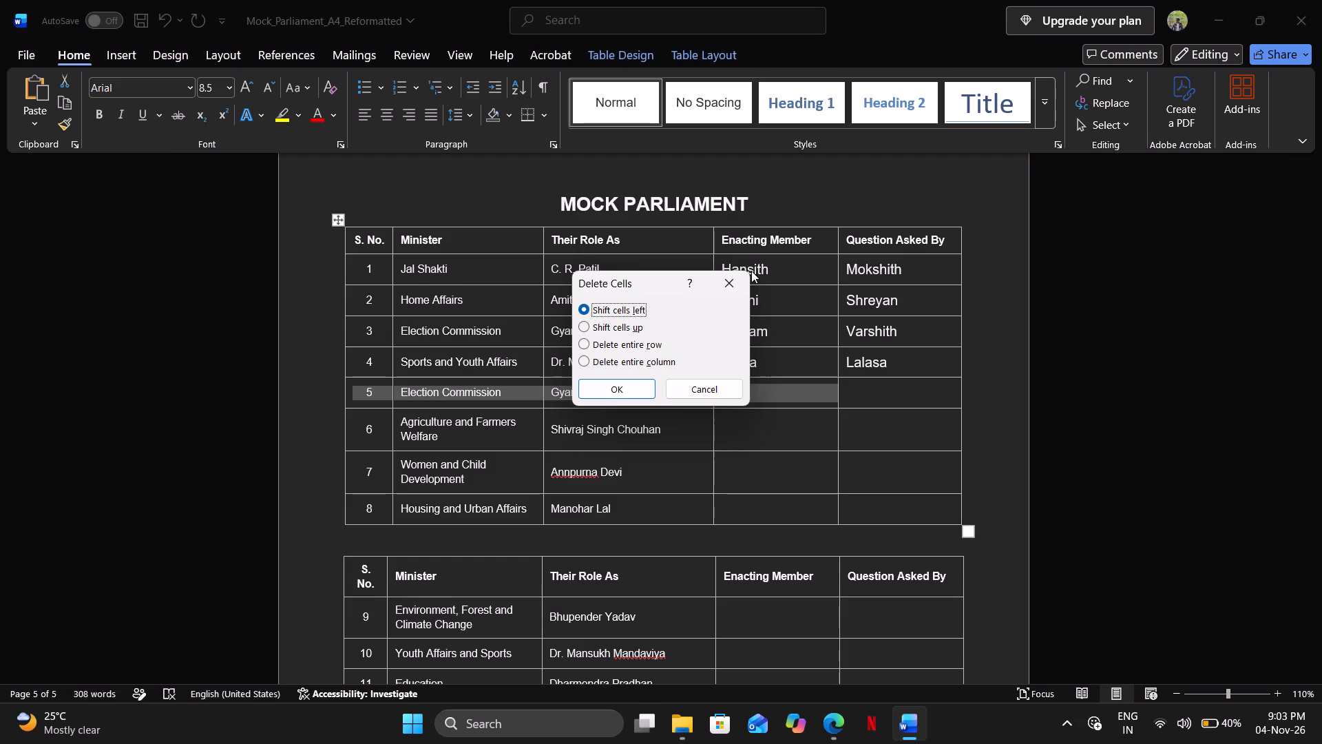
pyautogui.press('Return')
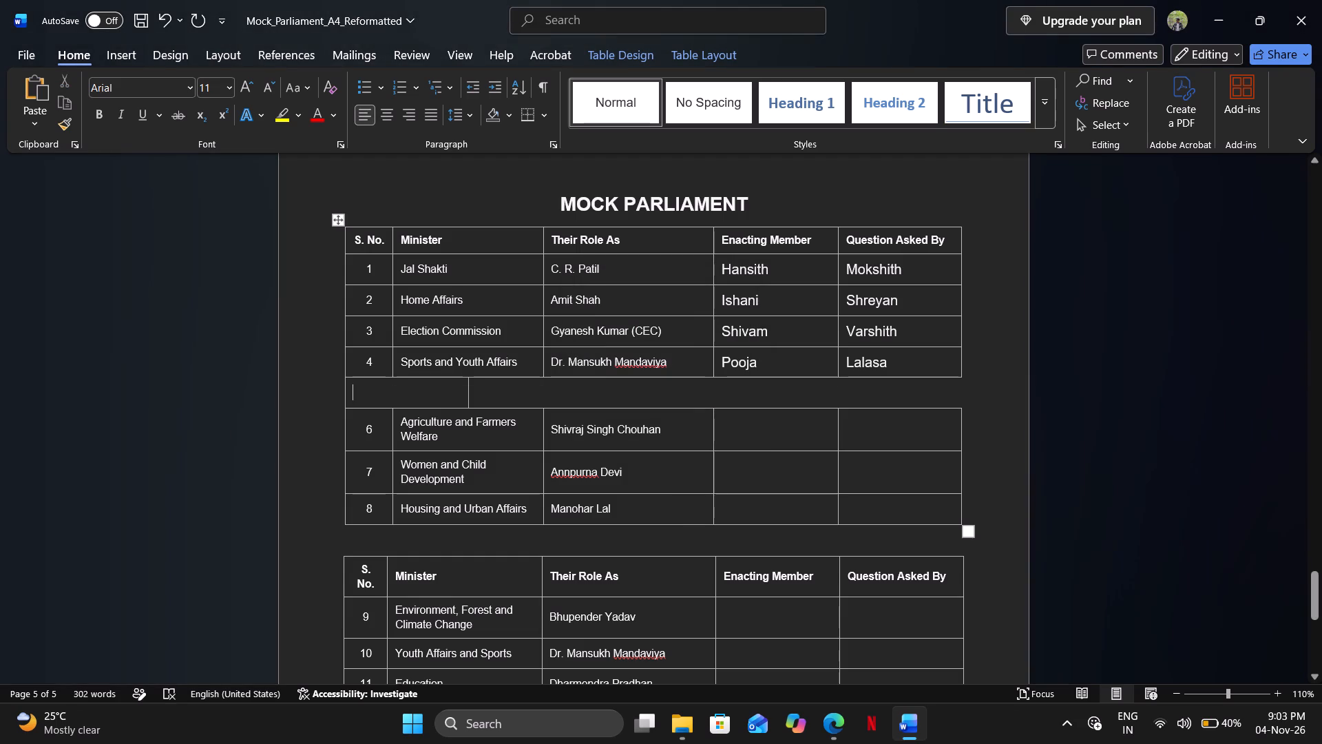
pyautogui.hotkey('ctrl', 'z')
# Clear the duplicate Election Commission entry in row 5 and delete all cells of the emptied row with Shift cells left.
pyautogui.press('Down')
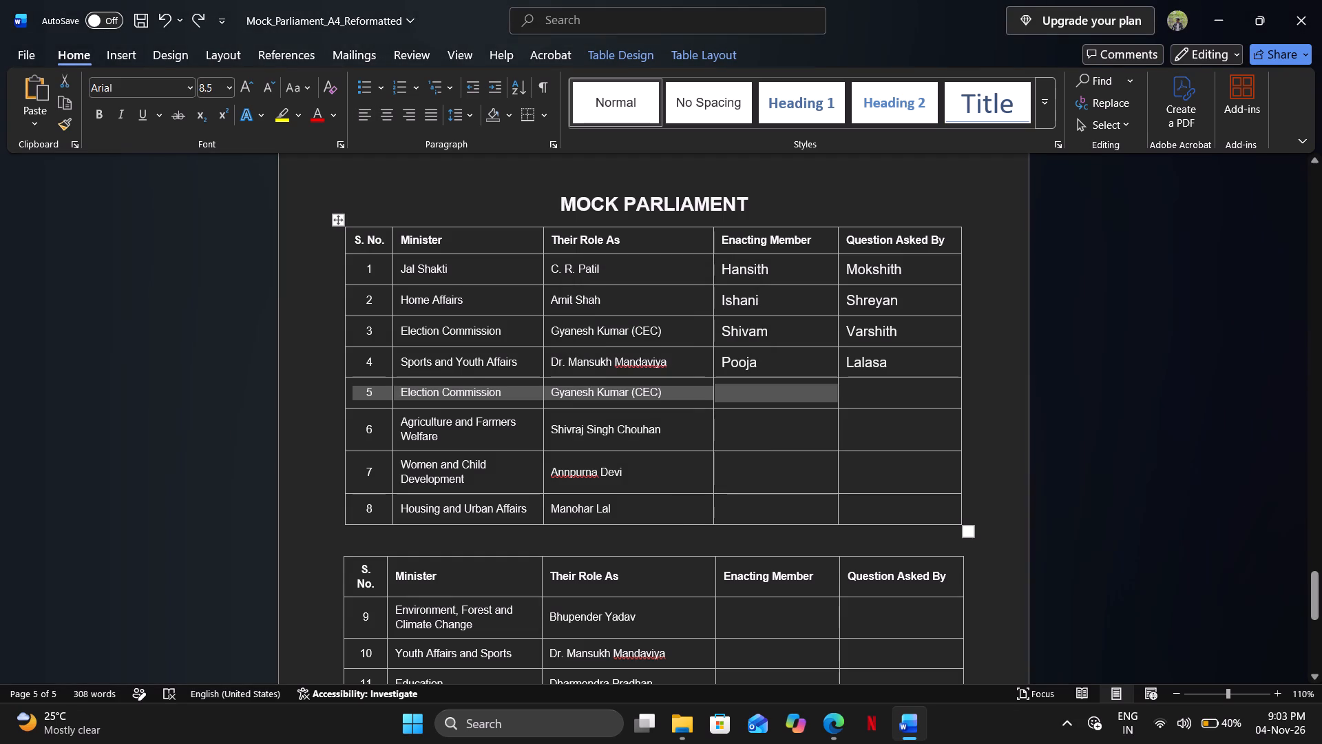
pyautogui.press('Up')
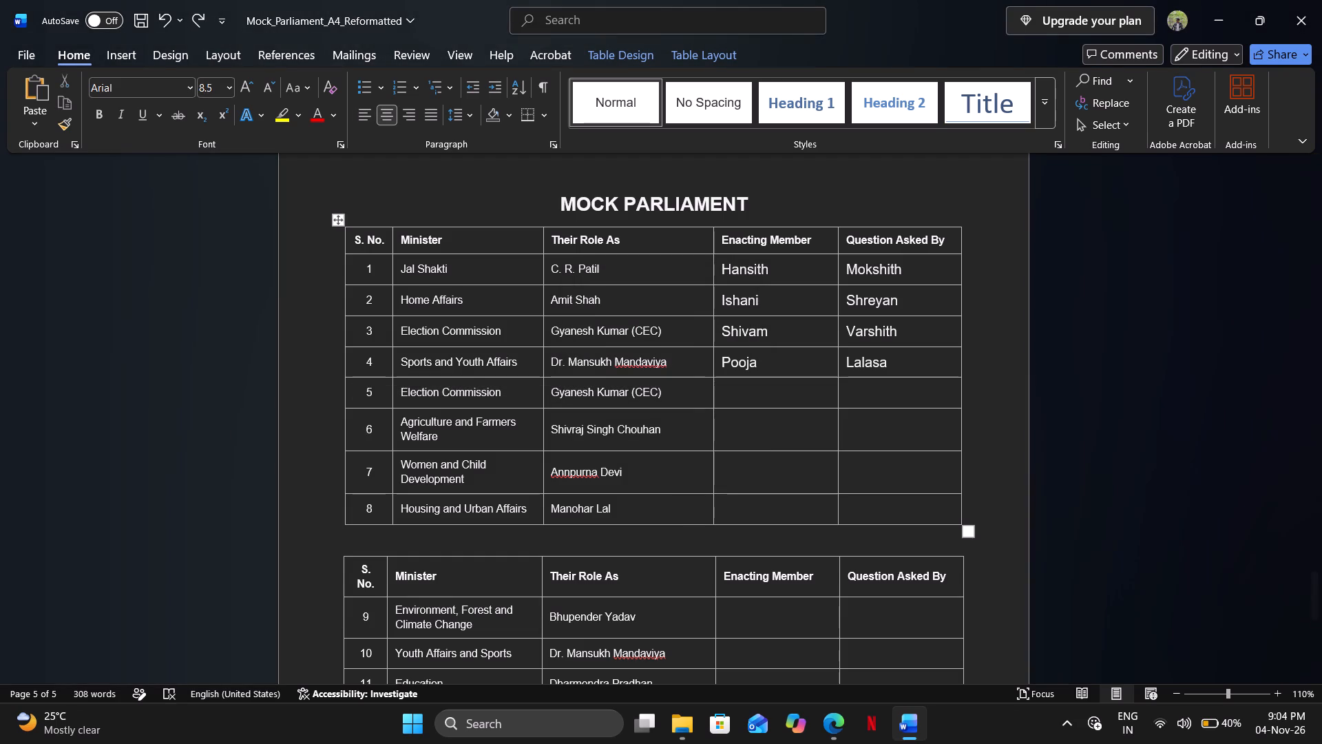
pyautogui.hotkey('shift', 'Right')
pyautogui.hotkey('shift', 'Right')
pyautogui.hotkey('shift', 'Right')
pyautogui.hotkey('shift', 'Right')
pyautogui.hotkey('shift', 'Right')
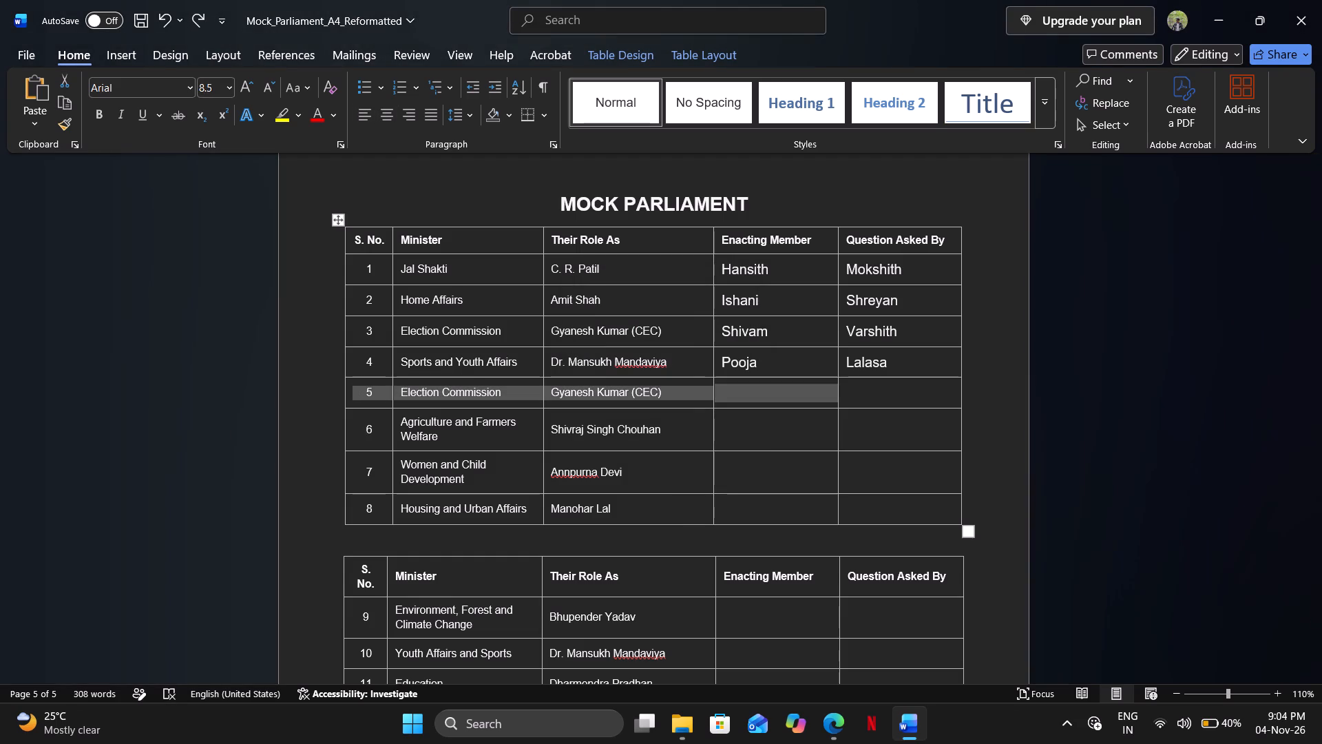
pyautogui.hotkey('shift', 'Right')
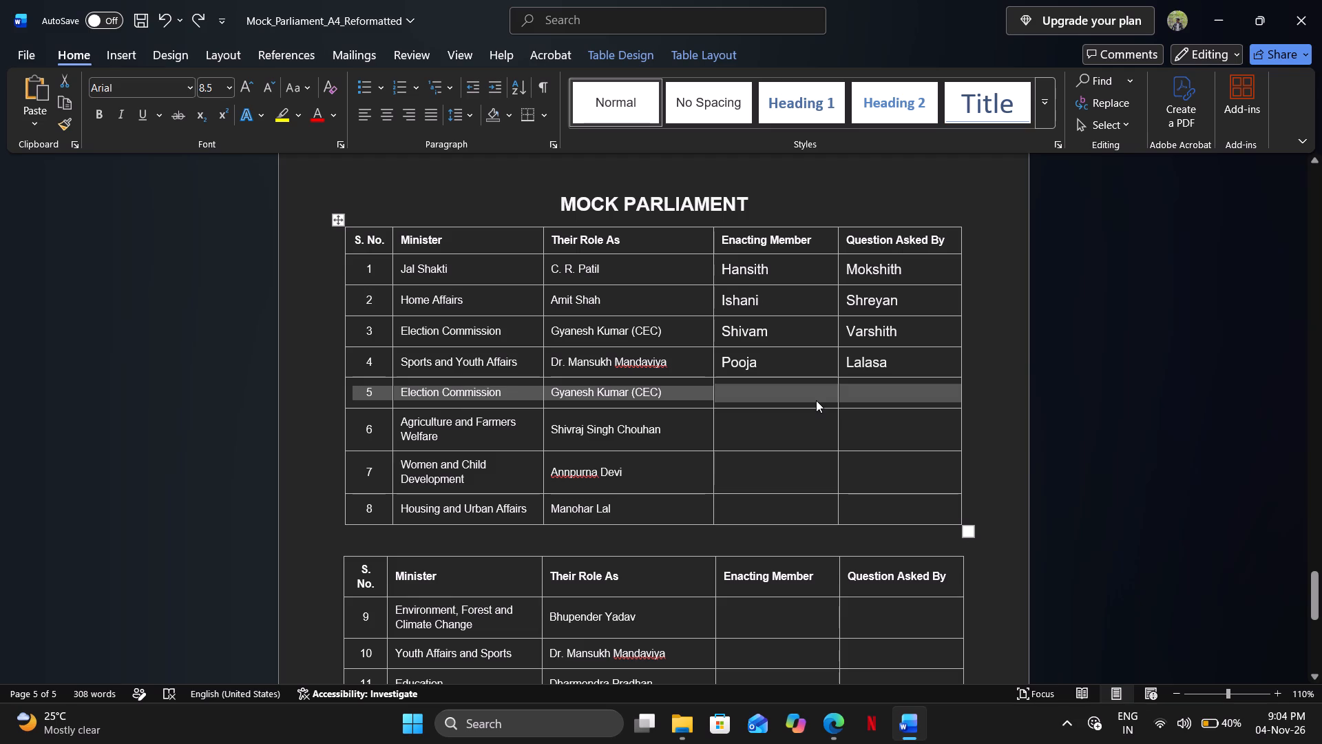
pyautogui.press('Delete')
pyautogui.press('Delete')
pyautogui.press('Delete')
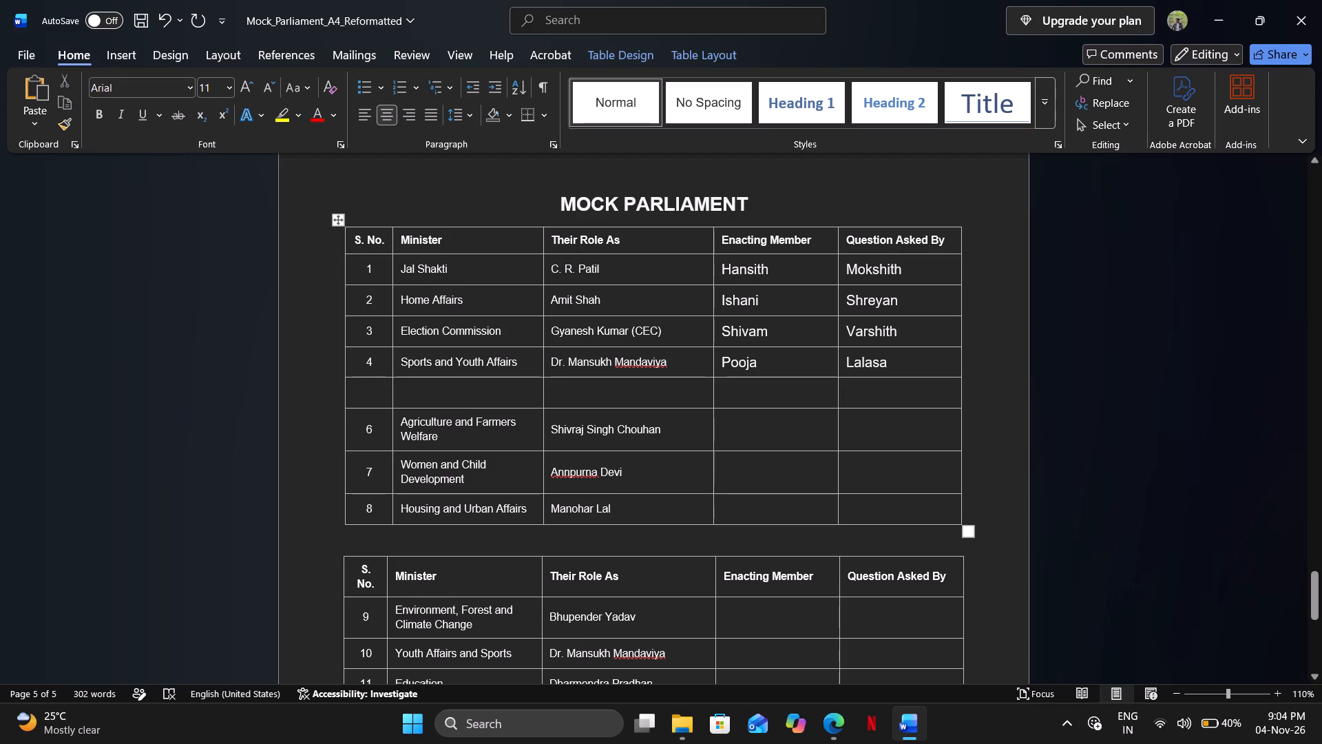
pyautogui.moveTo(367, 391); pyautogui.dragTo(833, 389)
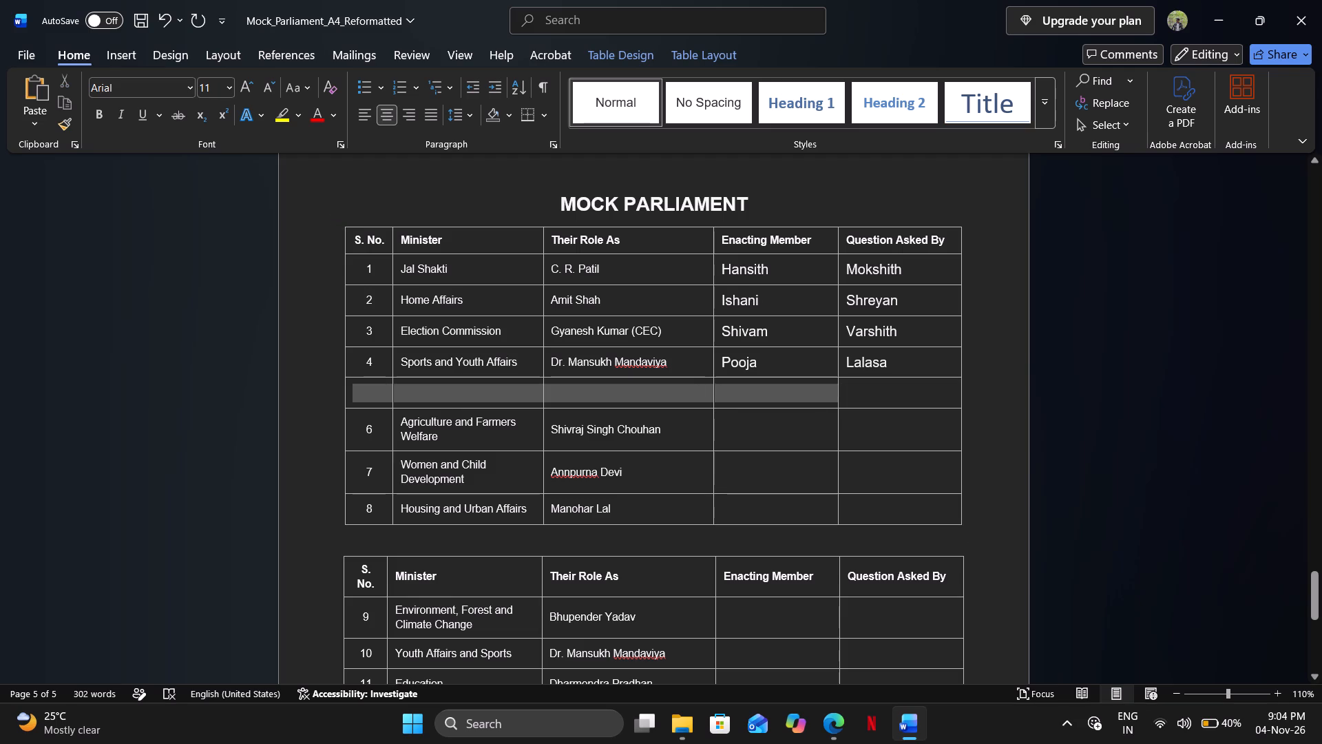
pyautogui.moveTo(833, 389); pyautogui.dragTo(877, 390)
pyautogui.click(1157, 353)
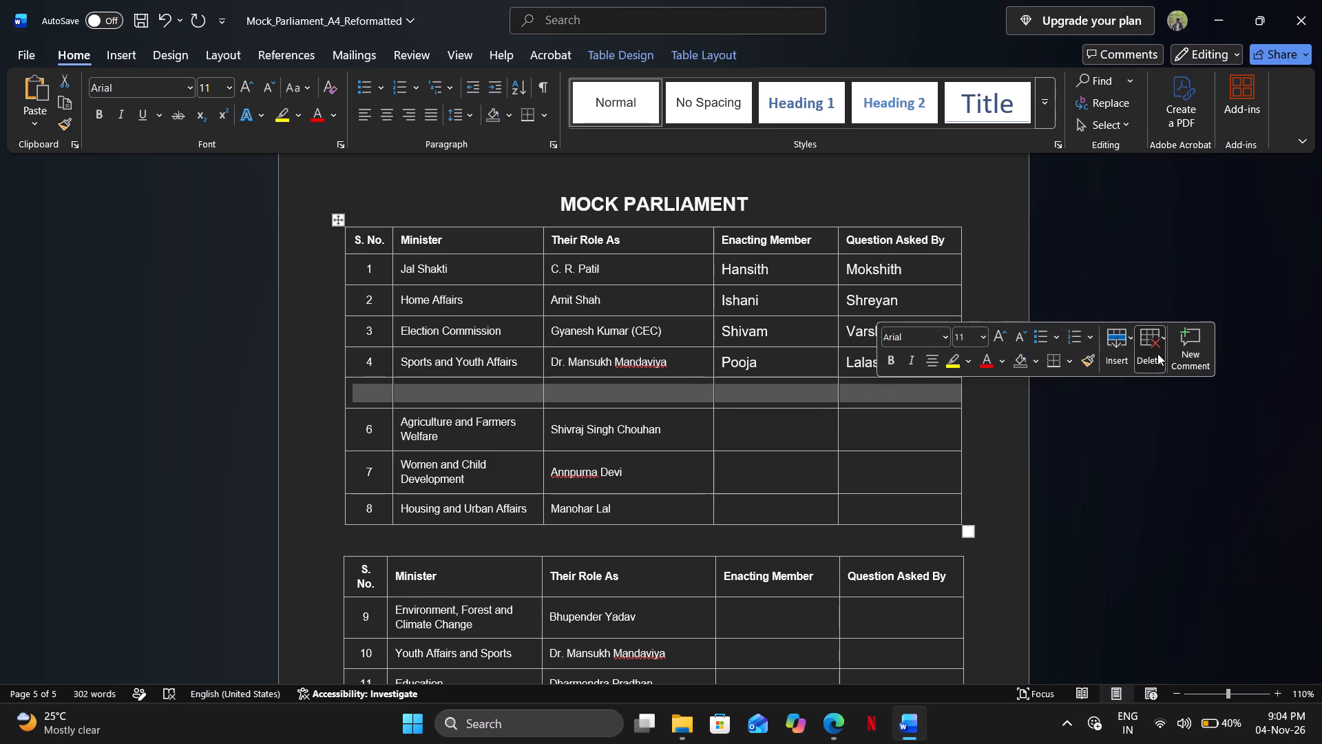
pyautogui.click(1171, 390)
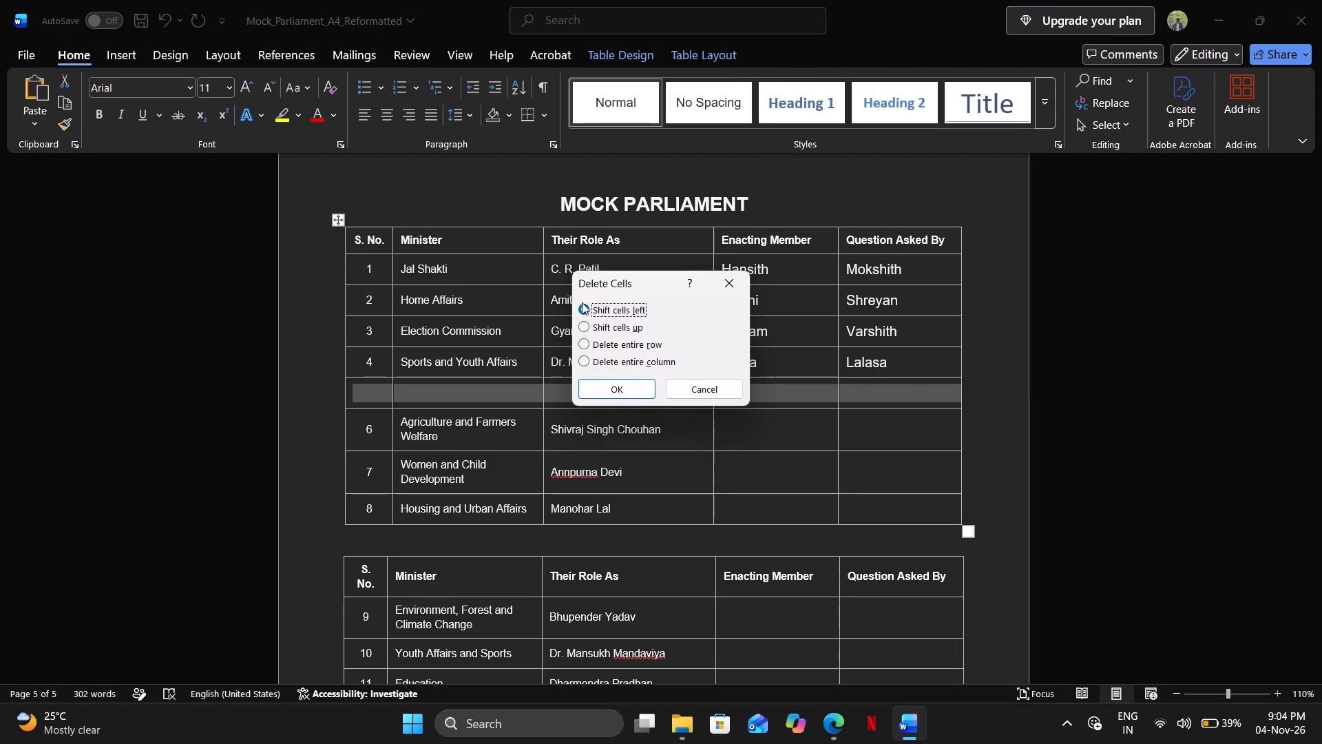
pyautogui.click(611, 393)
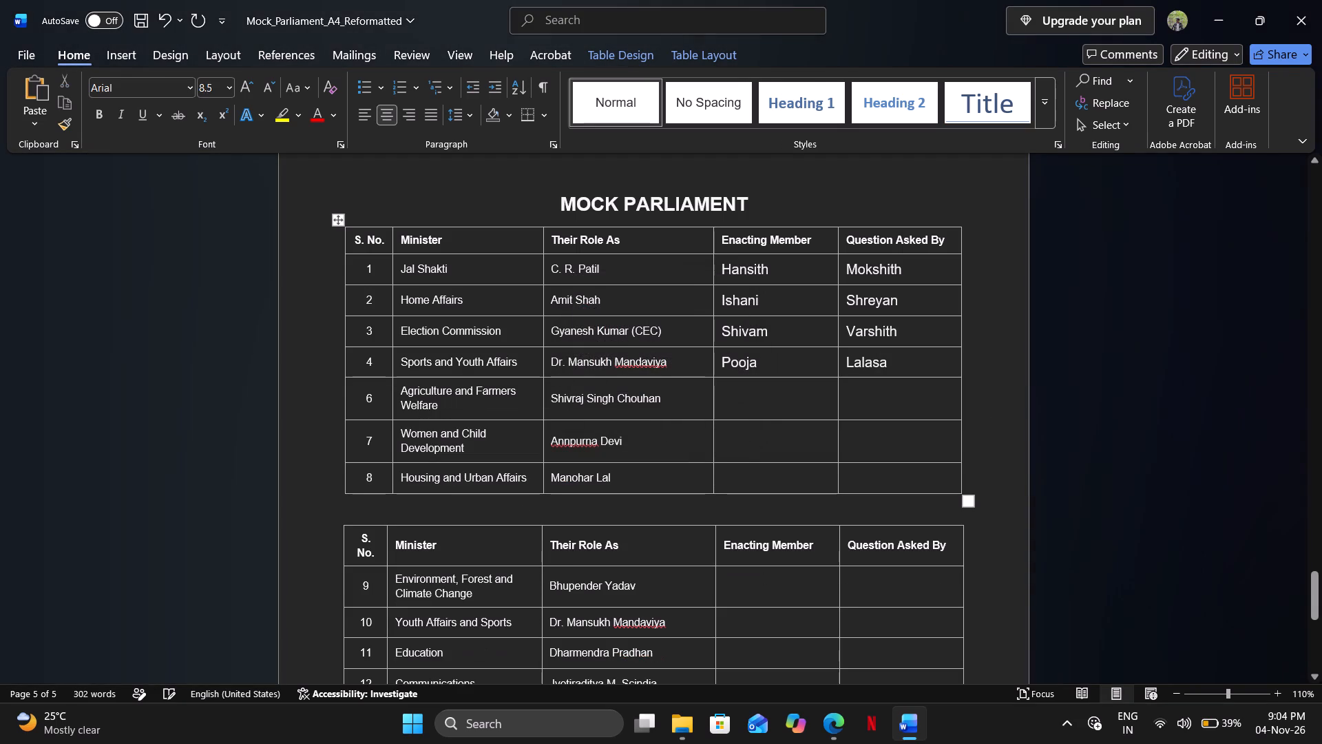
# Renumber the Agriculture, Women and Child Development, and Housing and Urban Affairs rows as 5, 6 and 7.
pyautogui.press('Right')
pyautogui.press('BackSpace')
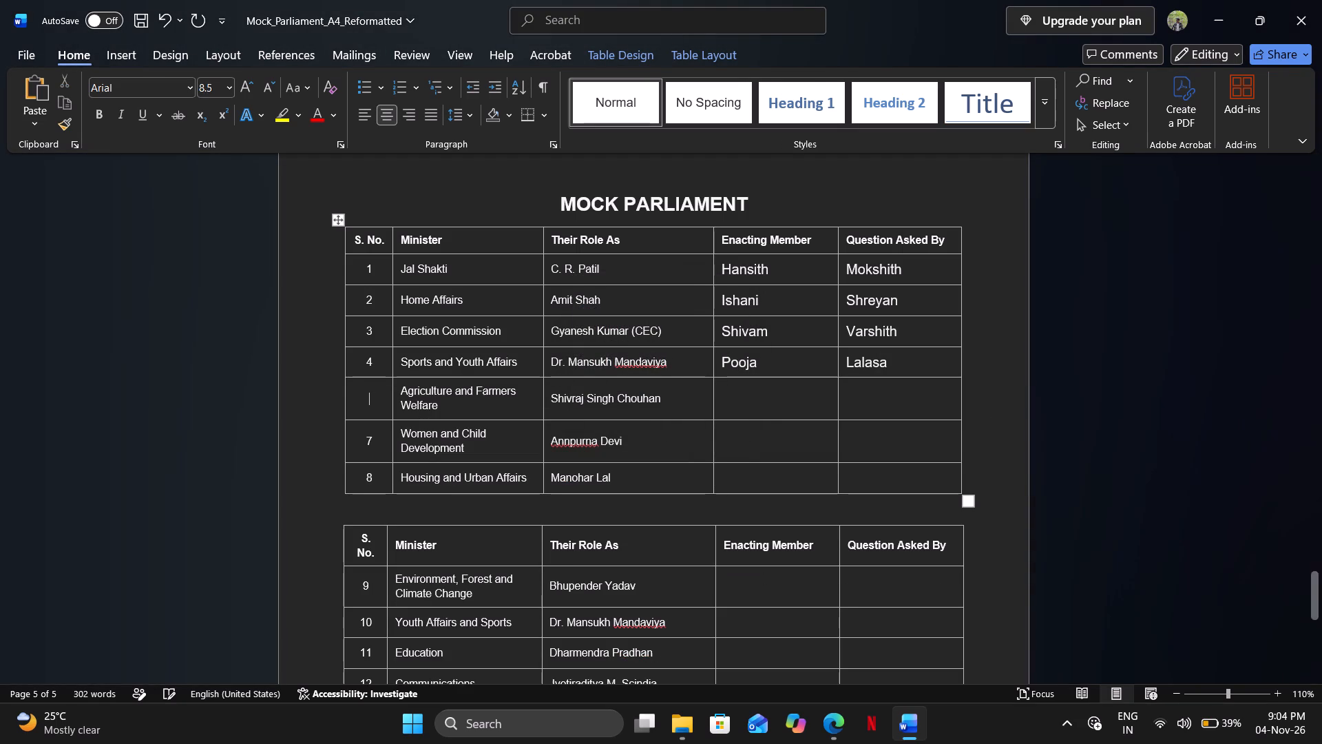
pyautogui.press('5')
pyautogui.press('Down')
pyautogui.press('6')
pyautogui.press('BackSpace')
pyautogui.press('BackSpace')
pyautogui.press('6')
pyautogui.press('Down')
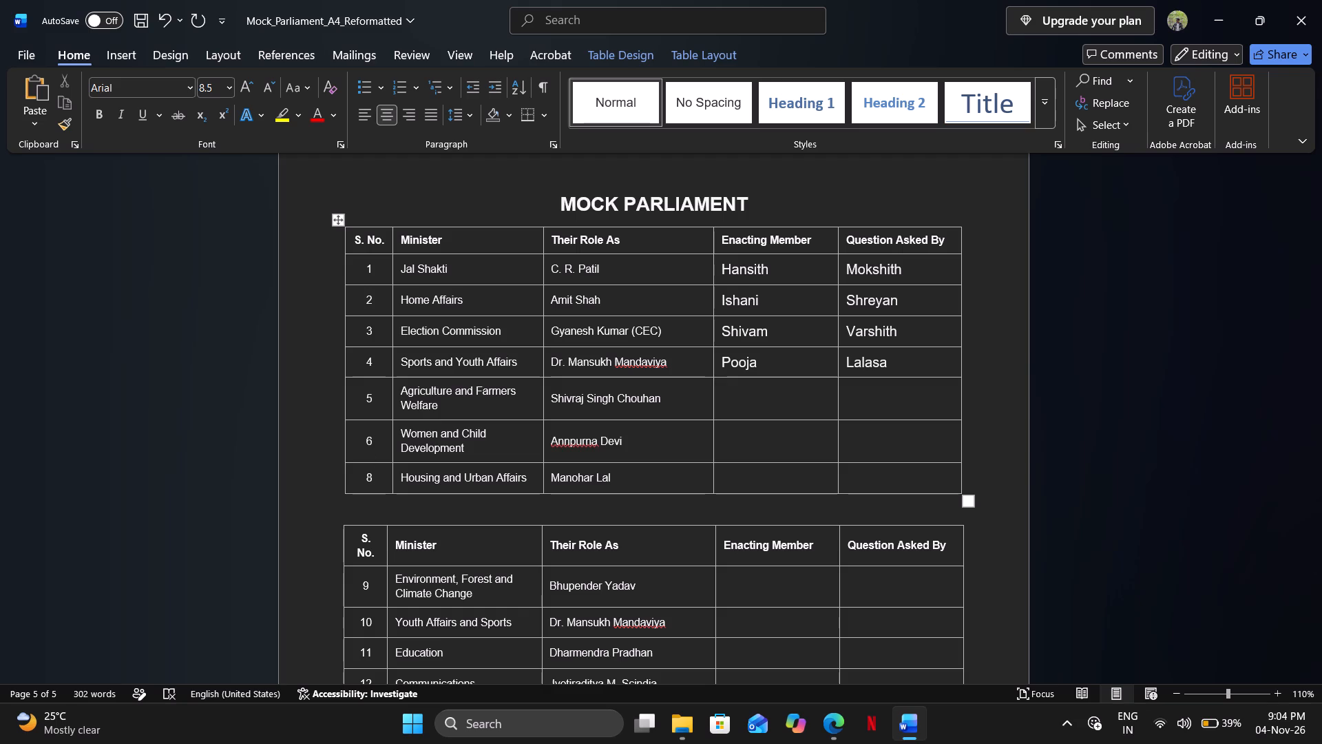
pyautogui.press('BackSpace')
pyautogui.press('7')
pyautogui.press('Right')
pyautogui.press('Right')
pyautogui.press('Right')
pyautogui.press('Up')
# Enter "Darshan" as the Enacting Member in row 5 (Agriculture and Farmers Welfare).
pyautogui.press('Up')
pyautogui.press('Up')
pyautogui.press('Right')
pyautogui.press('Right')
pyautogui.press('Right')
pyautogui.press('Right')
pyautogui.press('Right')
pyautogui.press('Right')
pyautogui.press('Right')
pyautogui.press('Right')
pyautogui.press('Right')
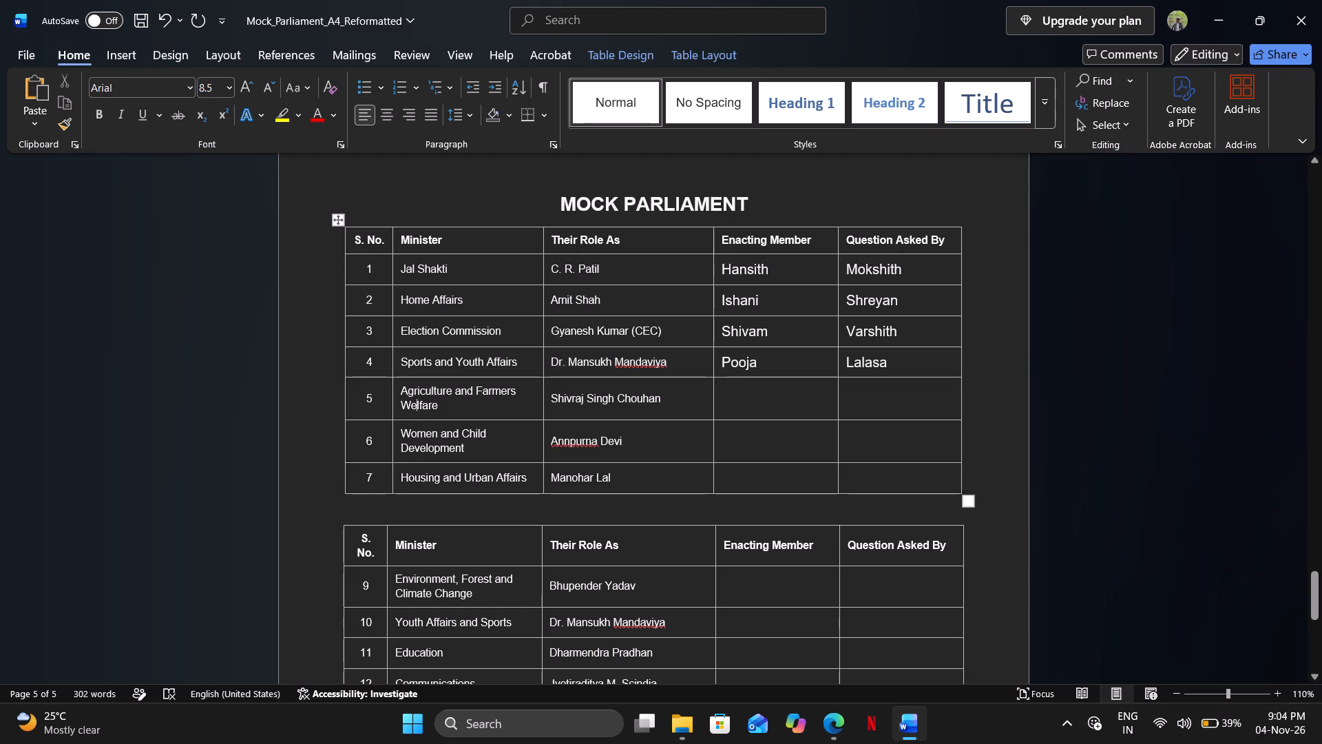
pyautogui.press('Right')
pyautogui.press('Right')
pyautogui.press('Right')
pyautogui.press('Right')
pyautogui.press('Right')
pyautogui.press('Right')
pyautogui.press('Right')
pyautogui.press('Right')
pyautogui.press('Right')
pyautogui.press('Right')
pyautogui.press('Right')
pyautogui.press('Right')
pyautogui.press('Right')
pyautogui.press('Right')
pyautogui.press('Right')
pyautogui.press('Right')
pyautogui.press('Right')
pyautogui.press('Right')
pyautogui.press('Right')
pyautogui.press('Right')
pyautogui.press('Left')
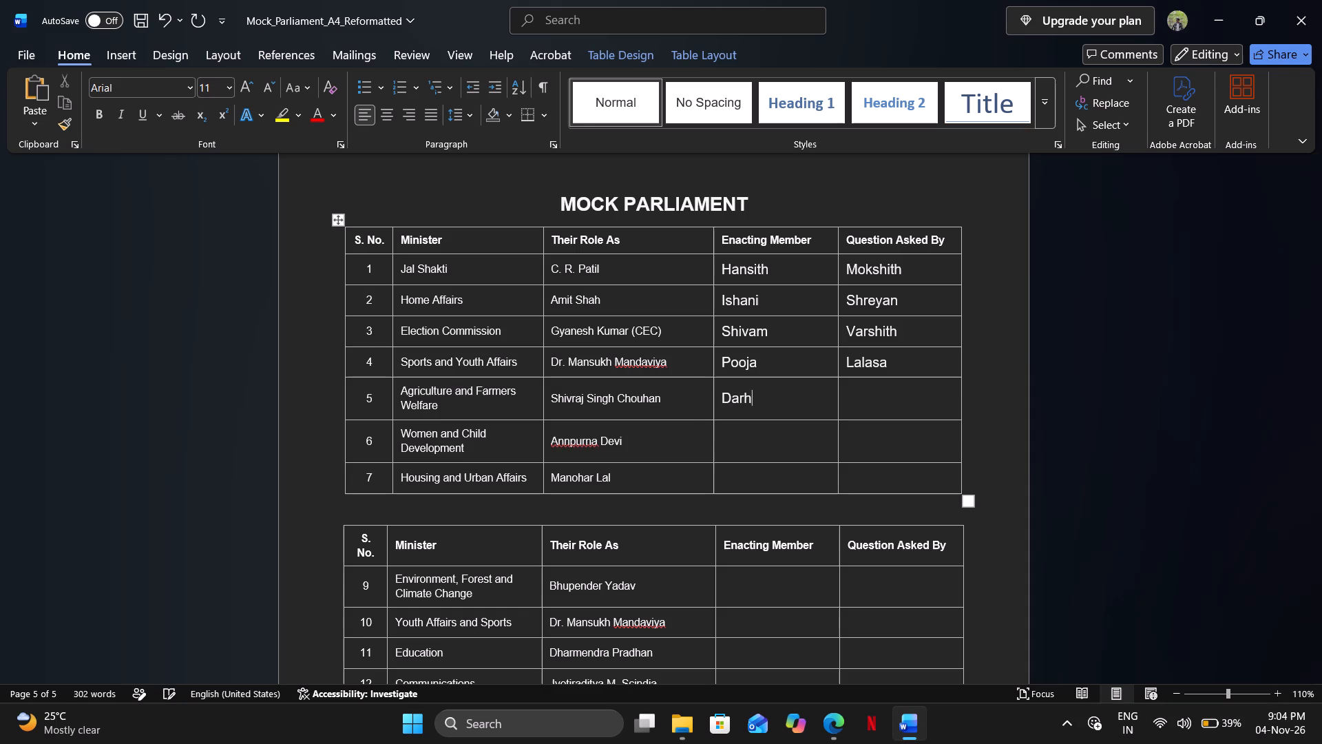
pyautogui.press('BackSpace')
pyautogui.write('shan')
pyautogui.press('space')
pyautogui.press('Right')
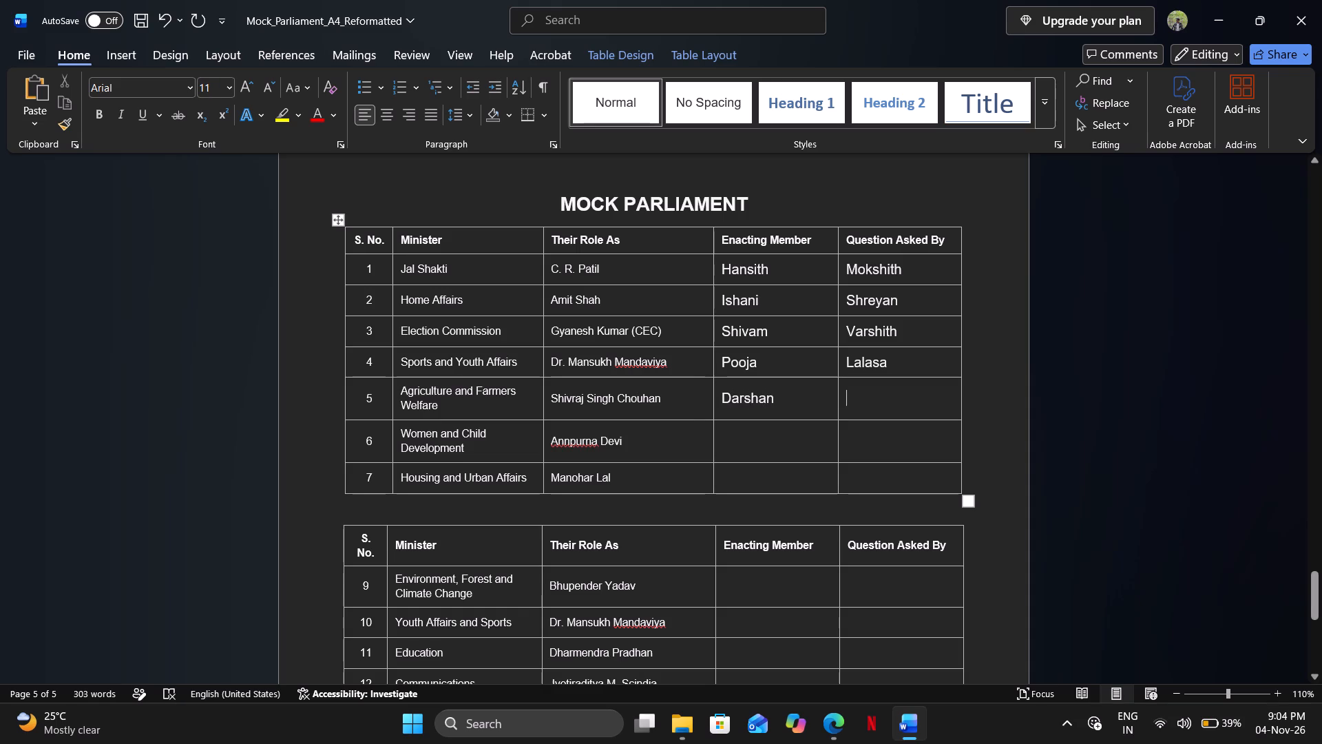
# Correct the Enacting Member in row 4 (Sports and Youth Affairs) to "Poojya Sri".
pyautogui.click(775, 364)
pyautogui.press('BackSpace')
pyautogui.press('BackSpace')
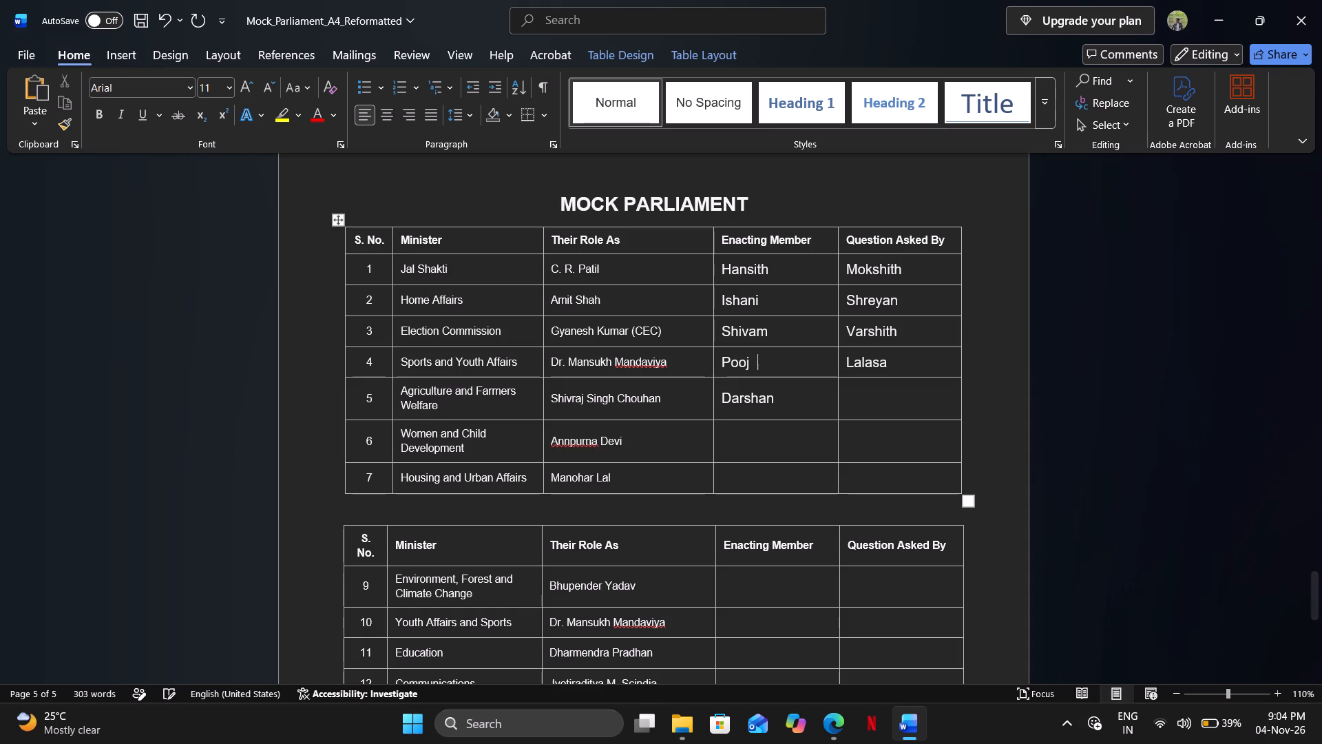
pyautogui.write('ya')
pyautogui.press('space')
pyautogui.write('ri')
pyautogui.press('space')
# Enter "Navtej" under Question Asked By in row 5 (Agriculture and Farmers Welfare).
pyautogui.press('Down')
pyautogui.press('Right')
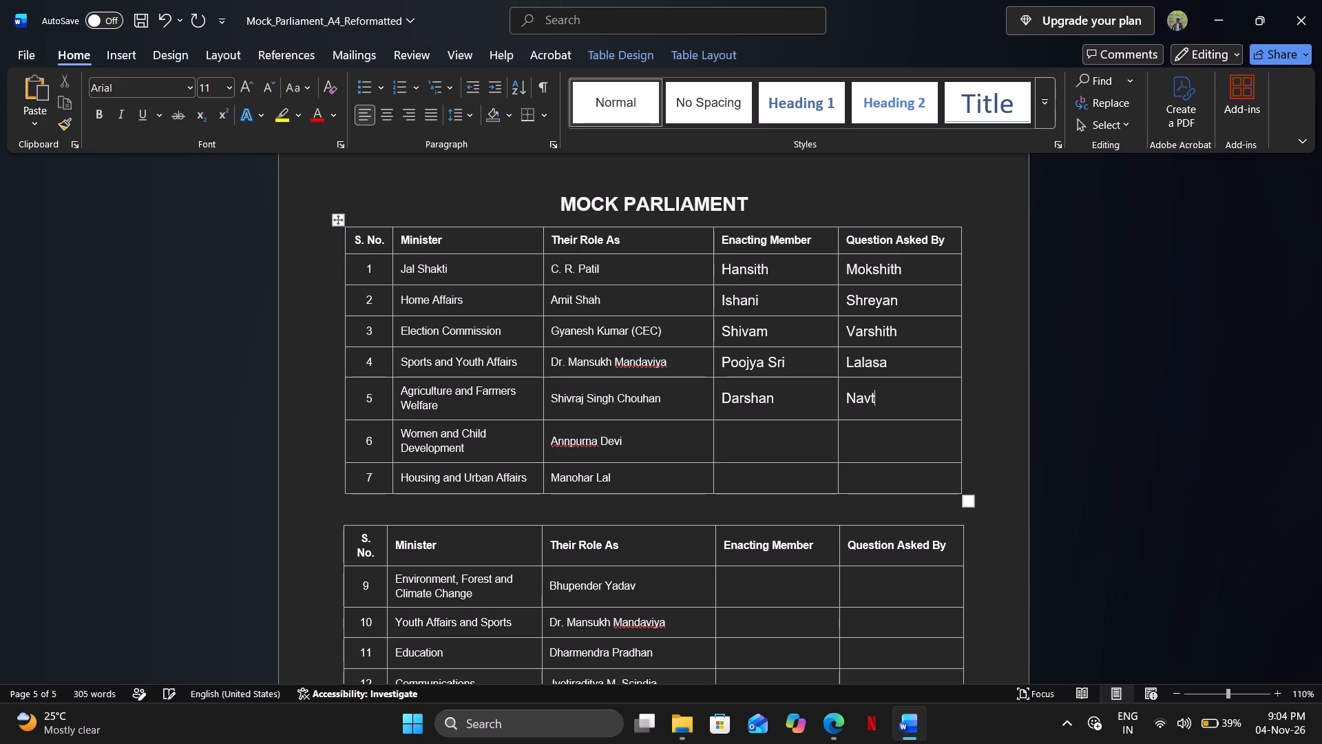
# Fill in row 6 (Women and Child Development) with Enacting Member "Sudeeksha" and Question Asked By "Danush".
pyautogui.press('Left')
pyautogui.press('Down')
pyautogui.press('Left')
pyautogui.write('deeksha')
pyautogui.press('space')
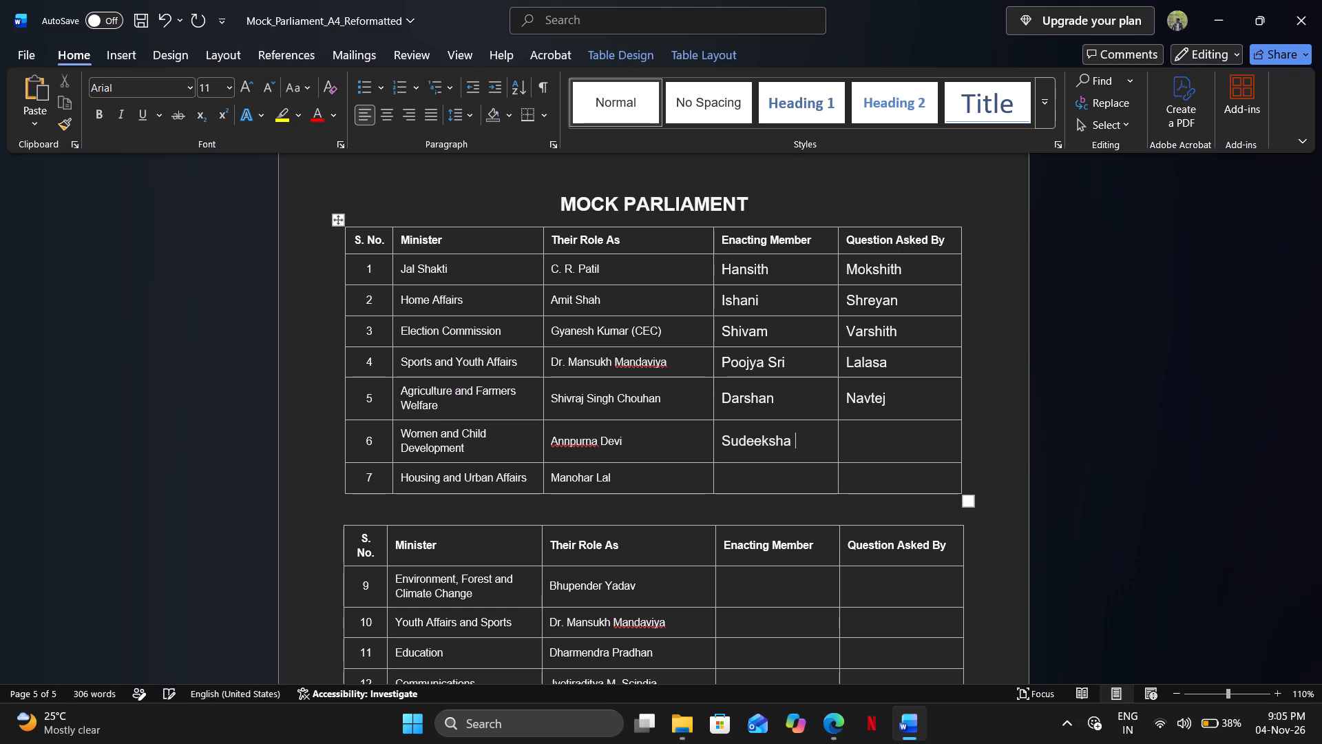
pyautogui.press('Right')
pyautogui.write('ush')
pyautogui.press('space')
# Place the cursor in the second table's Enacting Member cell for row 9 (Environment, Forest and Climate Change).
pyautogui.press('Down')
pyautogui.press('Left')
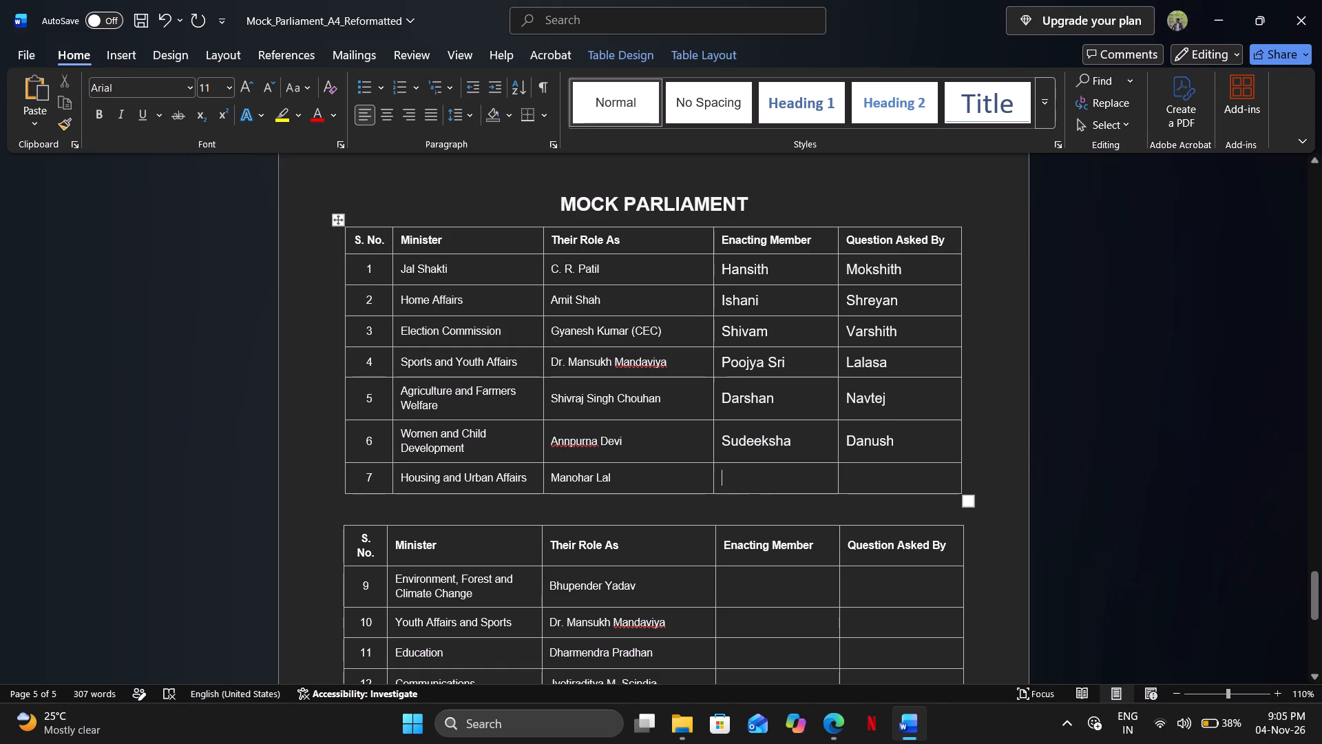
pyautogui.scroll(-1, 654, 403)
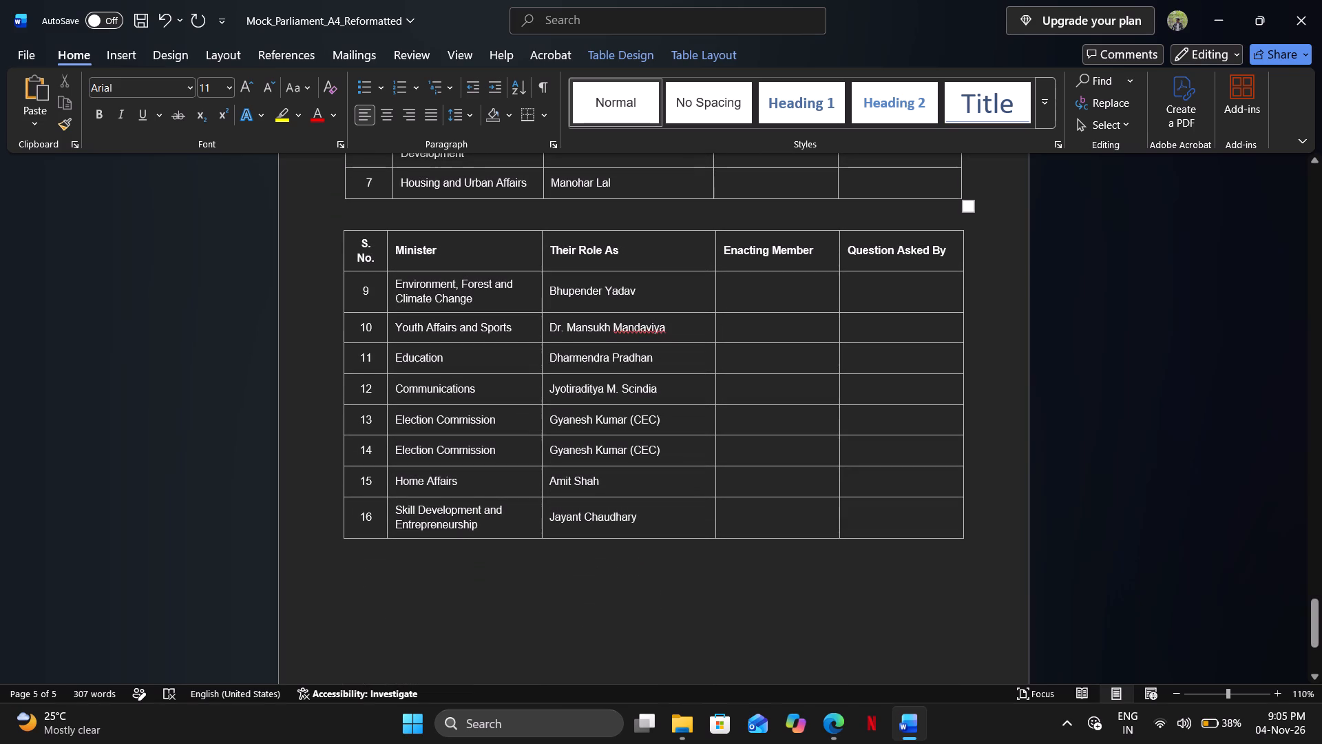
pyautogui.click(767, 308)
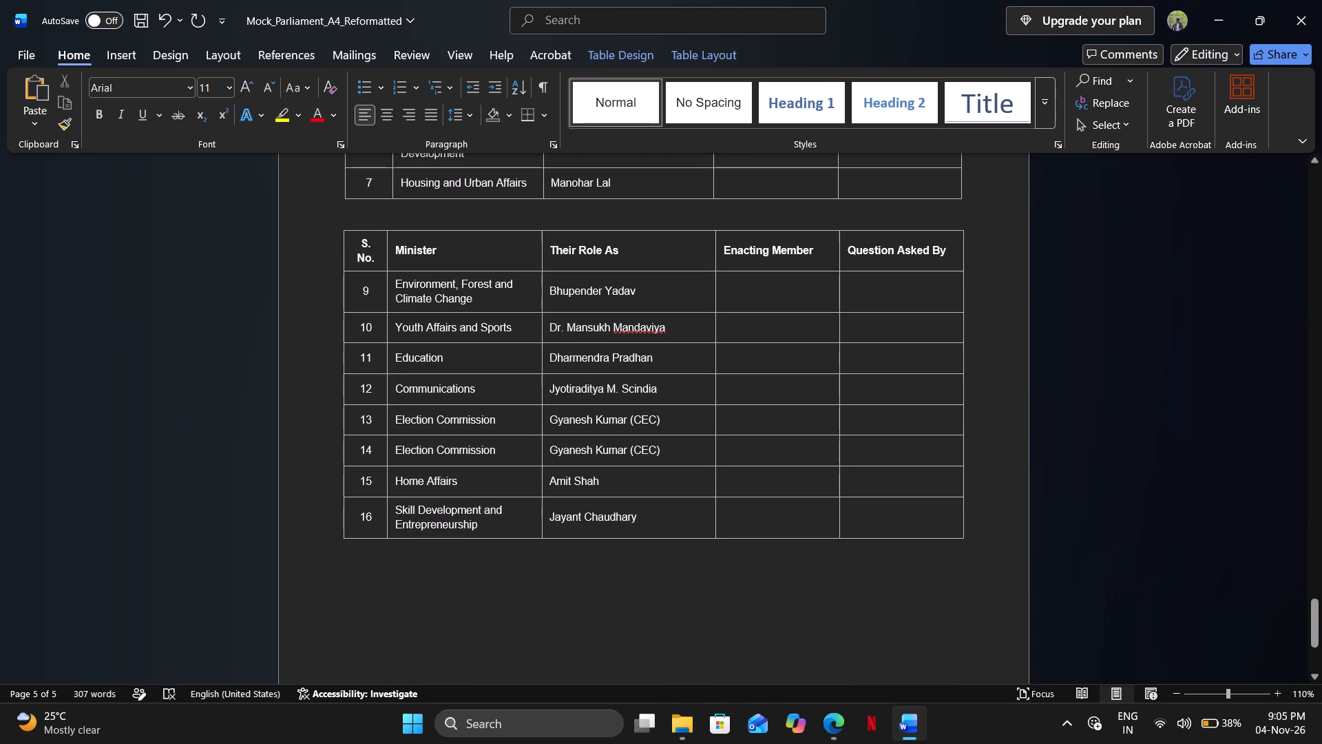
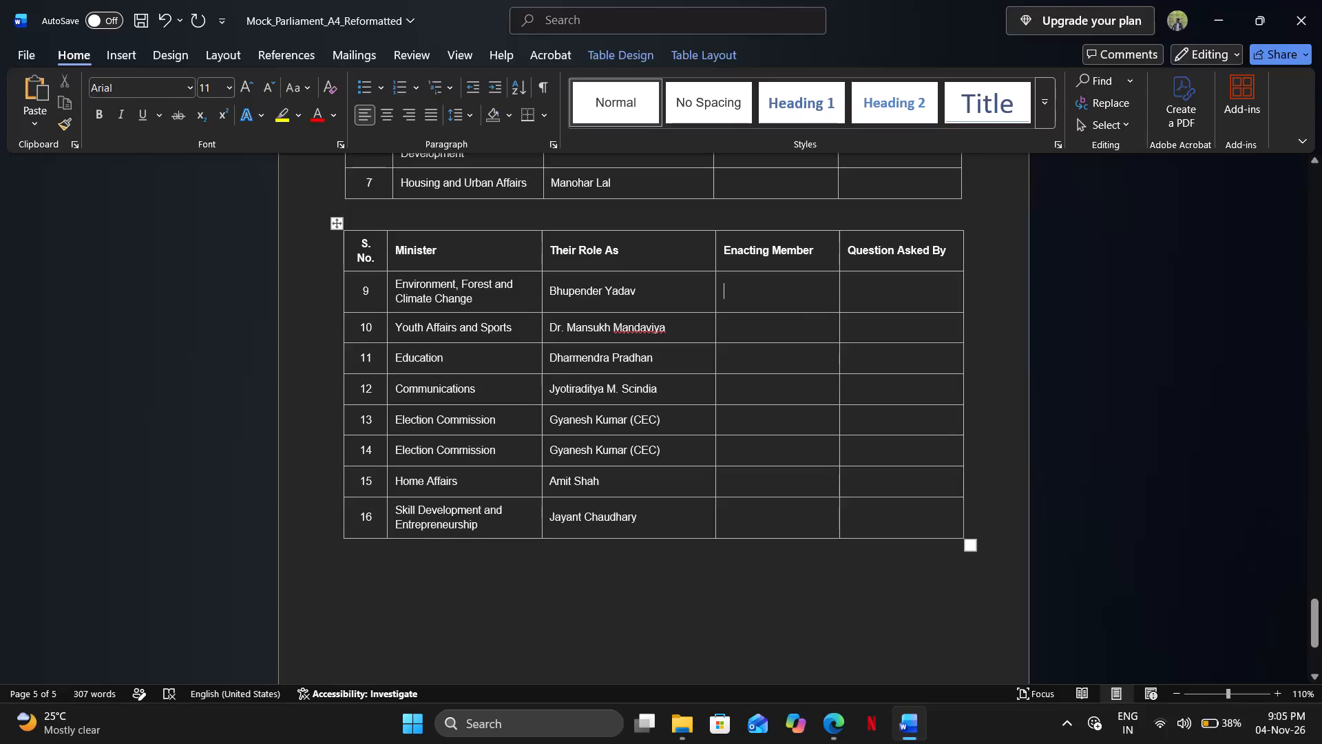
# Move "Sudeeksha" and "Danush" from row 6 (Women and Child Development) to row 9 (Environment, Forest and Climate Change) in the second table.
pyautogui.scroll(1, 766, 298)
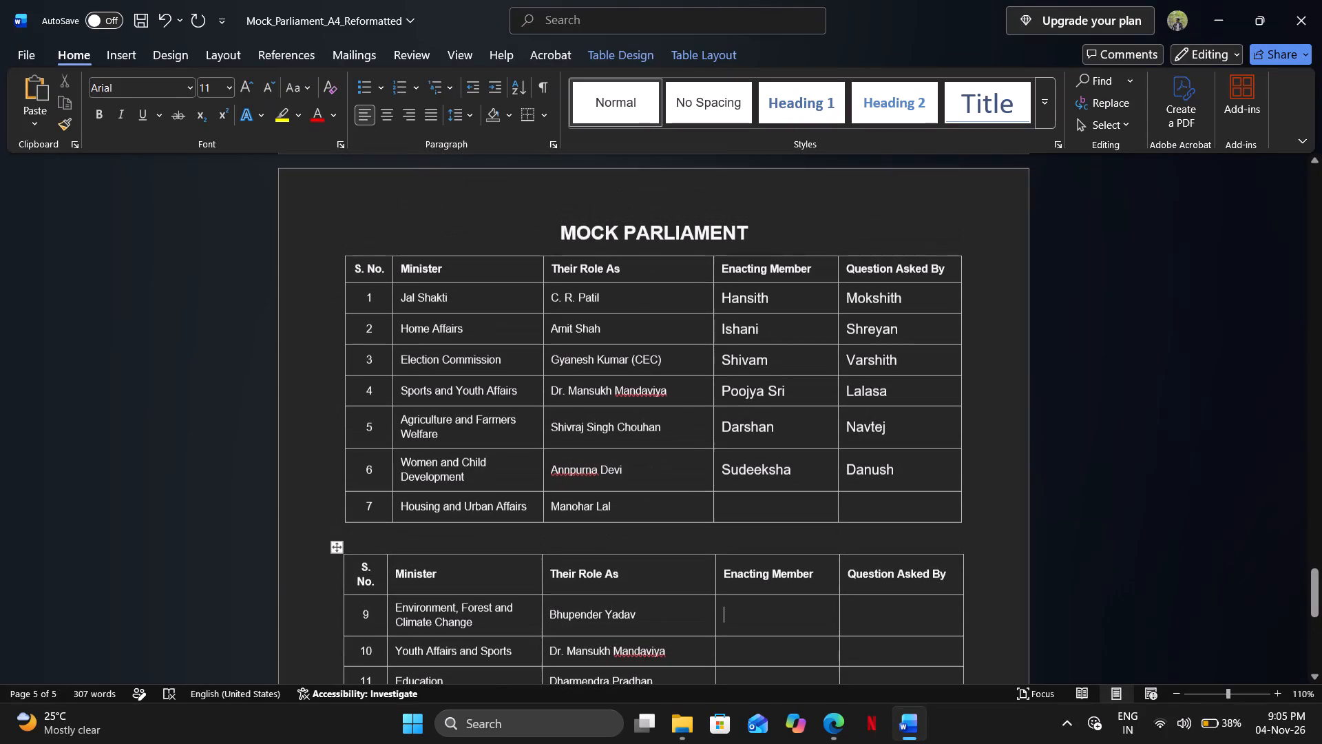
pyautogui.moveTo(916, 472); pyautogui.dragTo(791, 479)
pyautogui.hotkey('ctrl', 'c')
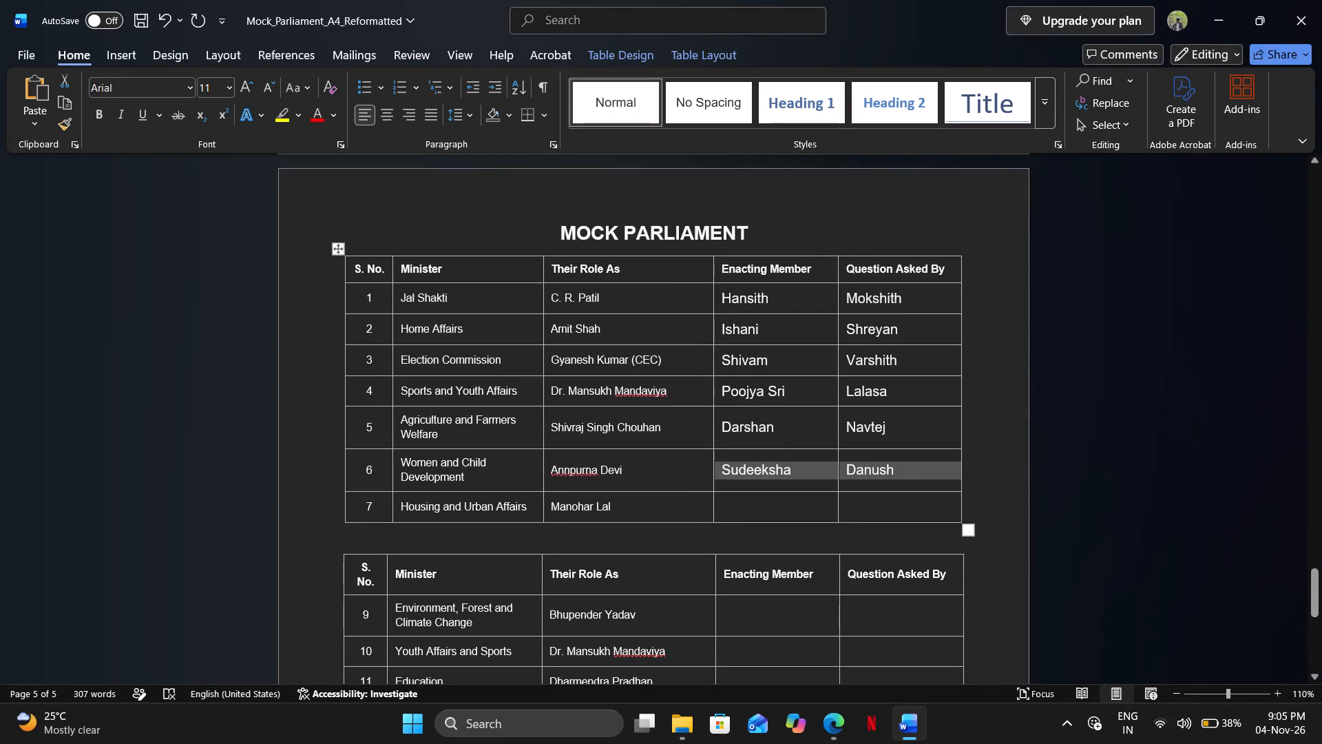
pyautogui.hotkey('ctrl', 'x')
pyautogui.scroll(-1, 910, 538)
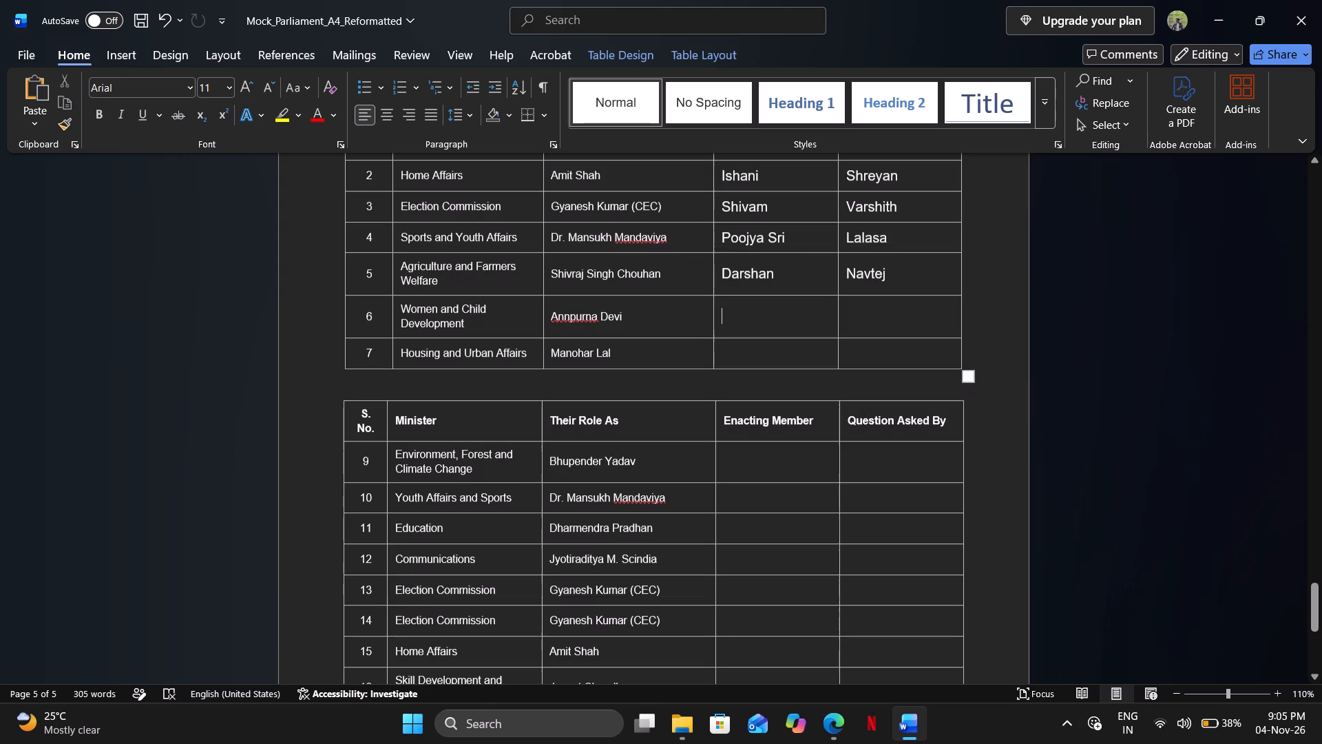
pyautogui.click(753, 462)
pyautogui.hotkey('ctrl', 'c')
pyautogui.hotkey('ctrl', 'v')
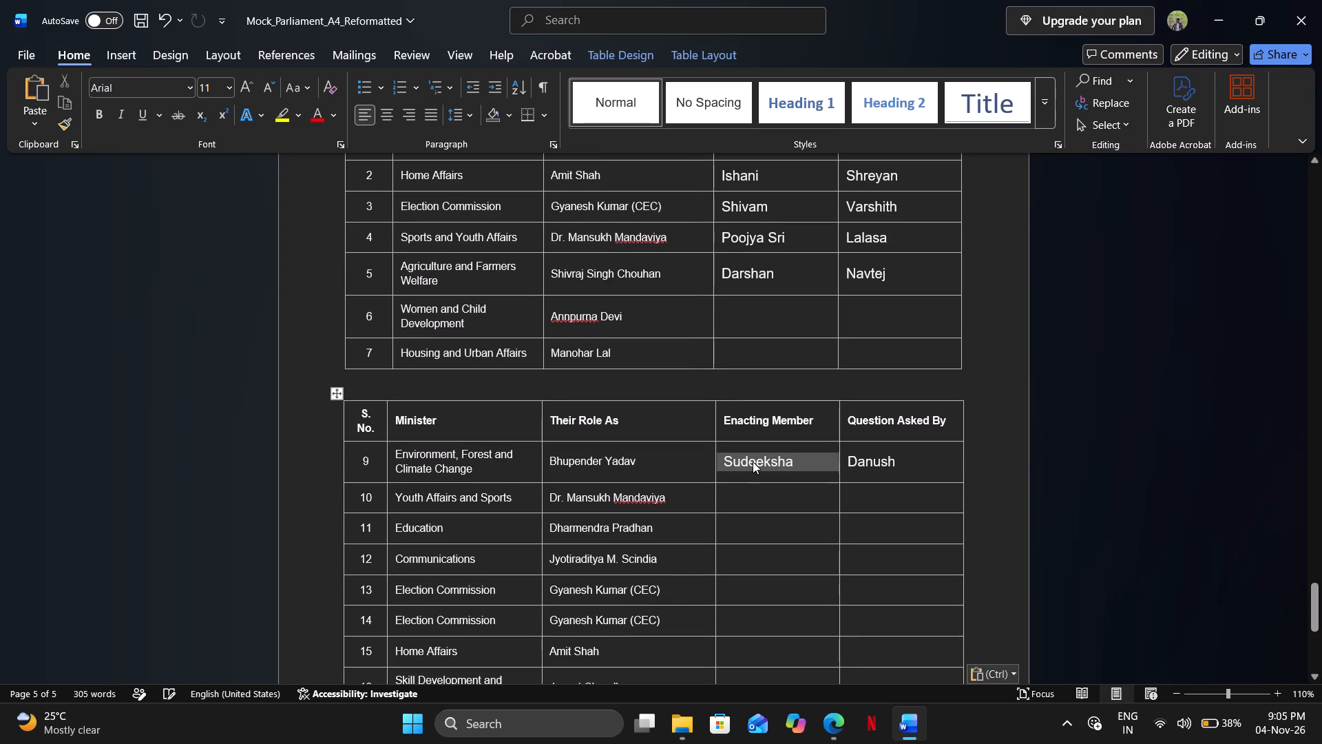
pyautogui.click(855, 499)
# Fill in row 7 (Housing and Urban Affairs) with Enacting Member "Vandith" and Question Asked By "Aatif".
pyautogui.scroll(1, 790, 377)
pyautogui.click(764, 351)
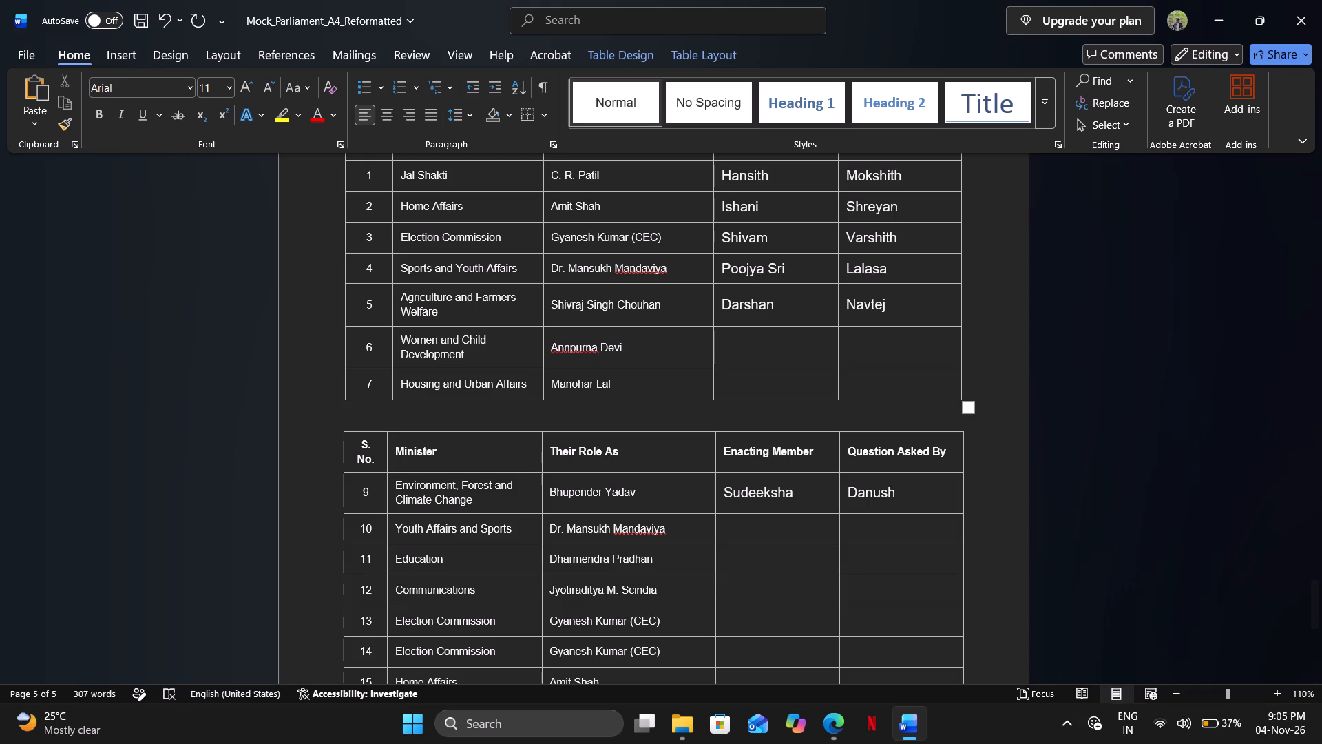
pyautogui.press('Down')
pyautogui.press('a')
pyautogui.press('BackSpace')
pyautogui.press('BackSpace')
pyautogui.write('andith')
pyautogui.press('space')
pyautogui.press('Right')
pyautogui.press('a')
pyautogui.write('tif')
pyautogui.press('space')
# Fill in row 10 (Youth Affairs and Sports) with Enacting Member "Pragnya" and Question Asked By "Varalika".
pyautogui.press('Down')
pyautogui.press('Down')
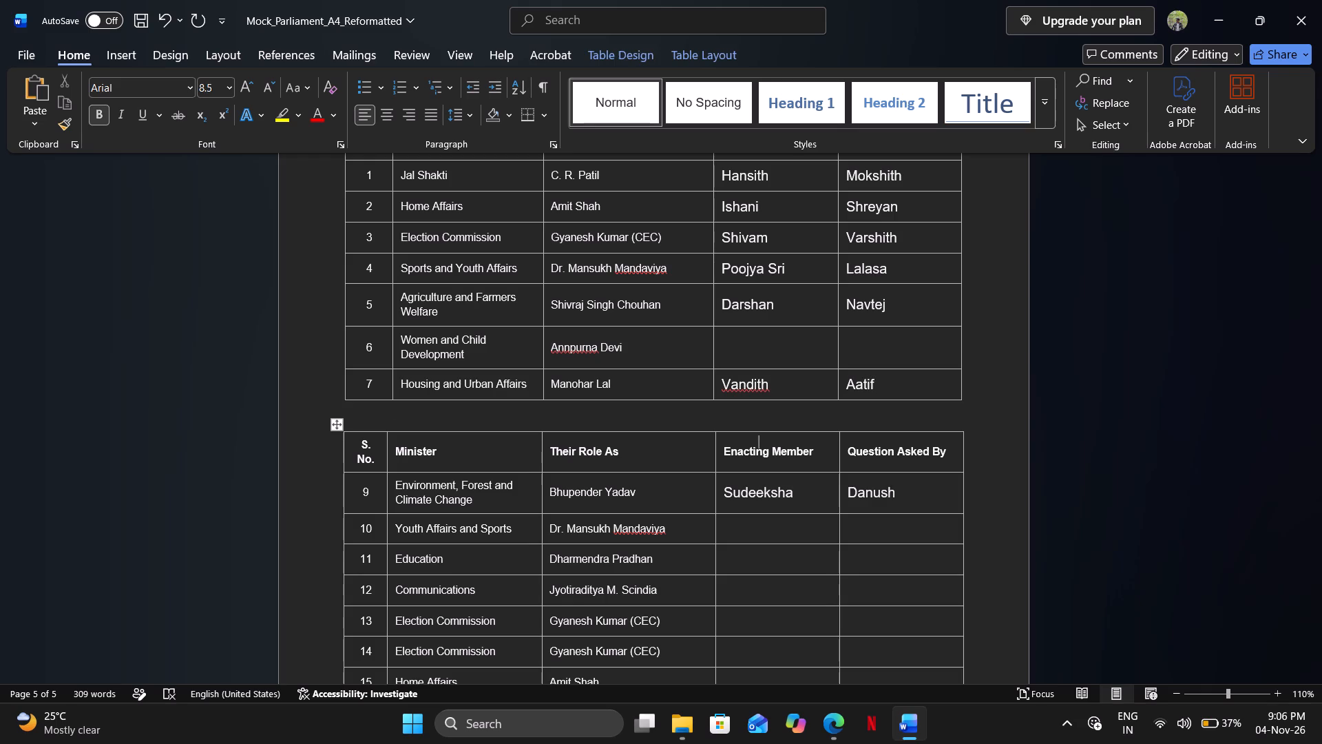
pyautogui.scroll(-1, 784, 430)
pyautogui.click(765, 397)
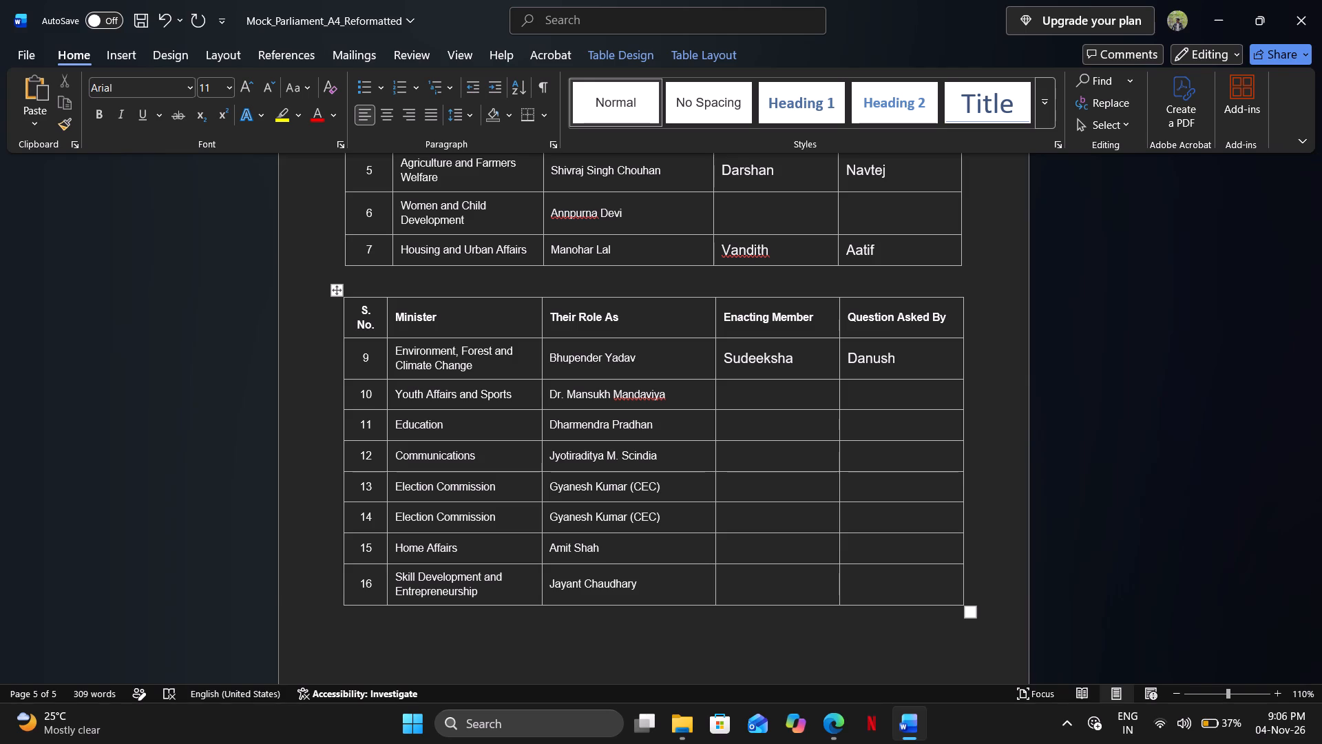
pyautogui.write('rag')
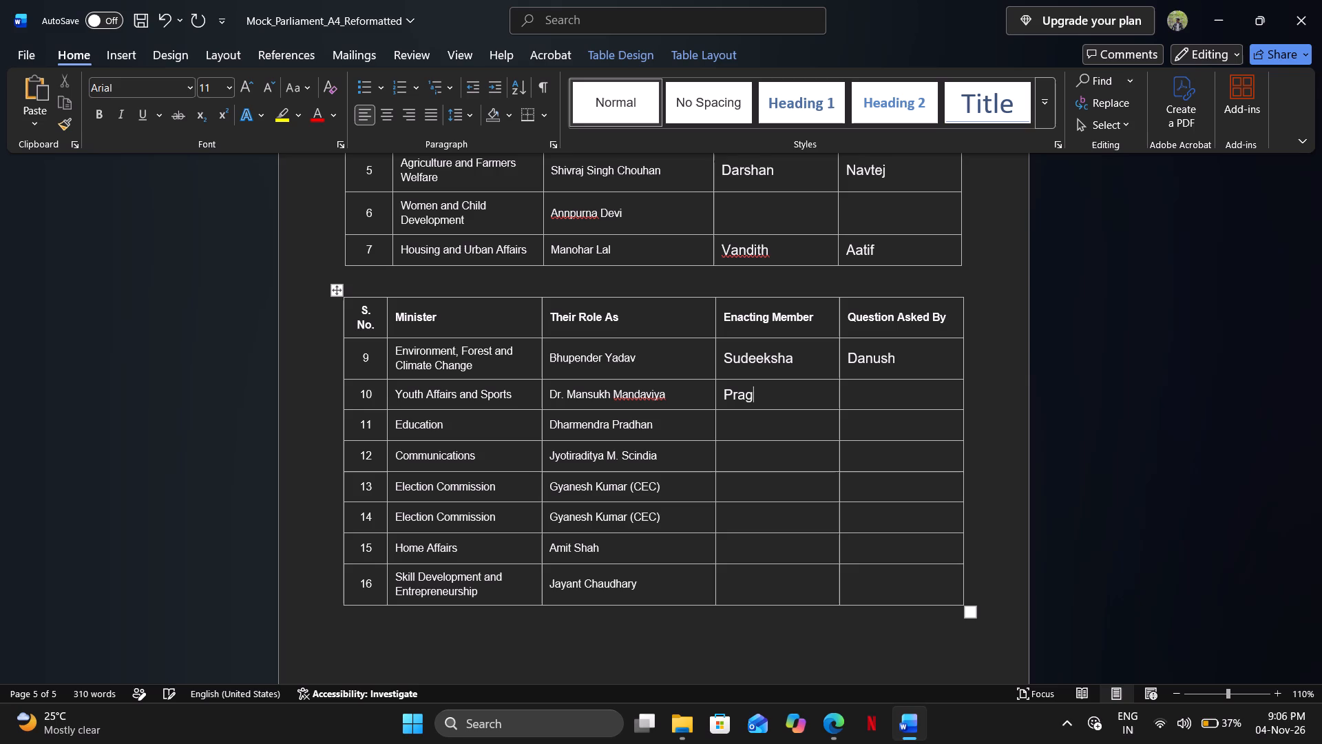
pyautogui.write('na')
pyautogui.press('BackSpace')
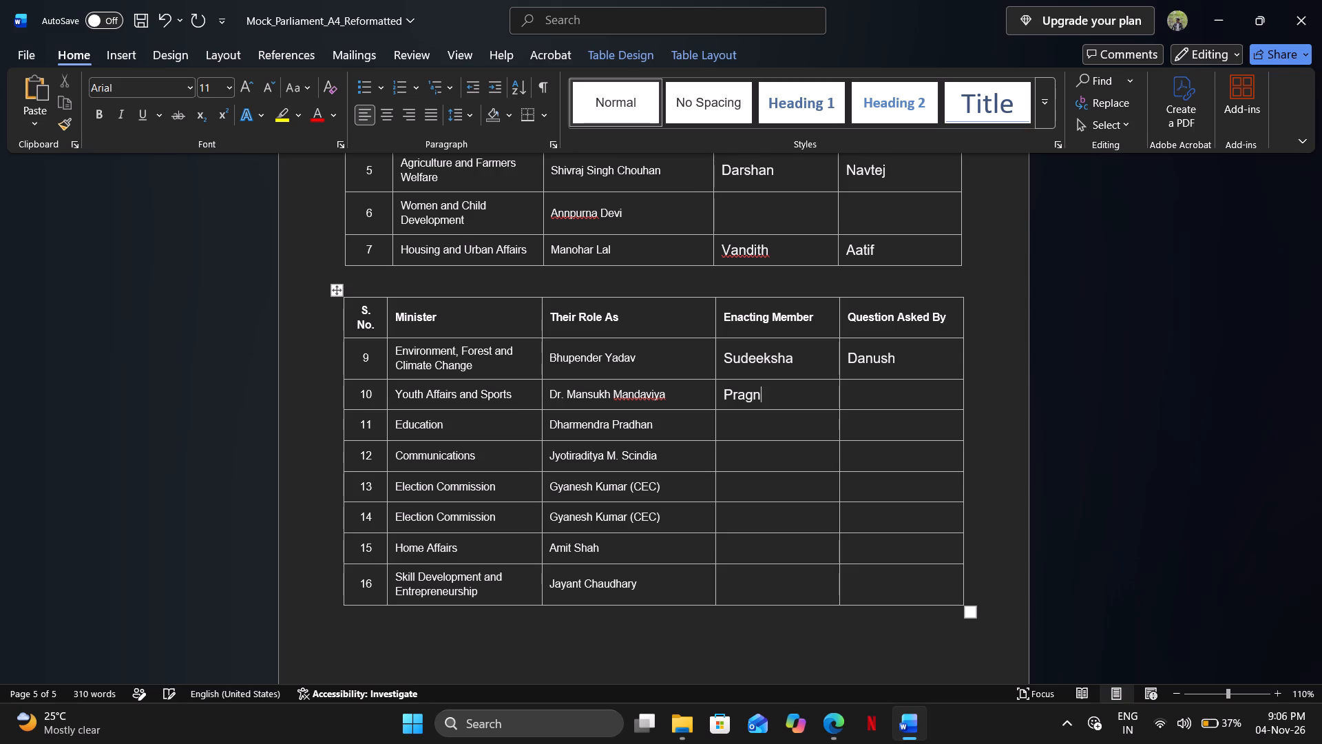
pyautogui.write('ya')
pyautogui.press('space')
pyautogui.press('Right')
pyautogui.press('BackSpace')
pyautogui.press('BackSpace')
pyautogui.write('ralika')
pyautogui.press('Left')
pyautogui.press('Down')
pyautogui.press('Left')
pyautogui.press('Left')
pyautogui.press('Right')
# Renumber the second table's first five rows, from Environment, Forest and Climate Change through the first Election Commission entry, as 8 to 12.
pyautogui.scroll(2, 765, 397)
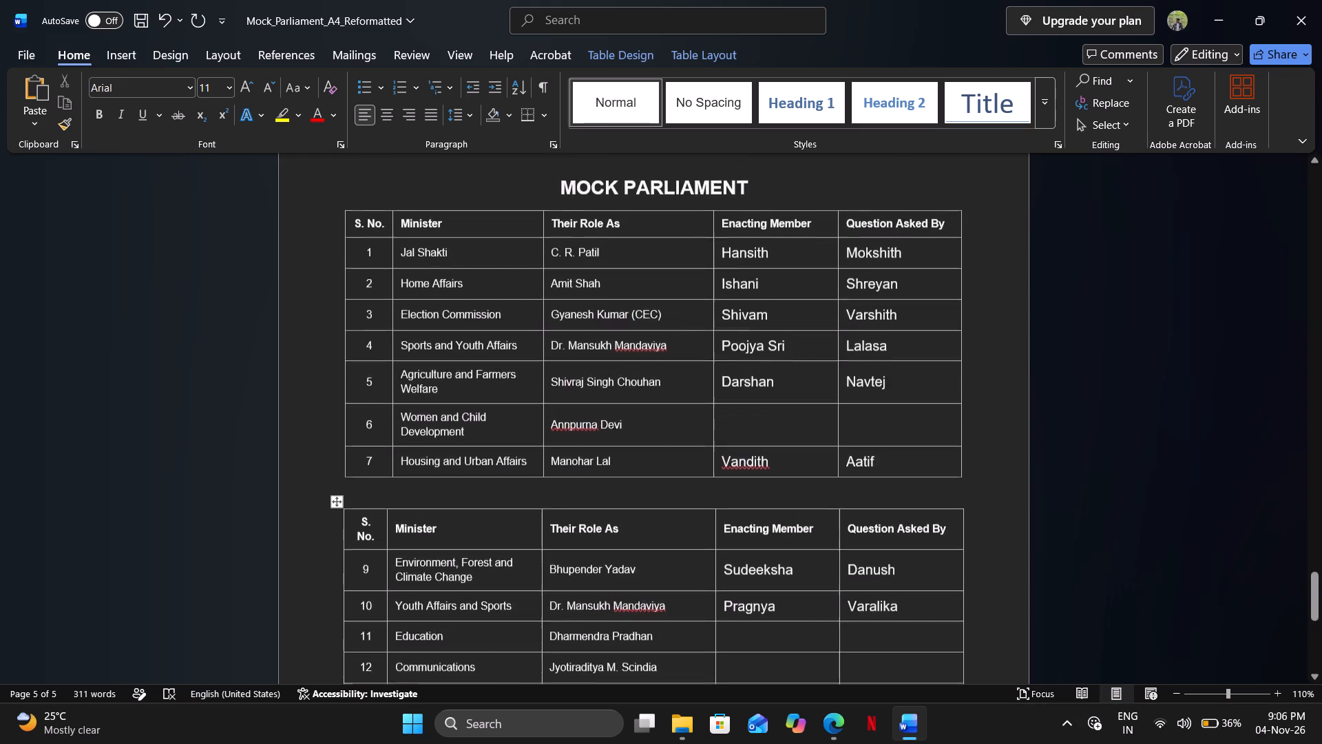
pyautogui.scroll(-1, 765, 397)
pyautogui.scroll(-1, 570, 464)
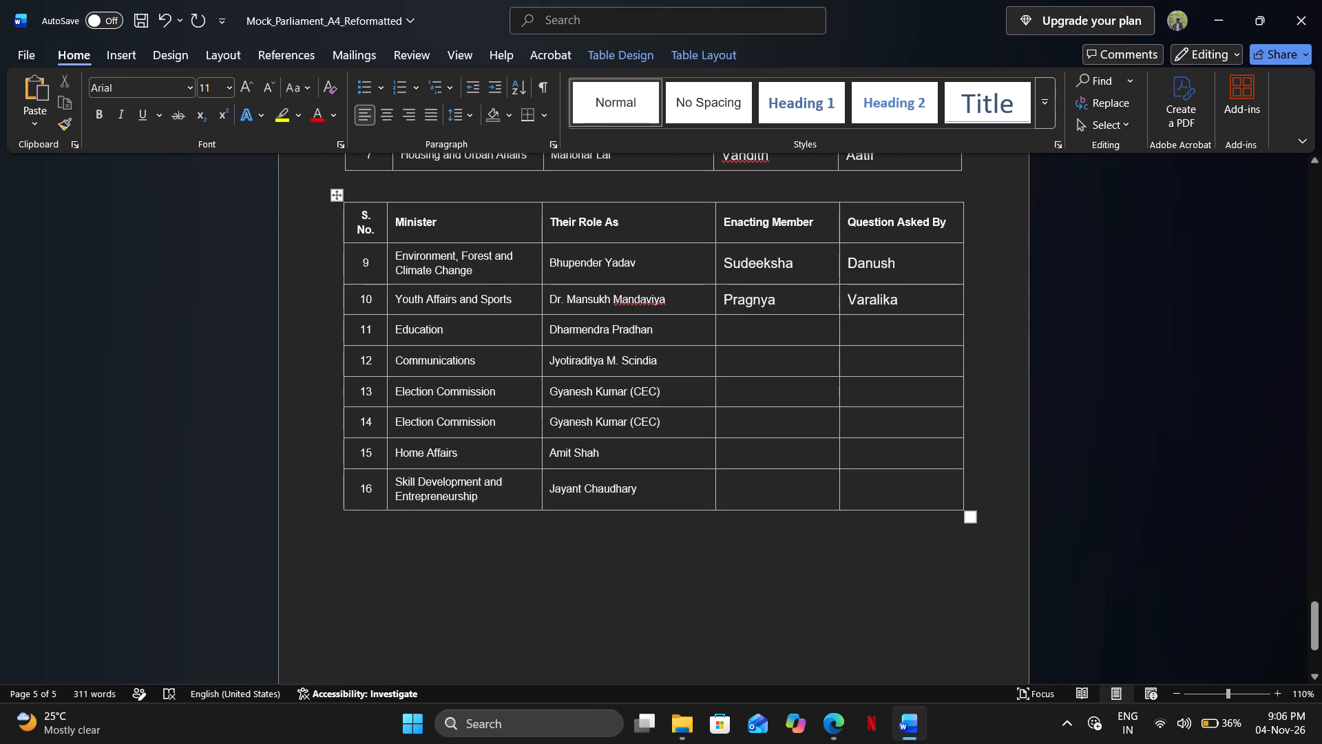
pyautogui.scroll(1, 477, 419)
pyautogui.click(375, 424)
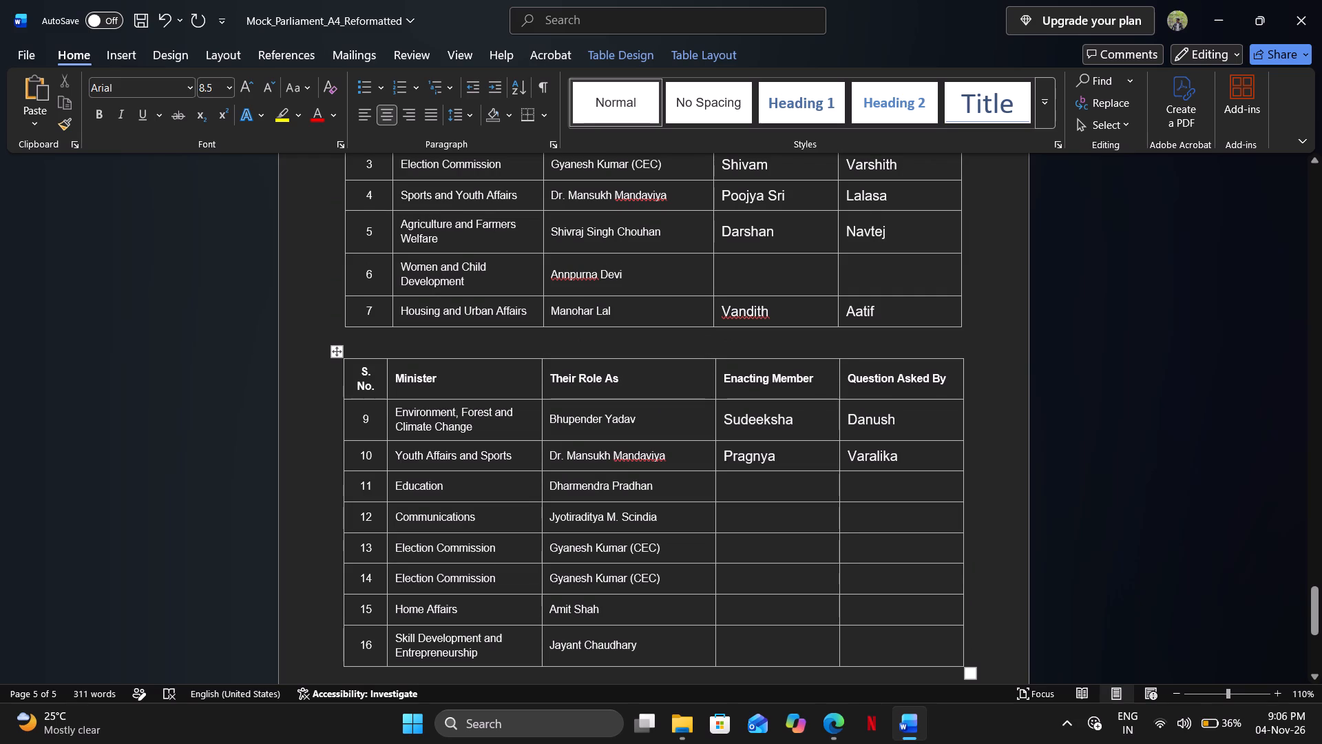
pyautogui.press('BackSpace')
pyautogui.press('8')
pyautogui.press('Down')
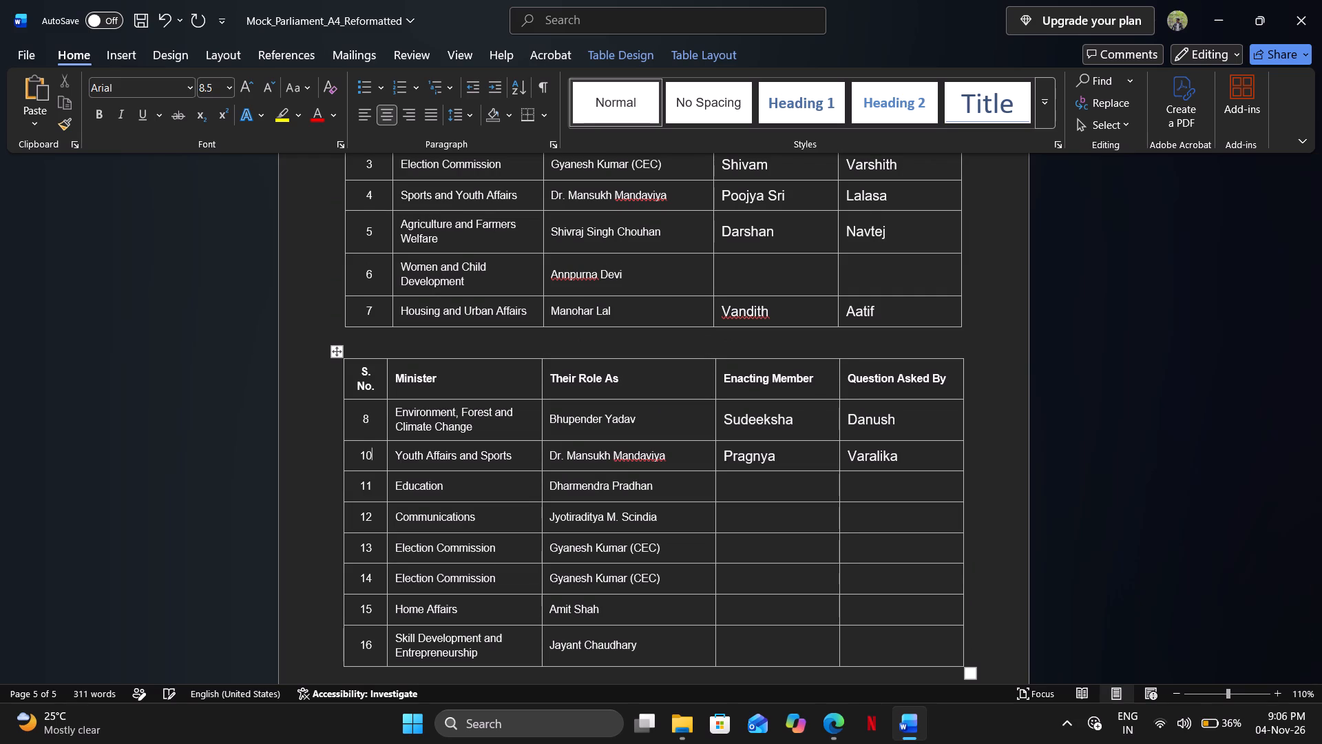
pyautogui.press('BackSpace')
pyautogui.press('BackSpace')
pyautogui.press('9')
pyautogui.press('Down')
pyautogui.press('BackSpace')
pyautogui.press('BackSpace')
pyautogui.write('10')
pyautogui.press('Down')
pyautogui.press('BackSpace')
pyautogui.press('1')
pyautogui.press('Down')
pyautogui.press('BackSpace')
pyautogui.press('2')
# Clear the serial number, minister and role text from both Election Commission rows in the second table, keeping the cells.
pyautogui.press('Left')
pyautogui.hotkey('shift', 'Left')
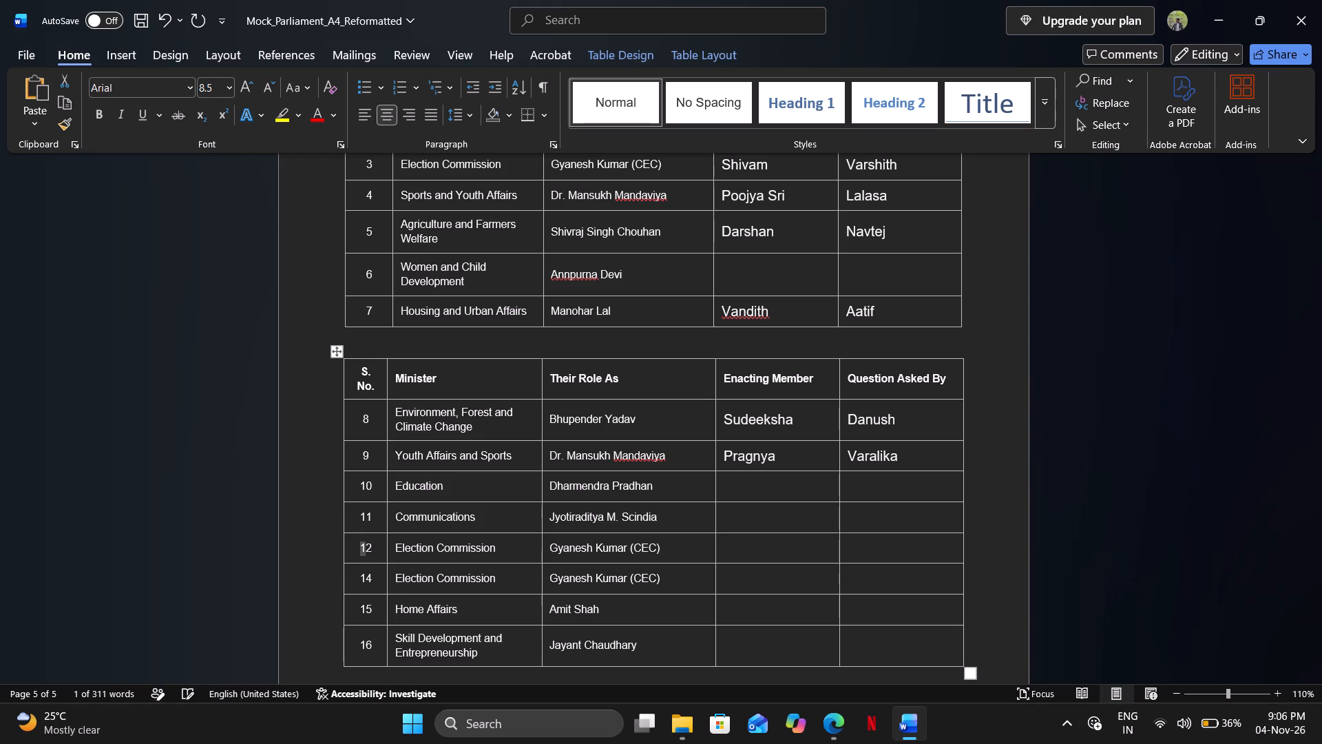
pyautogui.hotkey('shift', 'Right')
pyautogui.hotkey('shift', 'Right')
pyautogui.hotkey('shift', 'Down')
pyautogui.hotkey('shift', 'Down')
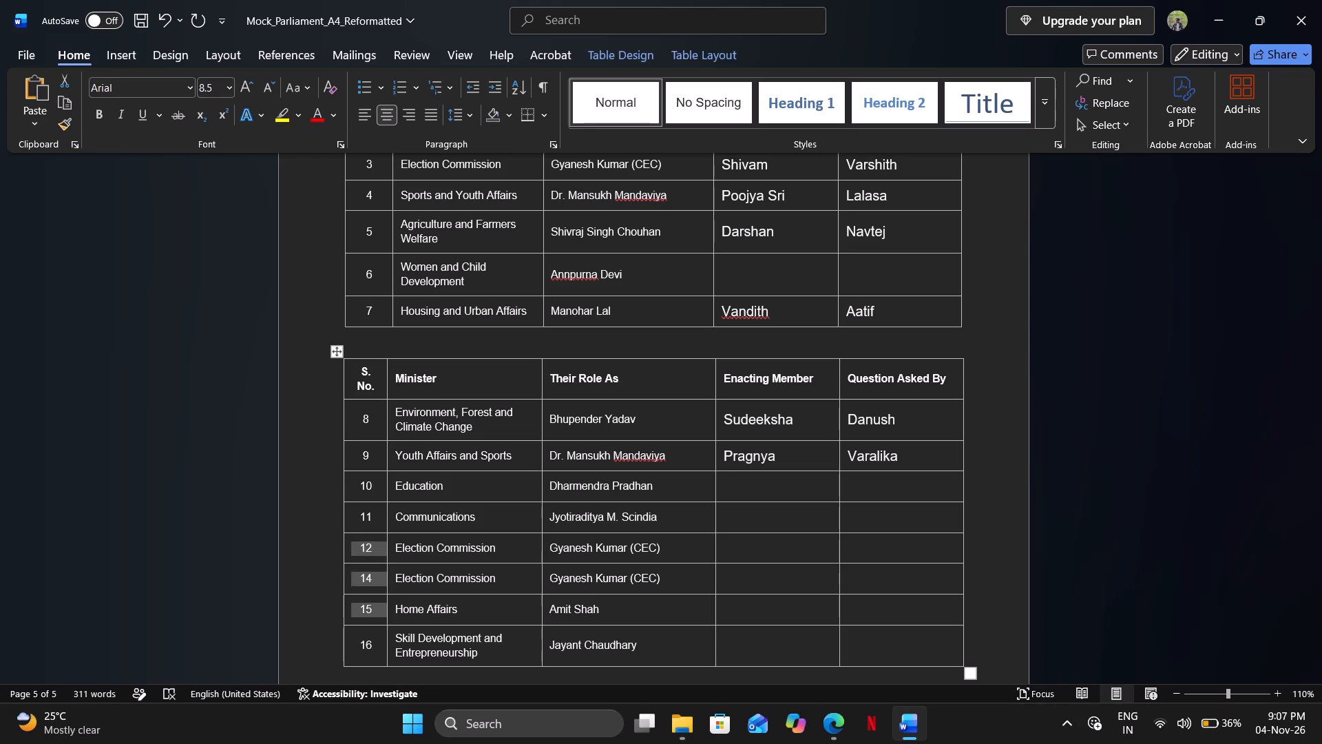
pyautogui.hotkey('shift', 'Up')
pyautogui.hotkey('shift', 'Right')
pyautogui.hotkey('shift', 'Right')
pyautogui.press('BackSpace')
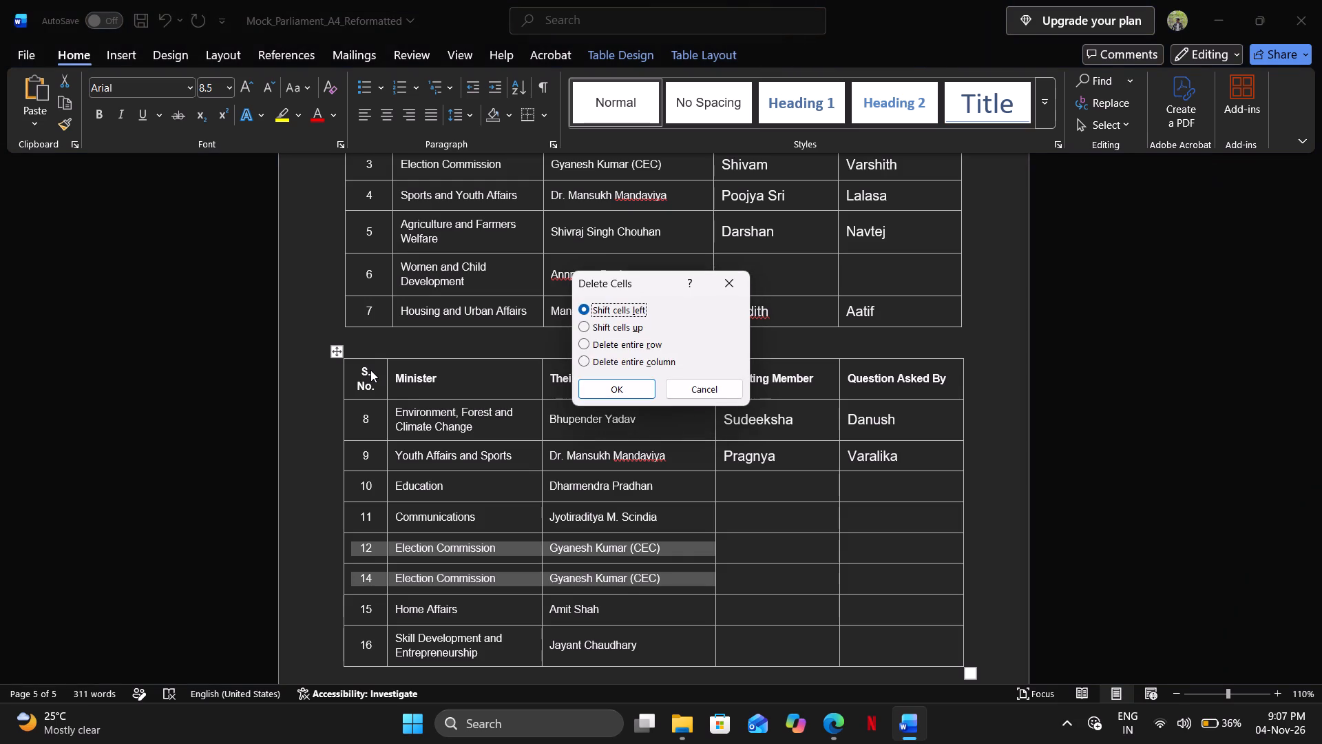
pyautogui.press('Return')
pyautogui.hotkey('ctrl', 'z')
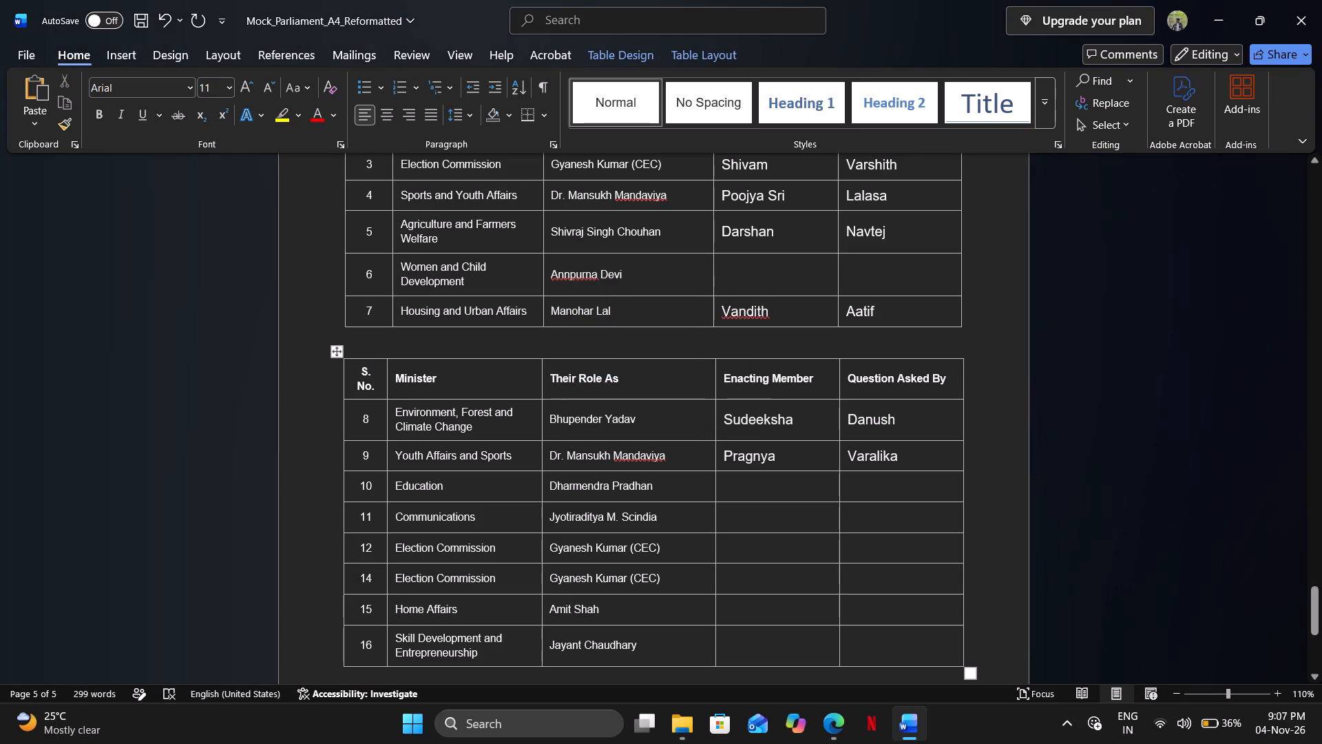
pyautogui.press('Delete')
# Clear the serial number, minister and role text from the Home Affairs row in the second table.
pyautogui.press('Down')
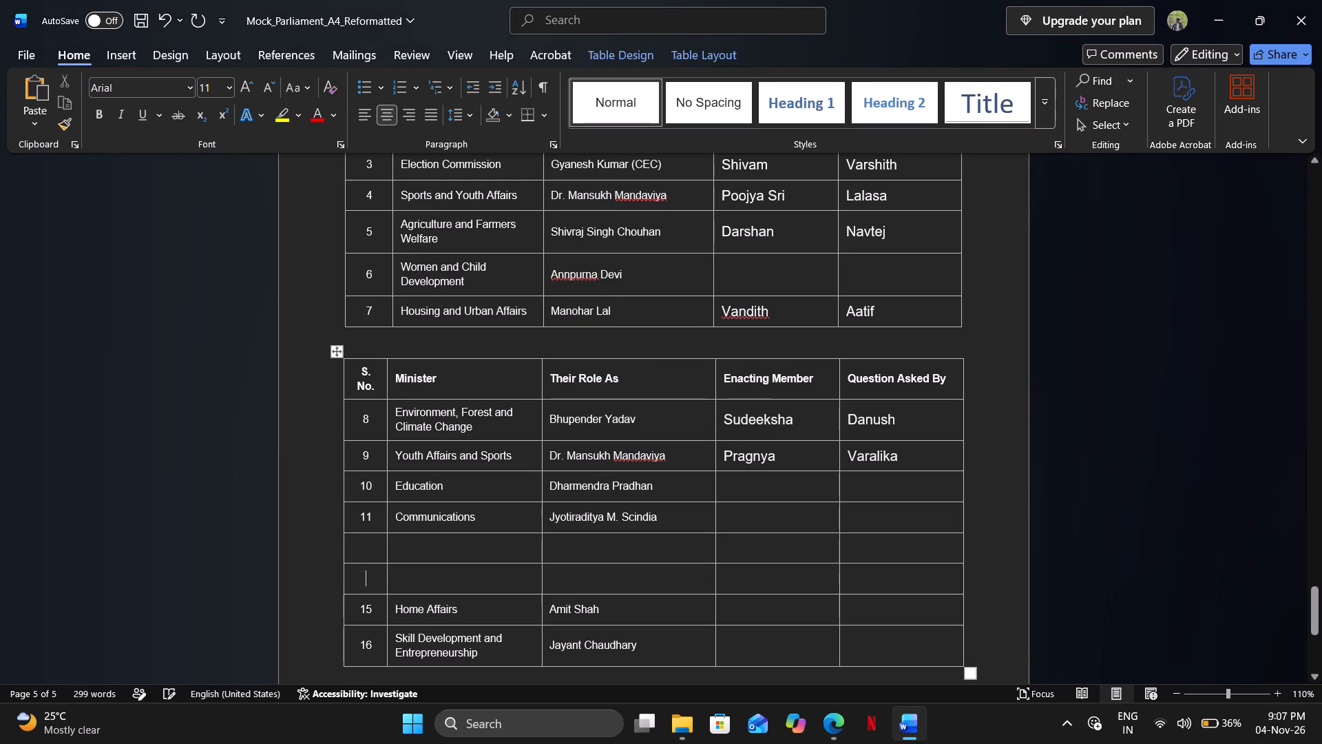
pyautogui.press('Down')
pyautogui.press('Left')
pyautogui.hotkey('shift', 'Right')
pyautogui.hotkey('shift', 'Right')
pyautogui.hotkey('shift', 'Right')
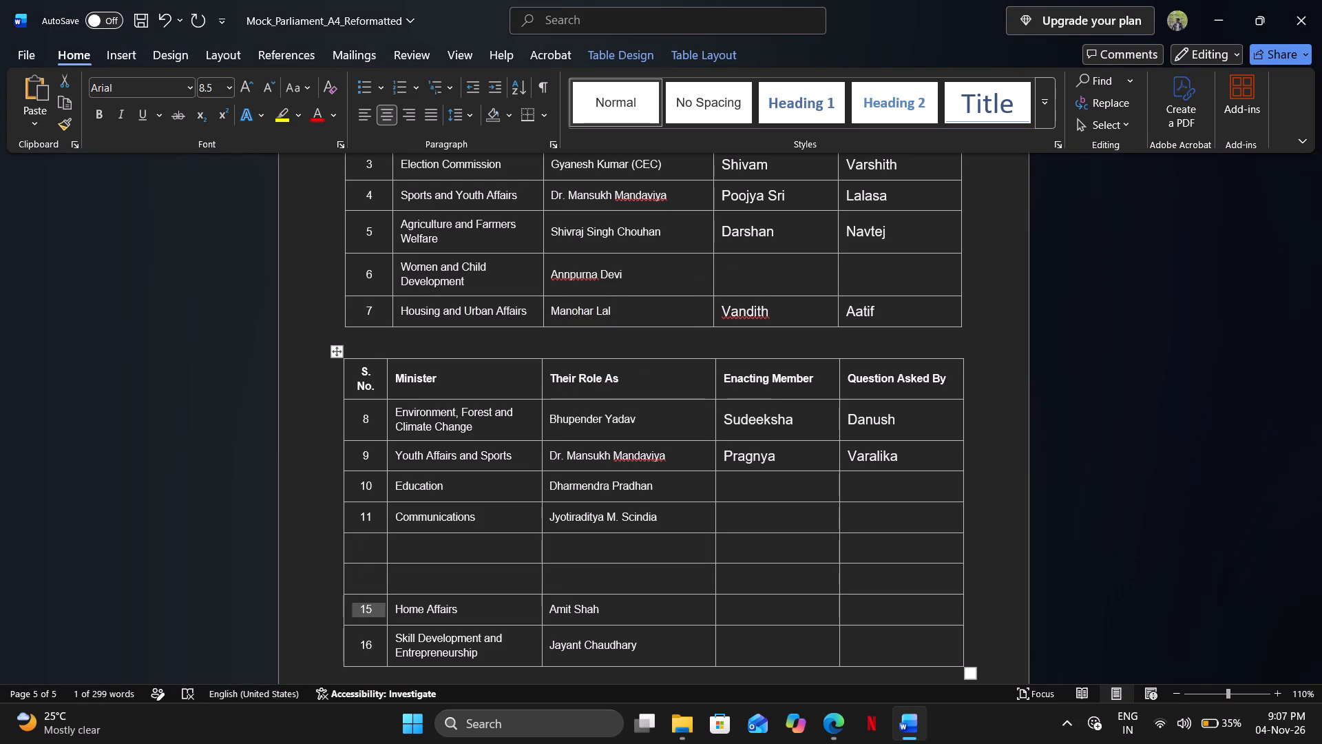
pyautogui.hotkey('shift', 'Right')
pyautogui.hotkey('shift', 'Right')
pyautogui.press('Delete')
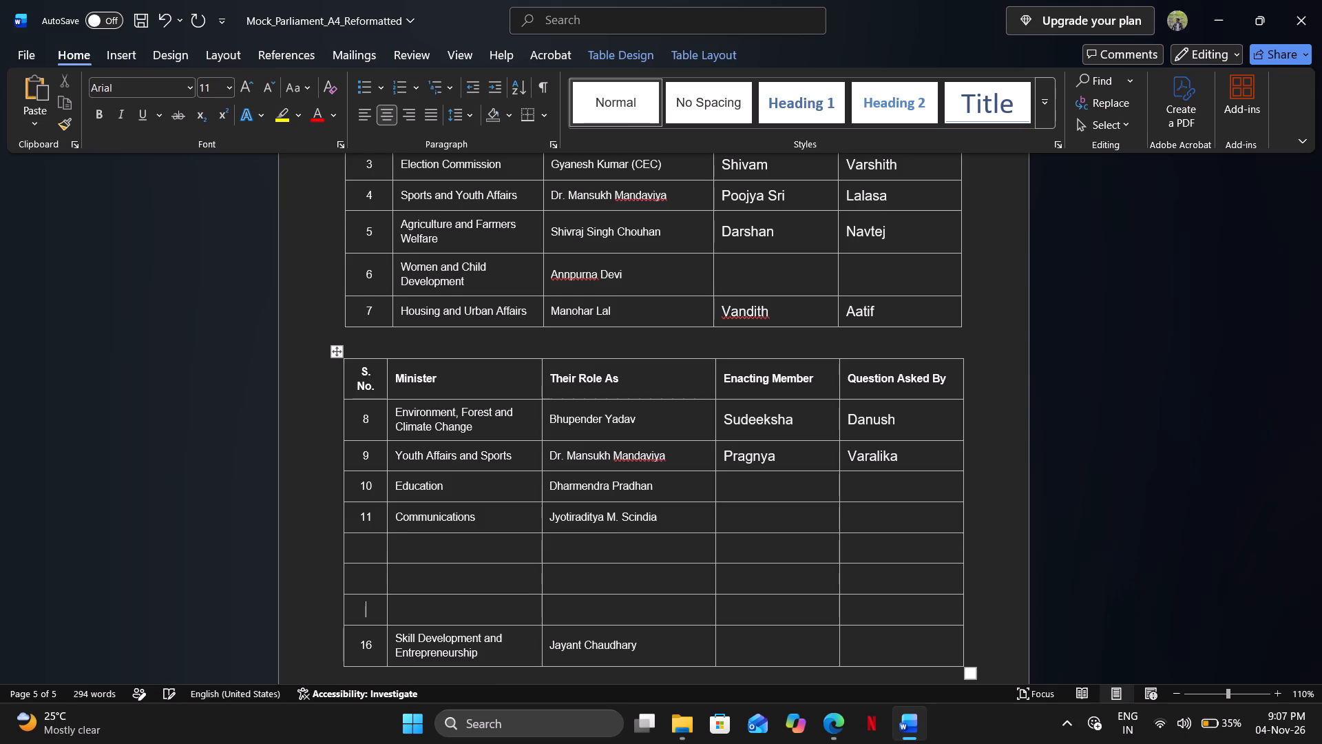
# Review the rows of both Mock Parliament tables for missing enacting members and questioners.
pyautogui.scroll(1, 370, 370)
pyautogui.scroll(-1, 370, 370)
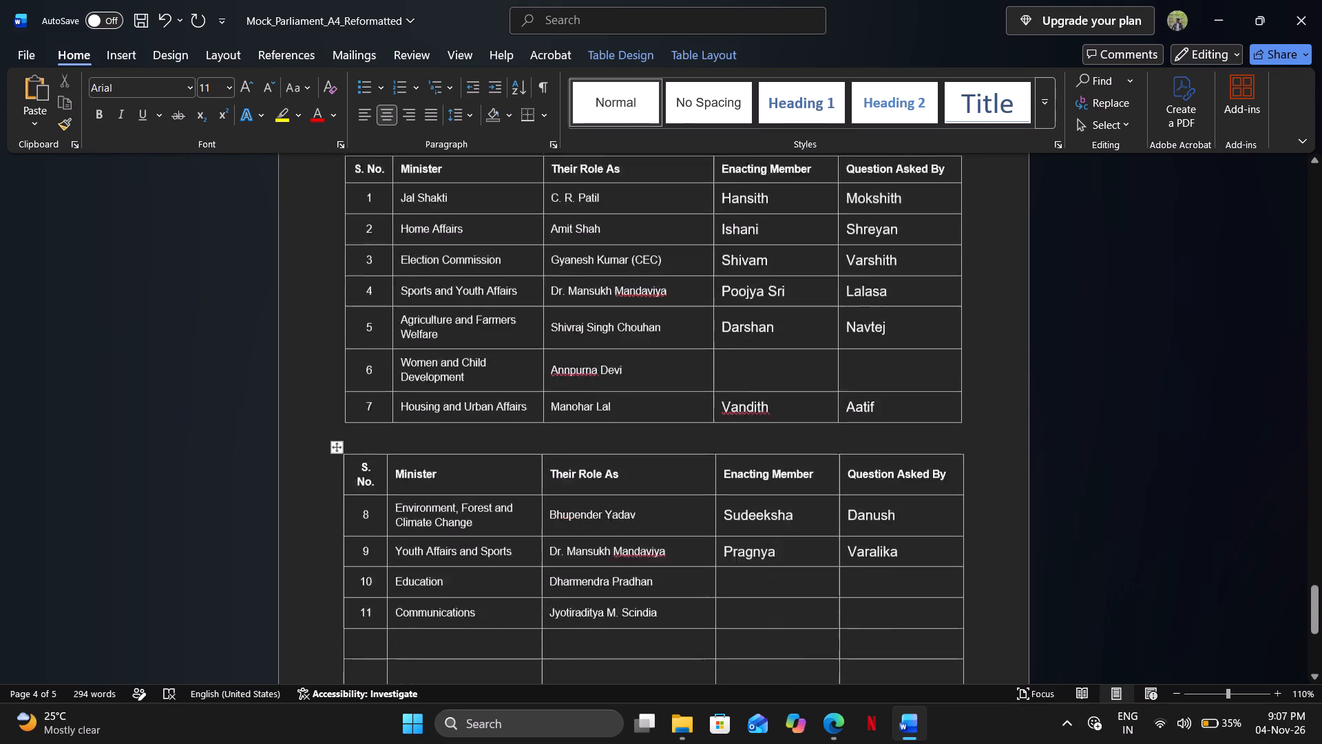
pyautogui.scroll(-1, 370, 370)
pyautogui.scroll(-1, 483, 431)
pyautogui.scroll(1, 483, 431)
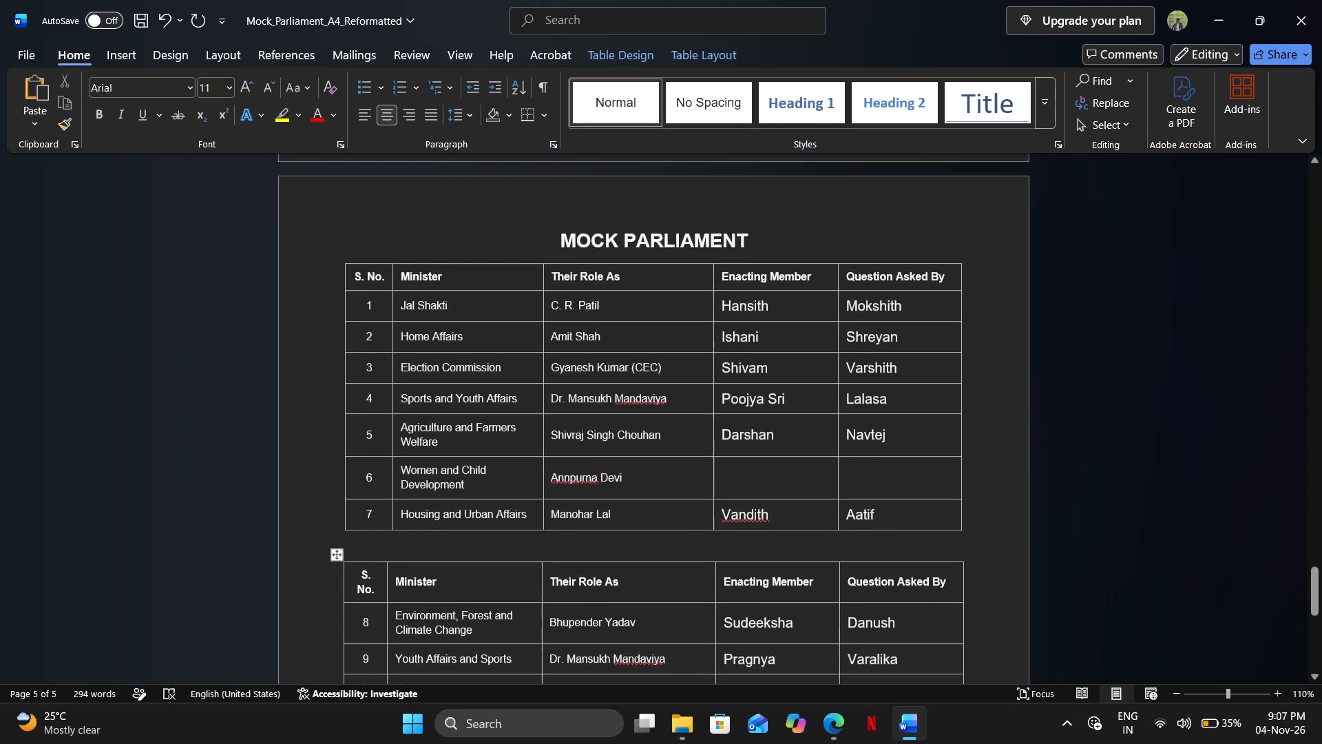
pyautogui.scroll(1, 483, 431)
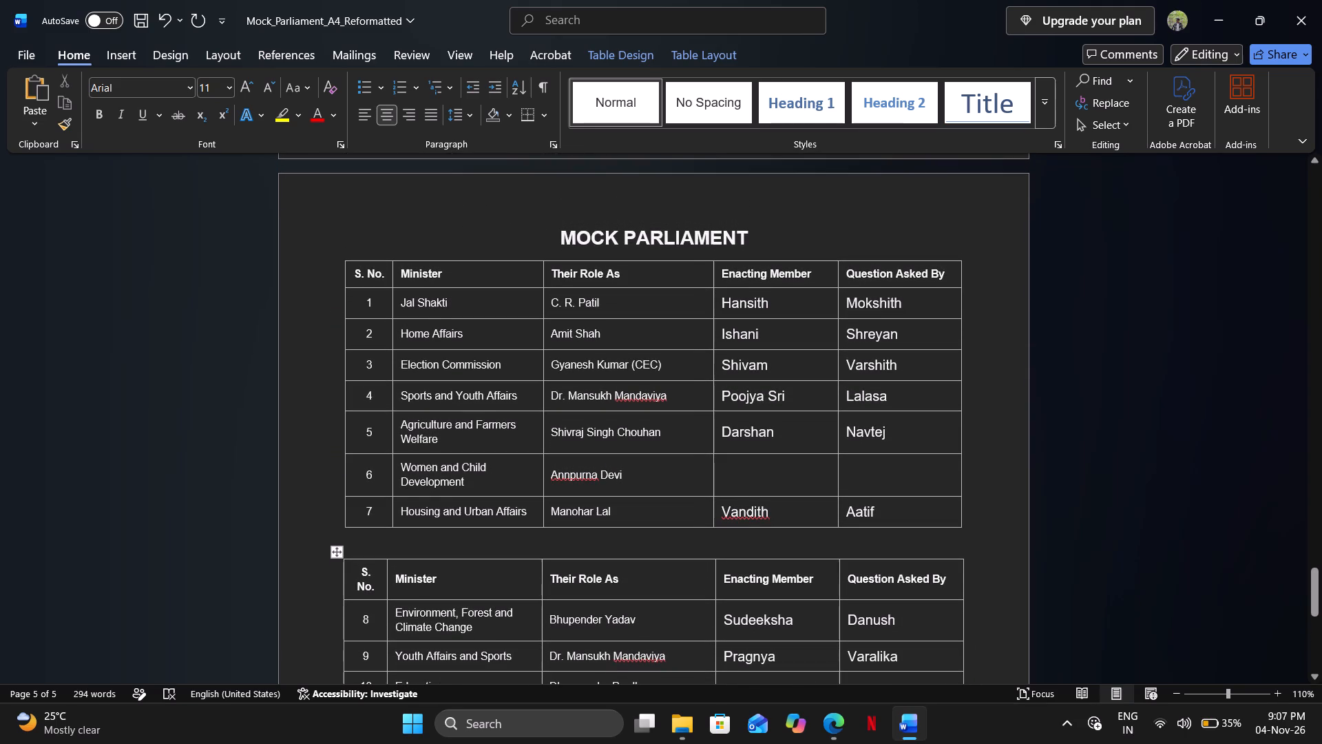
pyautogui.scroll(-3, 490, 479)
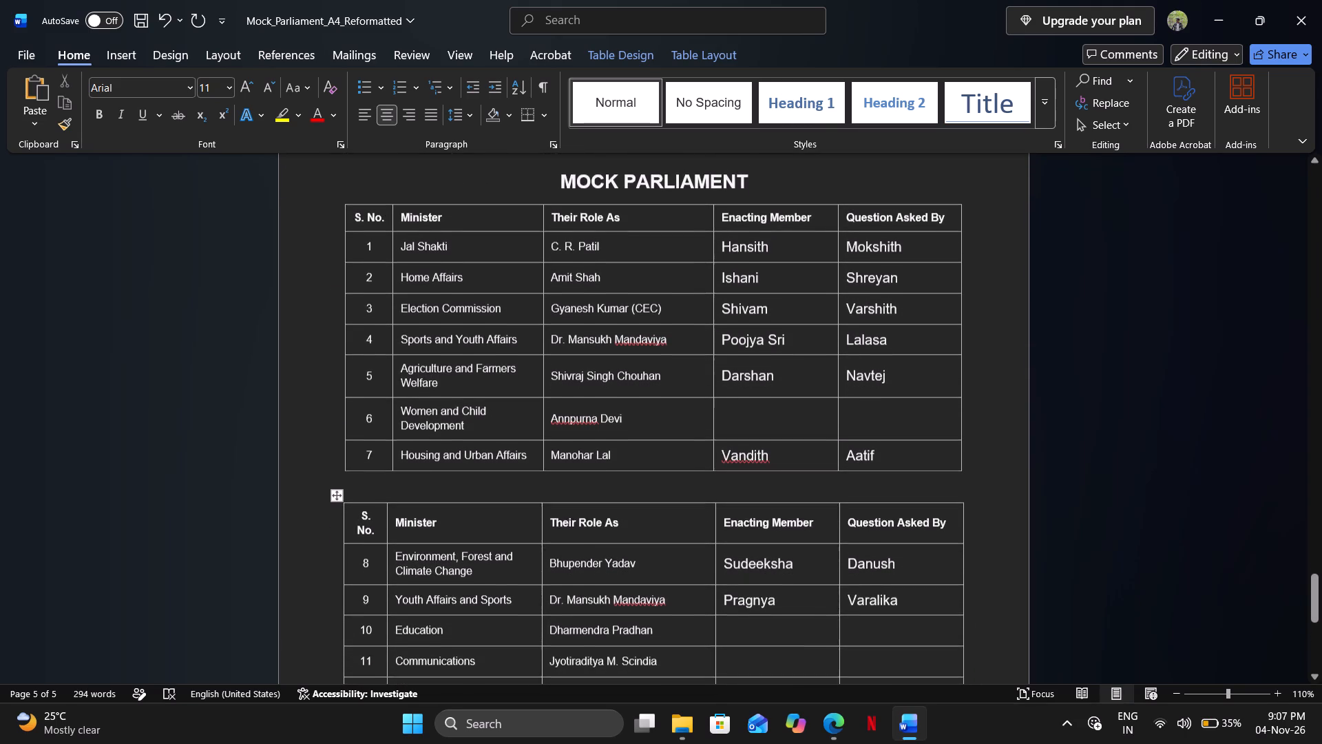
pyautogui.scroll(-2, 490, 479)
# Fill in row 10 (Education) with Enacting Member "Avyan" and Question Asked By "Roshan".
pyautogui.click(725, 521)
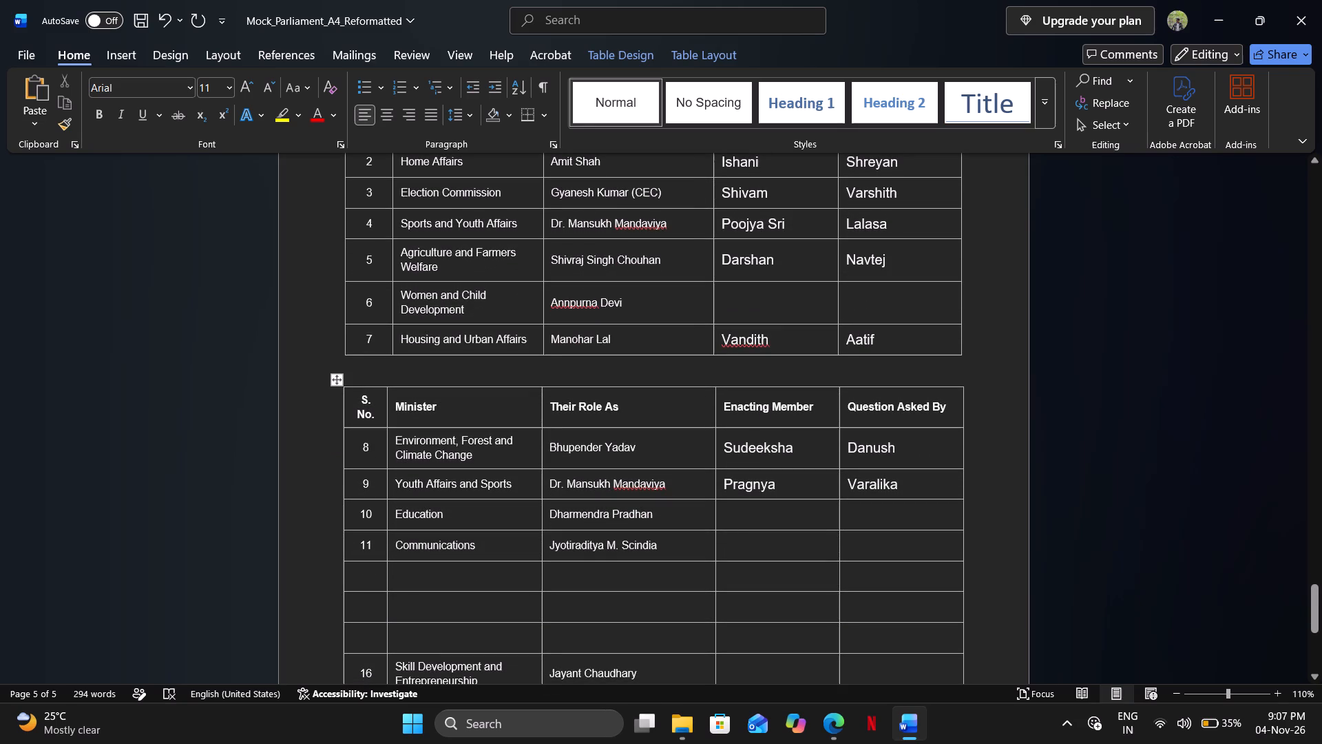
pyautogui.press('v')
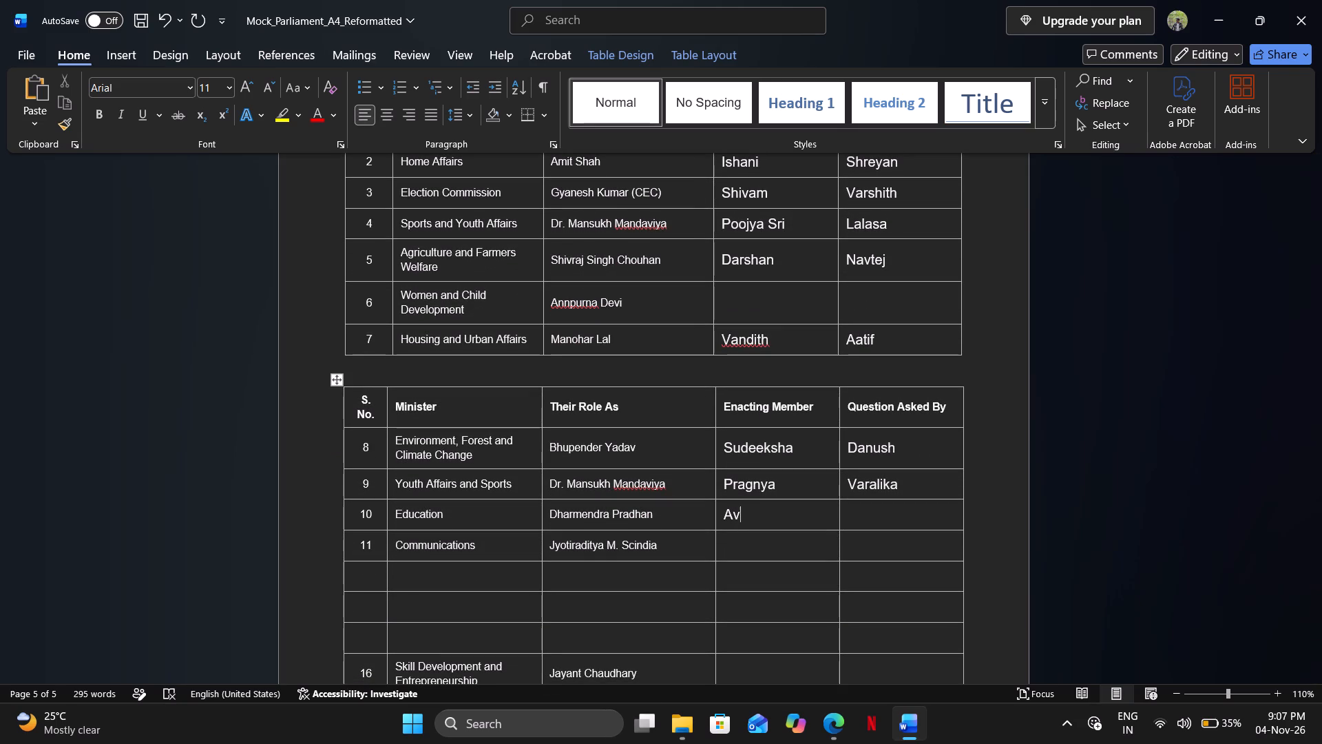
pyautogui.write('yan')
pyautogui.press('space')
pyautogui.press('Right')
pyautogui.write('oshan')
pyautogui.press('space')
pyautogui.press('Down')
pyautogui.press('Left')
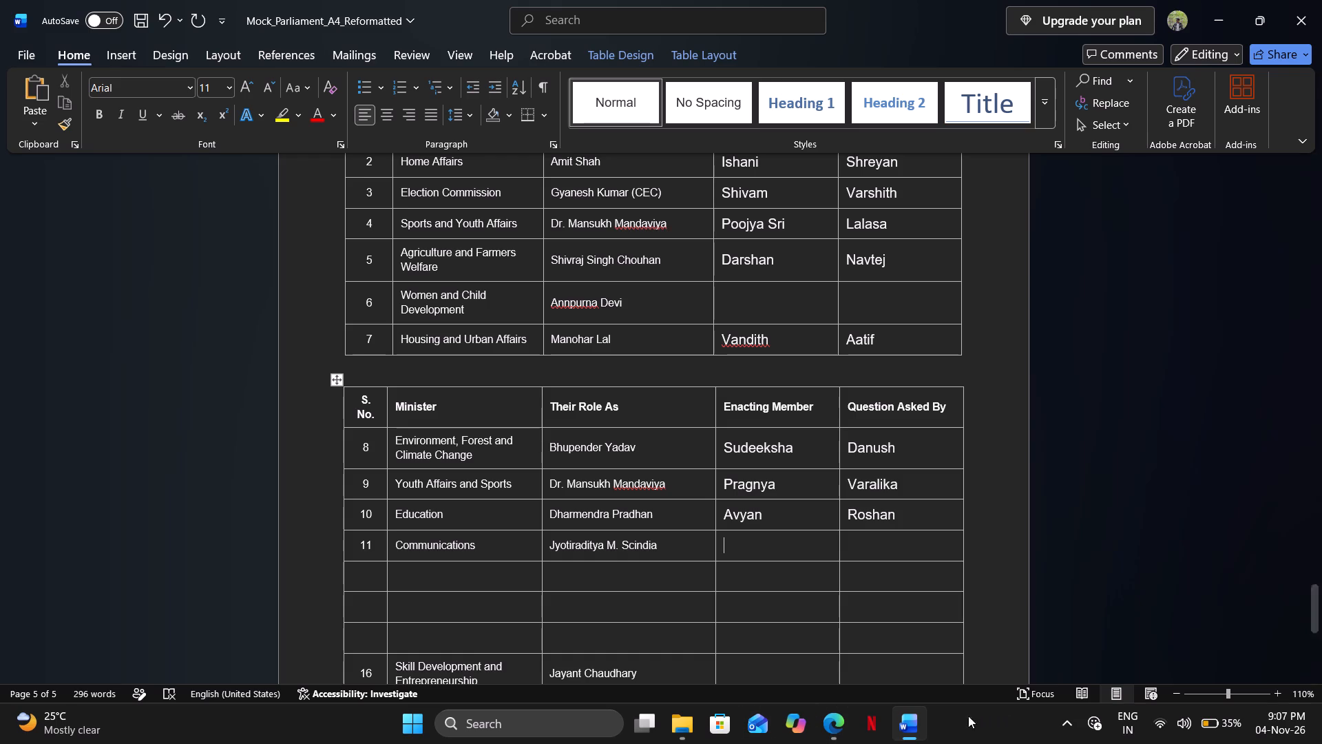
# Switch to Edge and look through the video results for LG webOS Smart TV USB debugging.
pyautogui.click(837, 730)
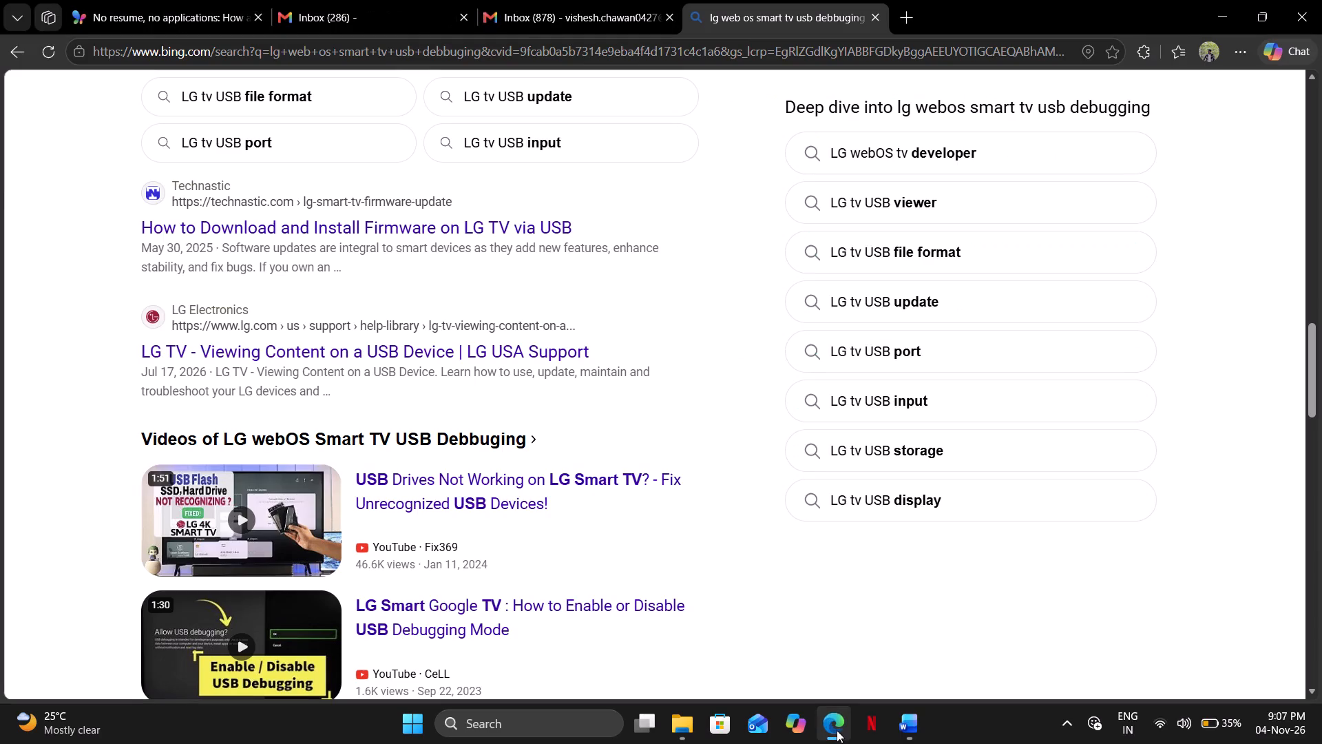
pyautogui.click(837, 730)
pyautogui.click(837, 730)
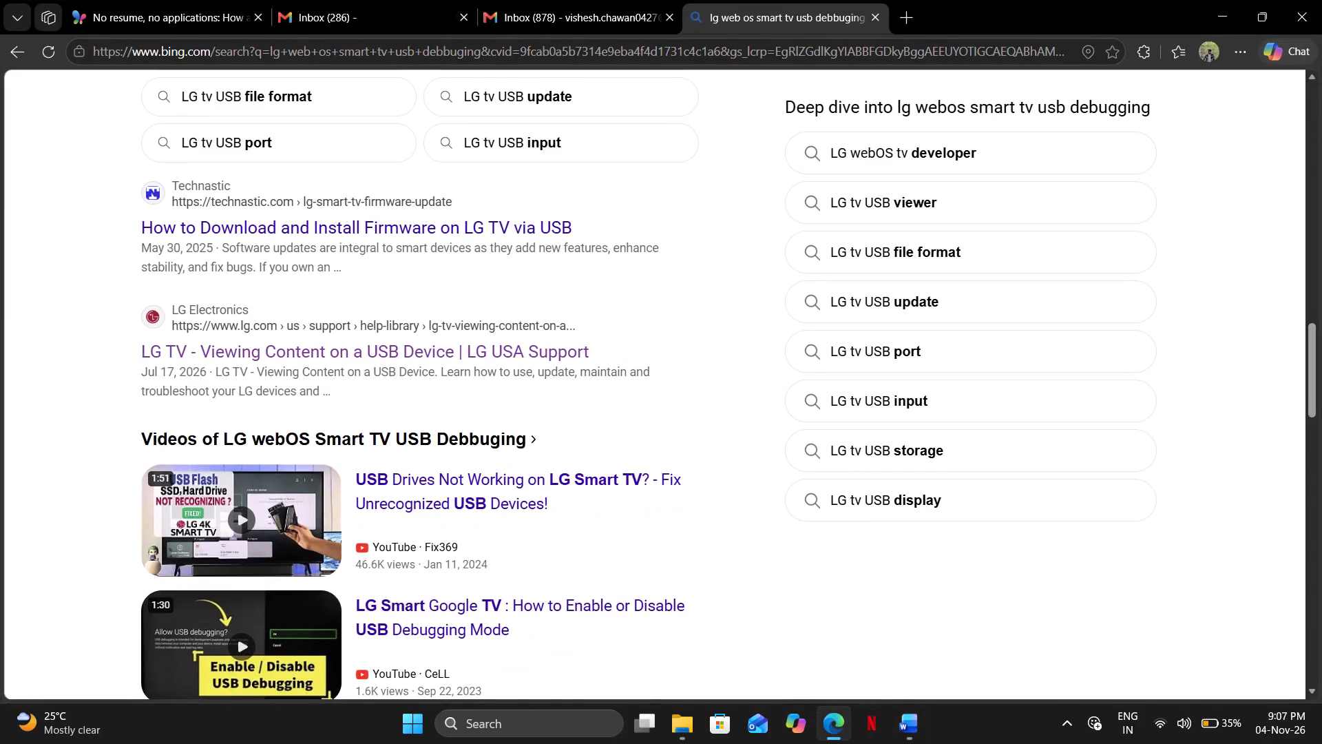
pyautogui.scroll(-1, 403, 373)
pyautogui.hscroll(1, 488, 350)
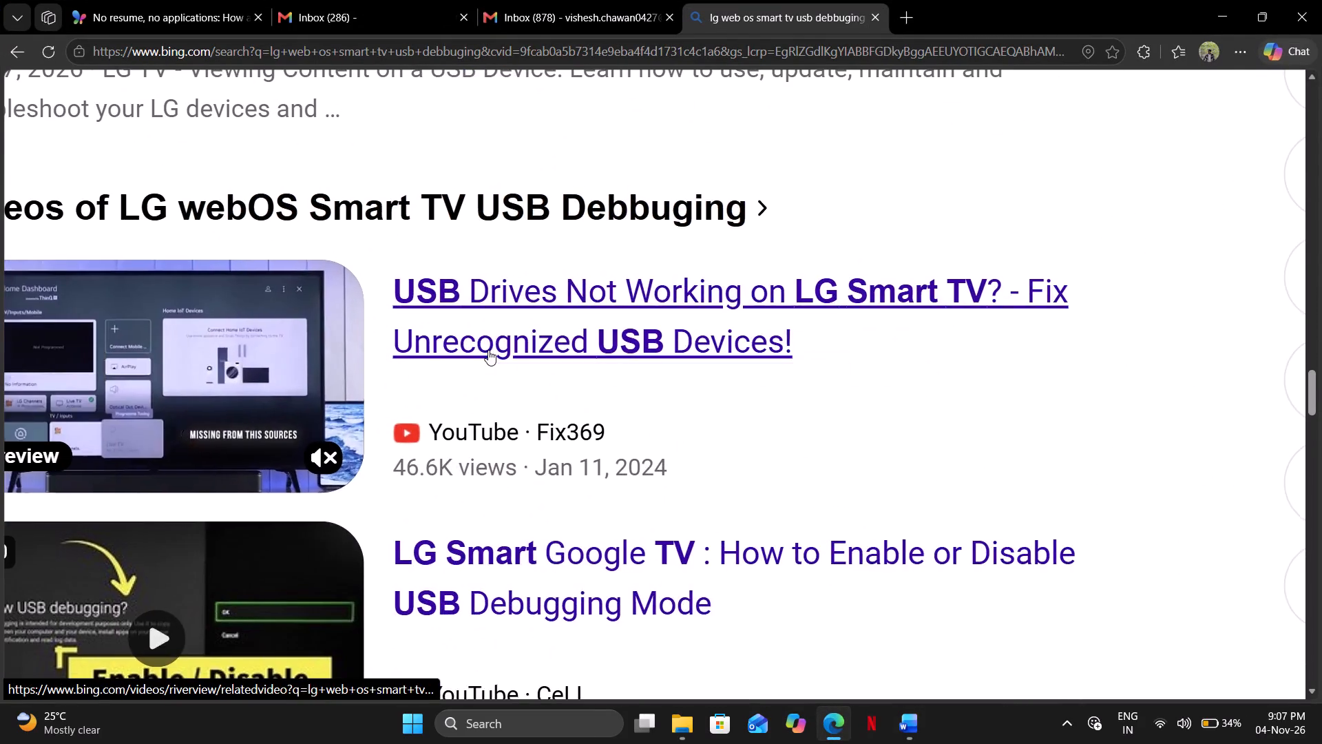
pyautogui.hscroll(1, 817, 367)
pyautogui.scroll(-1, 817, 367)
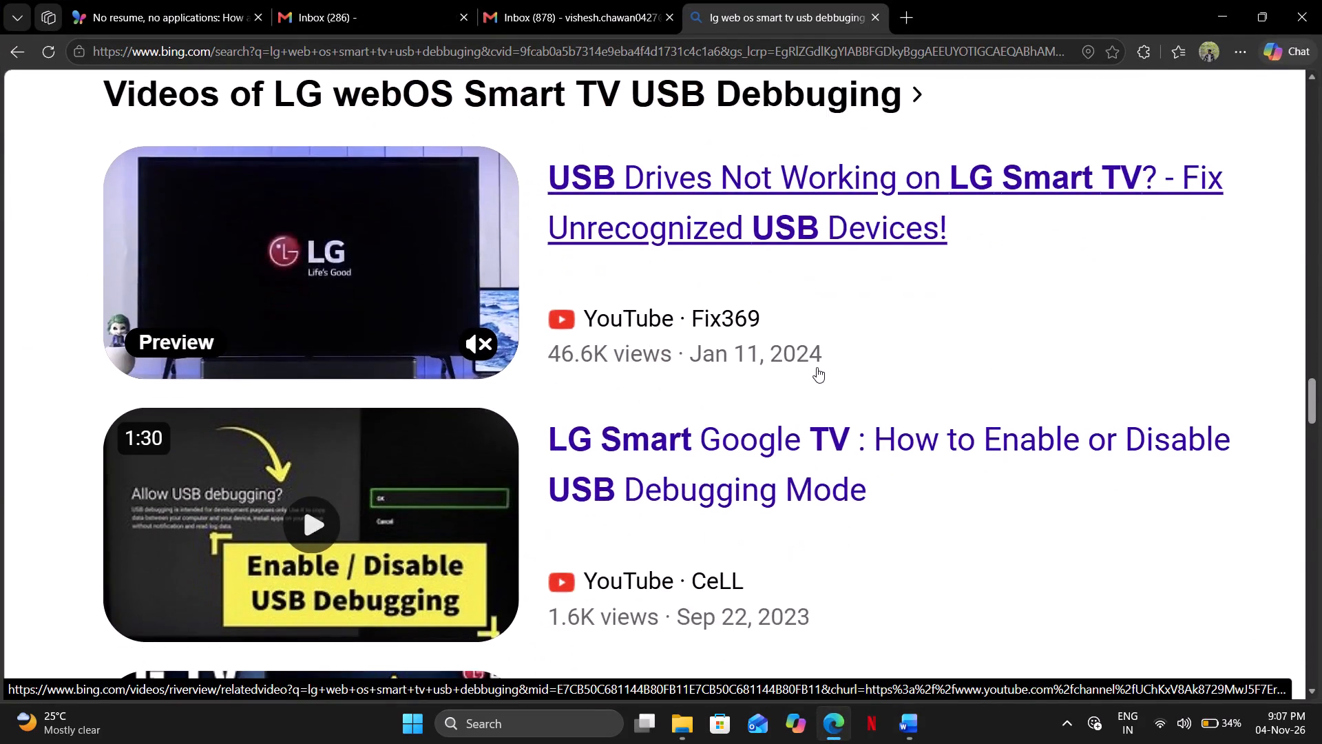
pyautogui.scroll(-2, 817, 367)
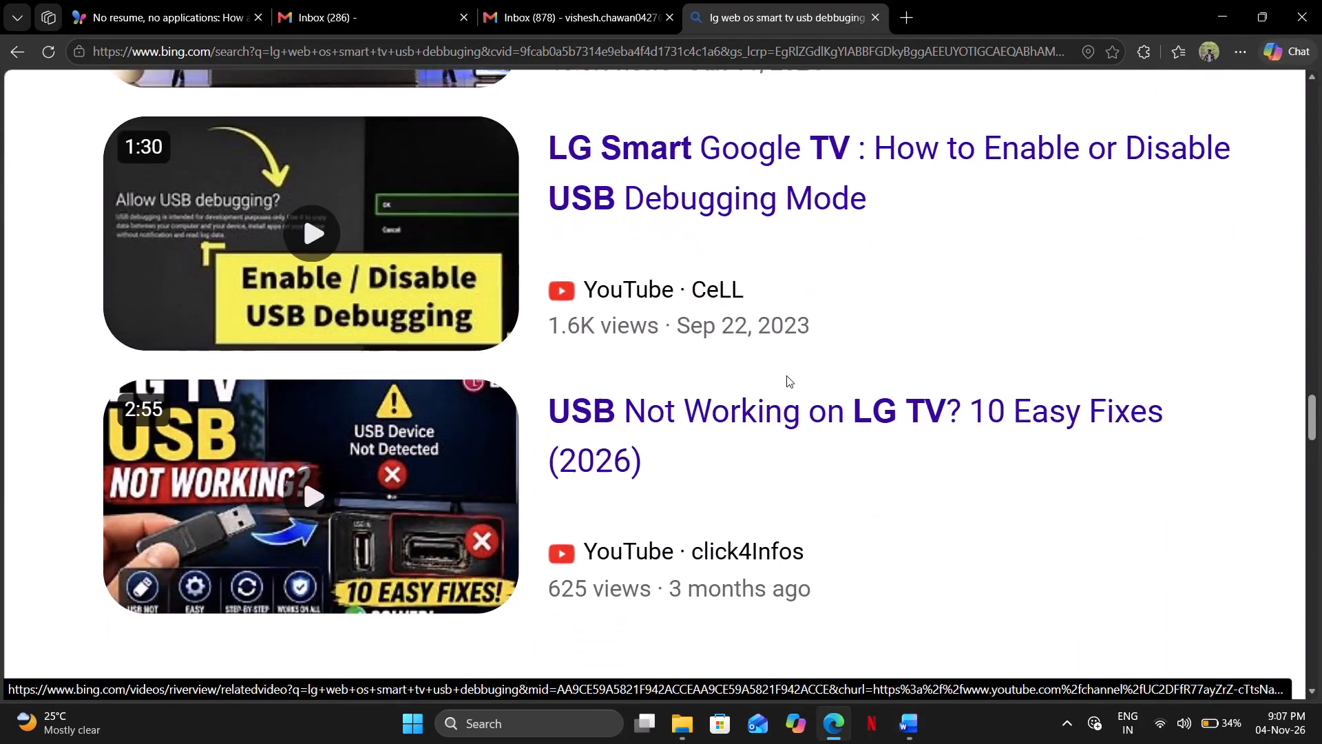
# Open the "Rooting | webOS Homebrew" search result in a new tab and switch to it.
pyautogui.scroll(-3, 720, 427)
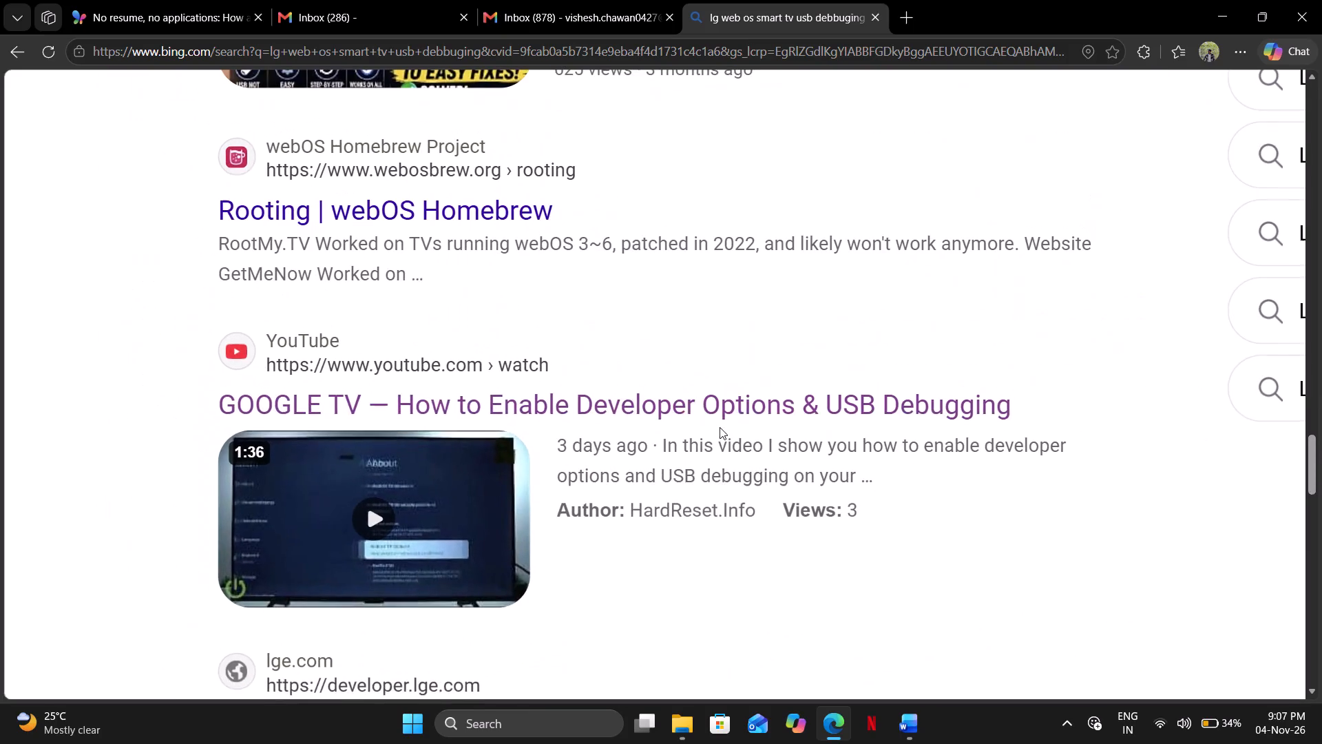
pyautogui.rightClick(404, 203)
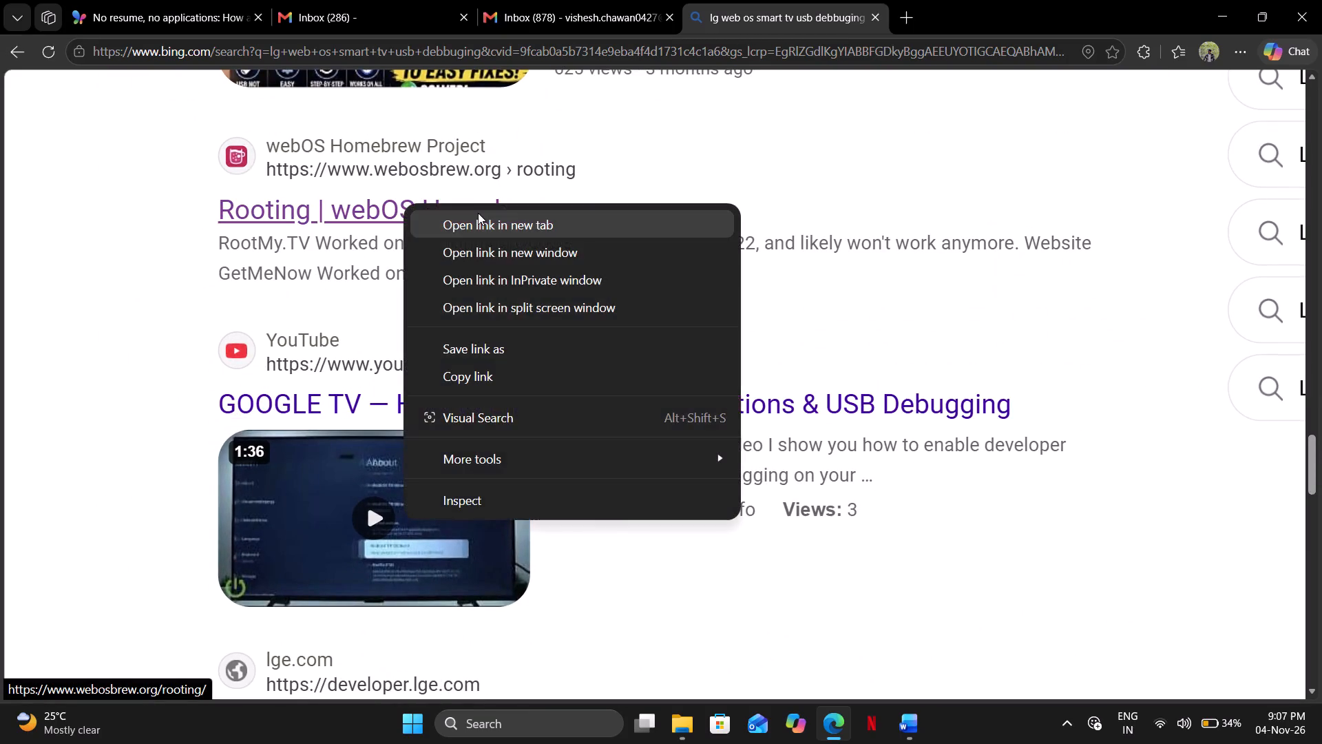
pyautogui.click(478, 213)
pyautogui.click(928, 0)
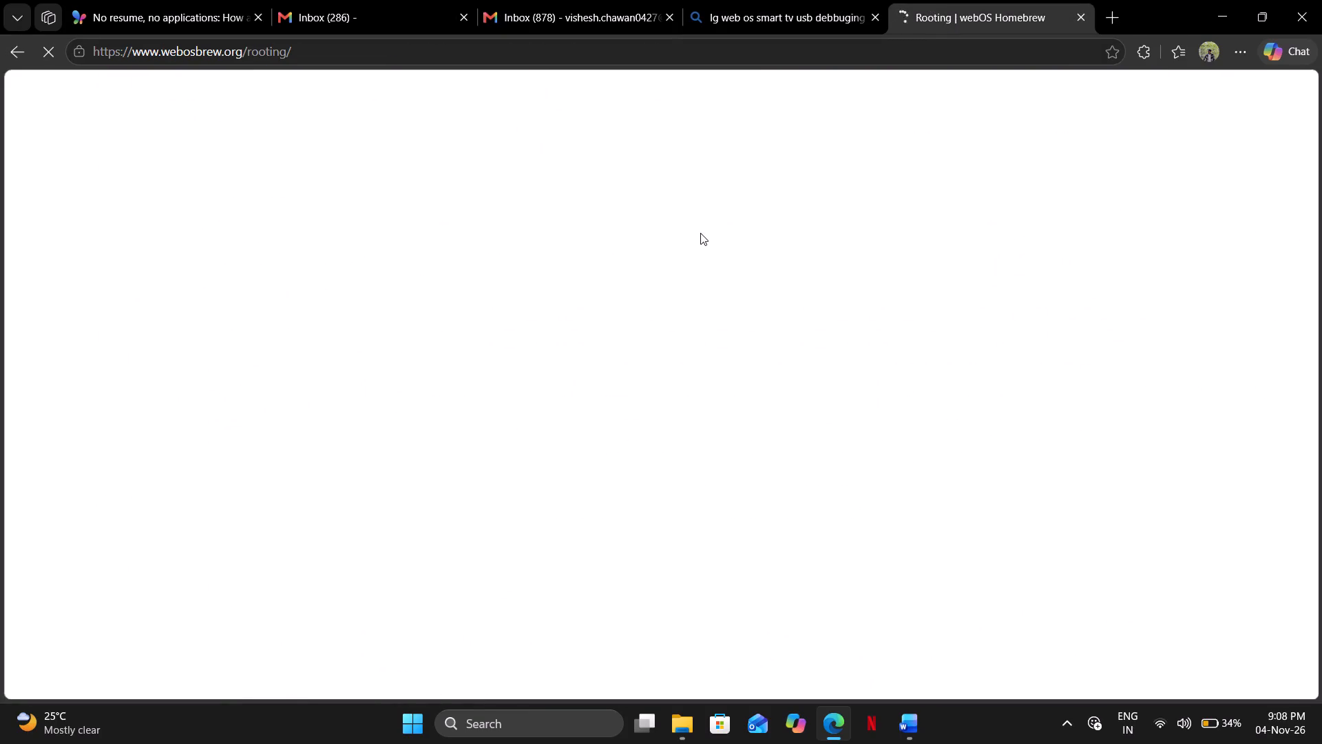
# Read through the webOS Homebrew rooting page, from the Rooted vs Dev Mode comparison to the NVM method, and close its tab.
pyautogui.scroll(-1, 662, 392)
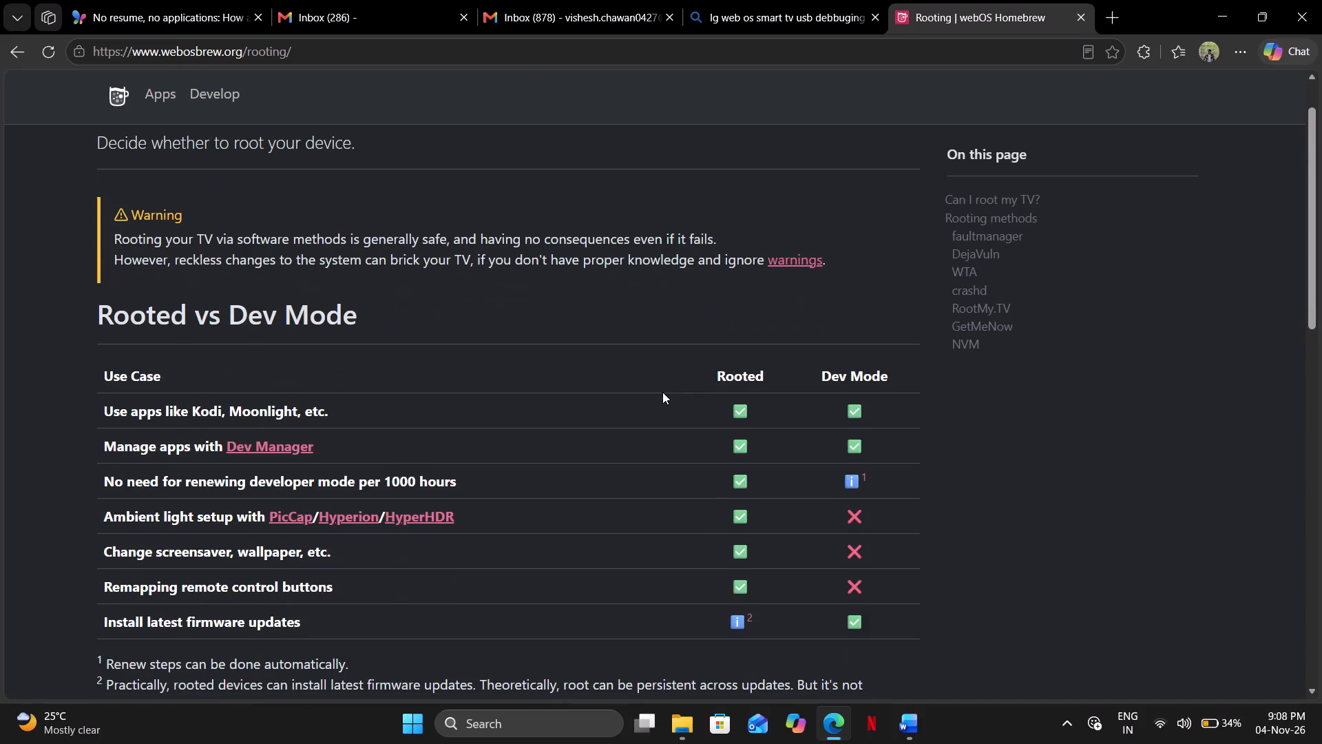
pyautogui.scroll(-2, 662, 392)
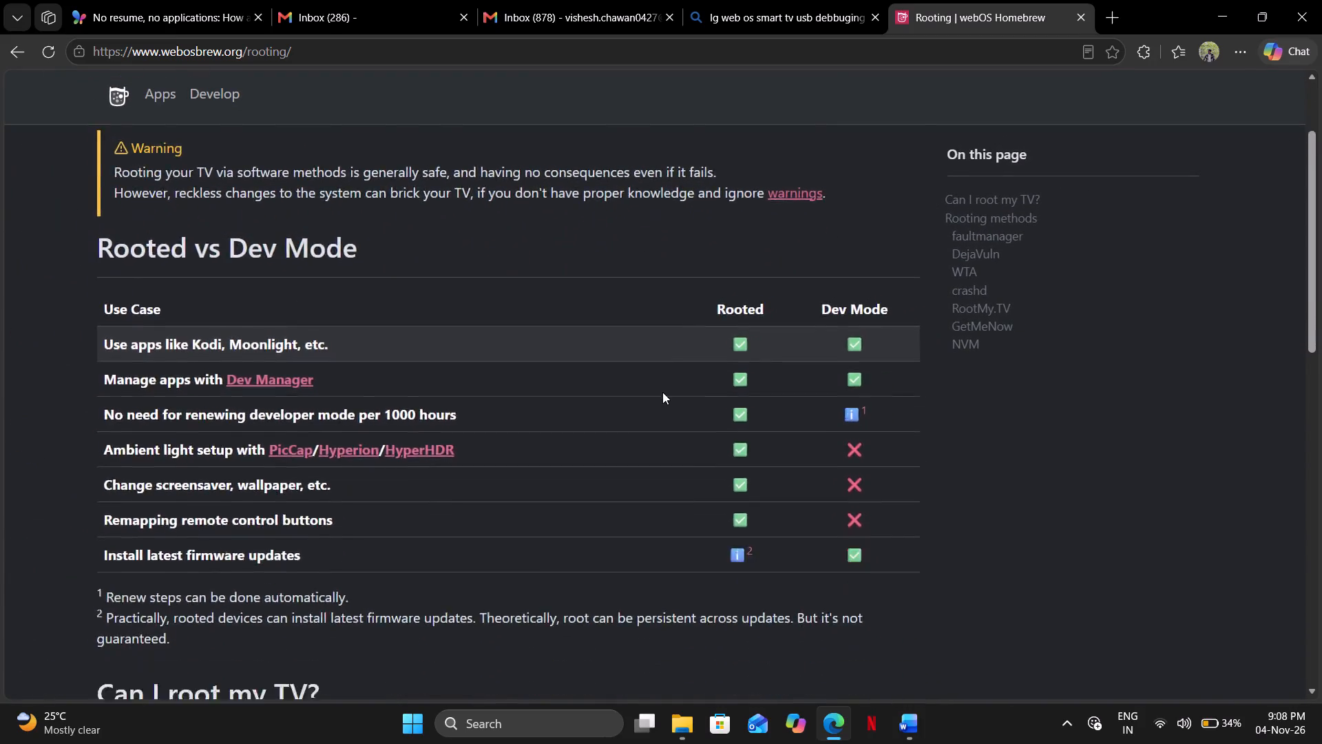
pyautogui.scroll(-3, 662, 392)
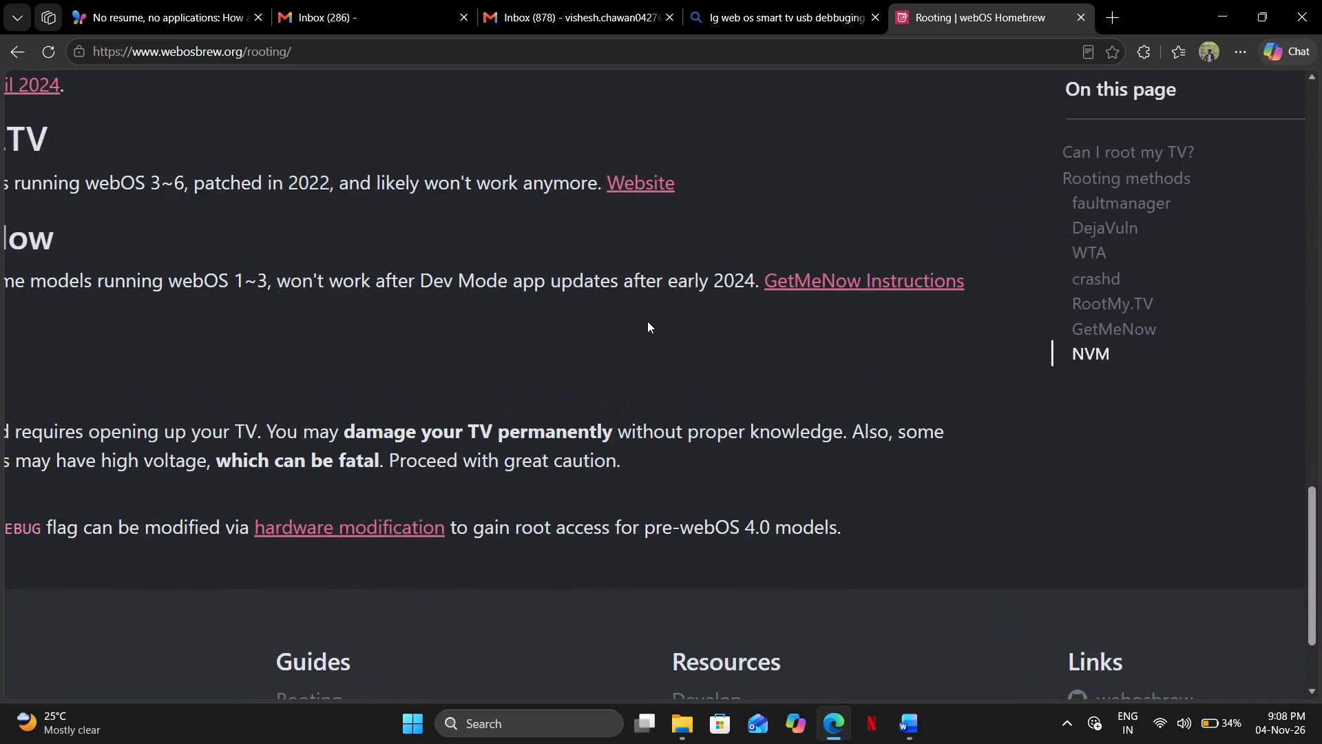
pyautogui.click(1080, 12)
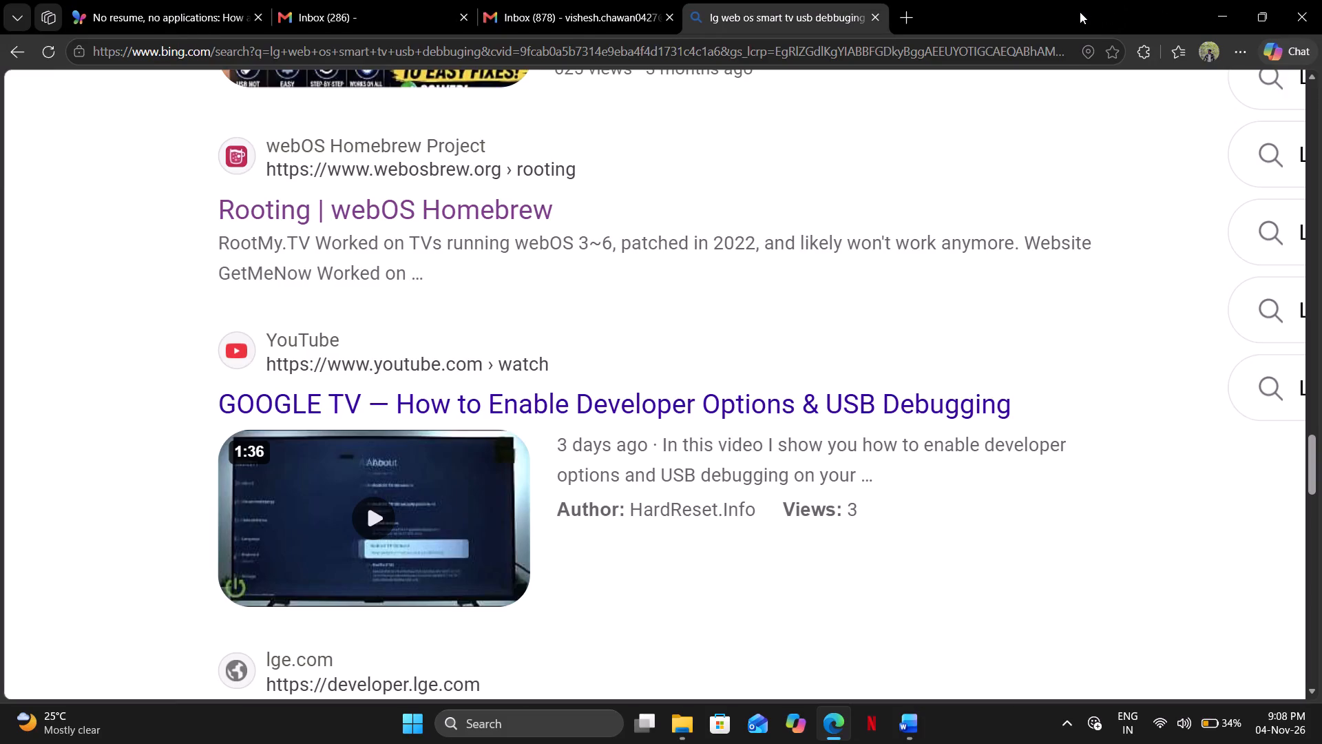
# Look through the remaining search results and open the article "How to Install Third-Party Apps on LG Smart TV [WebOS 2026 Guide]".
pyautogui.scroll(-1, 851, 262)
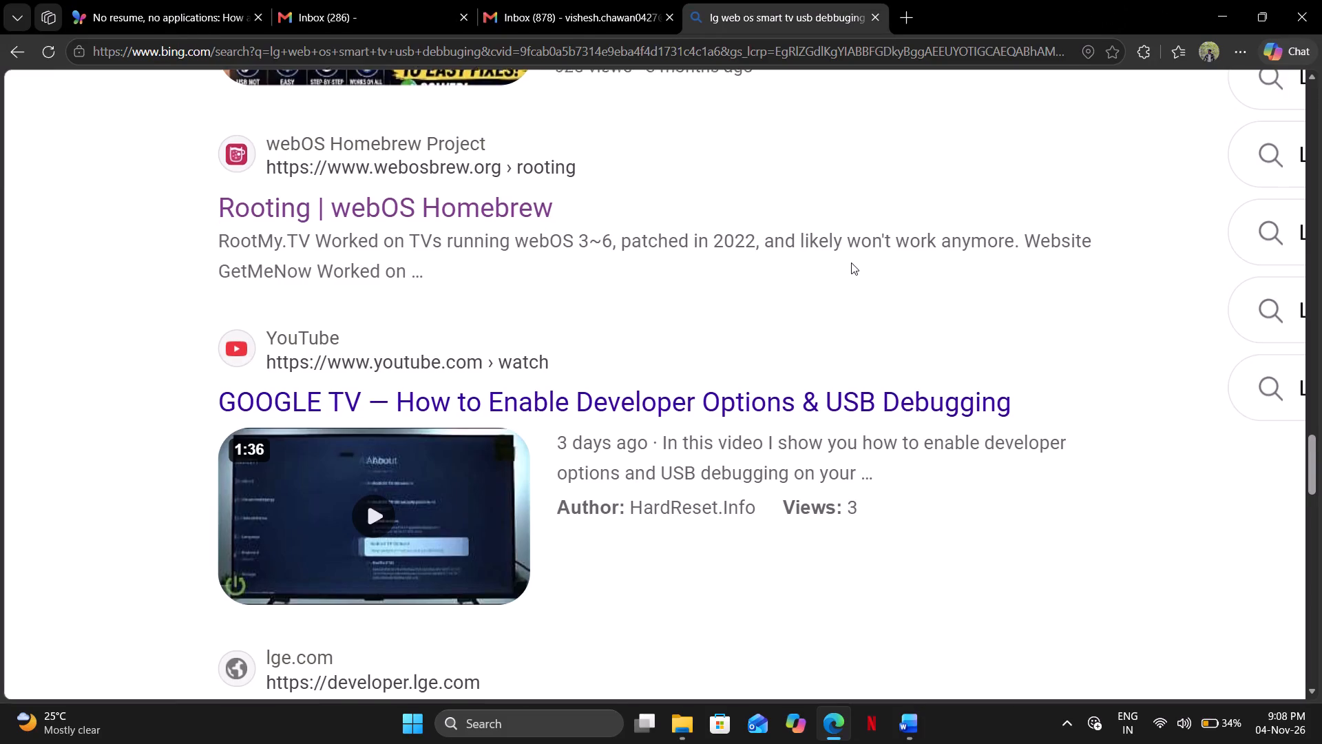
pyautogui.scroll(-1, 851, 262)
pyautogui.scroll(-3, 671, 365)
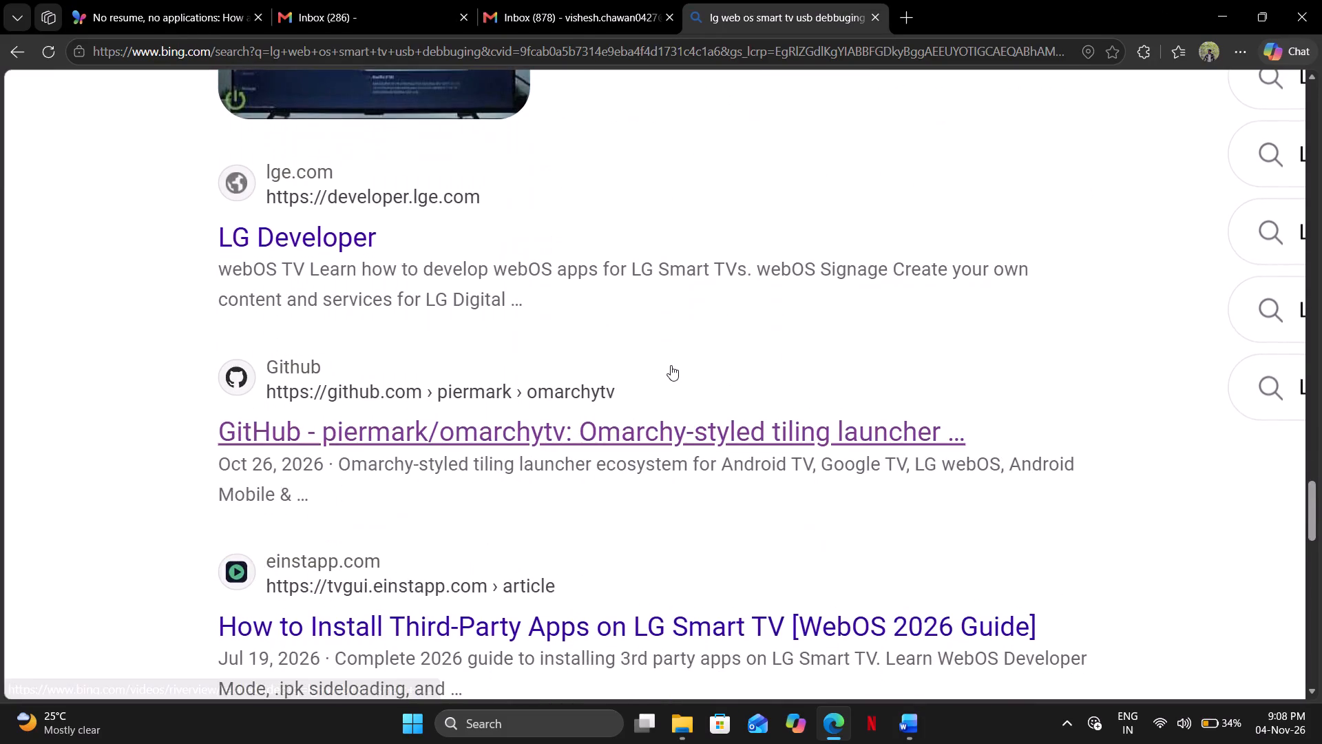
pyautogui.scroll(-1, 564, 380)
pyautogui.scroll(1, 564, 380)
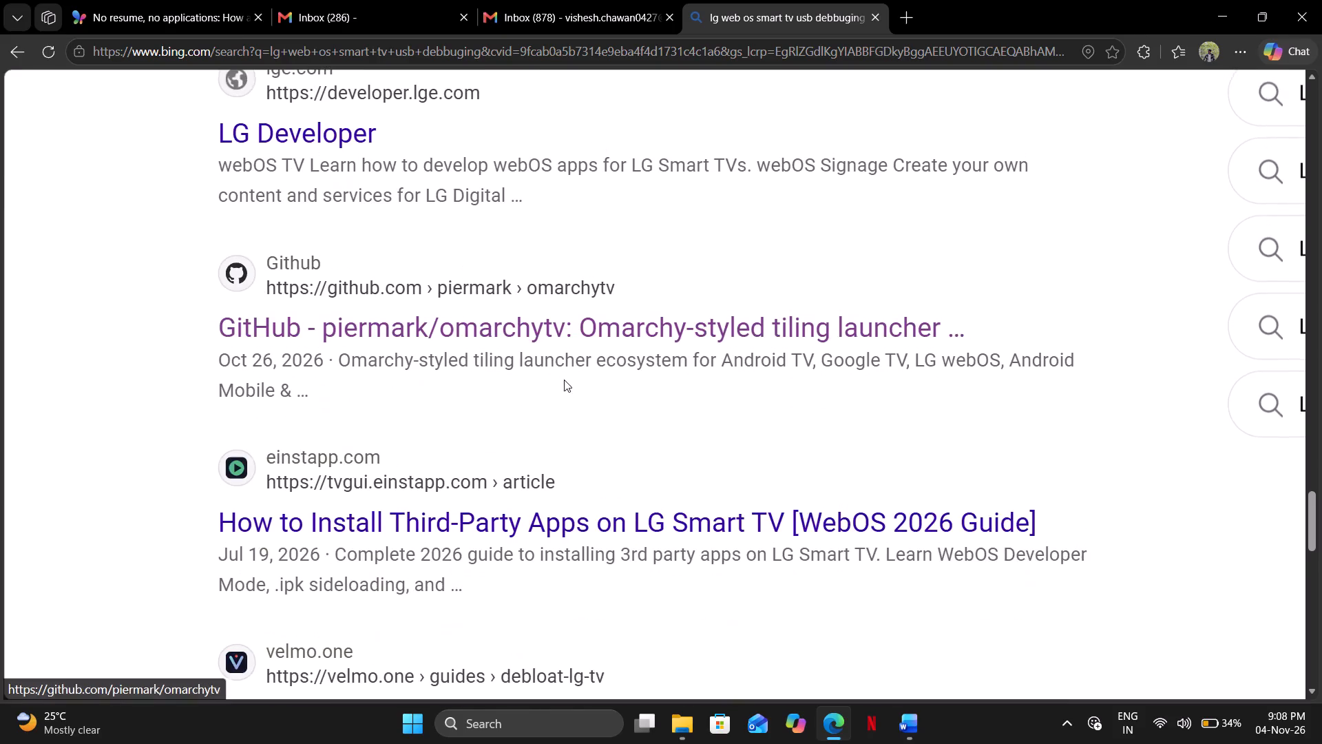
pyautogui.scroll(-2, 627, 333)
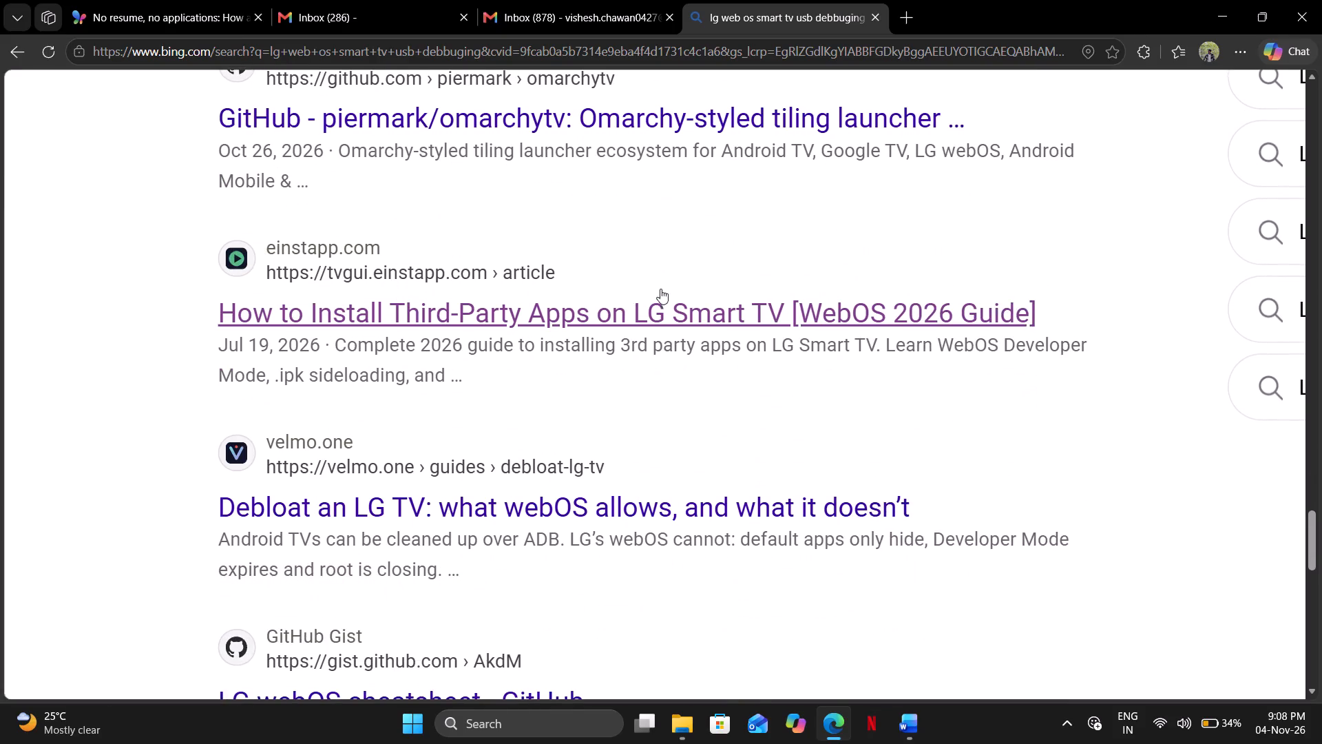
pyautogui.click(660, 307)
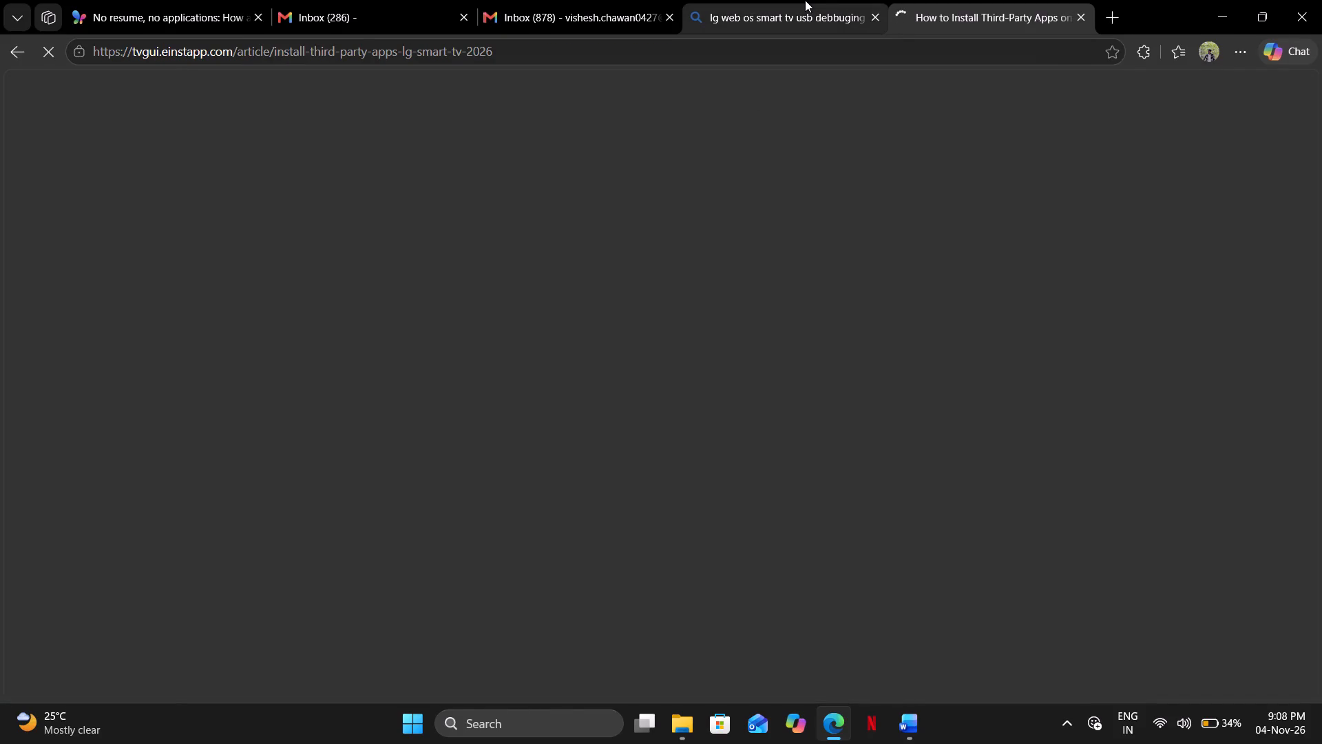
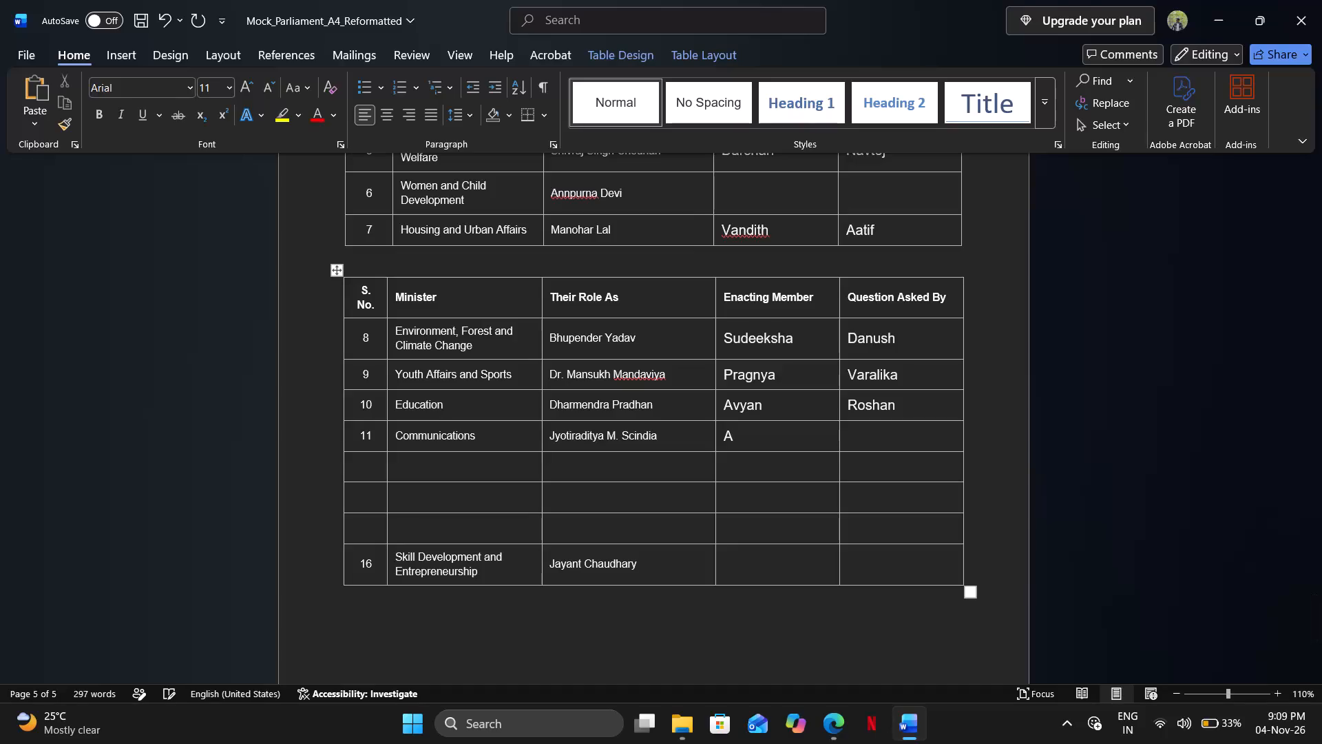
# Enter Ananya as enacting member and Aushree as questioner in row 11, Communications.
pyautogui.press('n')
pyautogui.press('BackSpace')
pyautogui.write('nanya')
pyautogui.press('space')
pyautogui.press('Right')
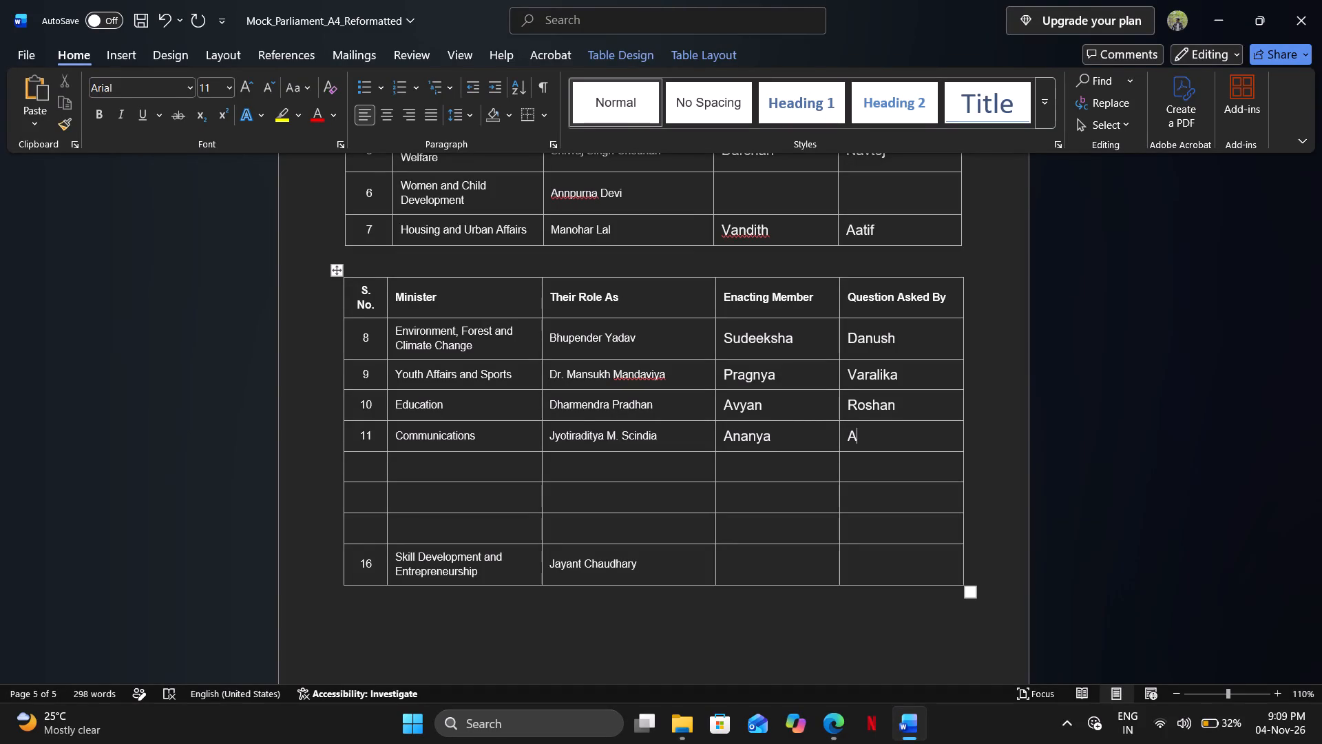
pyautogui.write('ushi')
pyautogui.press('space')
pyautogui.press('BackSpace')
pyautogui.press('BackSpace')
pyautogui.write('ree')
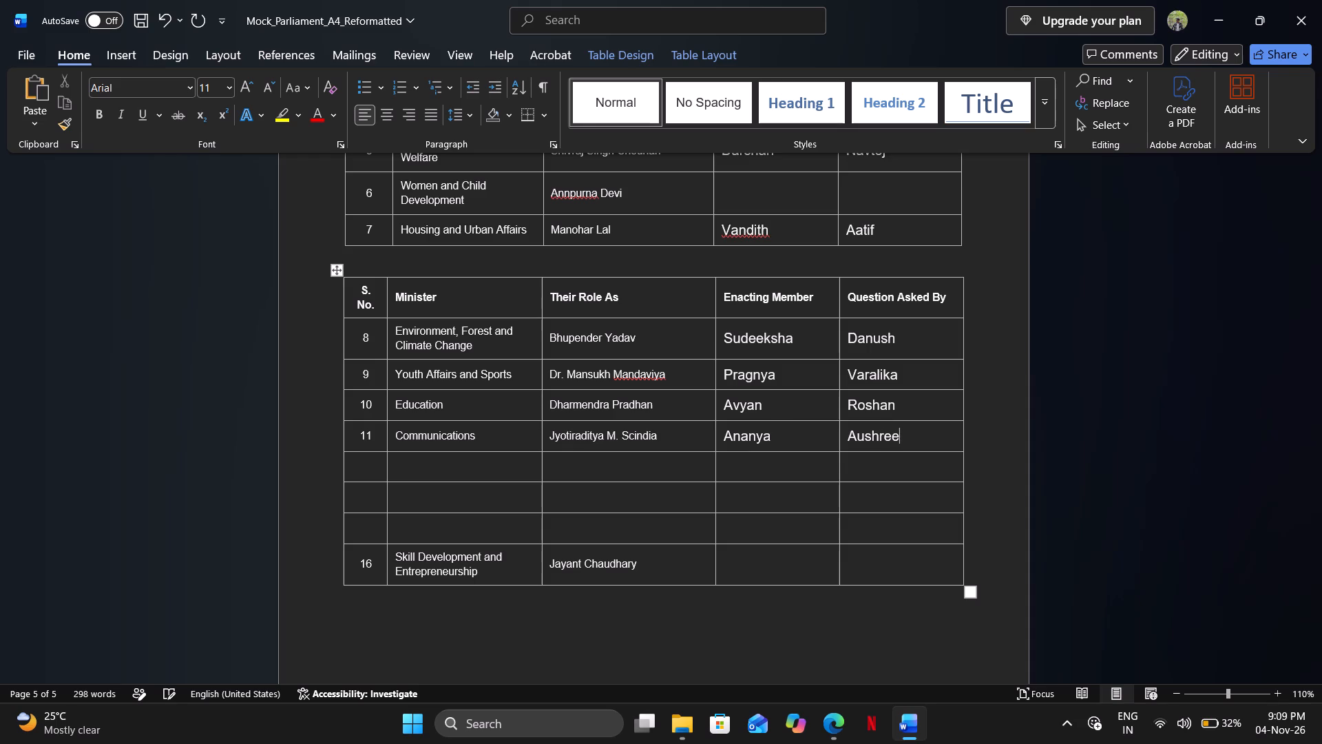
# Number the first blank row below Communications 12 and reduce that number's font size to 10 pt.
pyautogui.press('Down')
pyautogui.press('Left')
pyautogui.press('Left')
pyautogui.press('Left')
pyautogui.press('Left')
pyautogui.write('12')
pyautogui.press('Right')
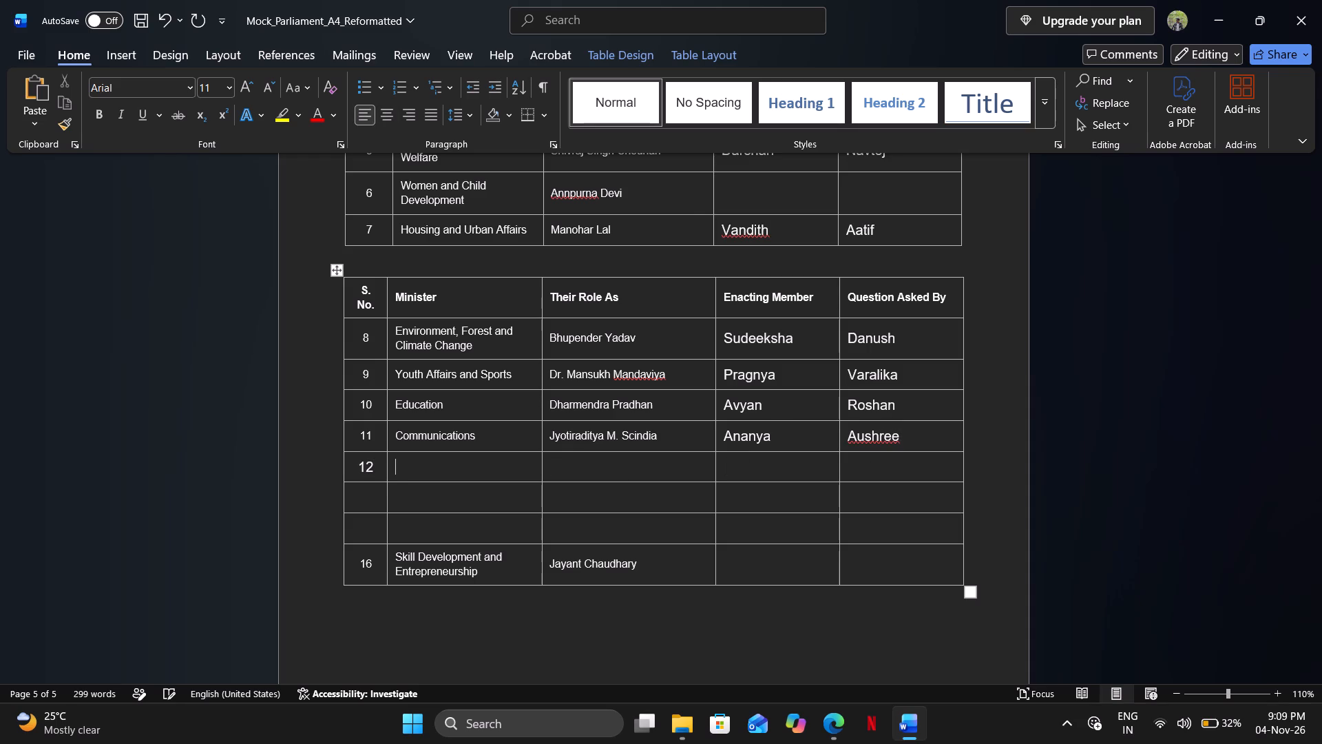
pyautogui.press('Left')
pyautogui.hotkey('shift', 'Left')
pyautogui.hotkey('shift', 'Left')
pyautogui.click(266, 83)
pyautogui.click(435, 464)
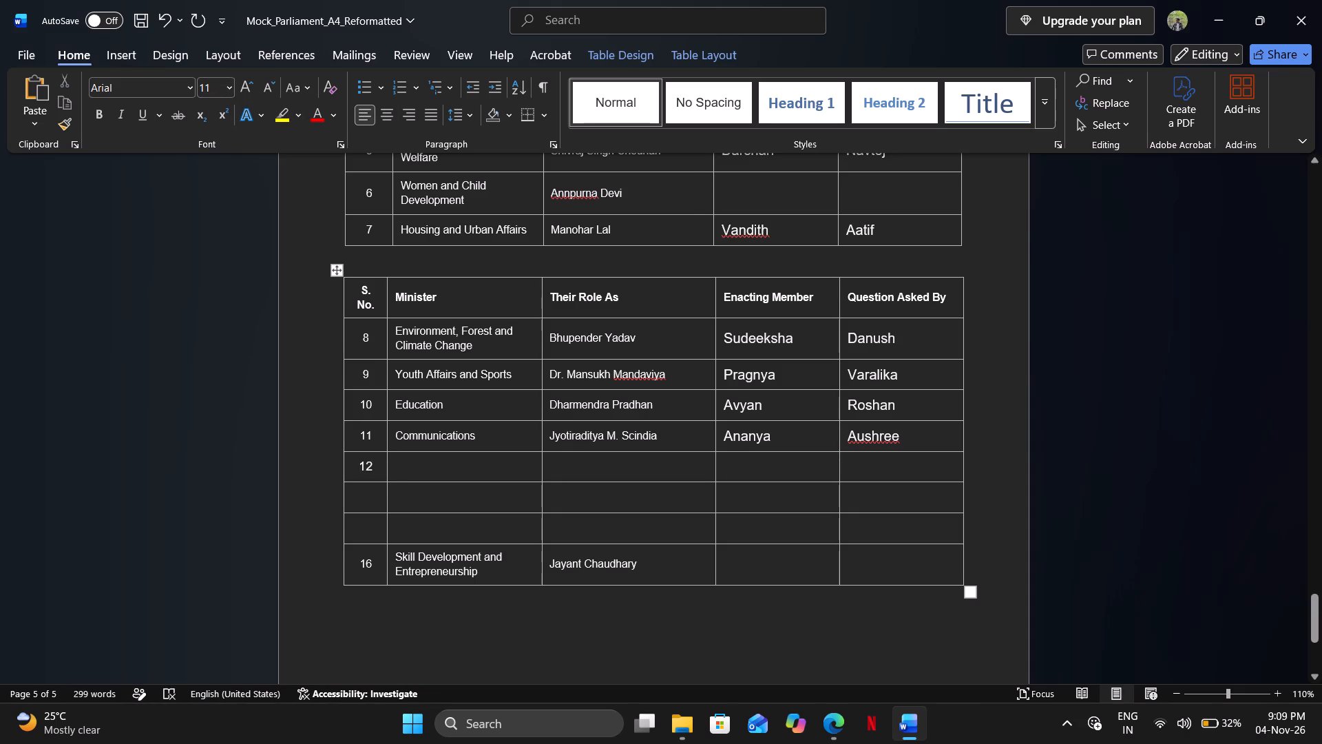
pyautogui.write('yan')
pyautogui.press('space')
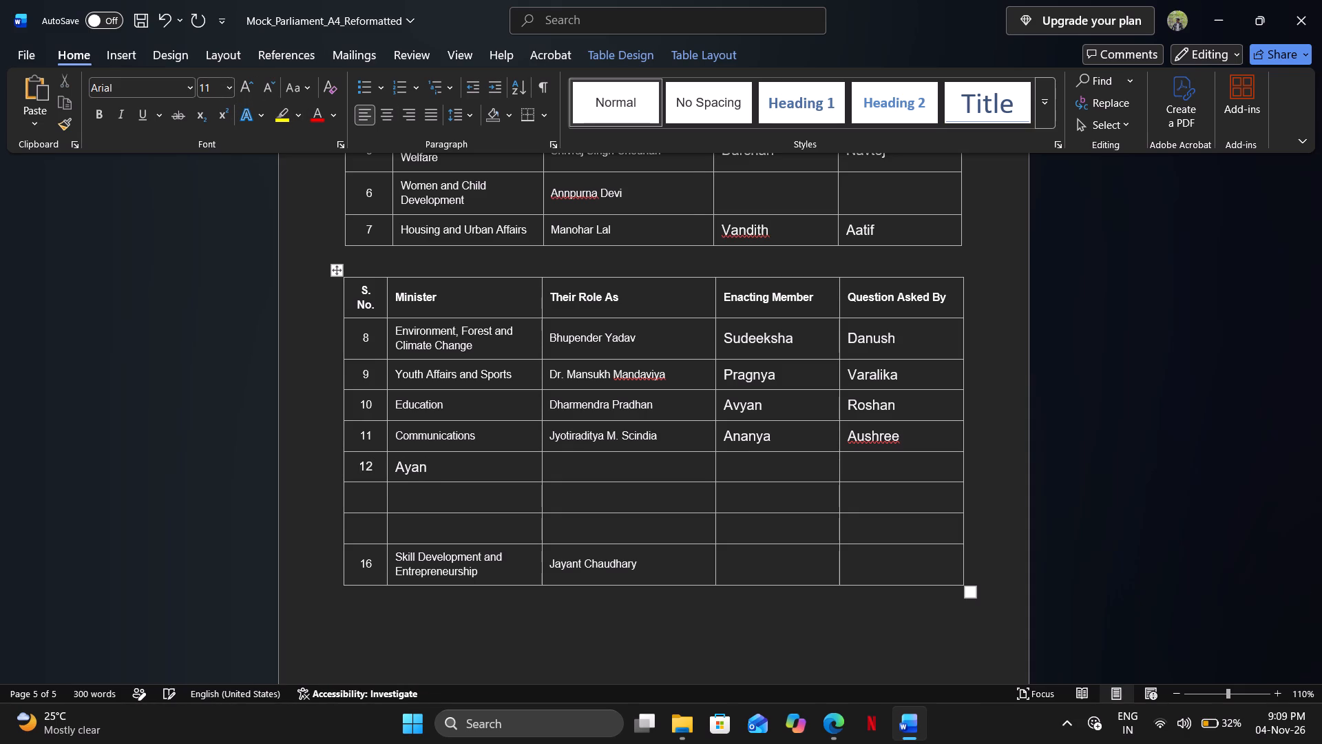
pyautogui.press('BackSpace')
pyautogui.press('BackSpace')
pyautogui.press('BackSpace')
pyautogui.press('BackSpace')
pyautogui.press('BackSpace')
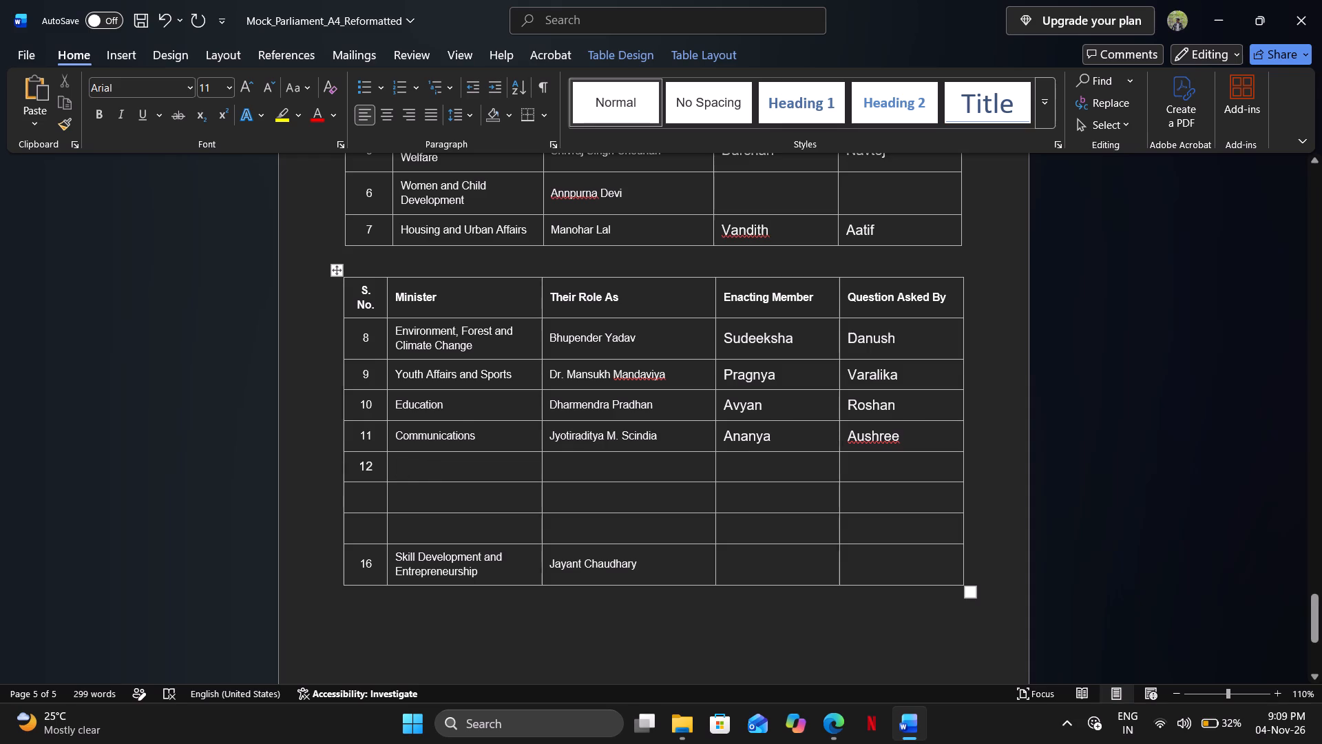
# Enter Ayan as enacting member and Sabhya as questioner in row 12.
pyautogui.scroll(2, 640, 428)
pyautogui.scroll(-1, 640, 428)
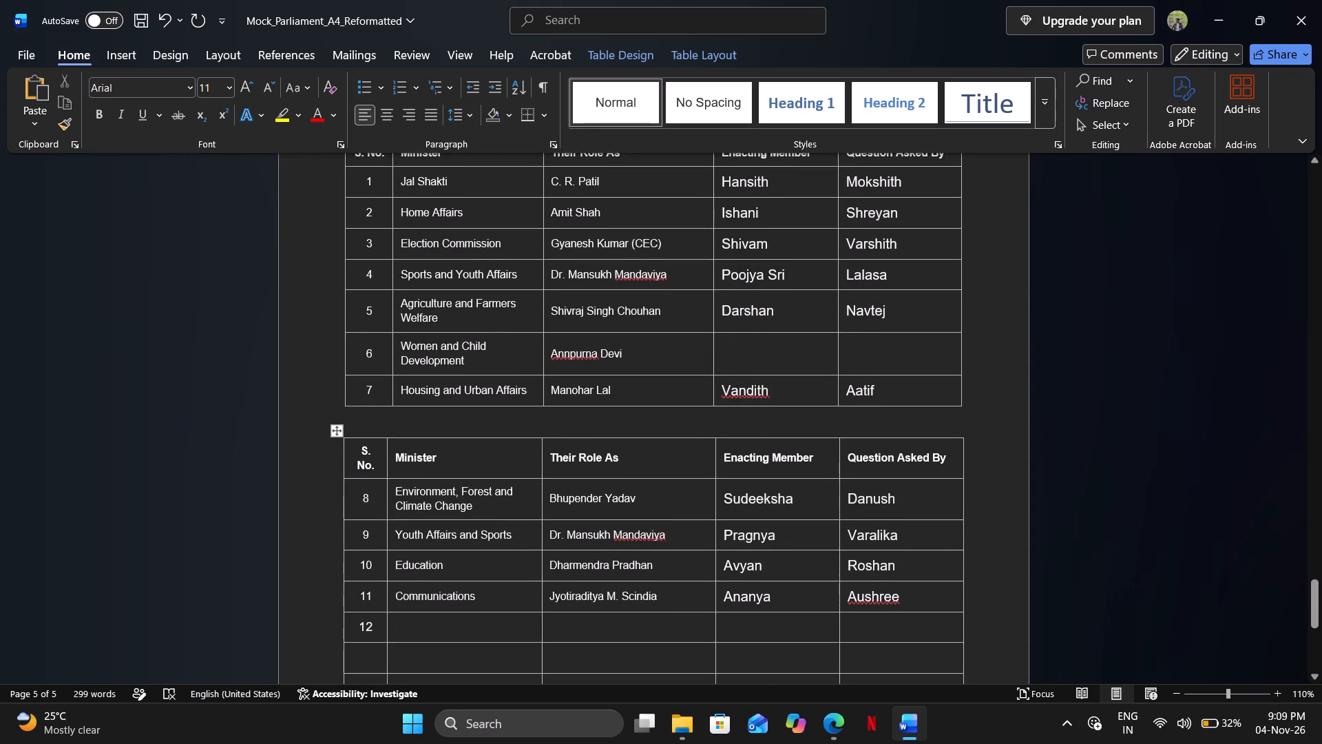
pyautogui.keyDown('ctrl'); pyautogui.scroll(-1, 640, 428); pyautogui.keyUp('ctrl')
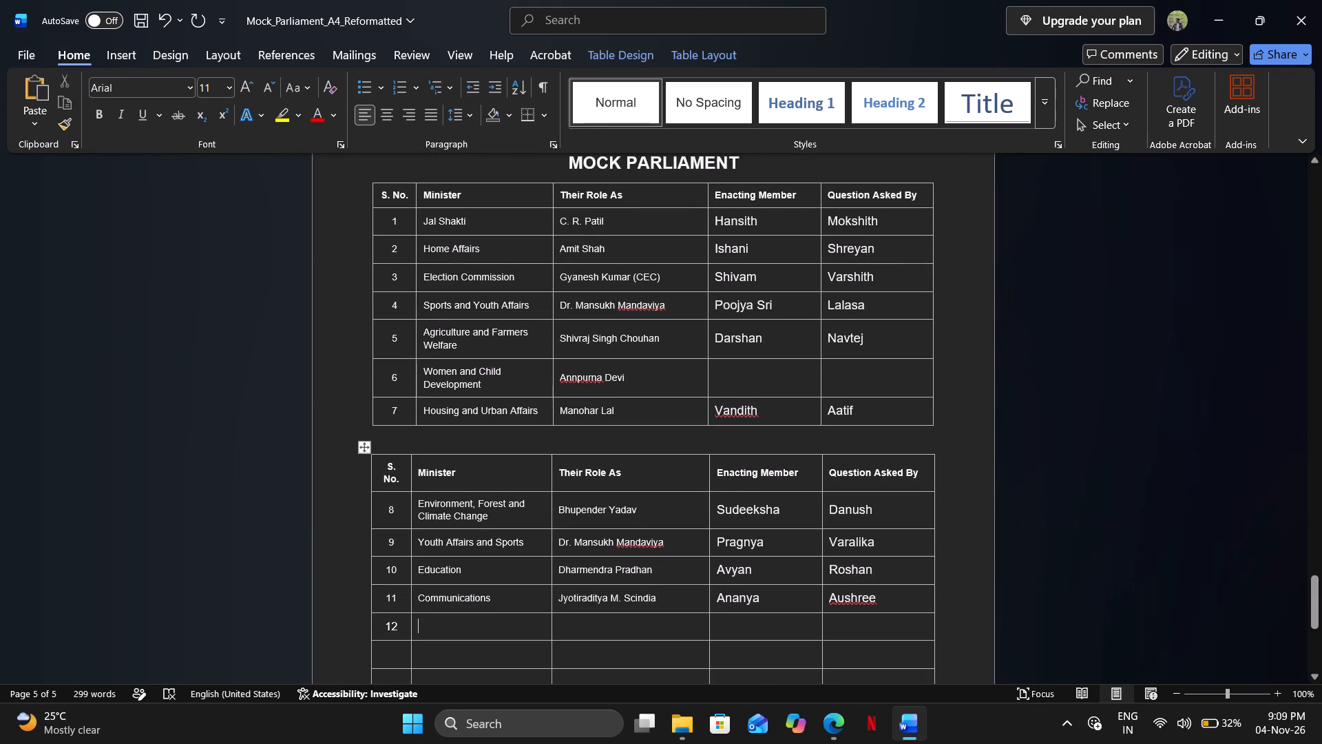
pyautogui.click(496, 628)
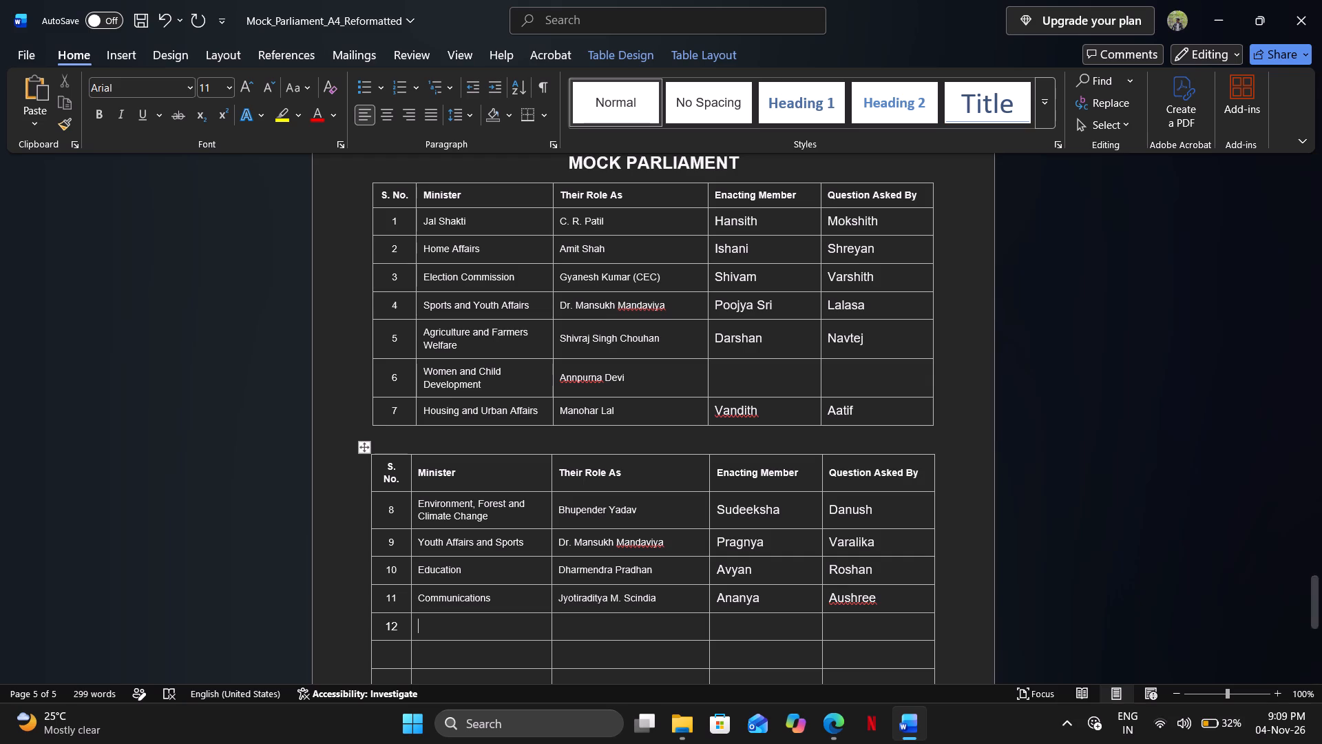
pyautogui.press('Right')
pyautogui.press('Right')
pyautogui.write('yan')
pyautogui.press('space')
pyautogui.press('Right')
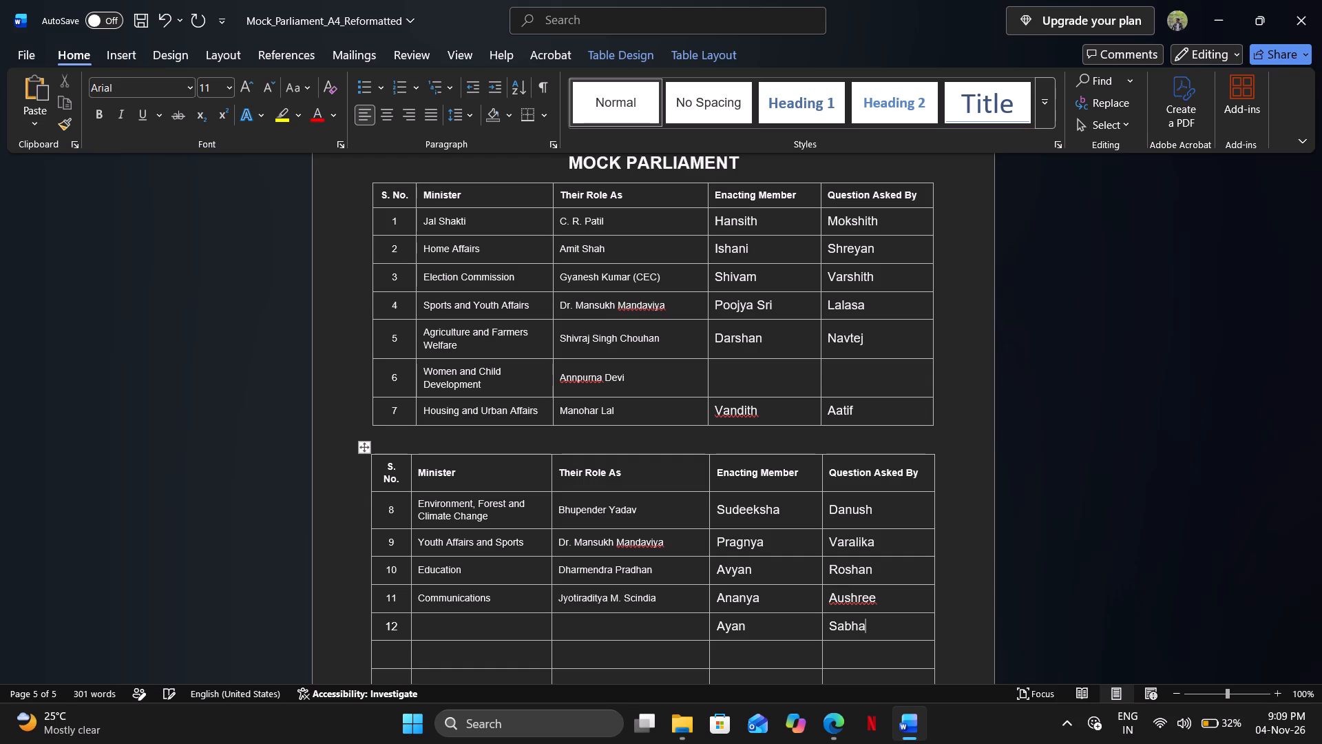
pyautogui.press('BackSpace')
pyautogui.write('ya')
pyautogui.press('space')
pyautogui.press('Down')
# Number the blank row below row 12 as 13.
pyautogui.press('Left')
pyautogui.press('Left')
pyautogui.press('Up')
pyautogui.press('Left')
pyautogui.press('Left')
pyautogui.press('Right')
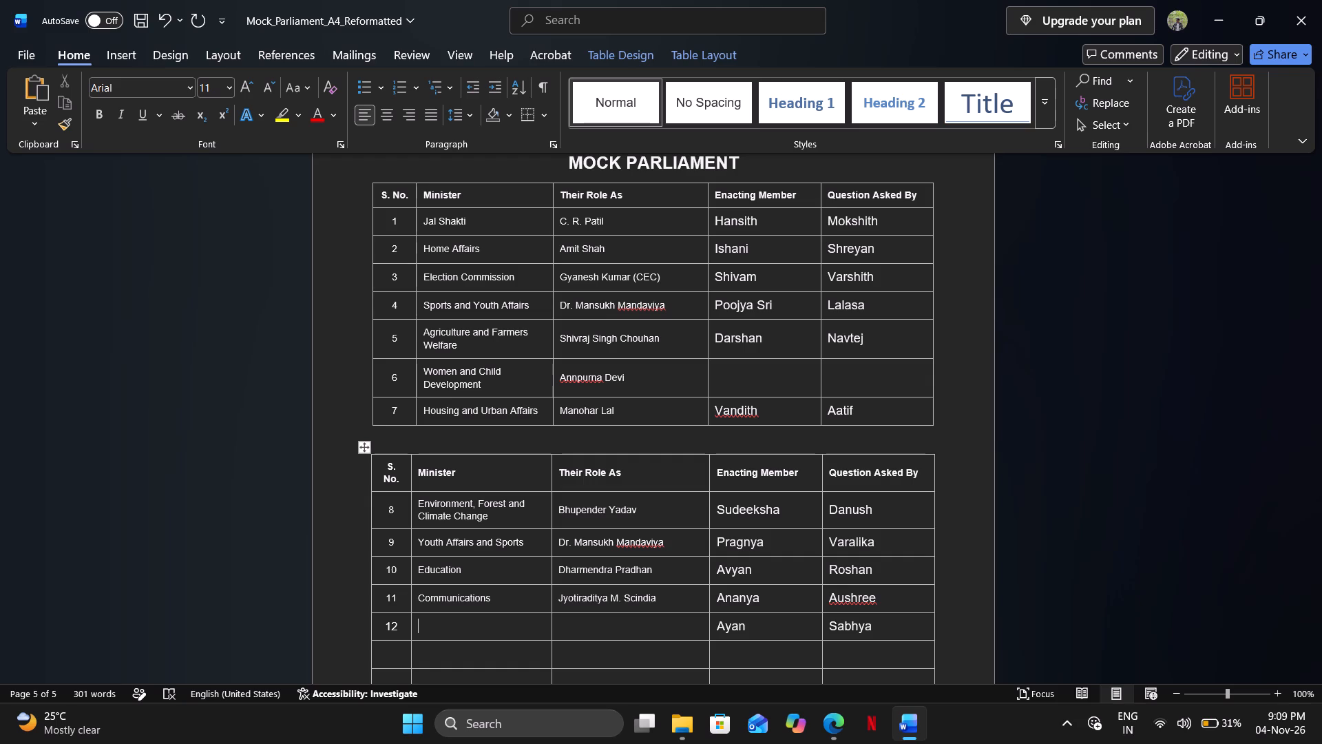
pyautogui.press('Down')
pyautogui.press('Left')
pyautogui.press('3')
pyautogui.press('Down')
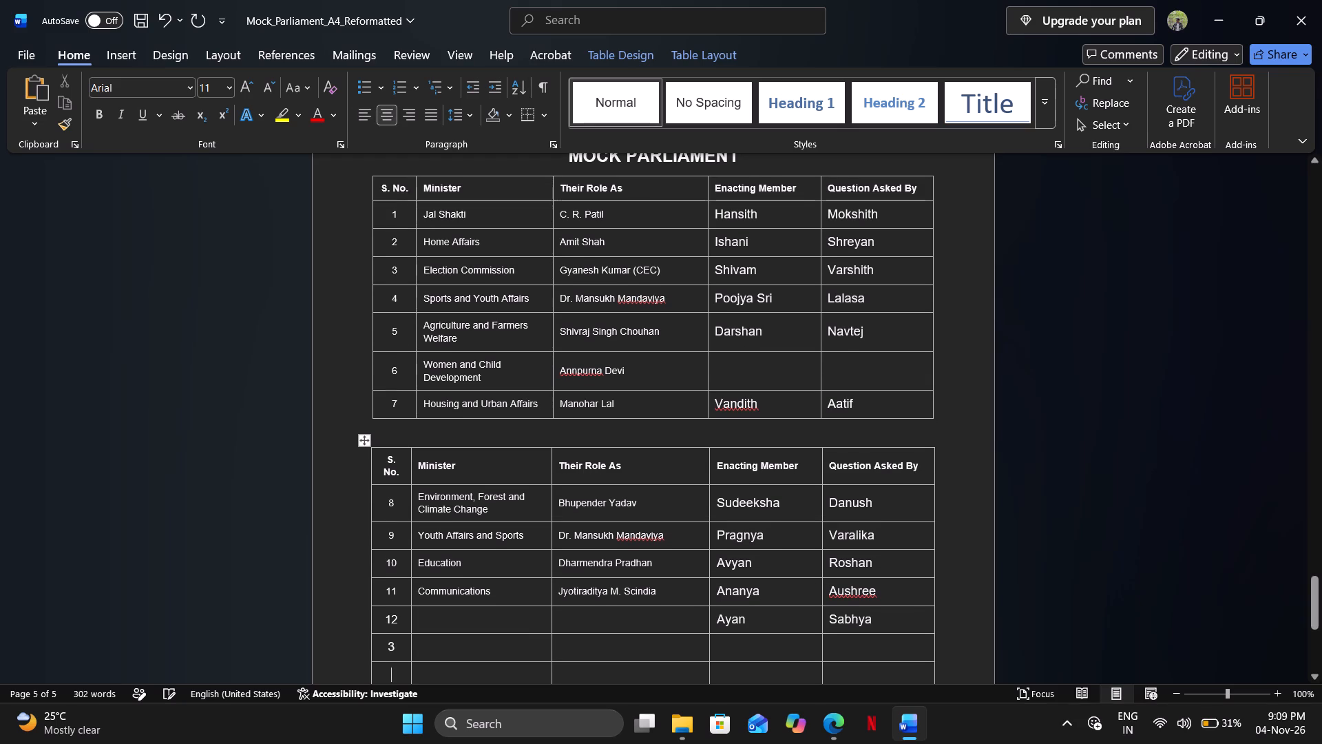
pyautogui.press('Up')
pyautogui.press('Left')
pyautogui.press('1')
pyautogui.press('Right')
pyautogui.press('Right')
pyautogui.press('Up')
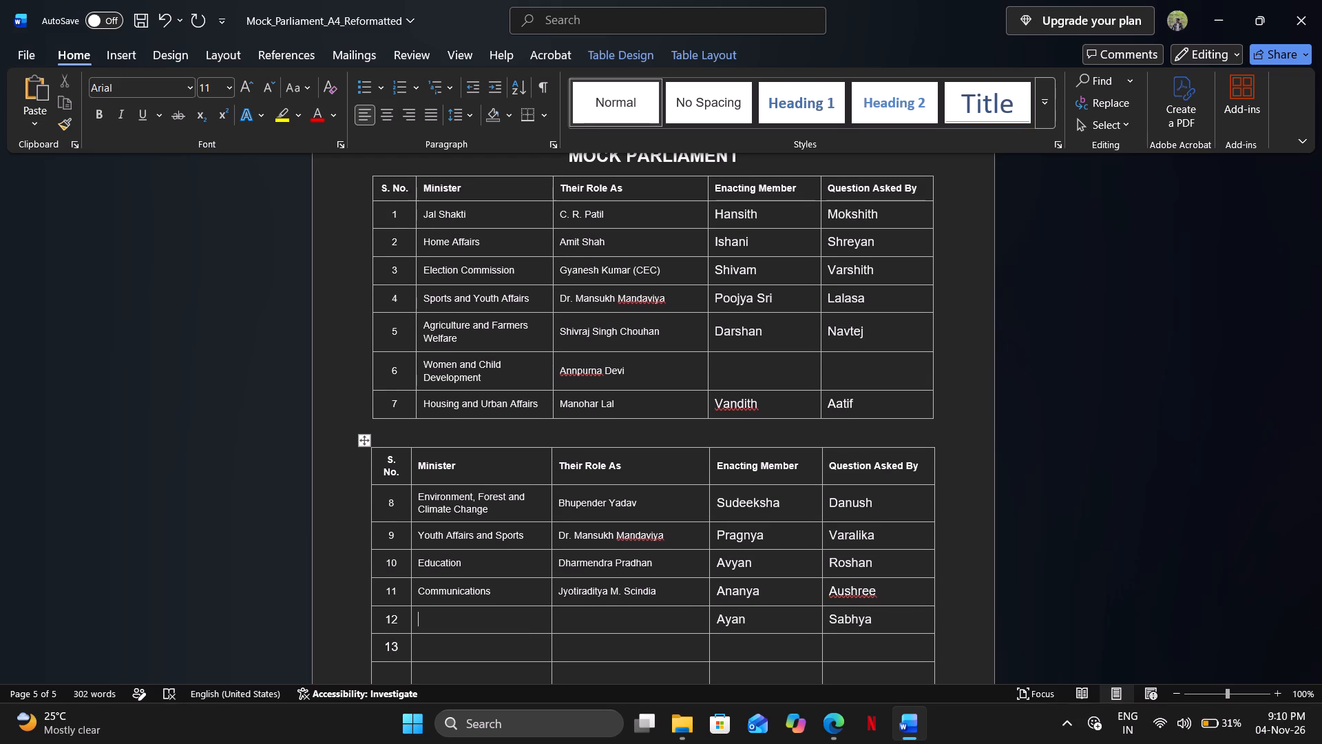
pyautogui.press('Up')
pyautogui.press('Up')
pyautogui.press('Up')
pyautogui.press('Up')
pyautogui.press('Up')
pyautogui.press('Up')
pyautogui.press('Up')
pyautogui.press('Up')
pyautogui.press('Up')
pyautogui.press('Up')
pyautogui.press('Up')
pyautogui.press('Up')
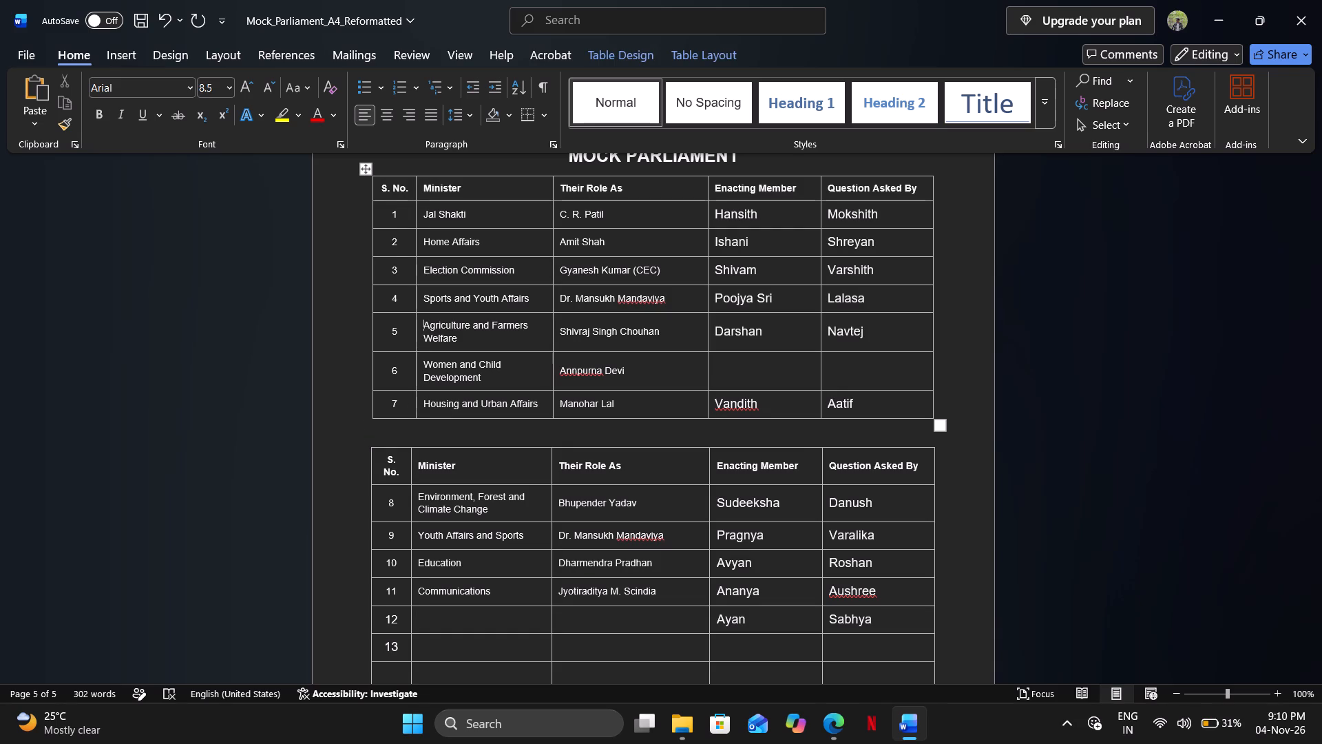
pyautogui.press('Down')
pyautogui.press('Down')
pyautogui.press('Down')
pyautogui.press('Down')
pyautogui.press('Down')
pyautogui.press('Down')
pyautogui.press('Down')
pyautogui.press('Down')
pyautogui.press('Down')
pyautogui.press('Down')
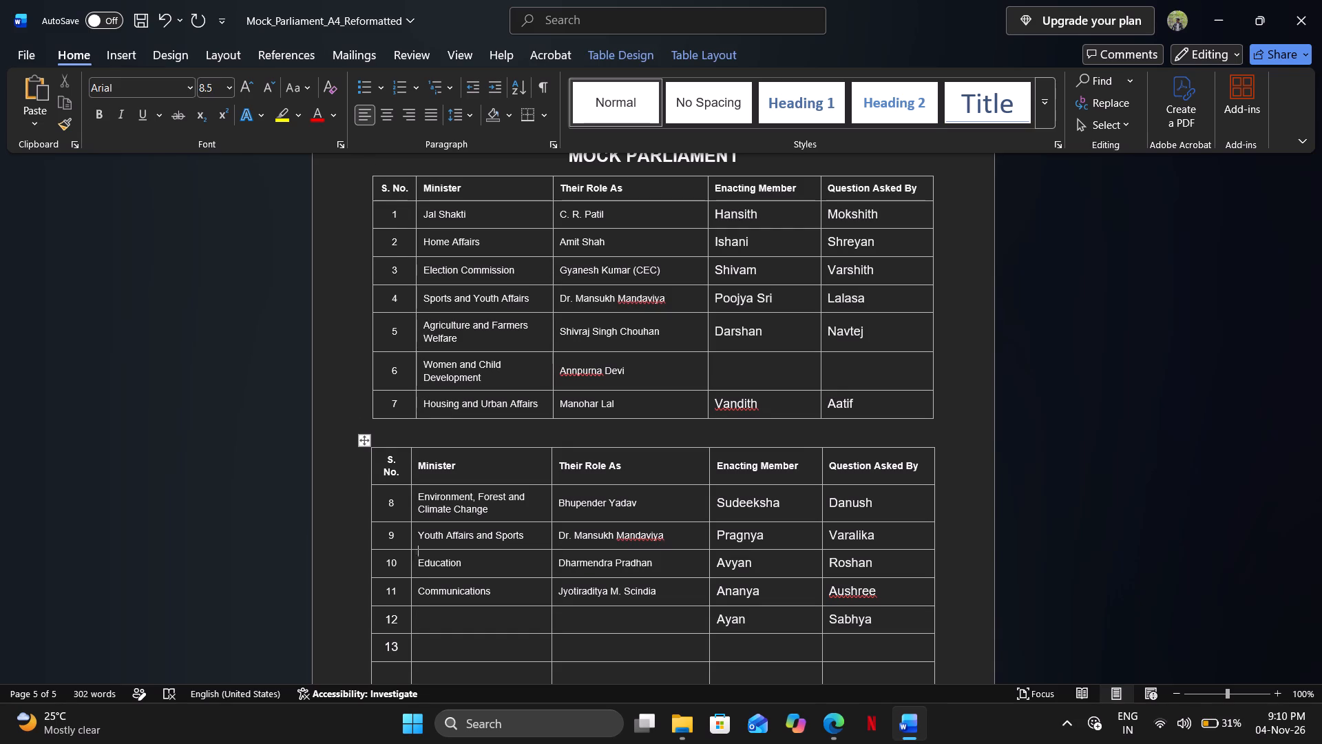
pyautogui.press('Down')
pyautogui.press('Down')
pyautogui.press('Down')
# Fill row 13 with the enacting member's name and Aman as questioner.
pyautogui.press('Right')
pyautogui.press('Right')
pyautogui.press('Right')
pyautogui.press('Left')
pyautogui.write('rt')
pyautogui.write('ik')
pyautogui.press('Right')
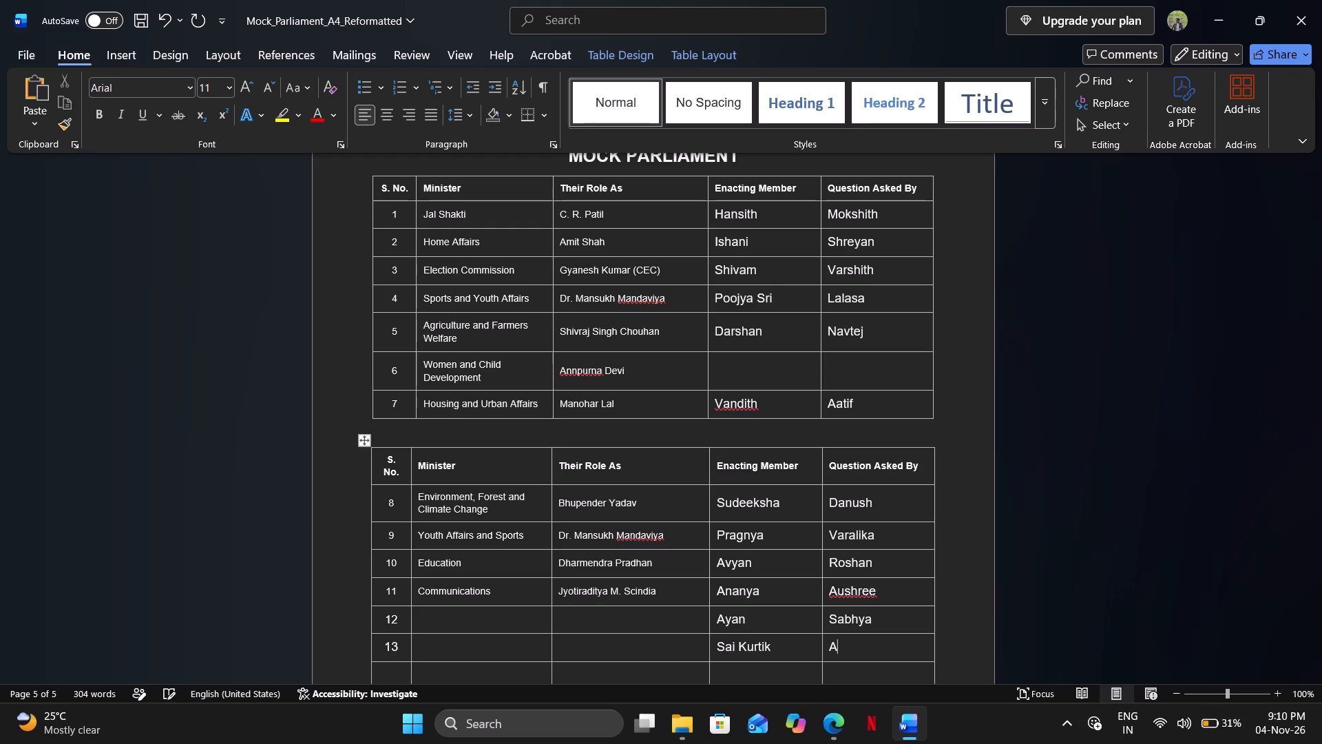
pyautogui.write('man')
pyautogui.press('space')
# Number the blank row below row 13 as 14 and place the cursor in its Minister cell.
pyautogui.press('Left')
pyautogui.press('Left')
pyautogui.press('Left')
pyautogui.press('Left')
pyautogui.press('Left')
pyautogui.press('Left')
pyautogui.press('Left')
pyautogui.press('Left')
pyautogui.press('Left')
pyautogui.press('Left')
pyautogui.press('Left')
pyautogui.press('Left')
pyautogui.press('Left')
pyautogui.press('Left')
pyautogui.press('Left')
pyautogui.press('Left')
pyautogui.press('Left')
pyautogui.press('Left')
pyautogui.press('Down')
pyautogui.press('Left')
pyautogui.write('14')
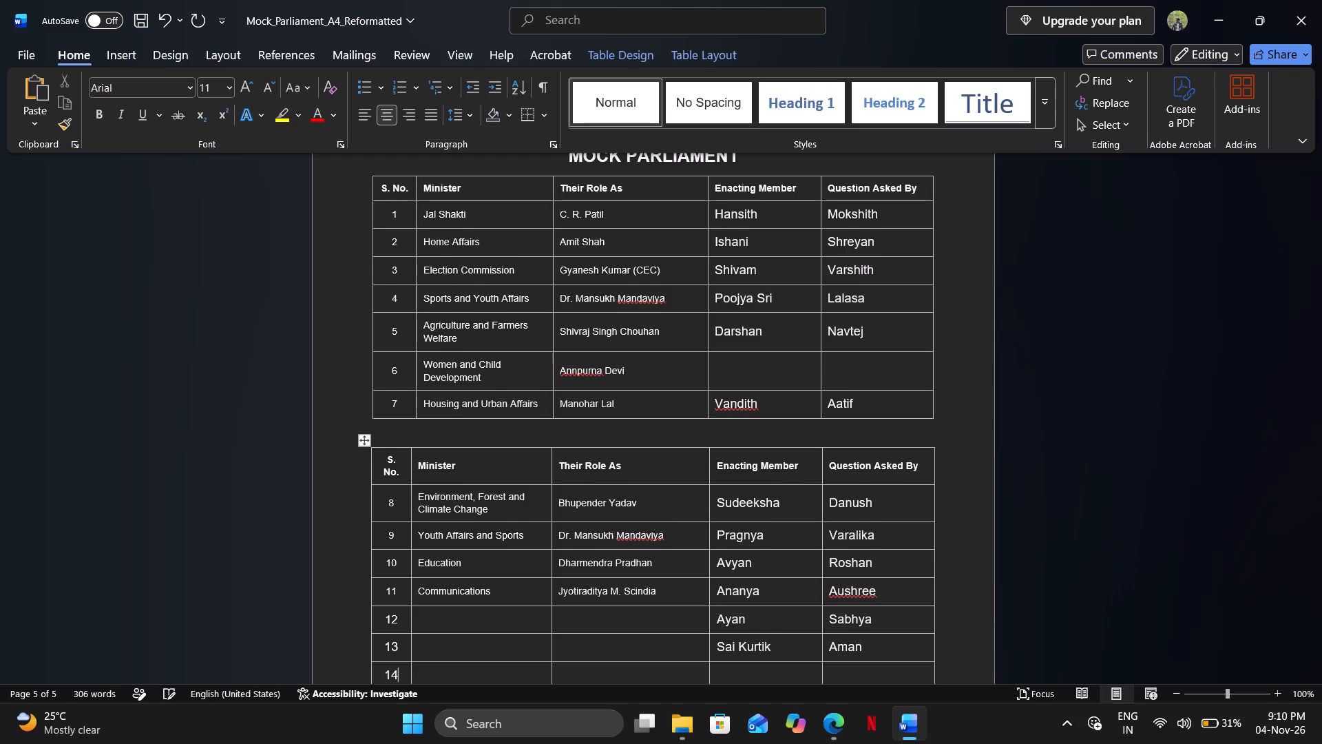
pyautogui.press('Down')
pyautogui.press('Up')
pyautogui.press('Right')
pyautogui.press('Right')
pyautogui.press('Left')
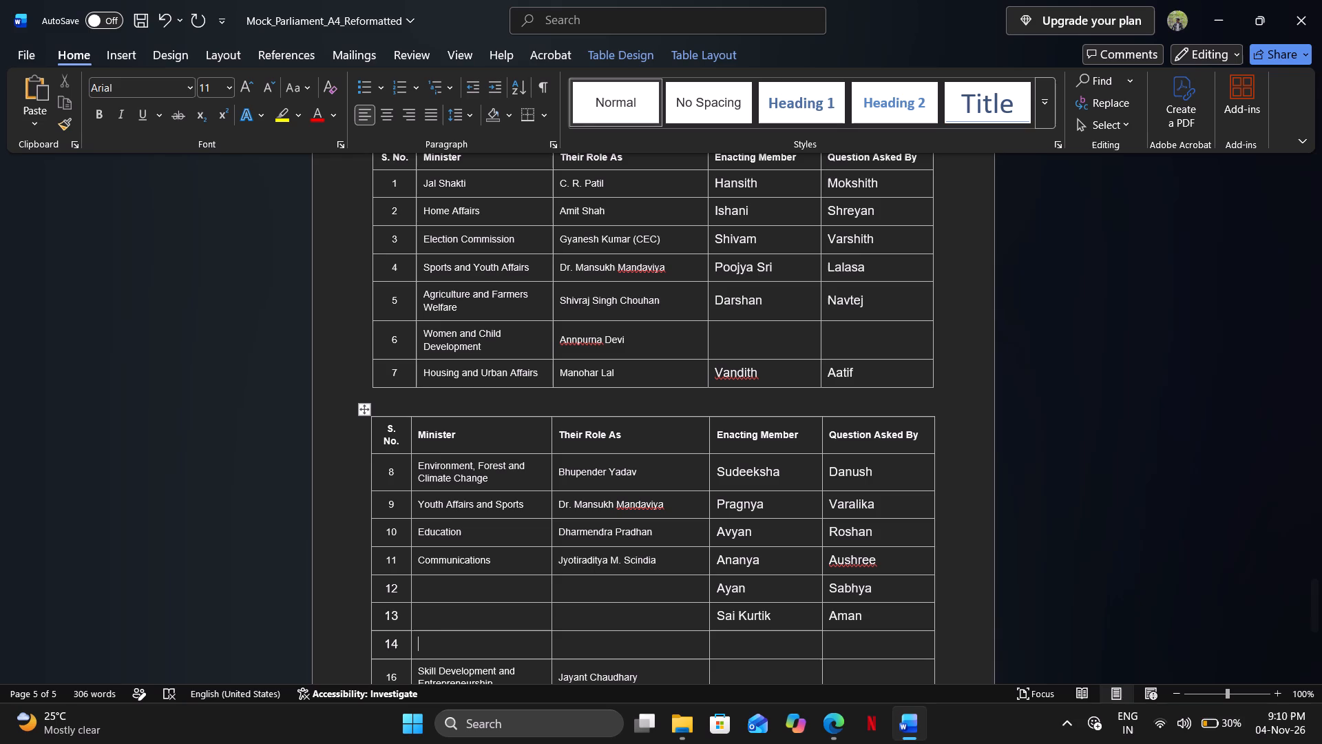
# Enter Drutheesha as enacting member and Krithik as questioner in row 14 of the second table.
pyautogui.press('Right')
pyautogui.press('Right')
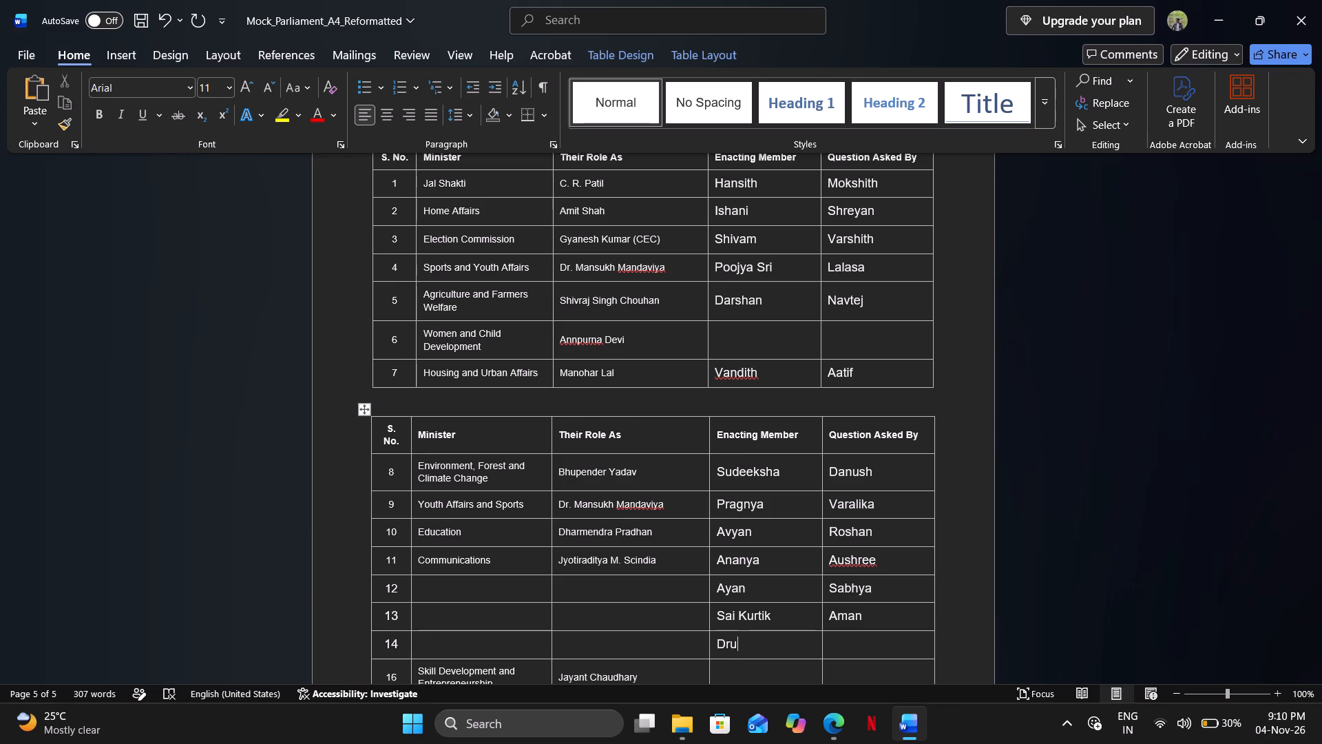
pyautogui.press('Left')
pyautogui.press('Left')
pyautogui.press('Right')
pyautogui.press('Right')
pyautogui.press('t')
pyautogui.write('heesh')
pyautogui.press('a')
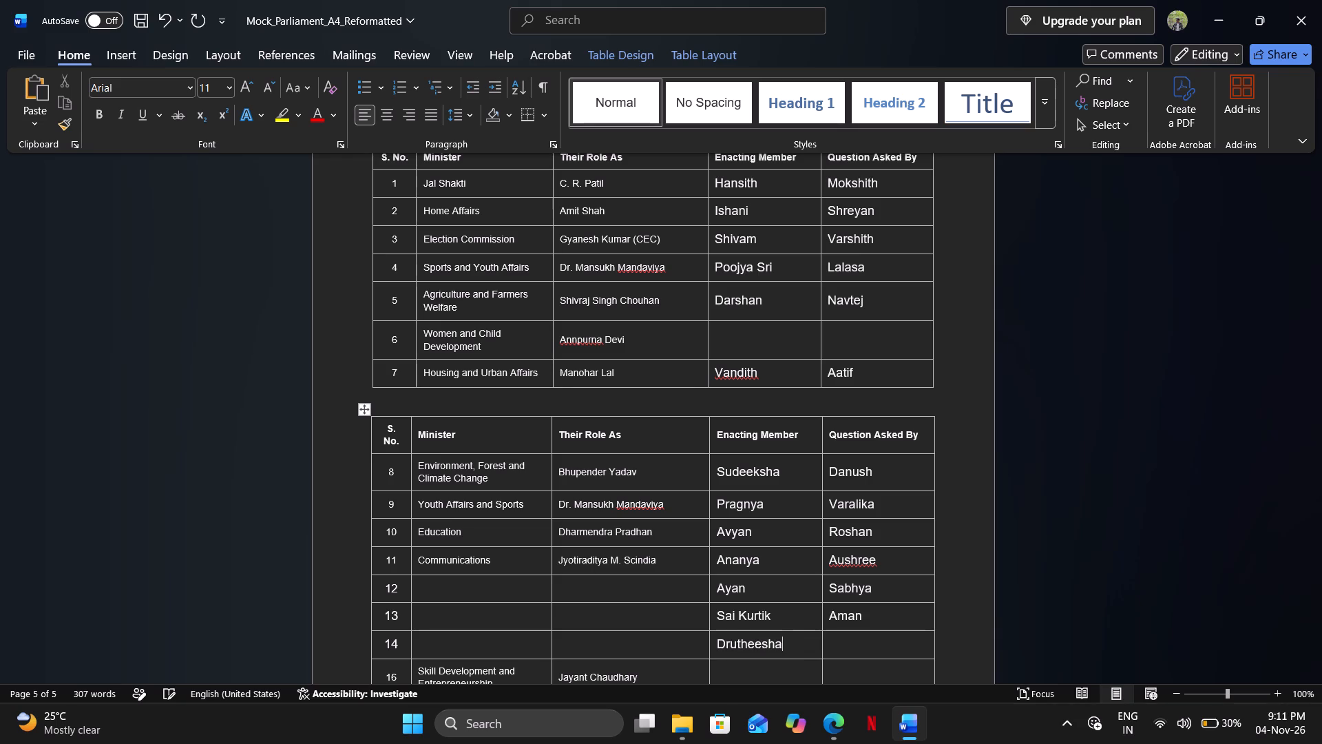
pyautogui.press('Right')
pyautogui.write('rit')
pyautogui.write('hi')
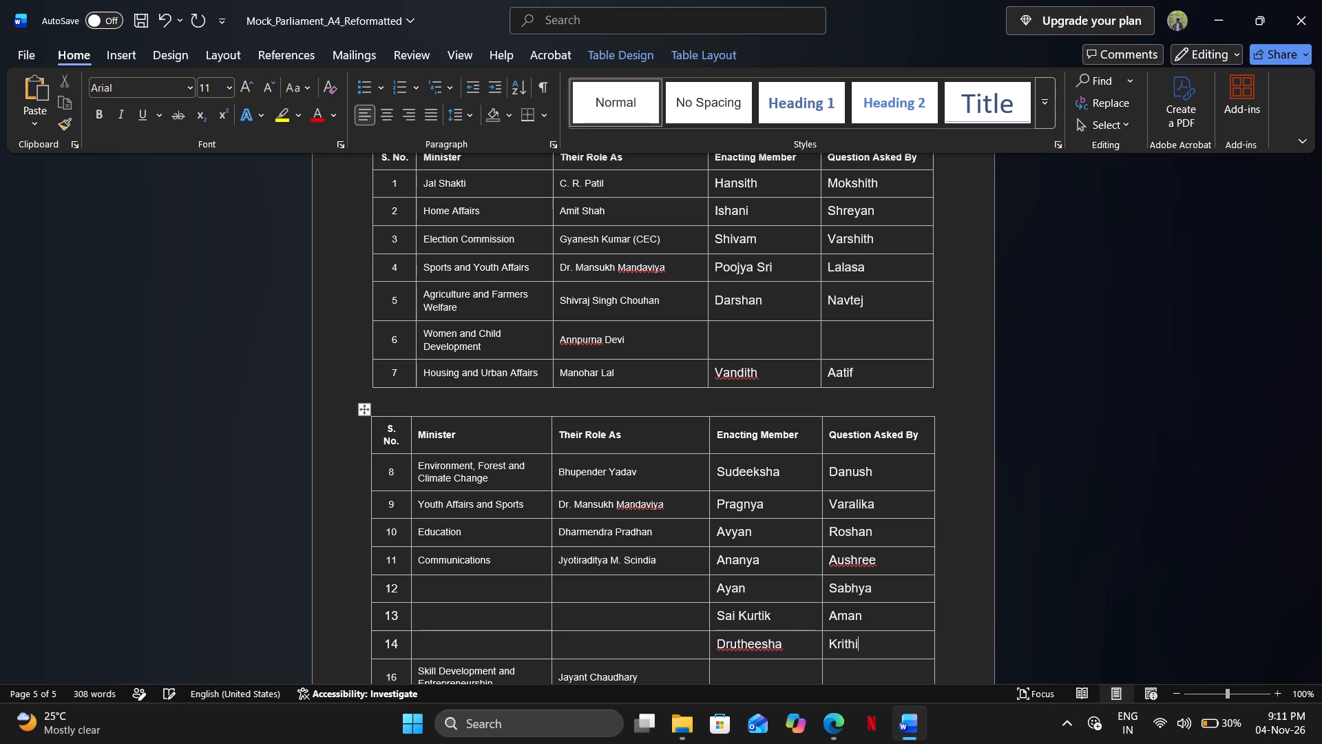
pyautogui.press('k')
# Enter Vaishnav as enacting member and Deekshitha as questioner in row 16, Skill Development and Entrepreneurship.
pyautogui.press('Down')
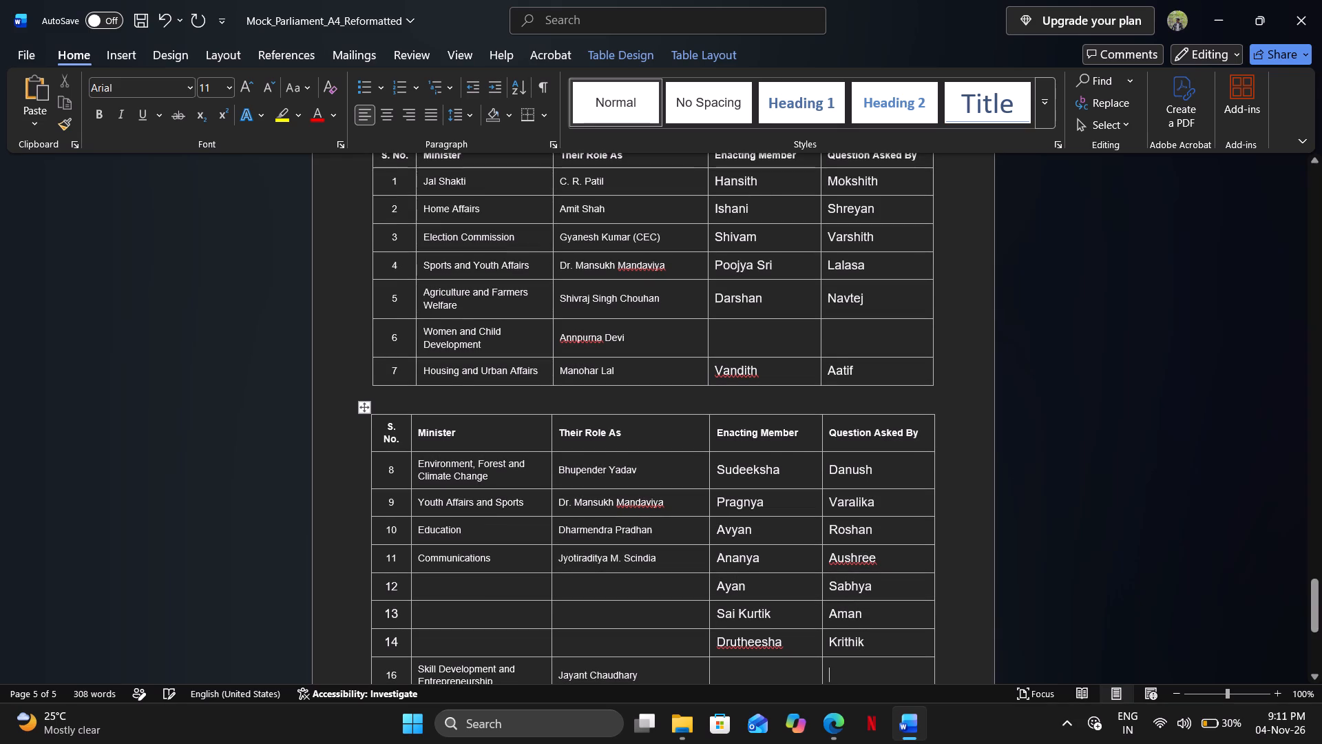
pyautogui.scroll(-1, 508, 628)
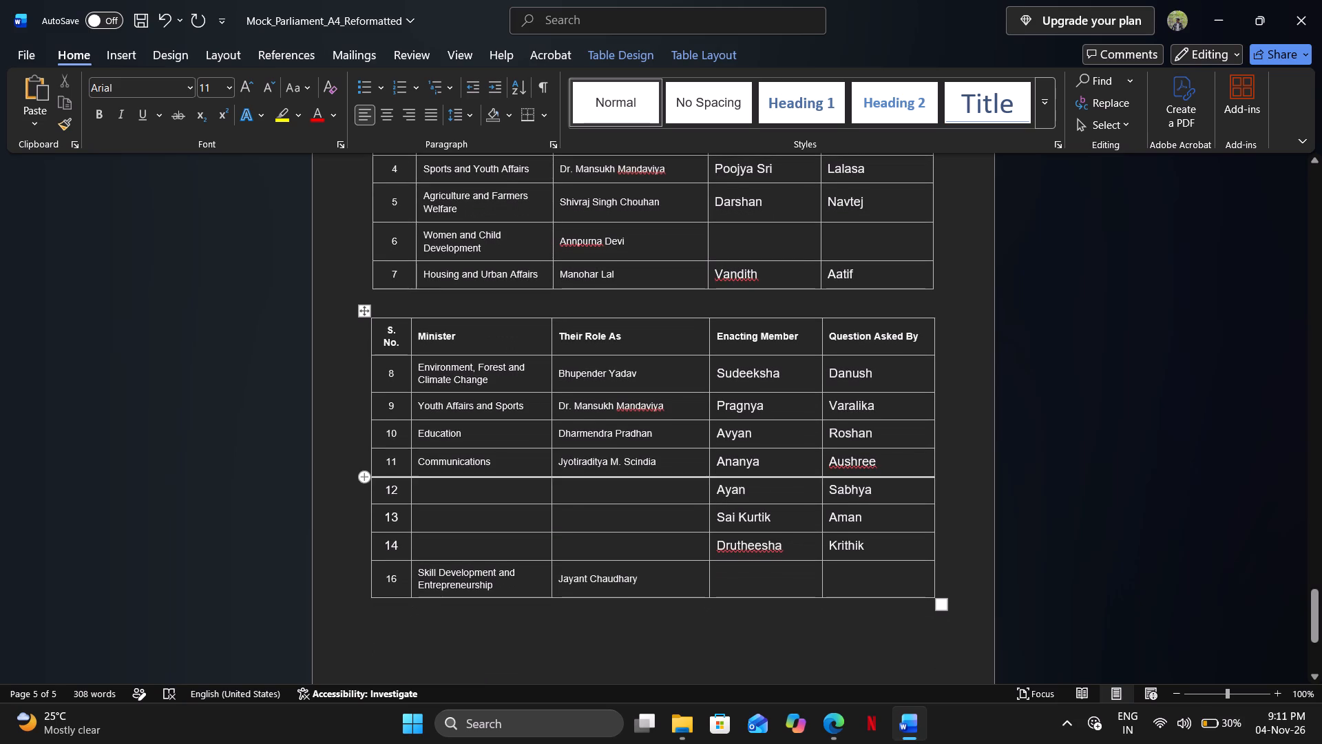
pyautogui.scroll(1, 620, 402)
pyautogui.scroll(-1, 620, 402)
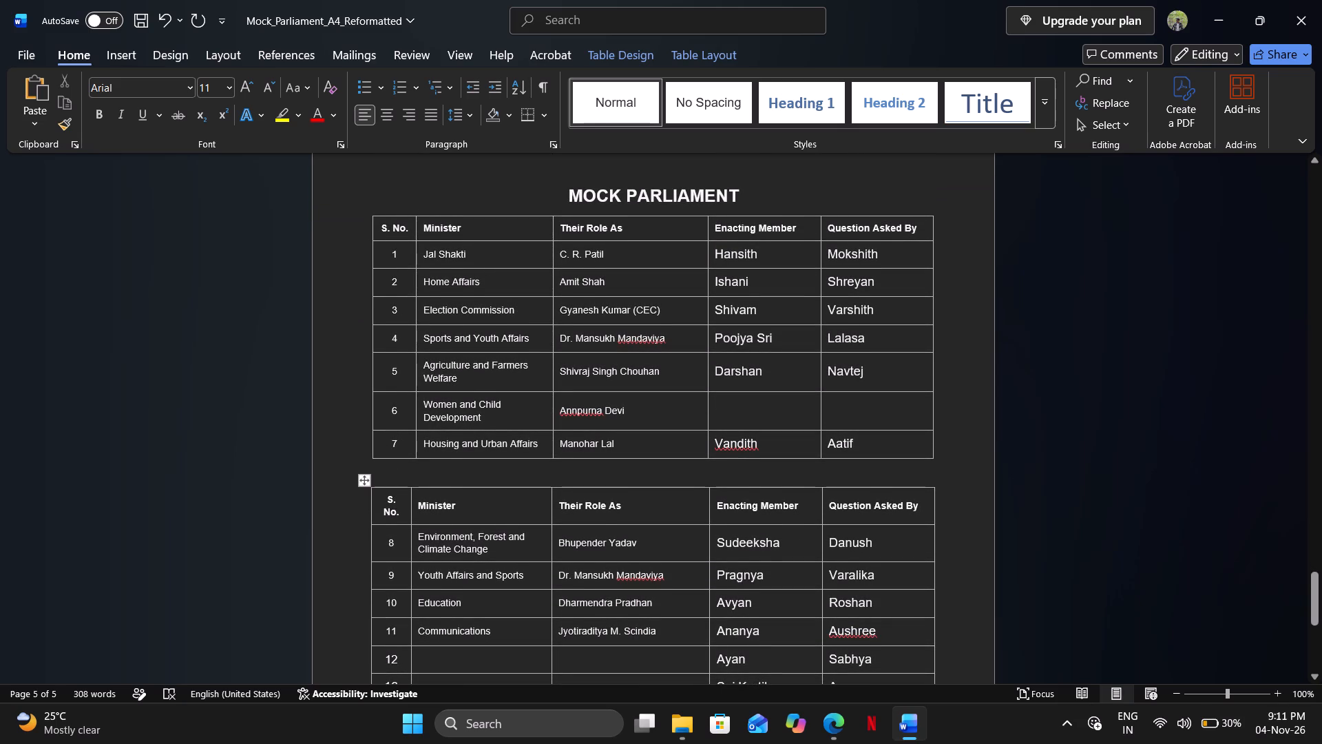
pyautogui.scroll(-2, 665, 391)
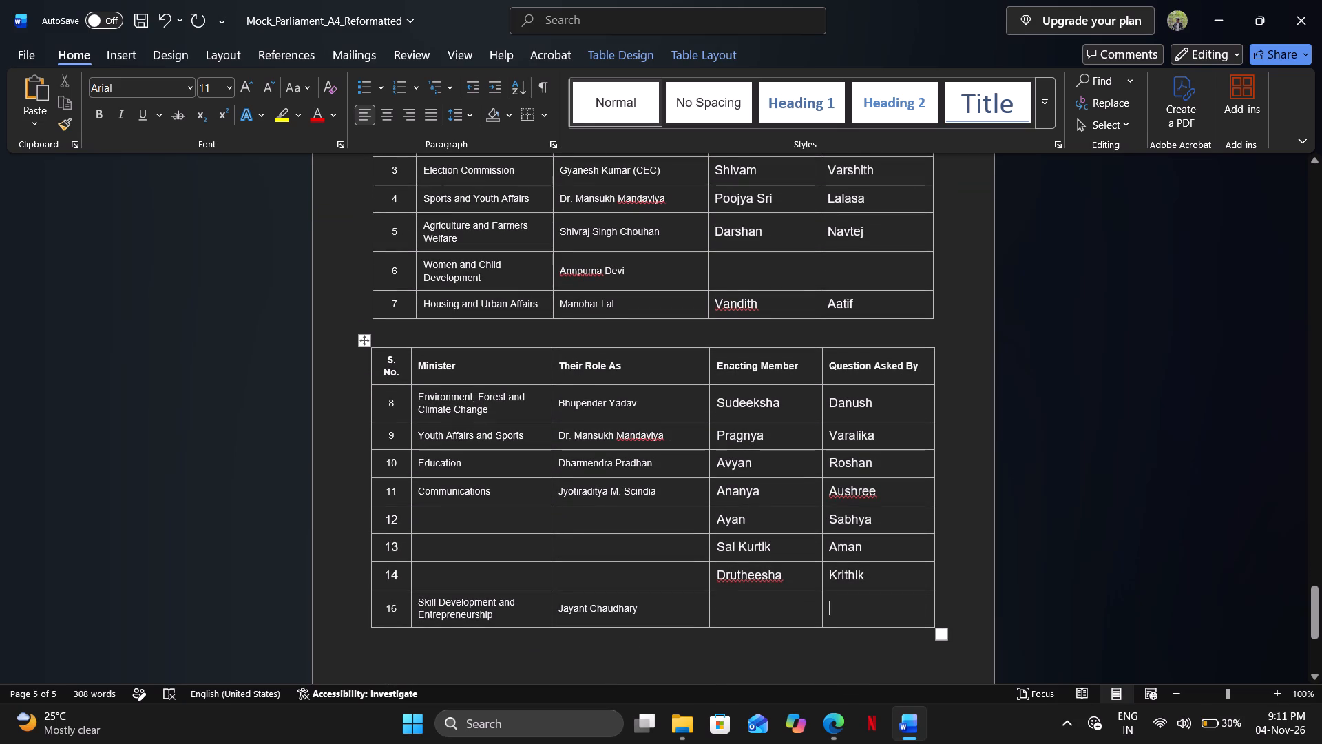
pyautogui.click(748, 598)
pyautogui.keyDown('ctrl'); pyautogui.scroll(-1, 748, 598); pyautogui.keyUp('ctrl')
pyautogui.scroll(1, 748, 598)
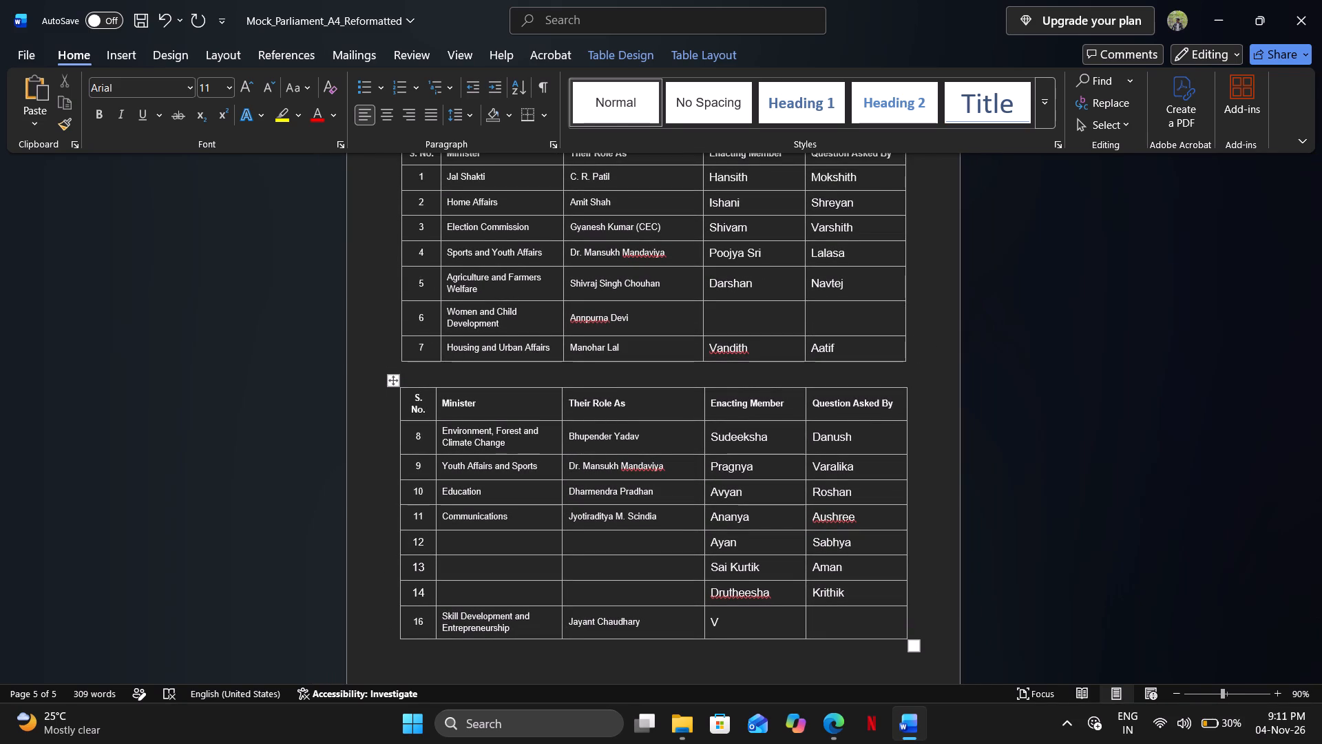
pyautogui.write('aishnav')
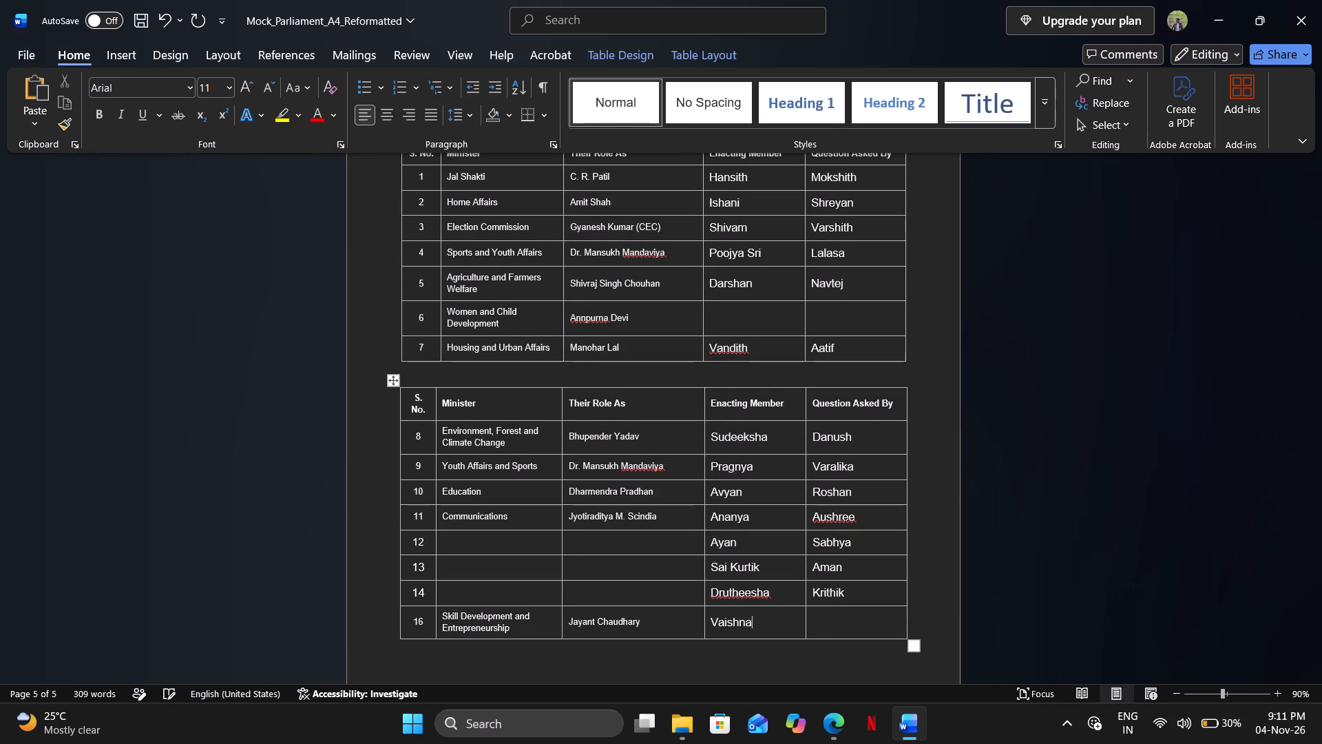
pyautogui.press('space')
pyautogui.press('Right')
pyautogui.write('kshitha')
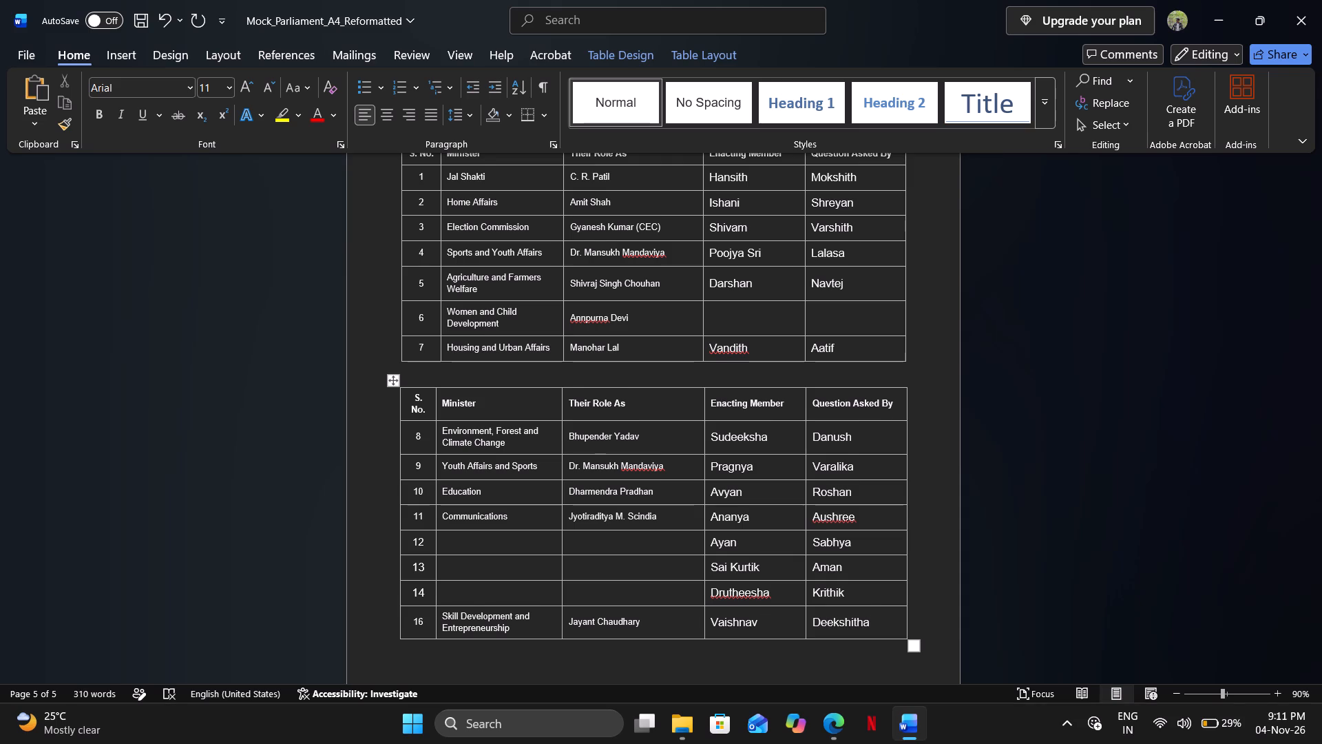
# Place the cursor in the blank Enacting Member cell of row 6, Women and Child Development, in the first table.
pyautogui.scroll(1, 744, 547)
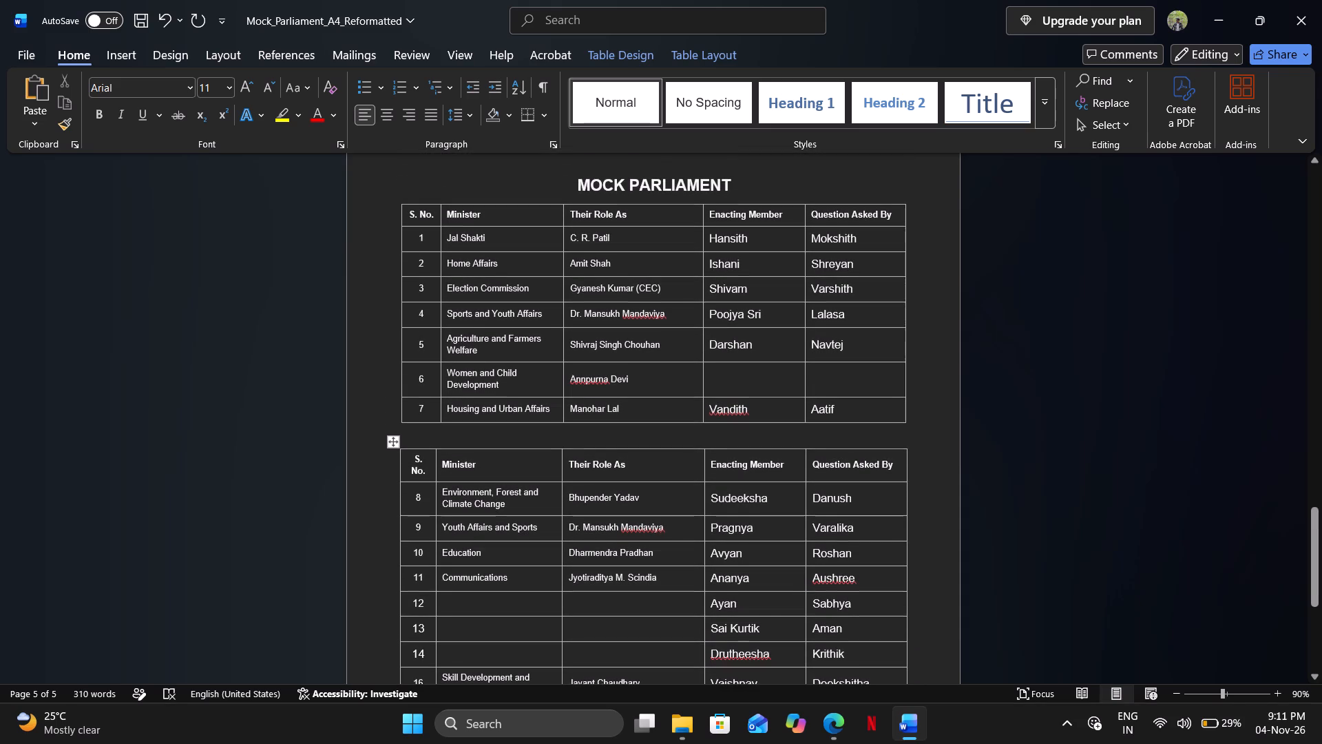
pyautogui.scroll(-1, 762, 490)
pyautogui.scroll(1, 762, 490)
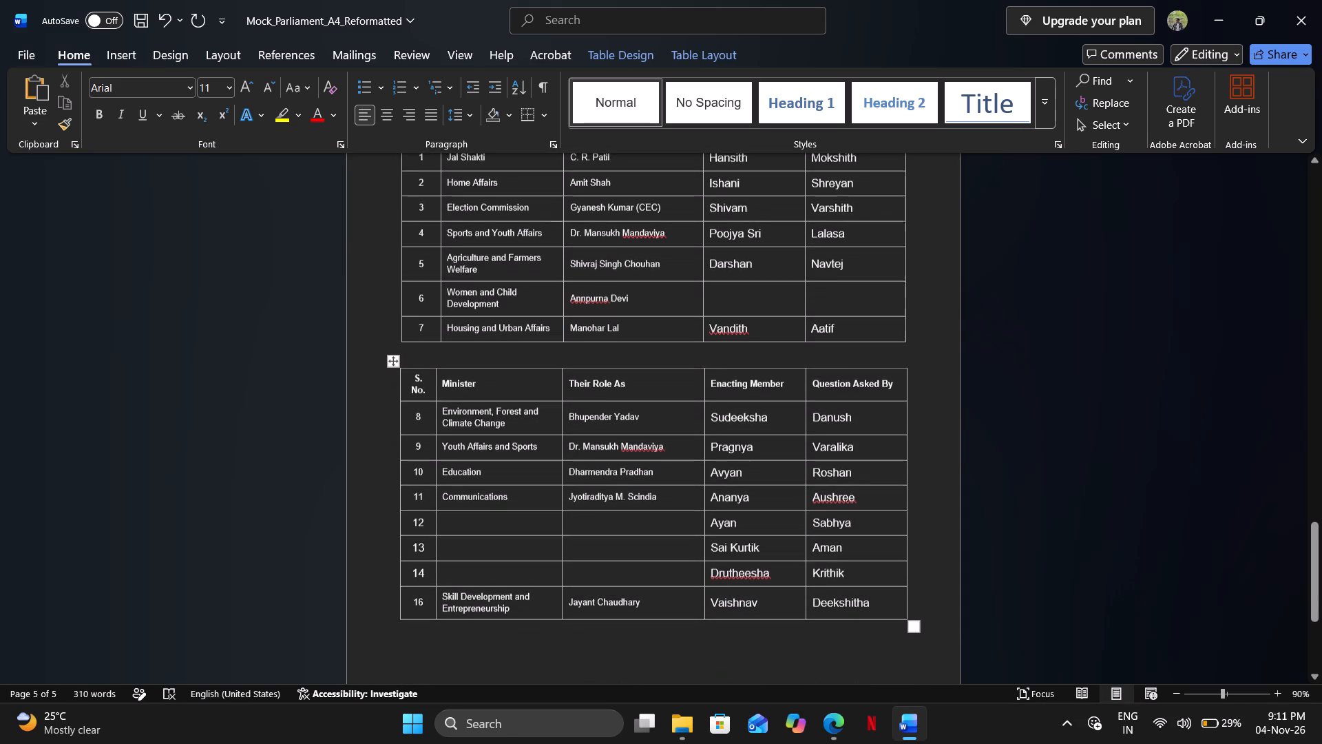
pyautogui.scroll(1, 762, 490)
pyautogui.scroll(1, 766, 422)
pyautogui.click(750, 425)
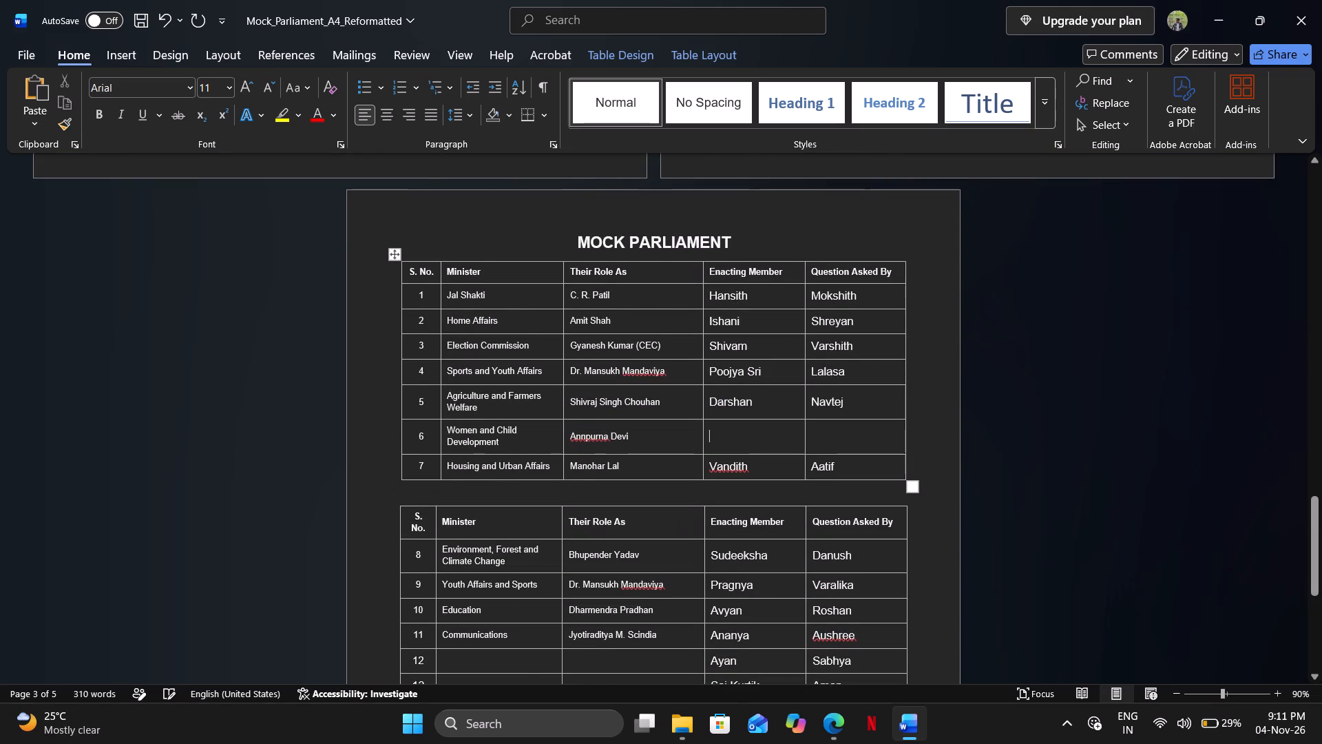
pyautogui.scroll(-1, 765, 437)
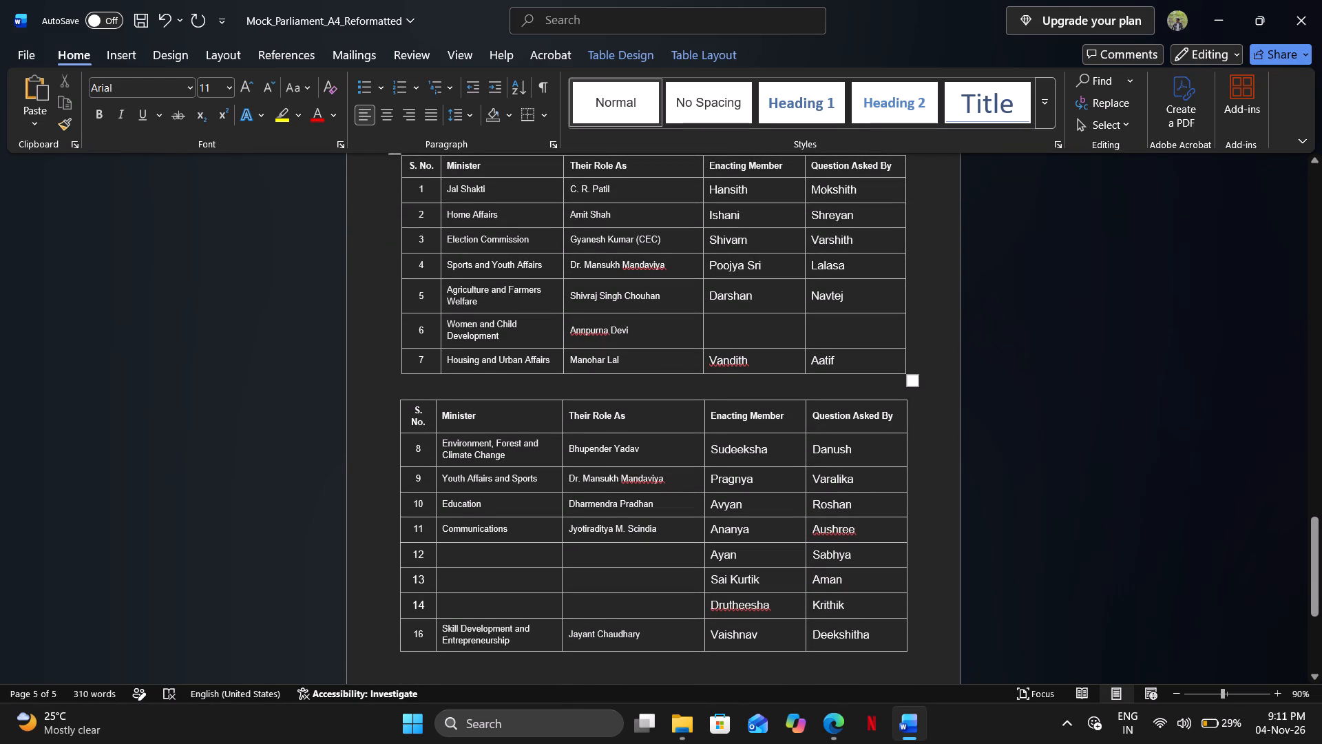
pyautogui.moveTo(724, 329); pyautogui.dragTo(423, 327)
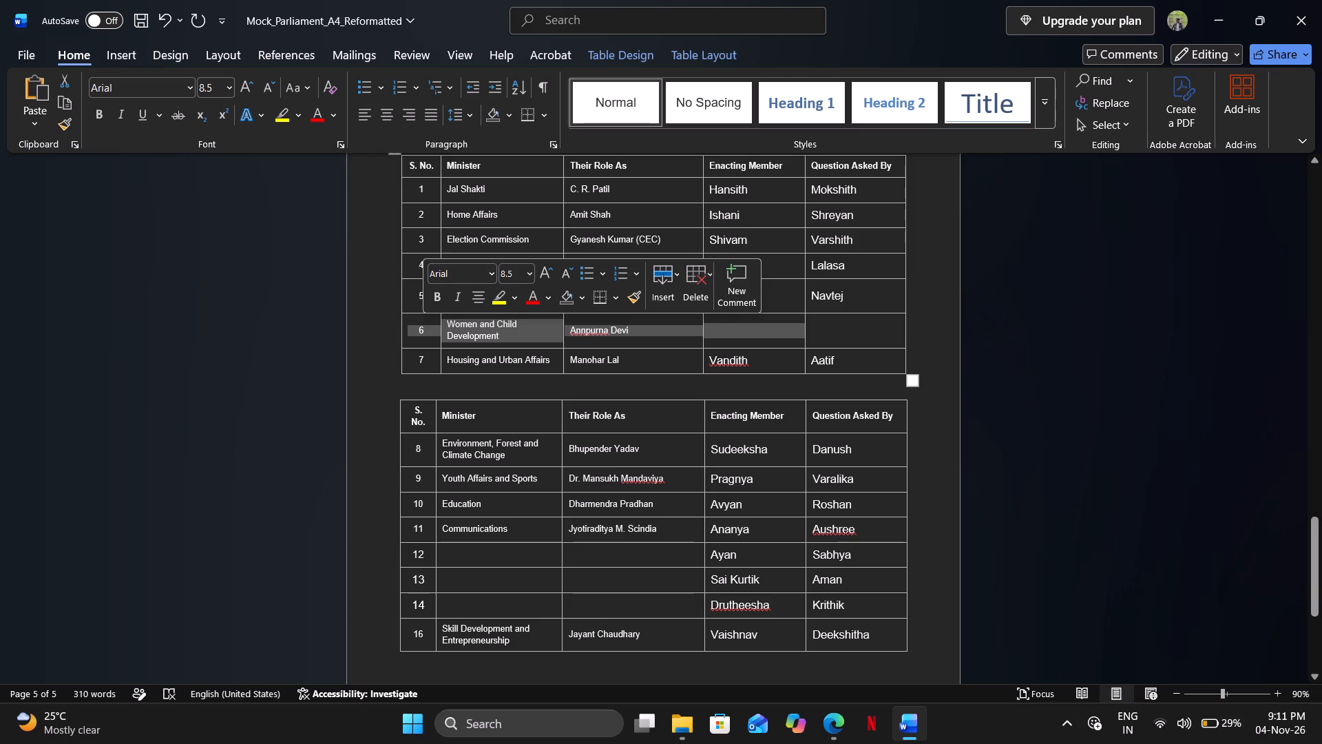
pyautogui.click(777, 344)
pyautogui.click(726, 332)
# Review the ministerial assignment tables, the oath-taking members' language table and the New Ministers table across the document's pages.
pyautogui.scroll(-1, 726, 332)
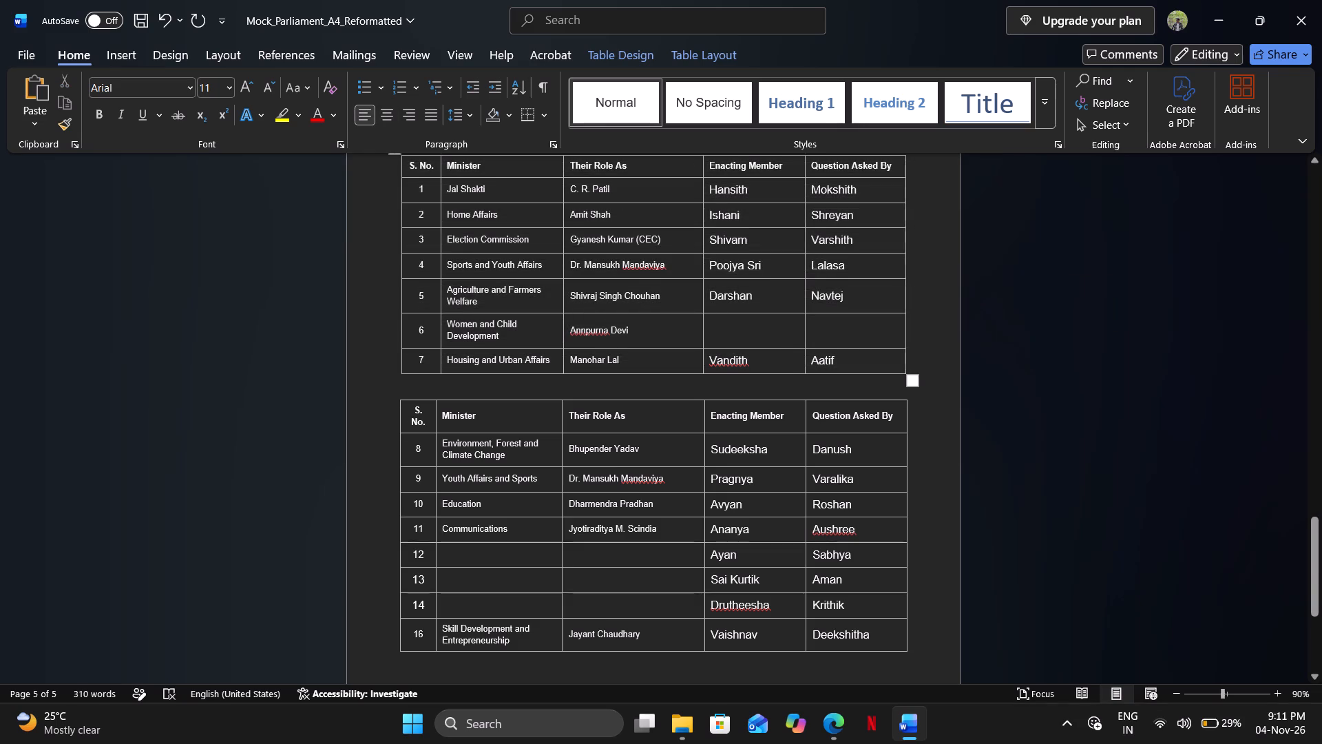
pyautogui.scroll(-1, 726, 332)
pyautogui.scroll(2, 726, 332)
pyautogui.scroll(1, 791, 231)
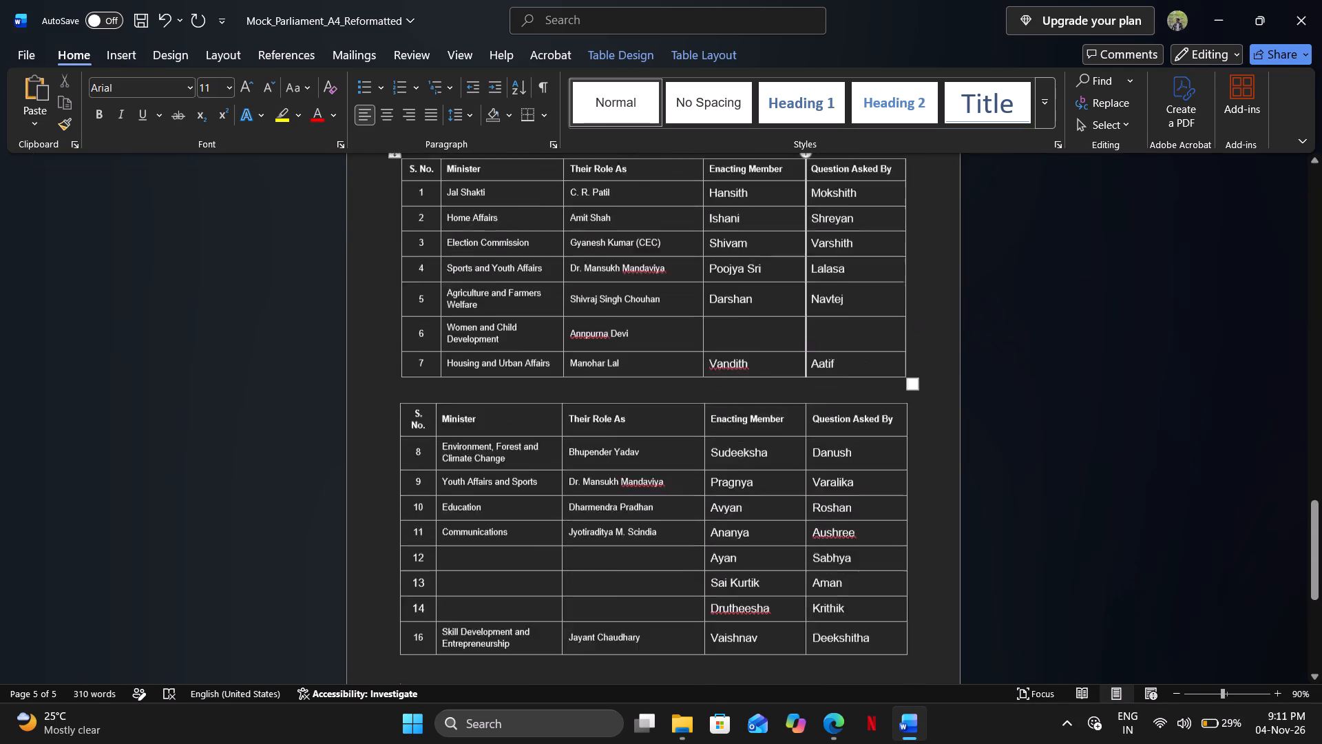
pyautogui.scroll(1, 791, 231)
pyautogui.keyDown('ctrl'); pyautogui.scroll(-1, 771, 316); pyautogui.keyUp('ctrl')
pyautogui.scroll(3, 771, 316)
pyautogui.hscroll(-1, 771, 316)
pyautogui.hscroll(1, 771, 316)
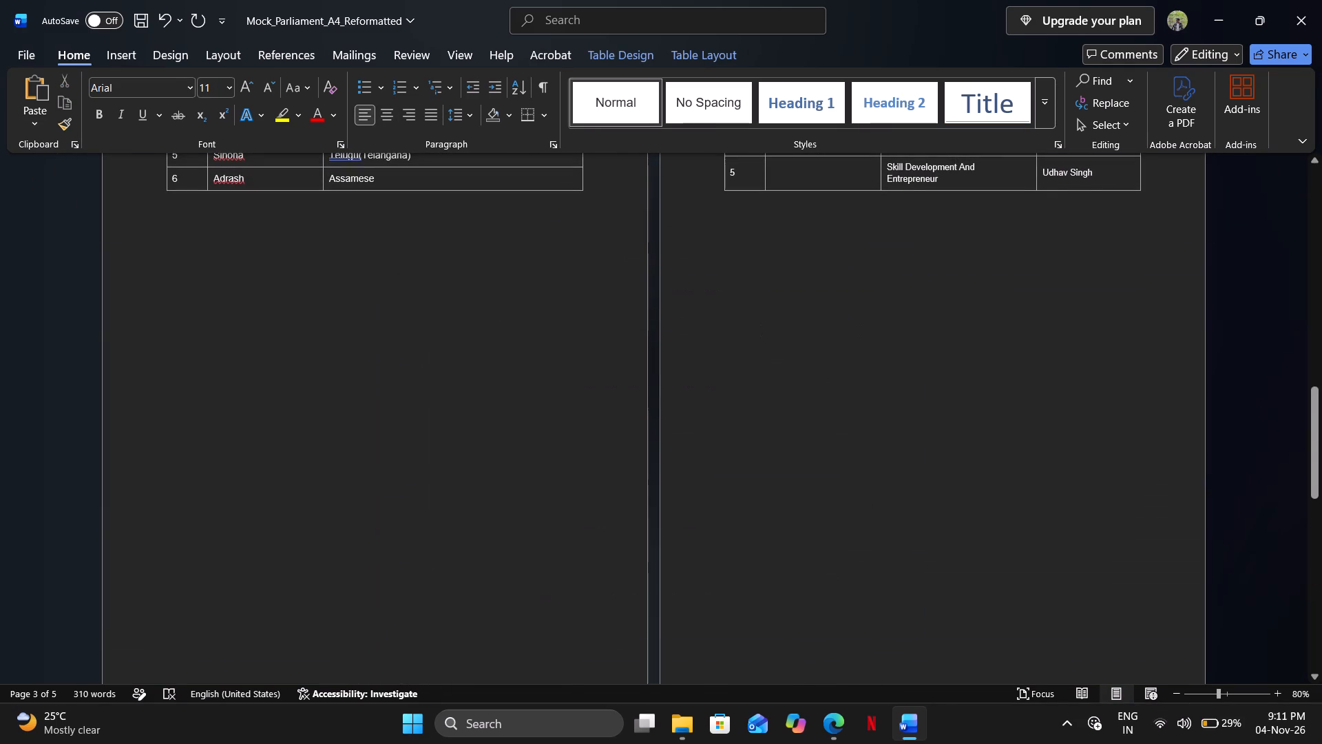
pyautogui.hscroll(1, 771, 316)
pyautogui.keyDown('ctrl'); pyautogui.scroll(4, 771, 316); pyautogui.keyUp('ctrl')
pyautogui.scroll(2, 771, 316)
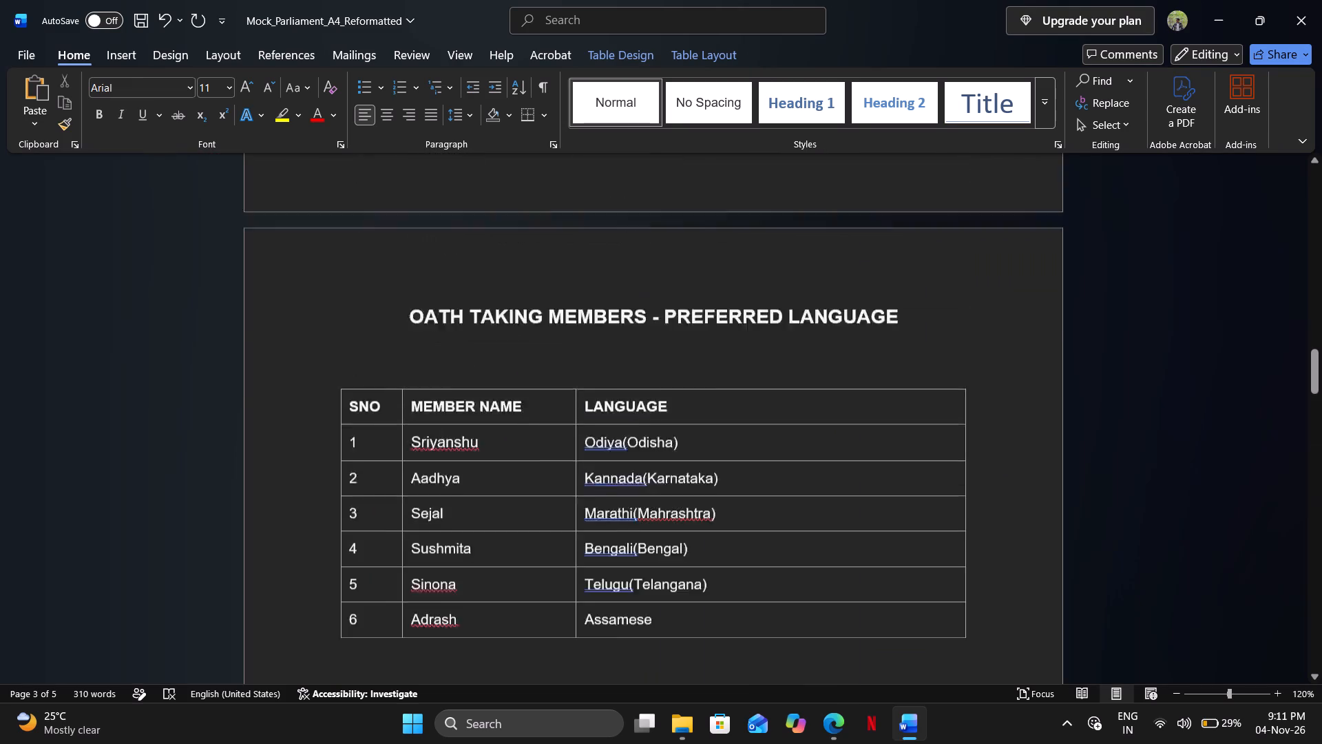
pyautogui.scroll(1, 771, 316)
pyautogui.scroll(-6, 771, 316)
pyautogui.scroll(4, 771, 316)
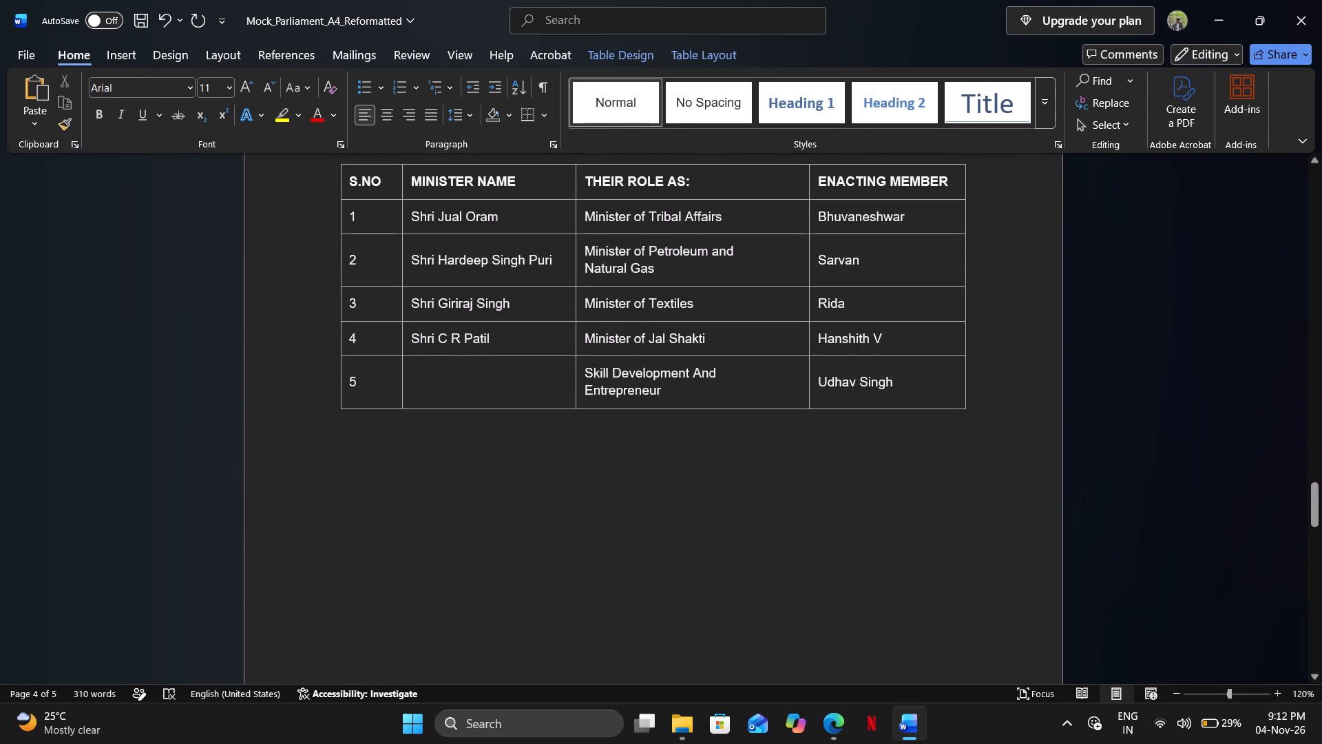
pyautogui.scroll(1, 739, 342)
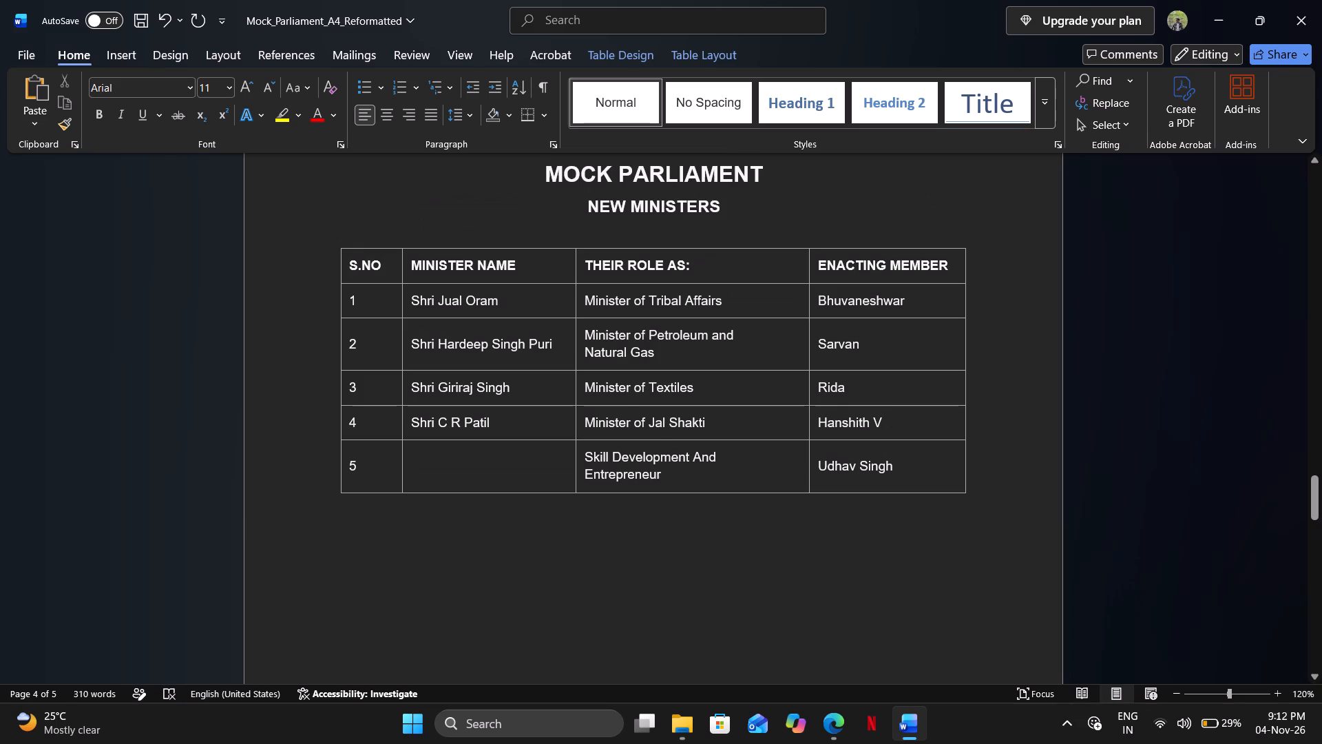
pyautogui.scroll(-6, 739, 342)
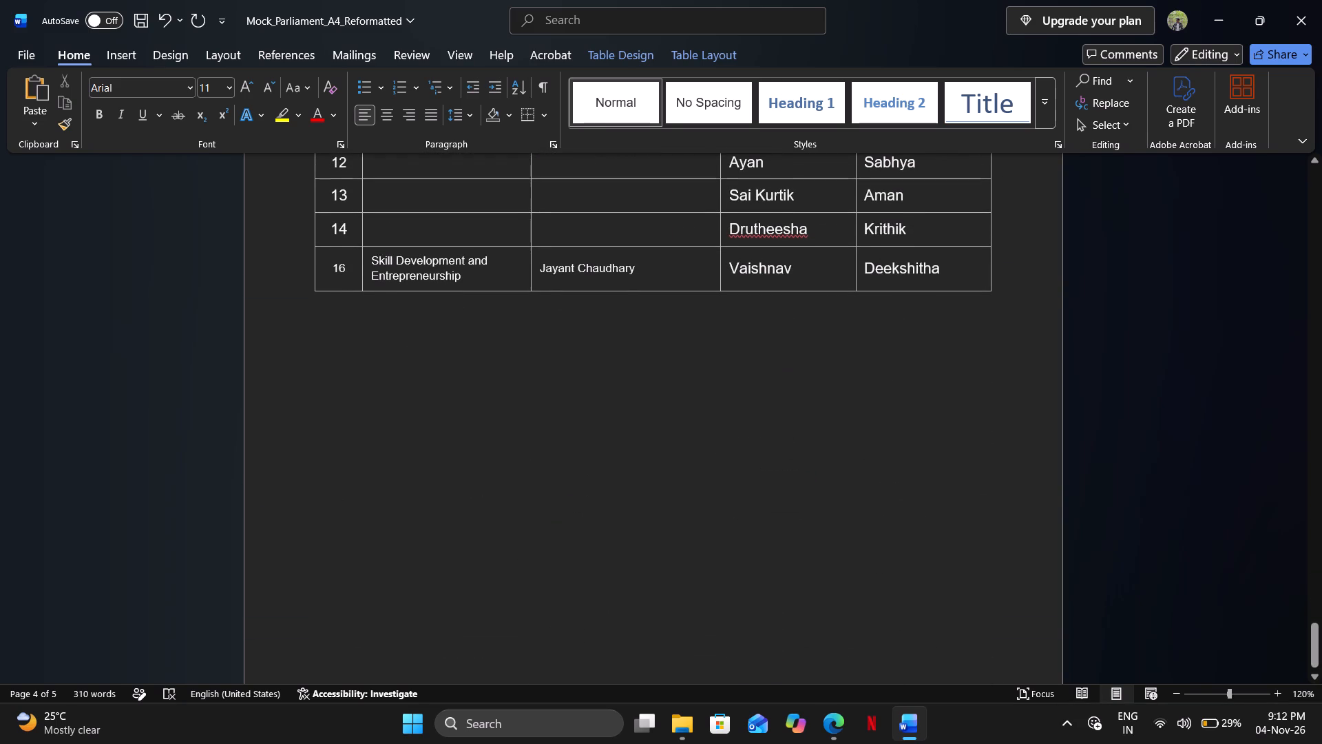
pyautogui.scroll(3, 461, 242)
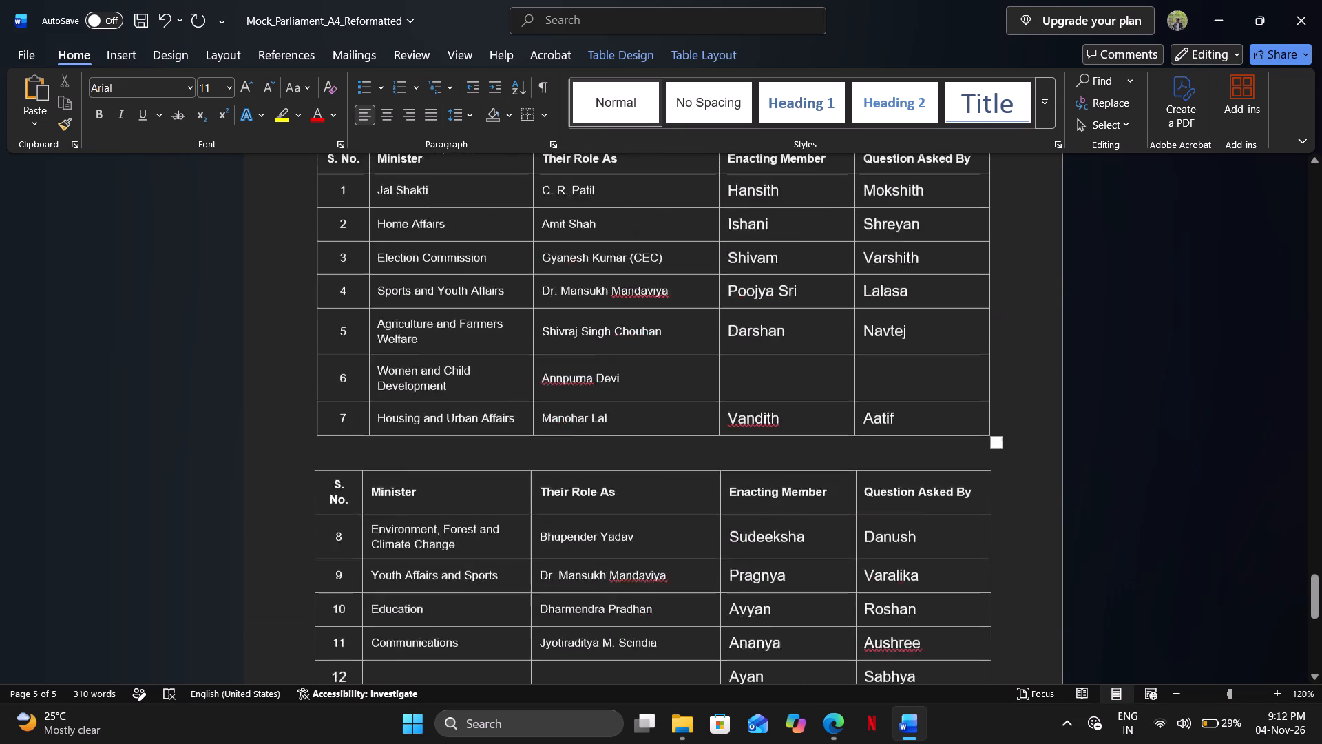
pyautogui.scroll(1, 461, 242)
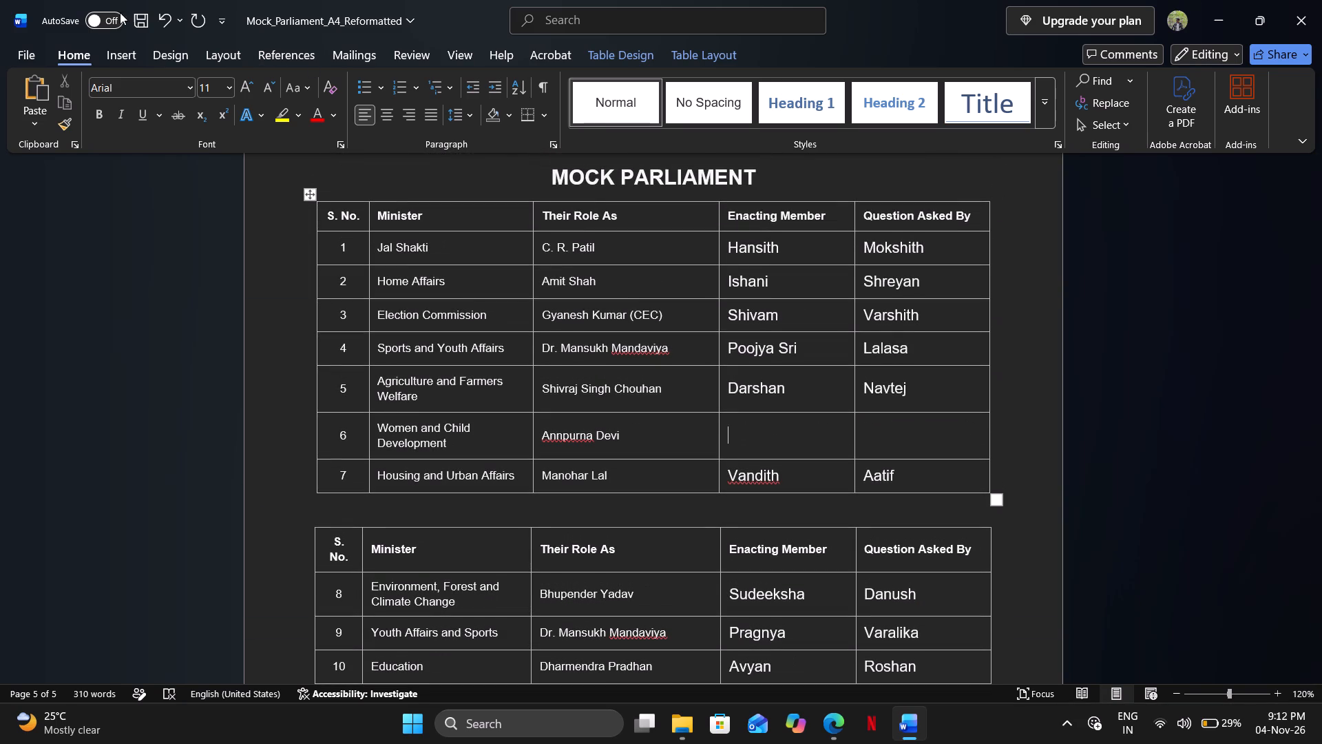
# Save the document with the newly filled assignment rows.
pyautogui.click(137, 15)
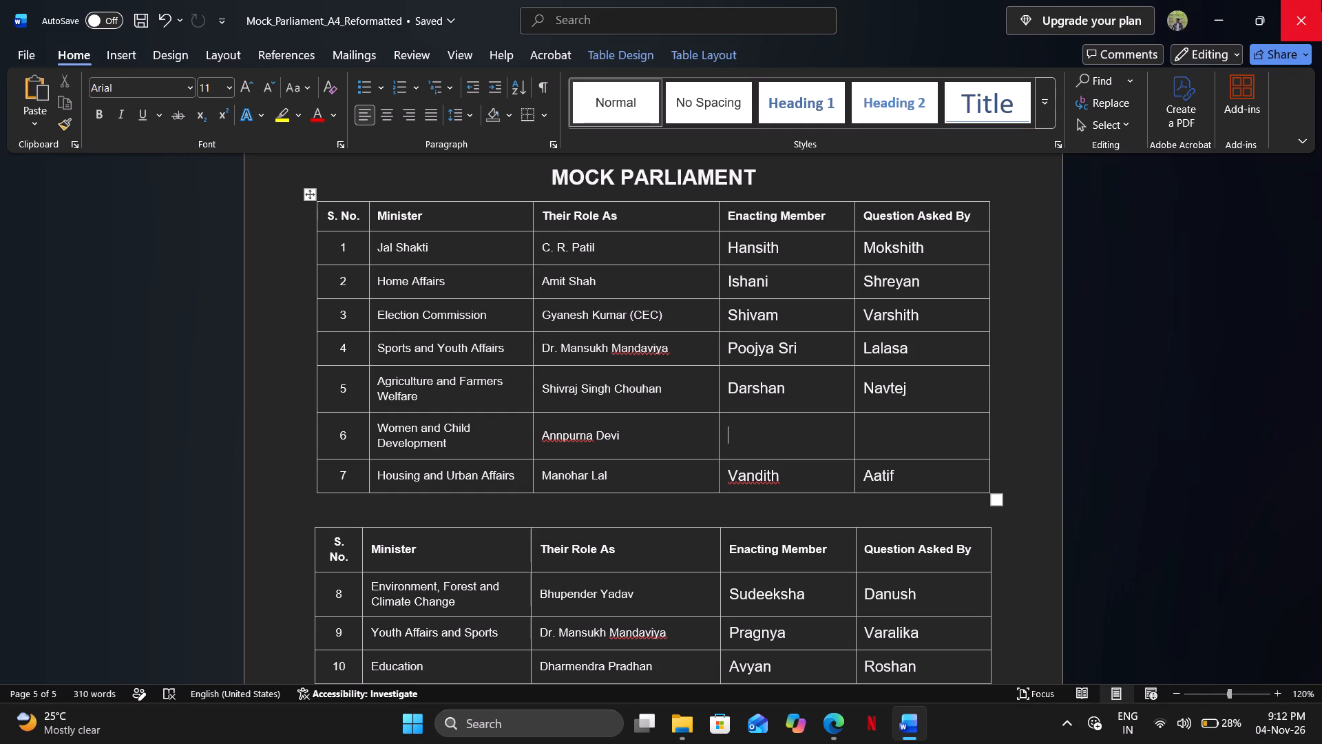
# Enter Pranvi as enacting member and Mahrira as questioner in row 6, Women and Child Development.
pyautogui.write('ranvi')
pyautogui.press('space')
pyautogui.press('Right')
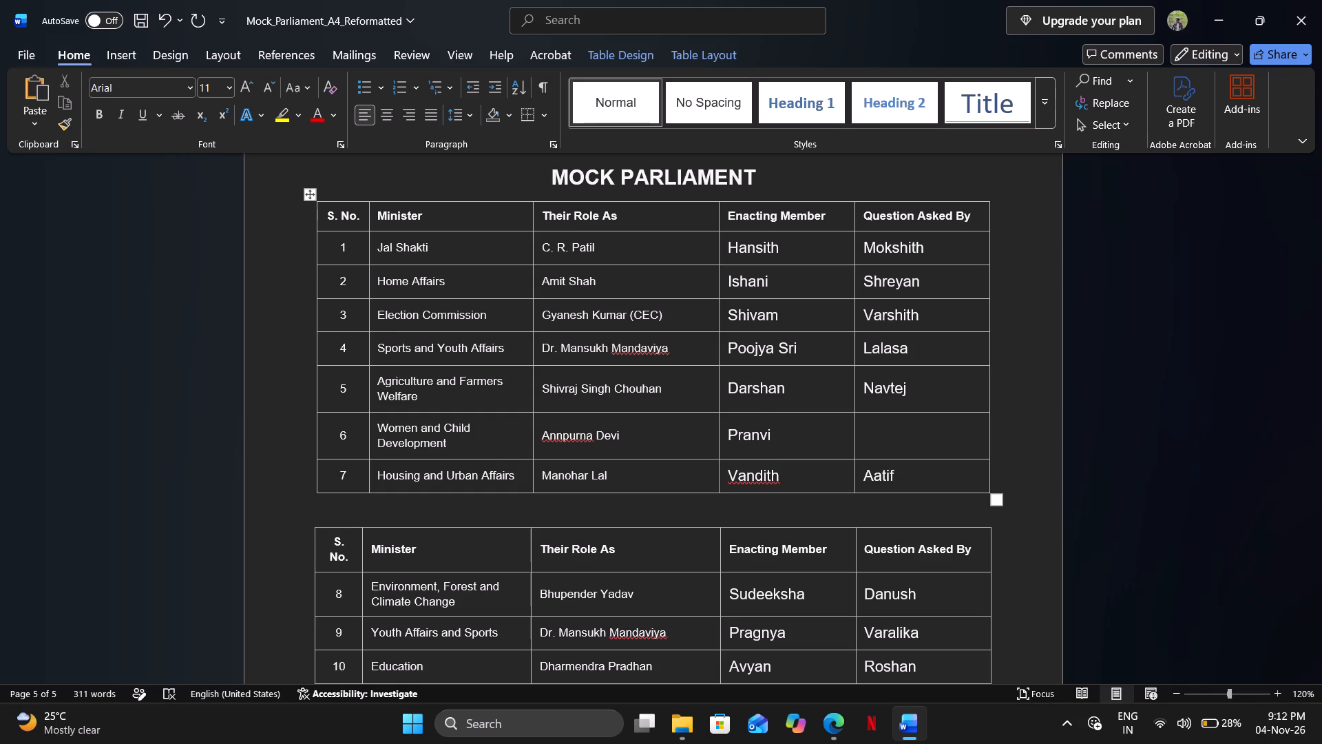
pyautogui.write('ahri')
pyautogui.write('ra')
# Save the document with the completed row 6.
pyautogui.click(140, 19)
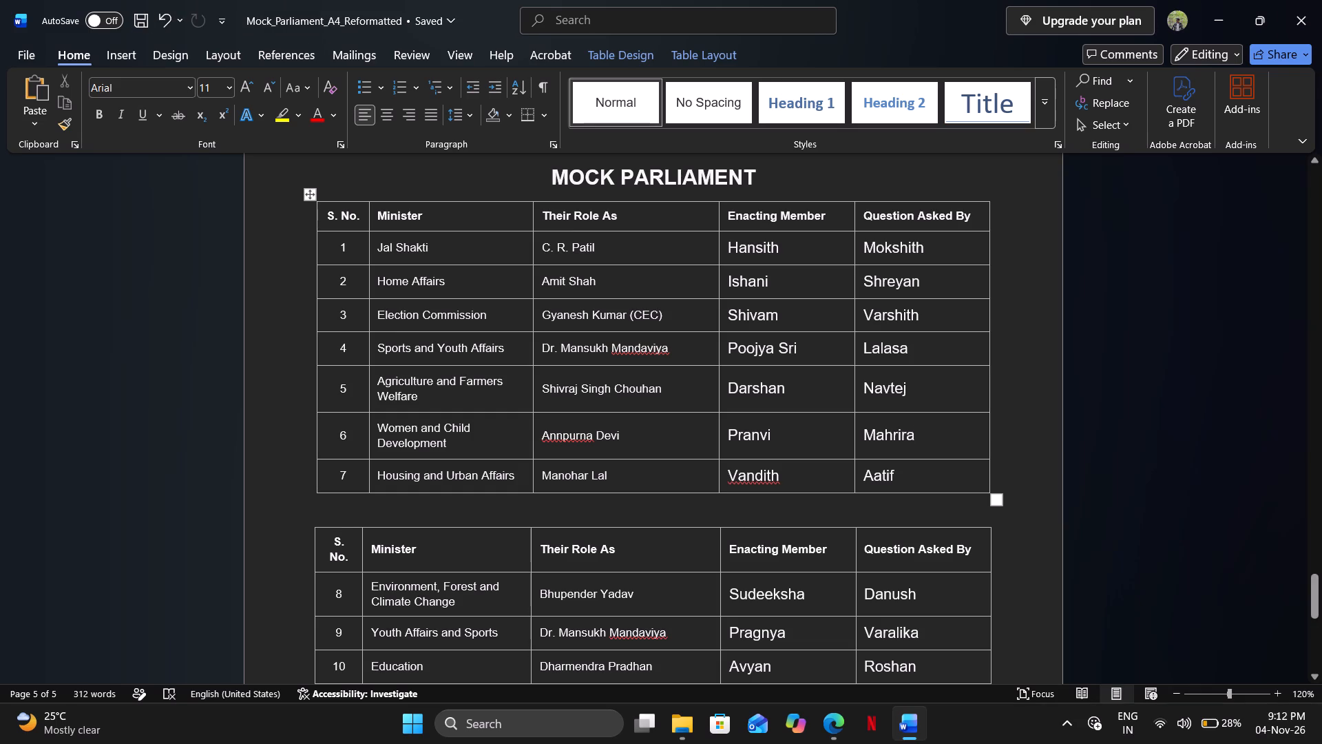
# Review both ministerial assignment tables and the document's earlier pages for remaining gaps.
pyautogui.scroll(-1, 795, 441)
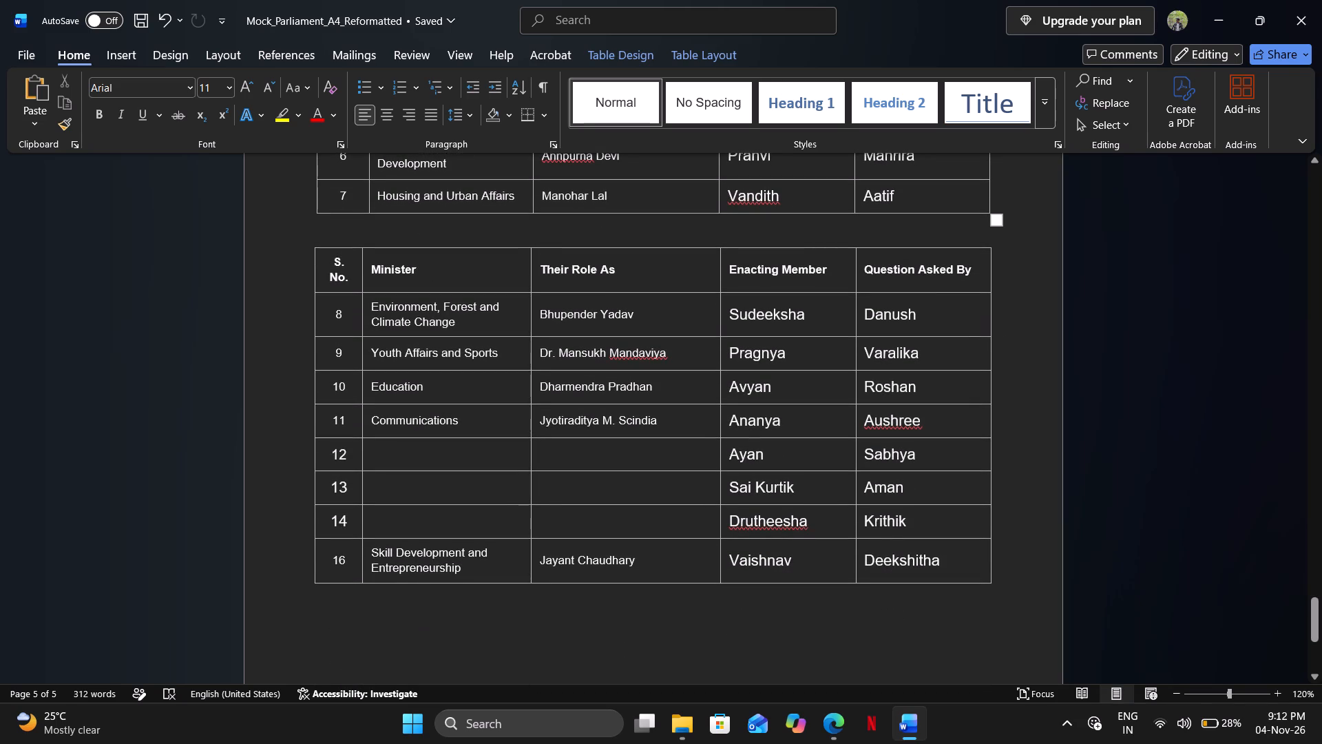
pyautogui.scroll(-7, 933, 581)
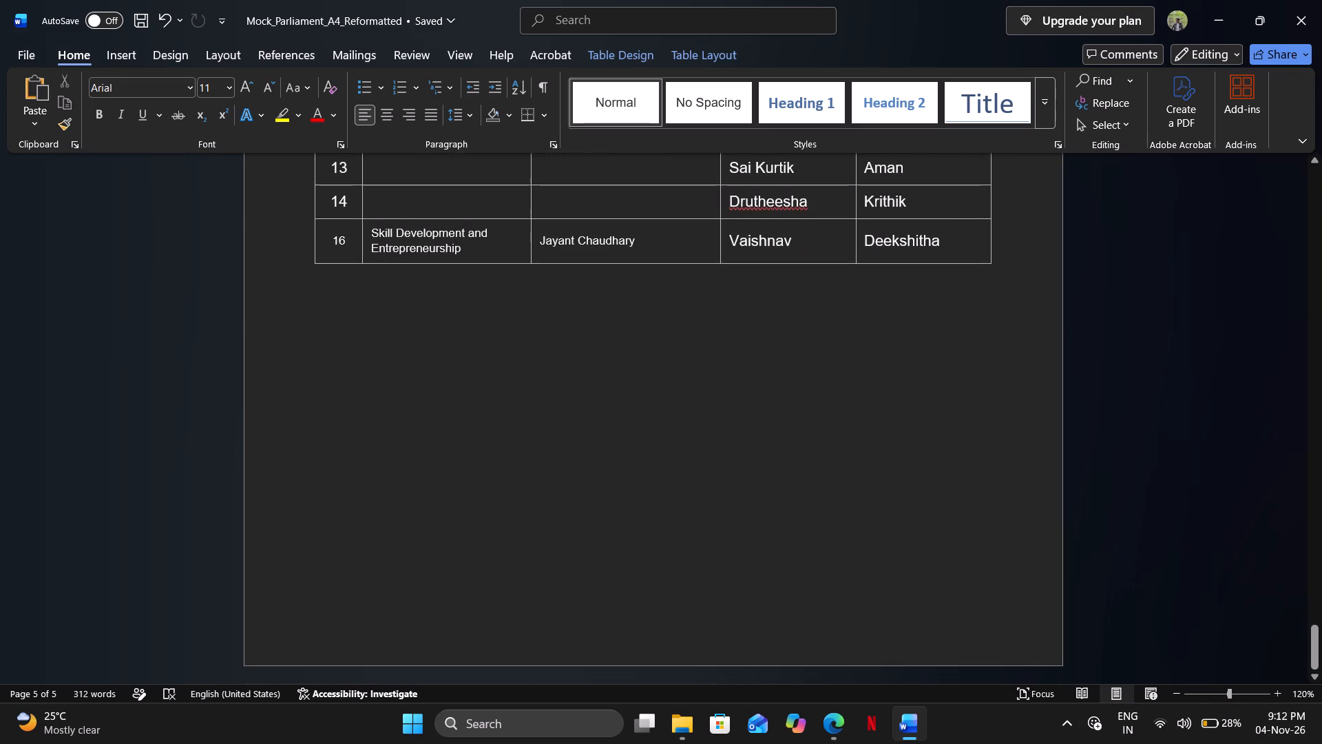
pyautogui.scroll(1, 933, 581)
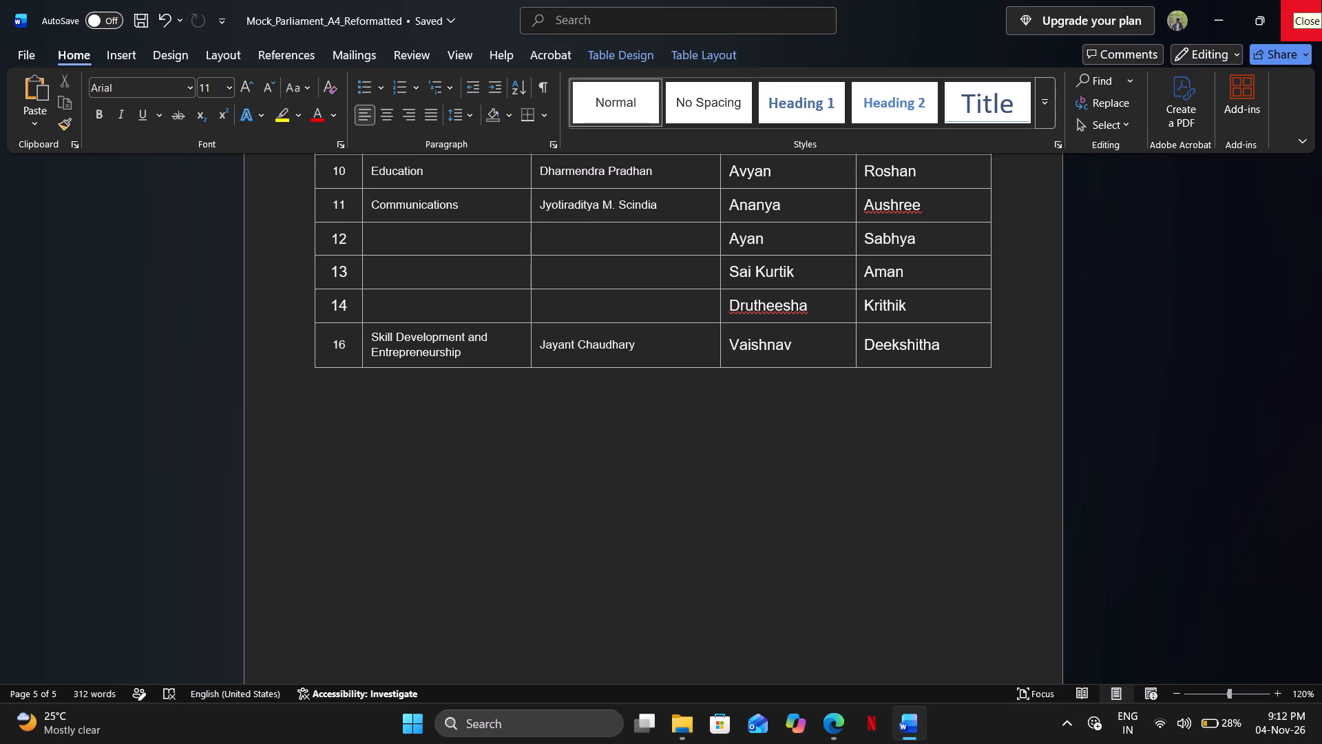
pyautogui.scroll(2, 1052, 170)
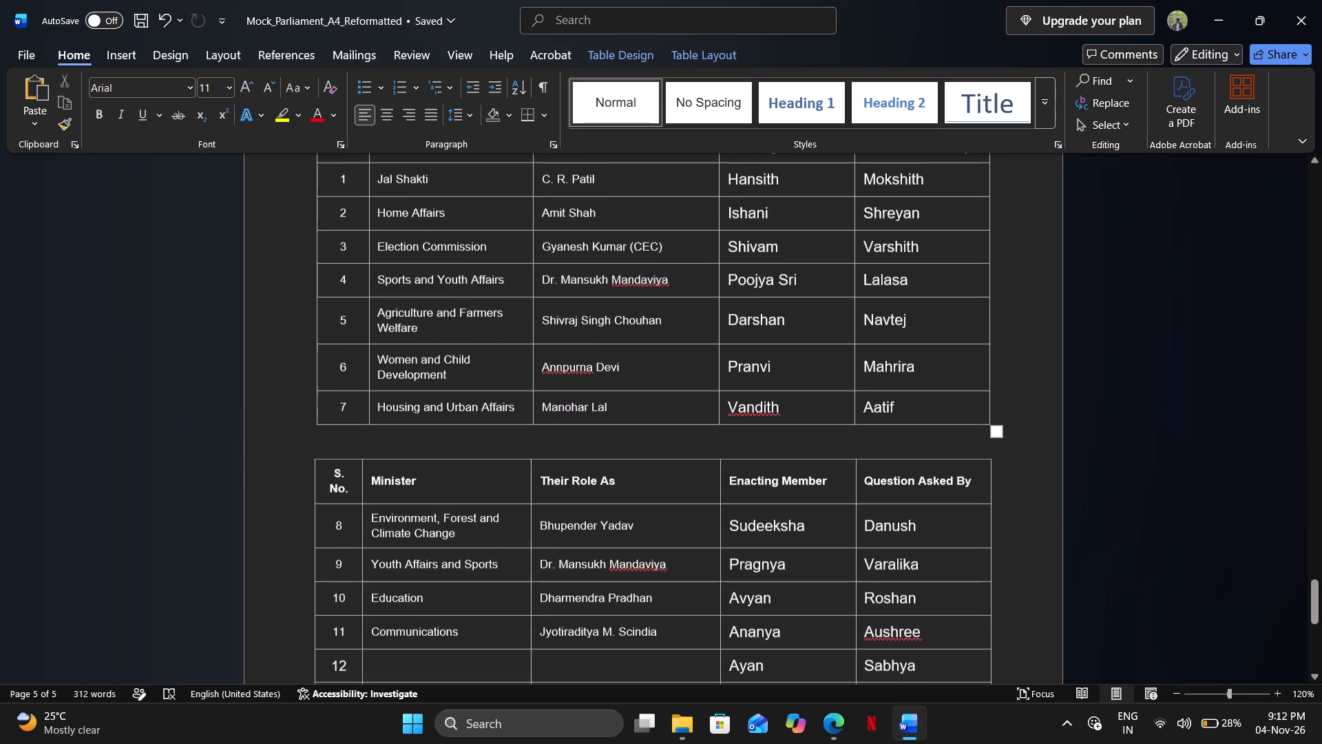
pyautogui.scroll(10, 952, 275)
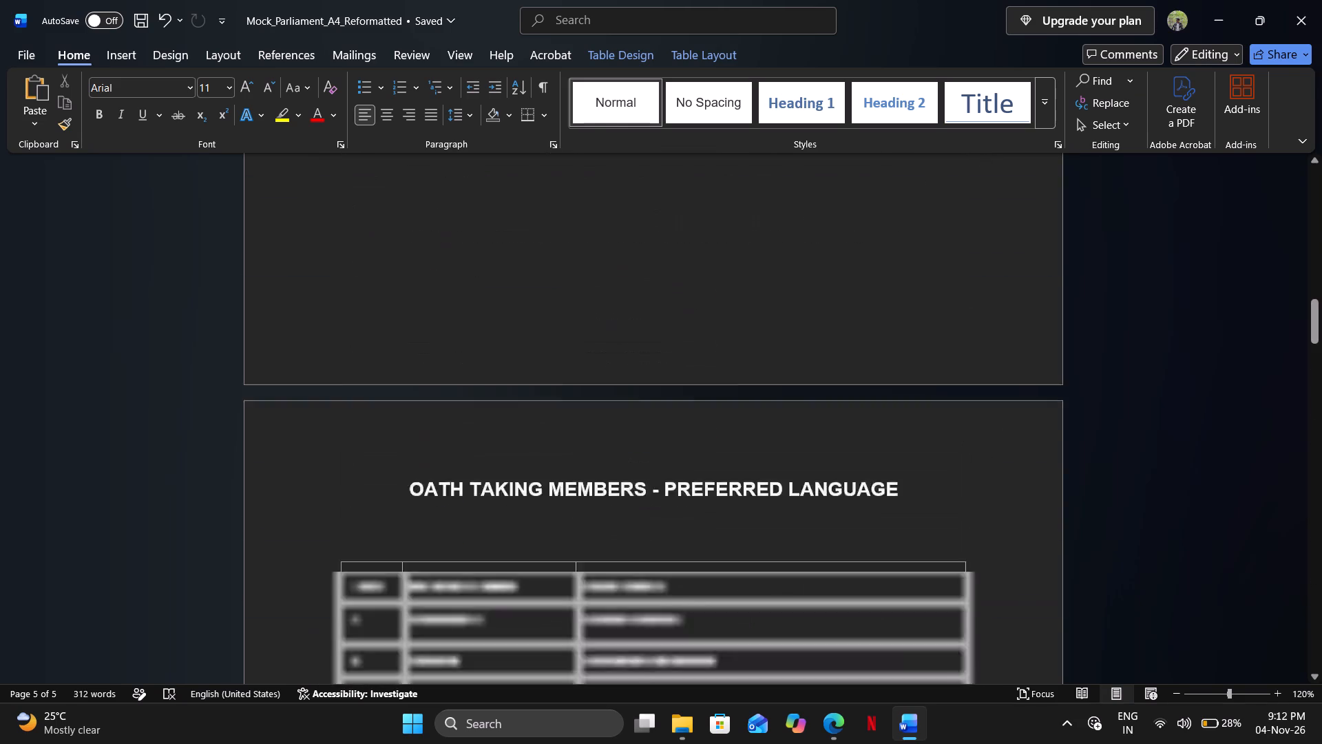
pyautogui.scroll(9, 952, 275)
pyautogui.scroll(-1, 952, 275)
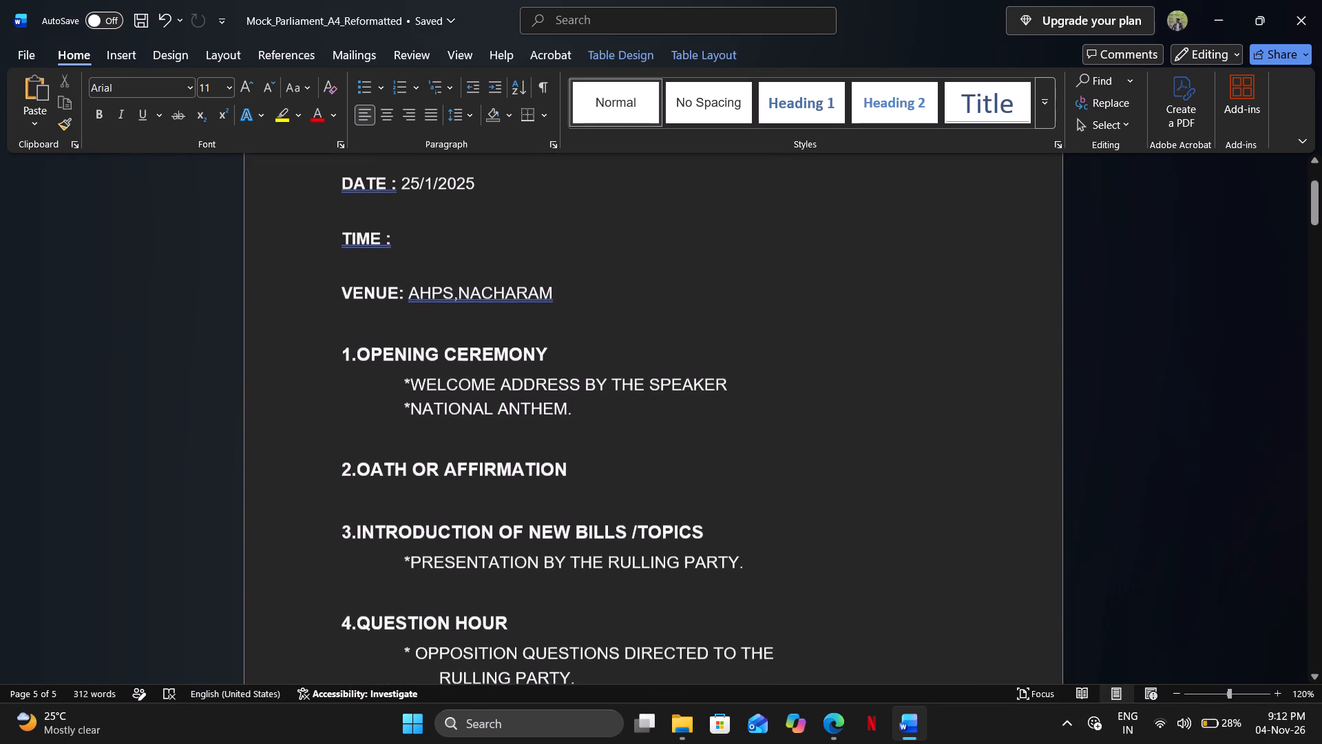
pyautogui.scroll(-6, 831, 374)
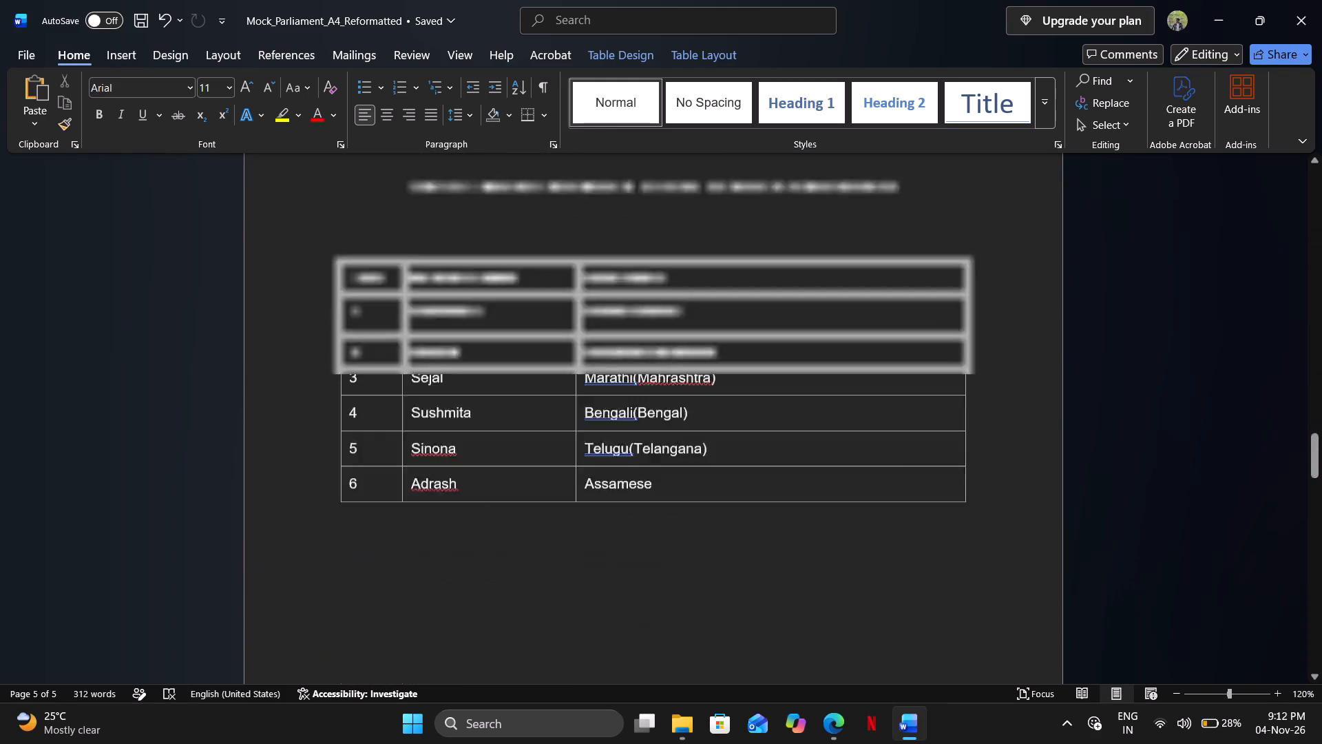
pyautogui.scroll(-5, 831, 374)
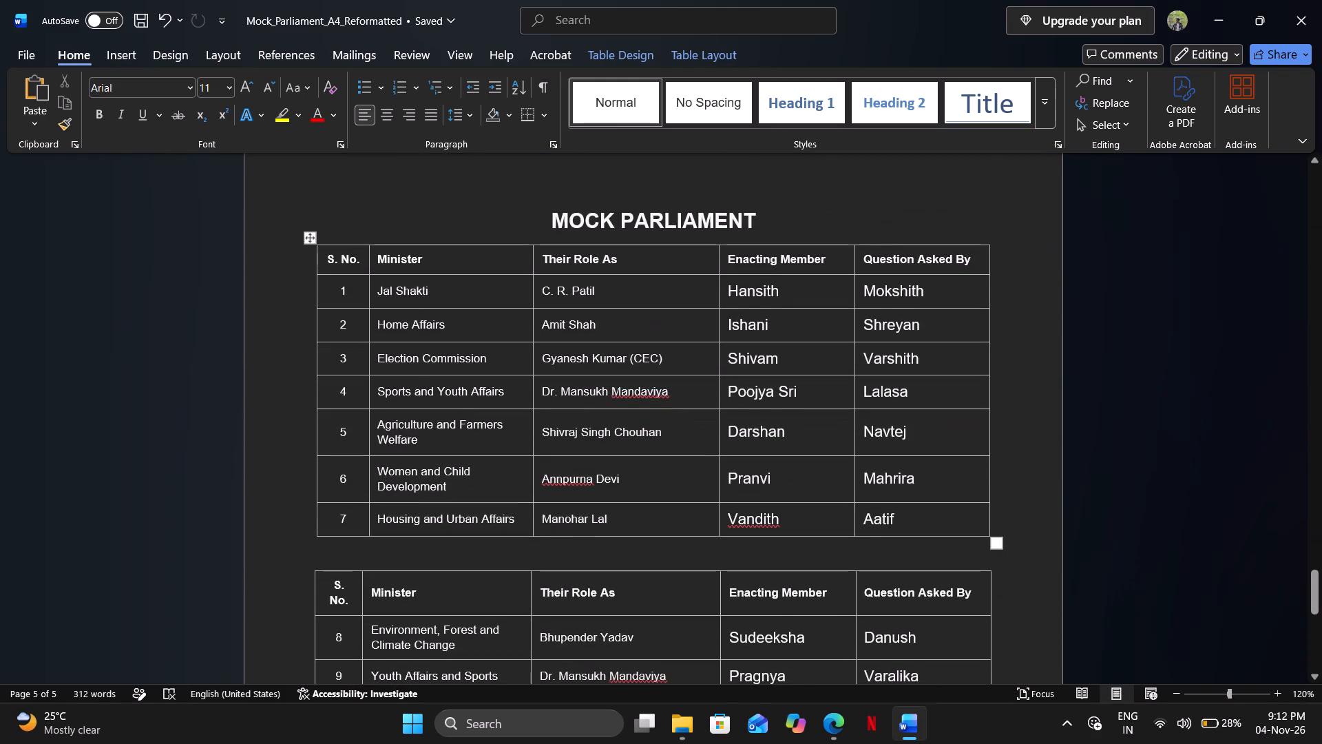
pyautogui.scroll(-1, 831, 374)
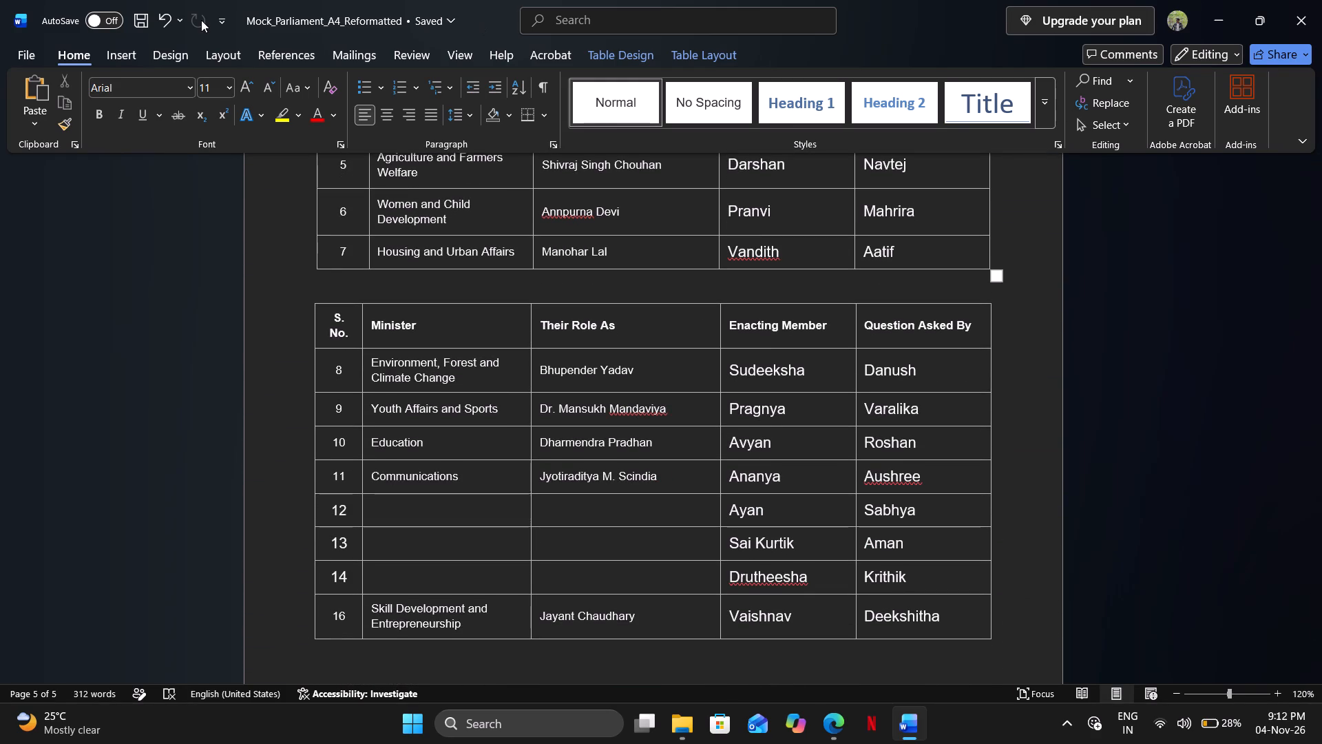
# Save the document.
pyautogui.click(131, 17)
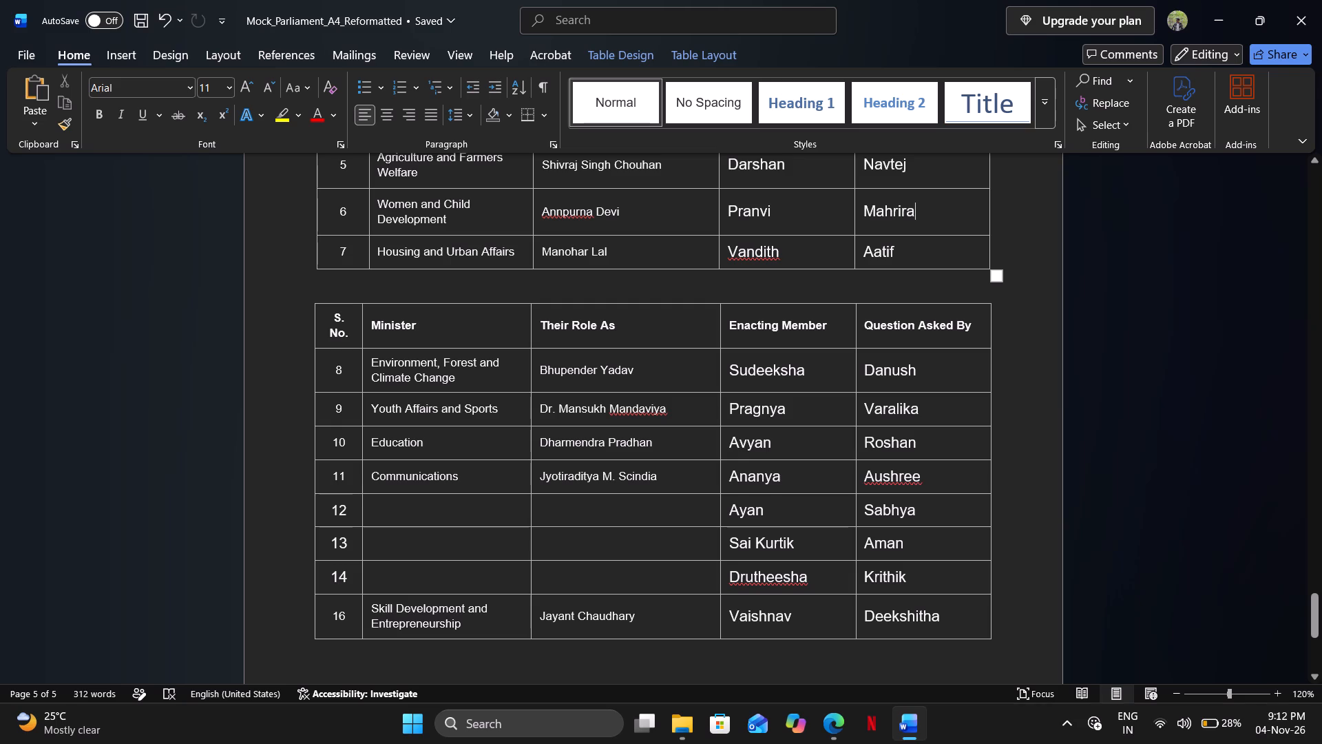
# Review the agenda headings, student roles and tables throughout the document, checking the agenda numbering and page layout.
pyautogui.scroll(14, 565, 206)
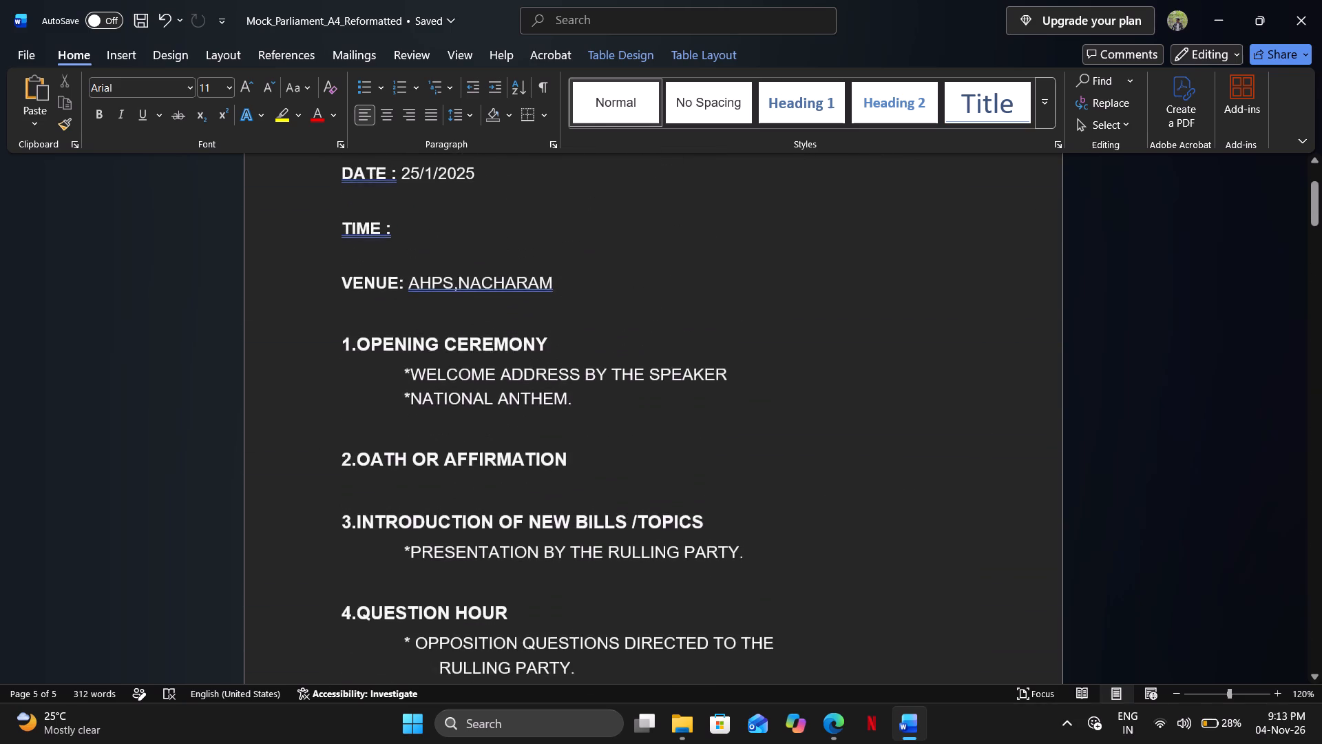
pyautogui.scroll(6, 565, 206)
pyautogui.scroll(-5, 565, 206)
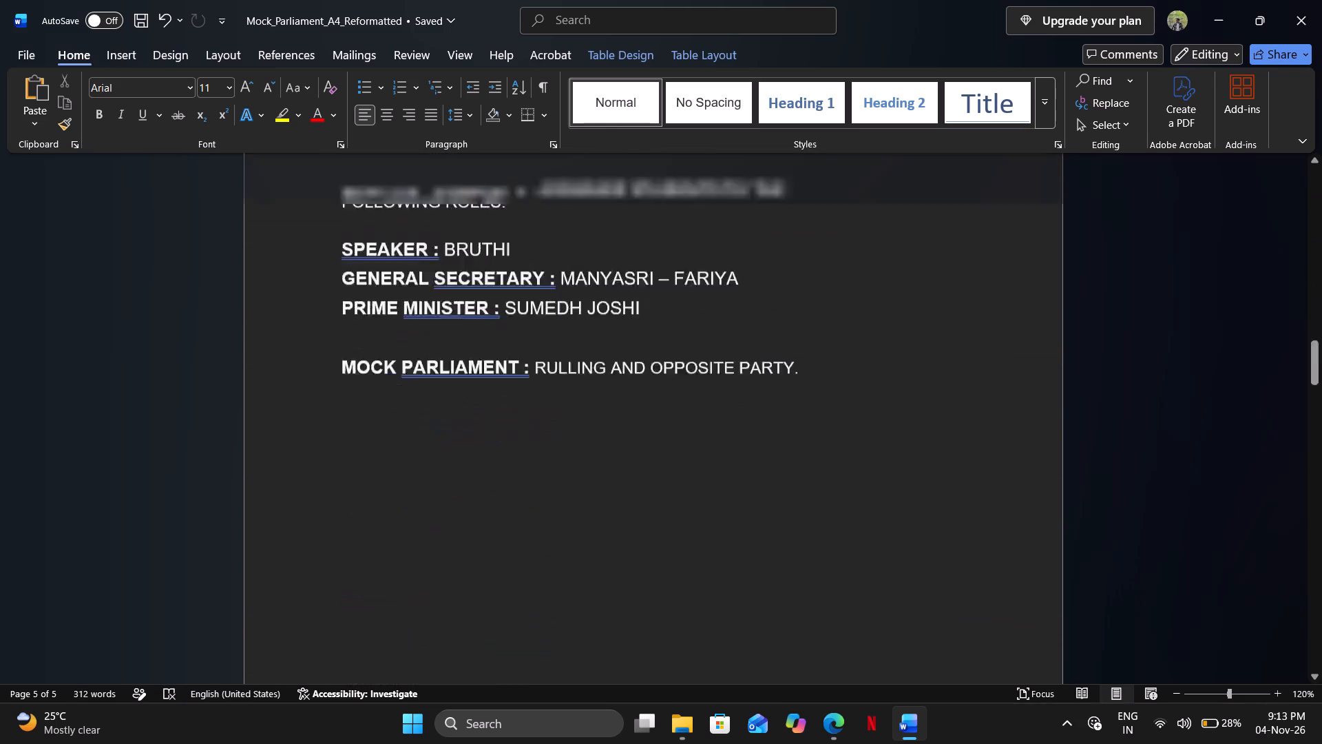
pyautogui.scroll(-4, 565, 206)
pyautogui.scroll(2, 565, 206)
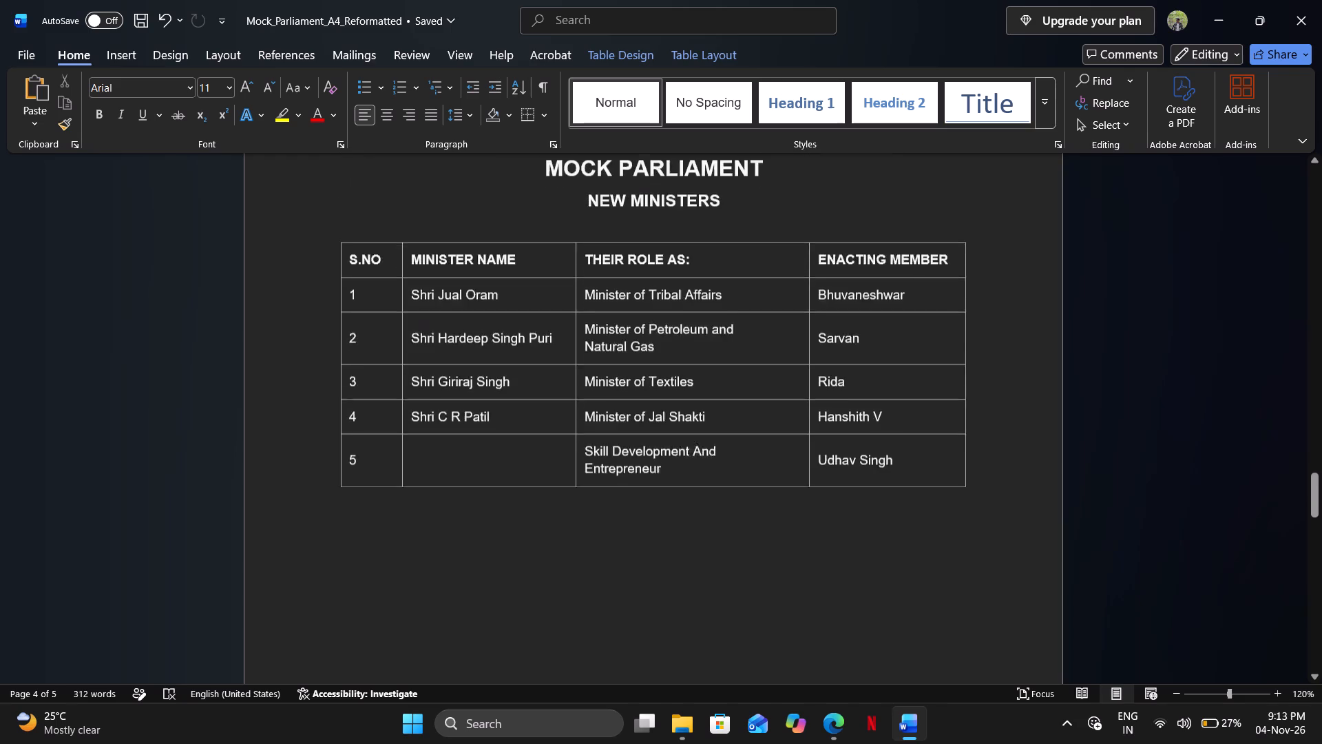
pyautogui.scroll(-4, 565, 206)
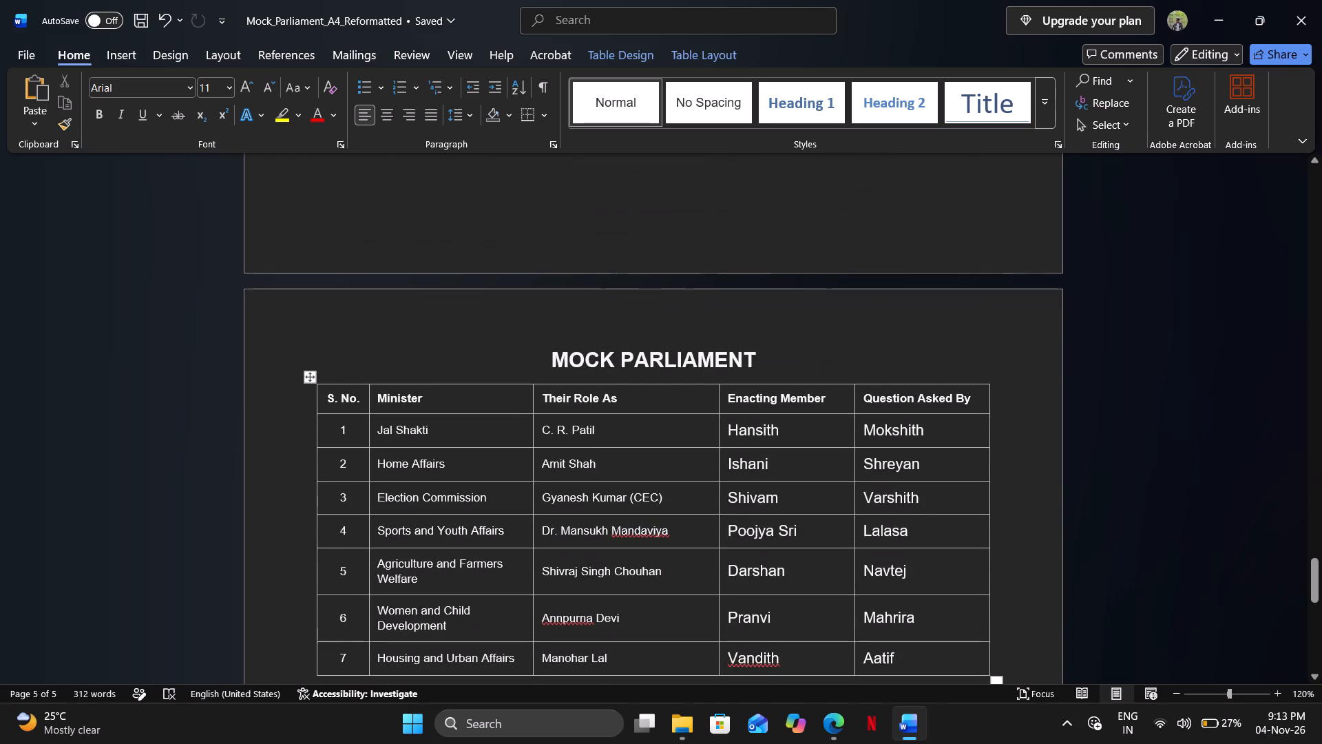
pyautogui.scroll(20, 716, 344)
pyautogui.scroll(1, 716, 344)
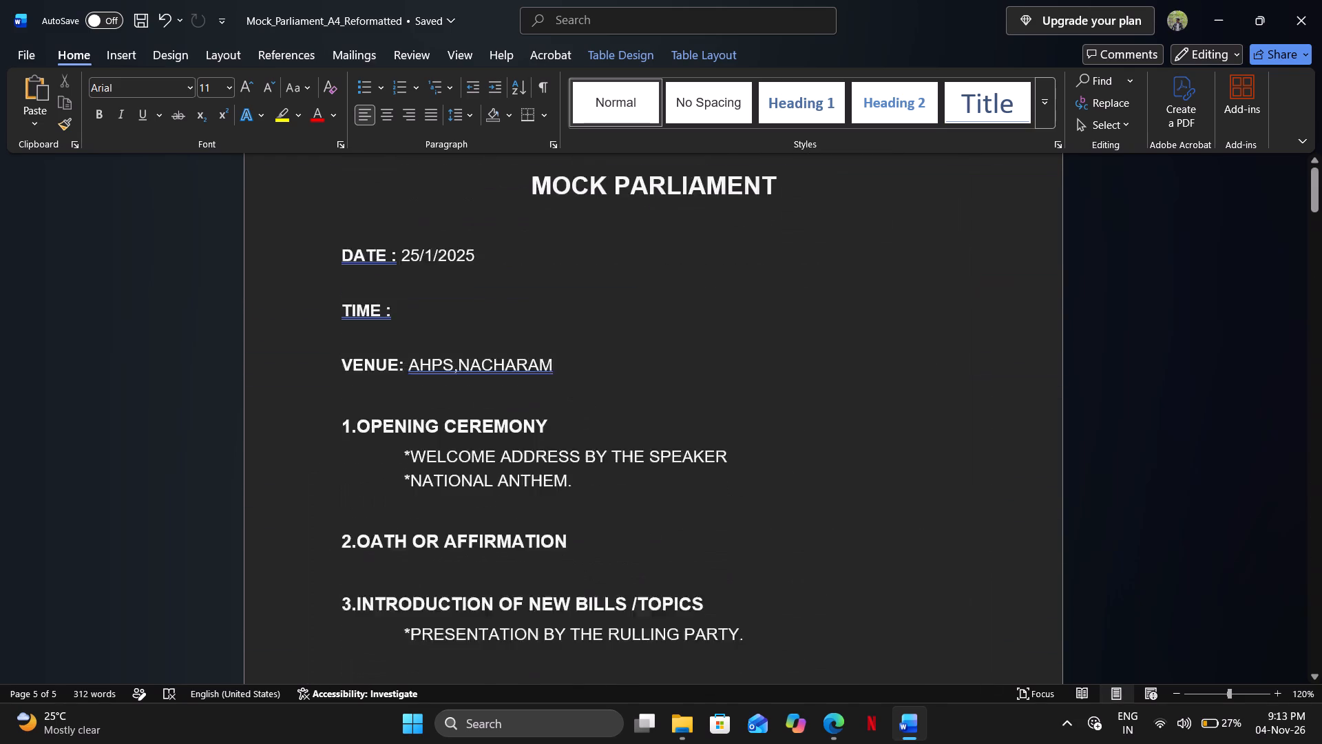
pyautogui.scroll(-1, 716, 344)
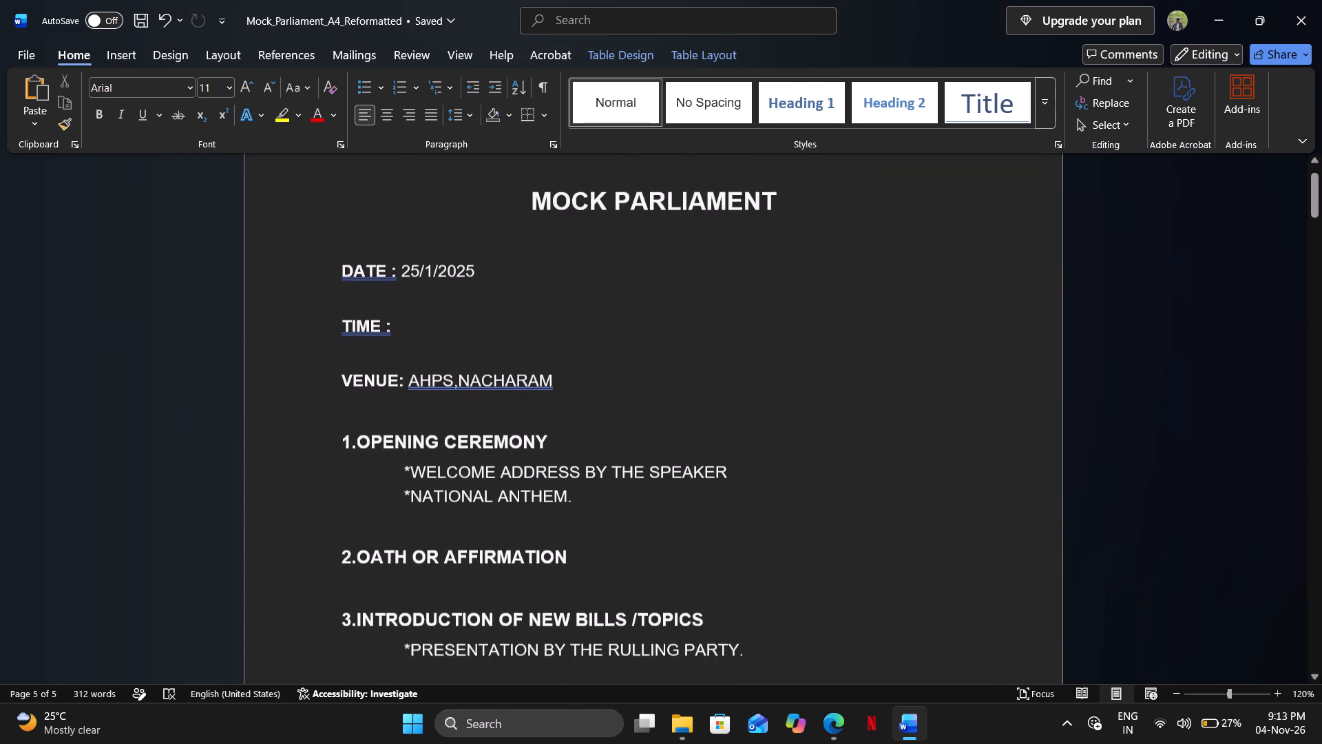
pyautogui.scroll(-3, 716, 344)
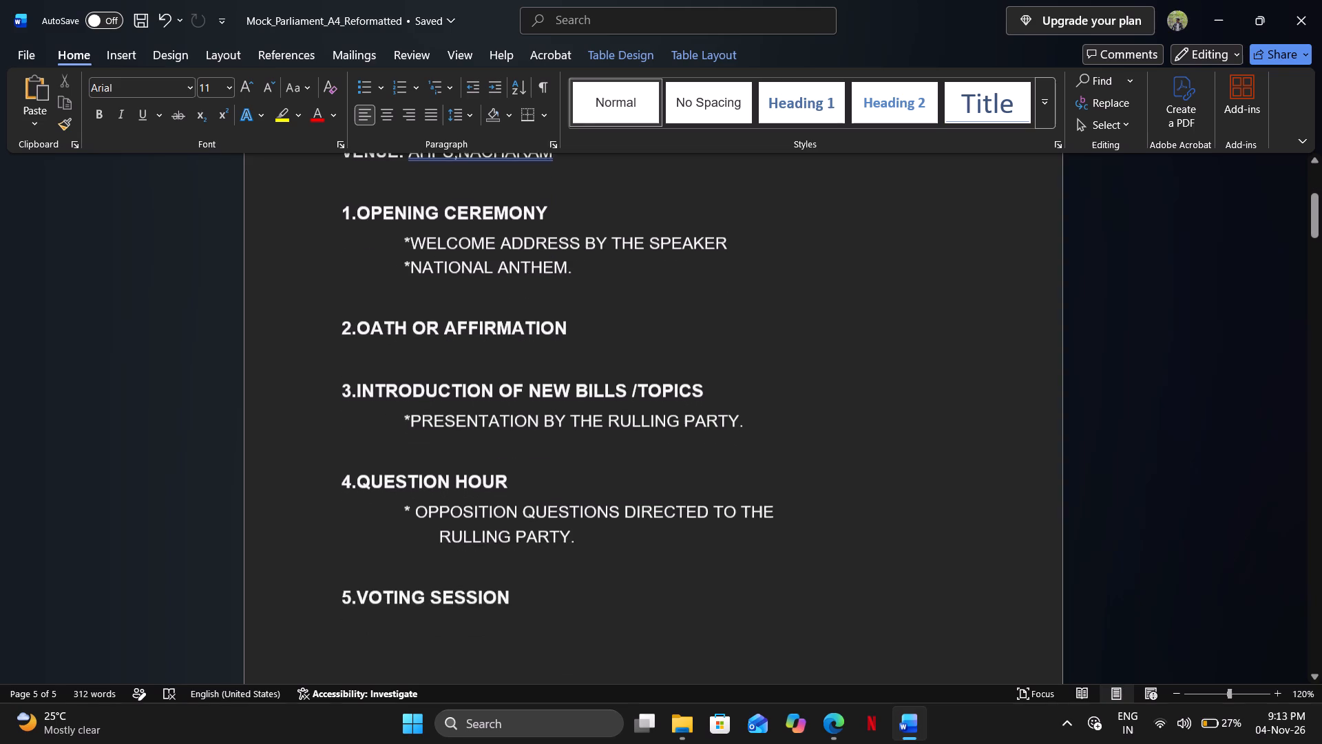
pyautogui.scroll(-3, 716, 344)
pyautogui.scroll(2, 716, 344)
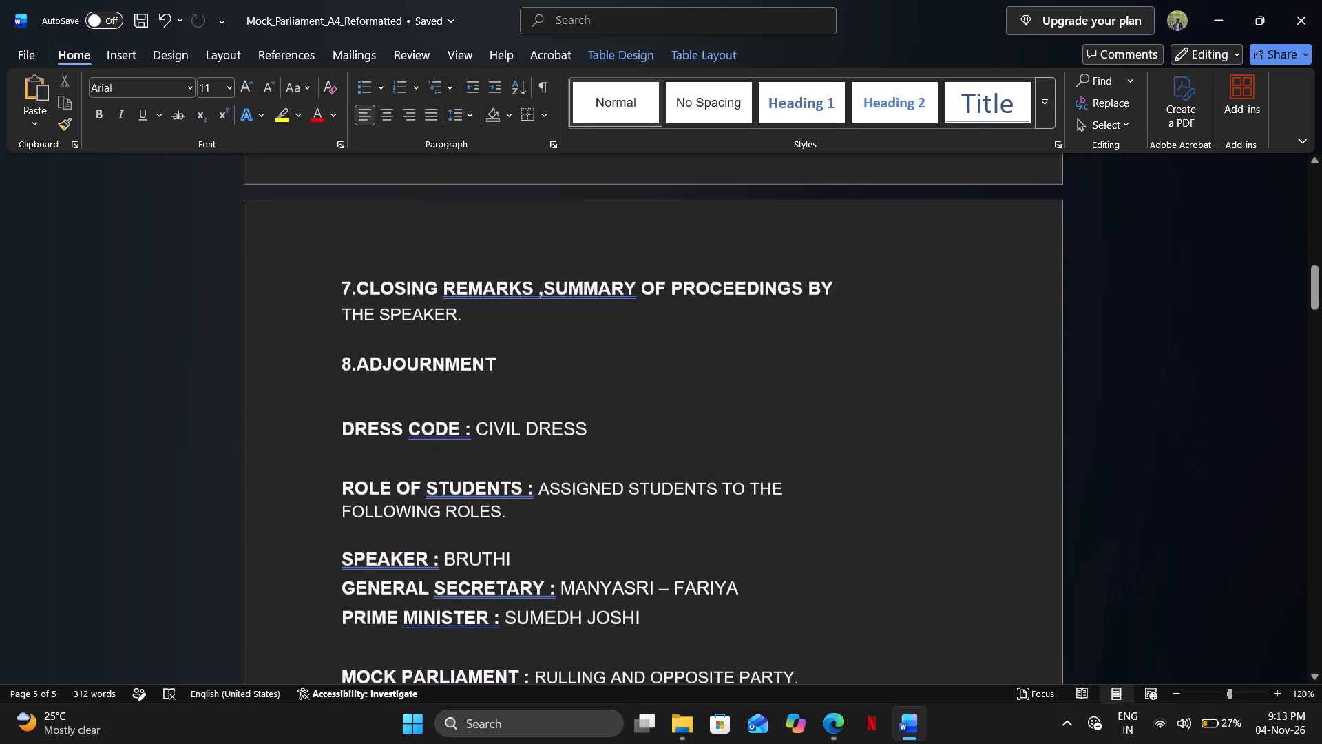
pyautogui.scroll(2, 716, 344)
pyautogui.scroll(-2, 716, 344)
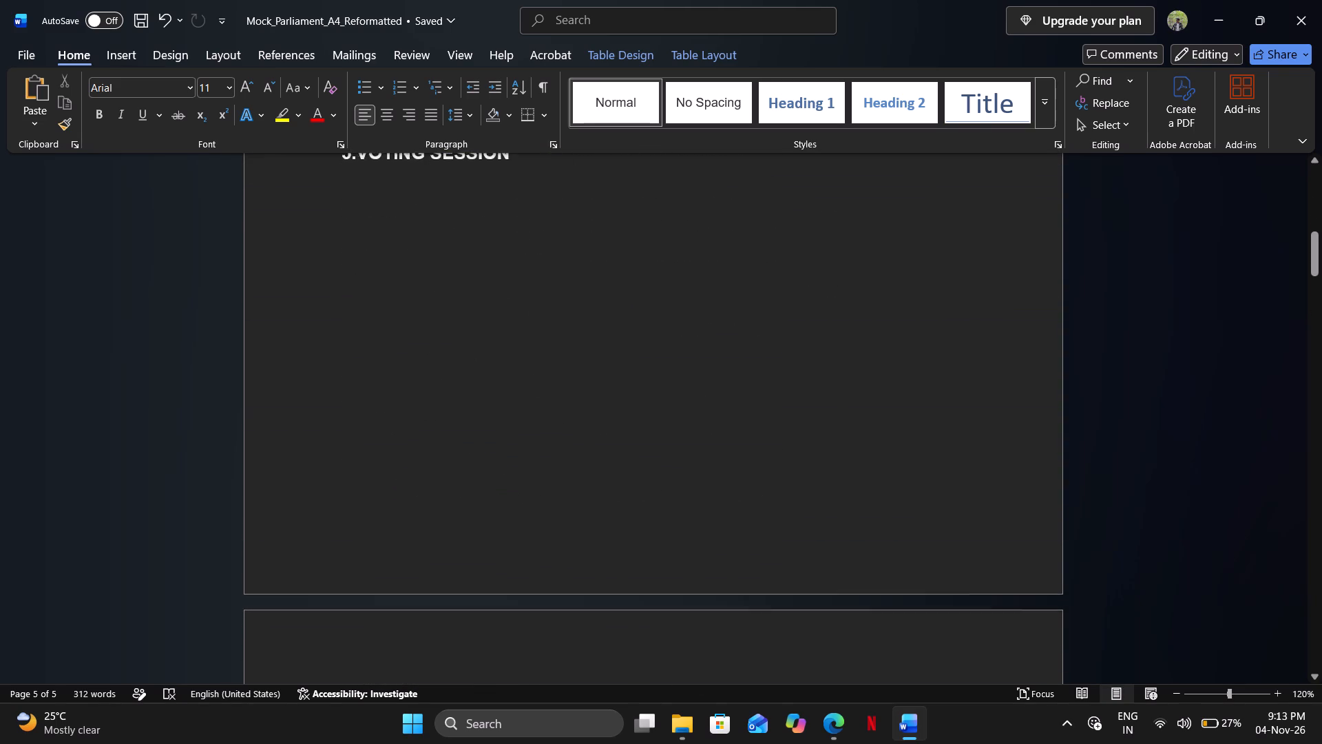
pyautogui.keyDown('ctrl'); pyautogui.scroll(1, 711, 316); pyautogui.keyUp('ctrl')
pyautogui.scroll(-2, 668, 401)
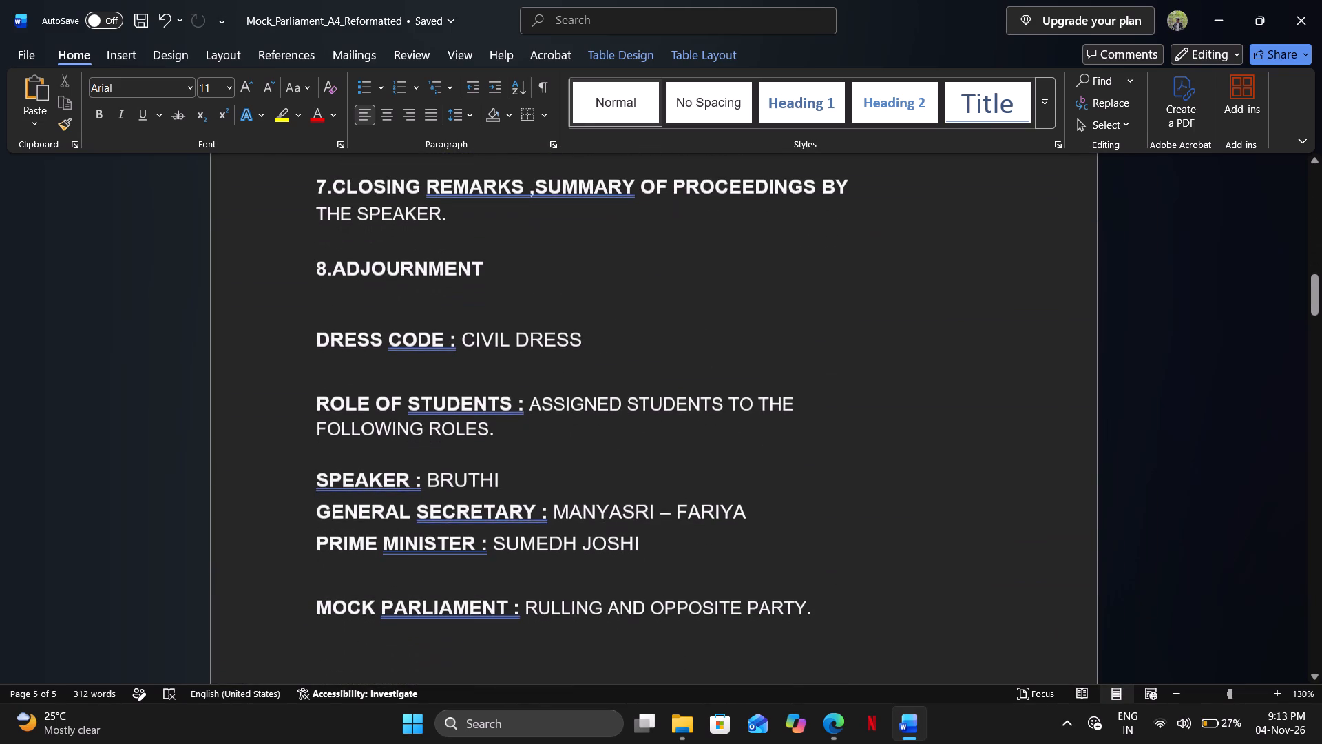
# Remove the page gap before the Closing Remarks heading, placing it on its own line directly below 5.VOTING SESSION.
pyautogui.click(314, 180)
pyautogui.press('BackSpace')
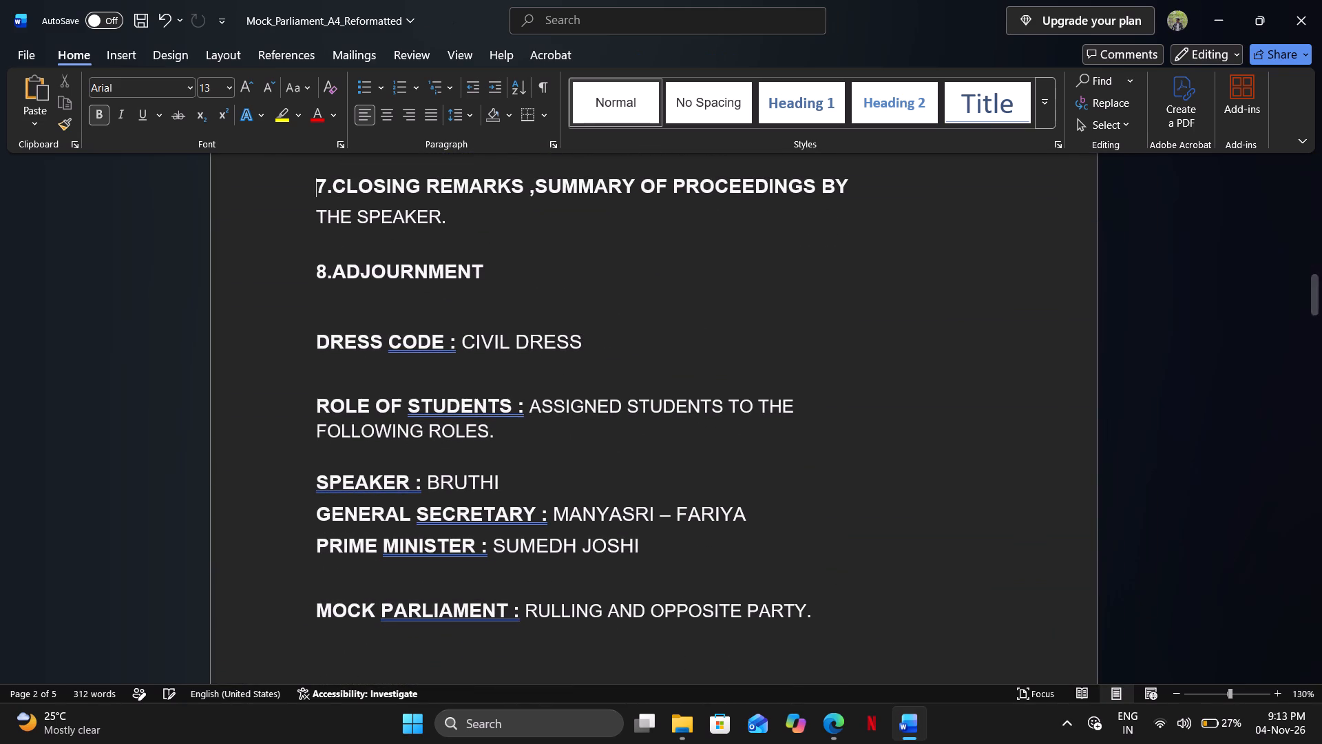
pyautogui.press('BackSpace')
pyautogui.press('BackSpace')
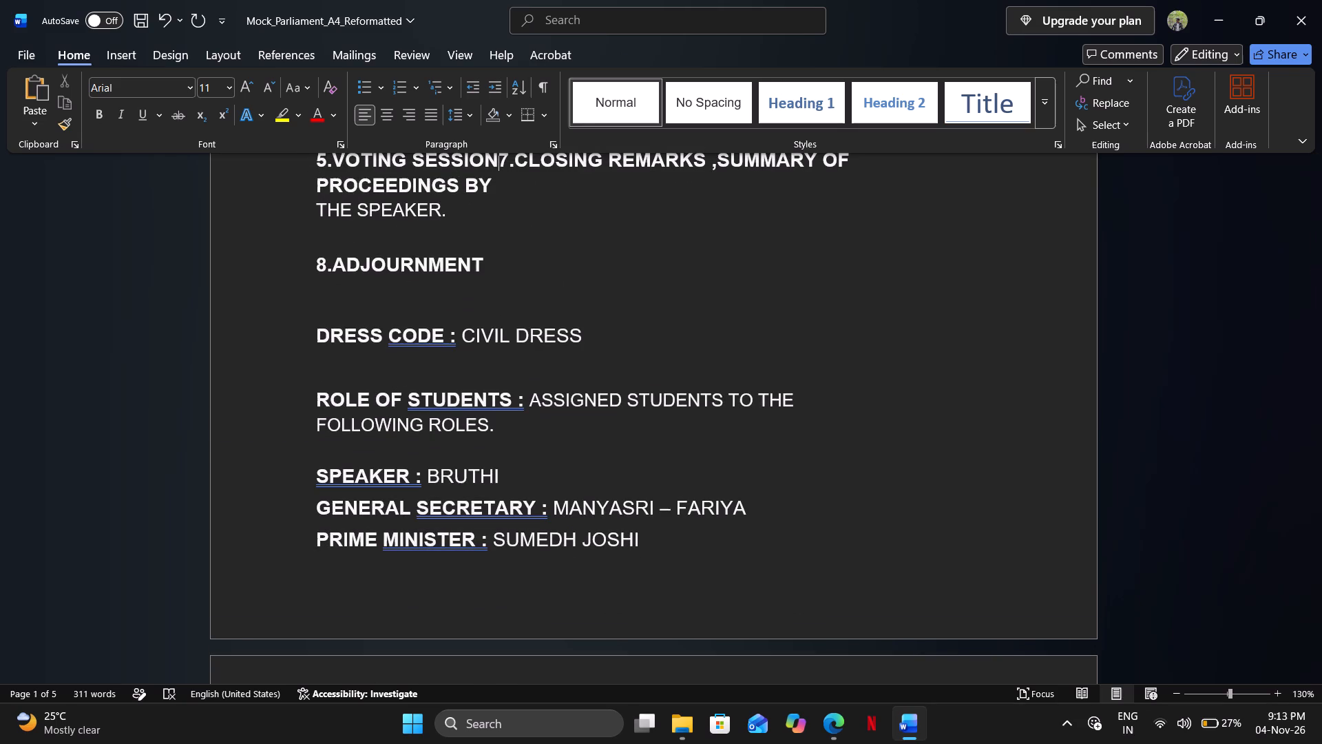
pyautogui.hotkey('ctrl', 'z')
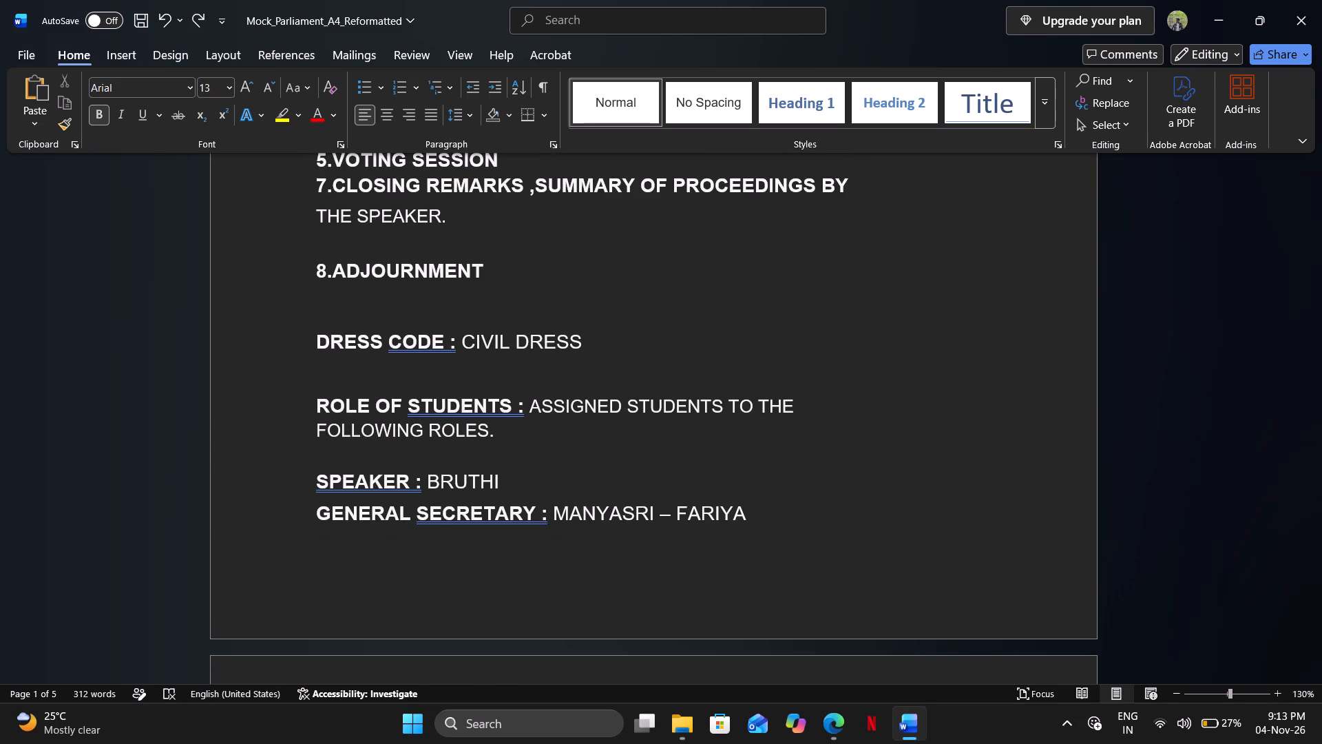
# Renumber the Closing Remarks agenda heading as 6 and insert a blank line above it.
pyautogui.press('Right')
pyautogui.press('BackSpace')
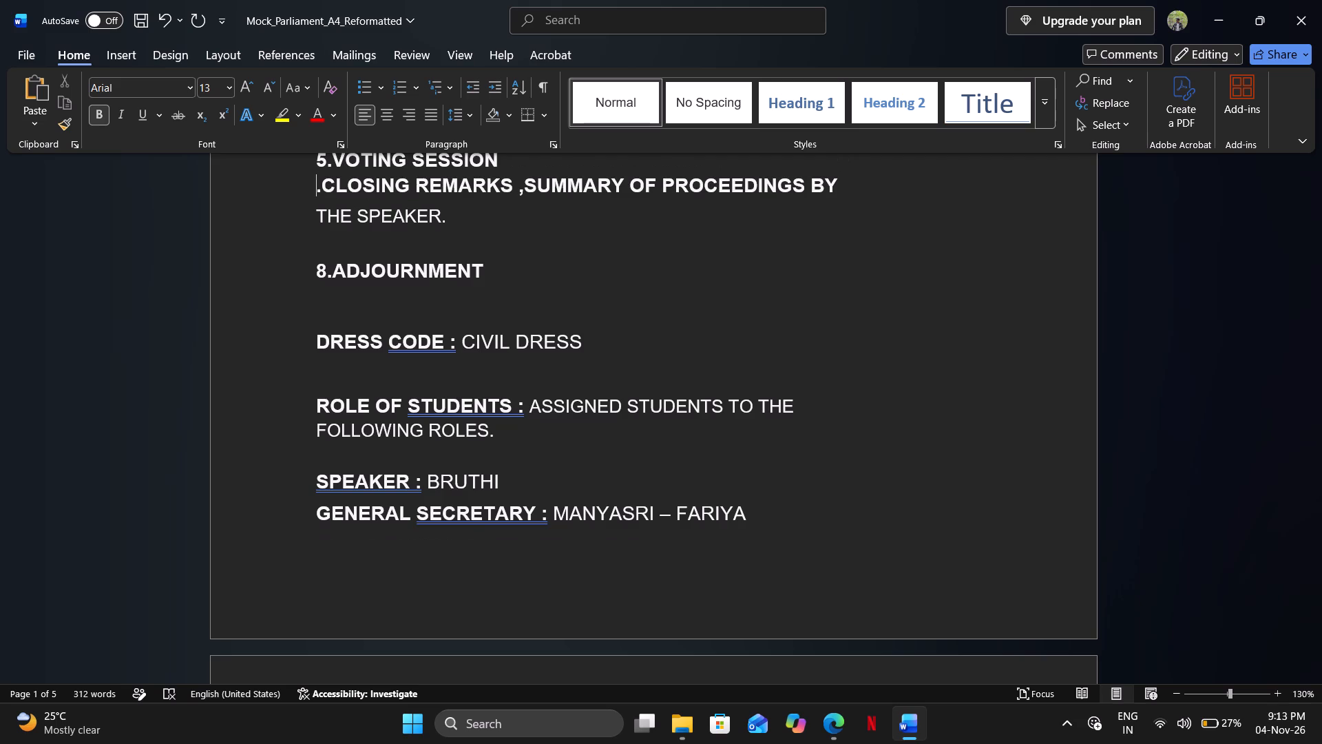
pyautogui.press('6')
pyautogui.press('Left')
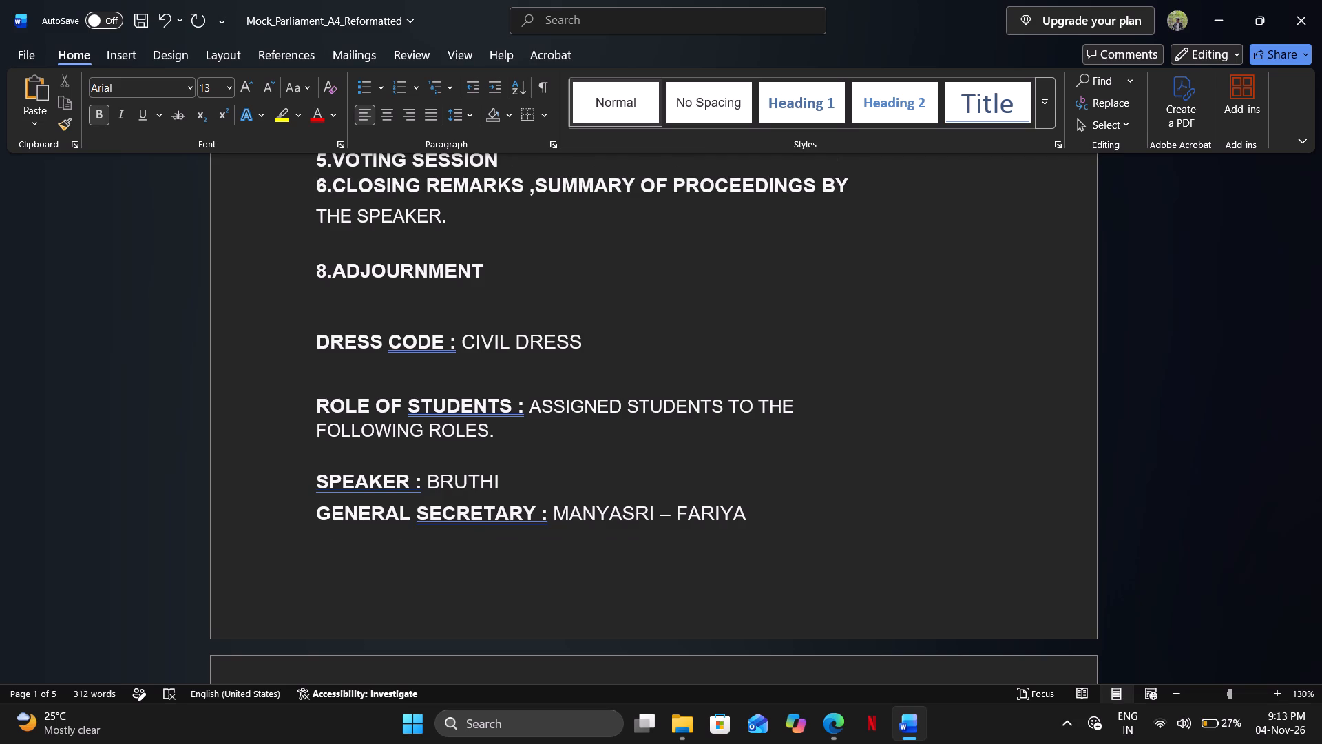
pyautogui.press('\\')
pyautogui.press('BackSpace')
pyautogui.press('Return')
# Renumber the Adjournment agenda heading as 7.
pyautogui.press('Down')
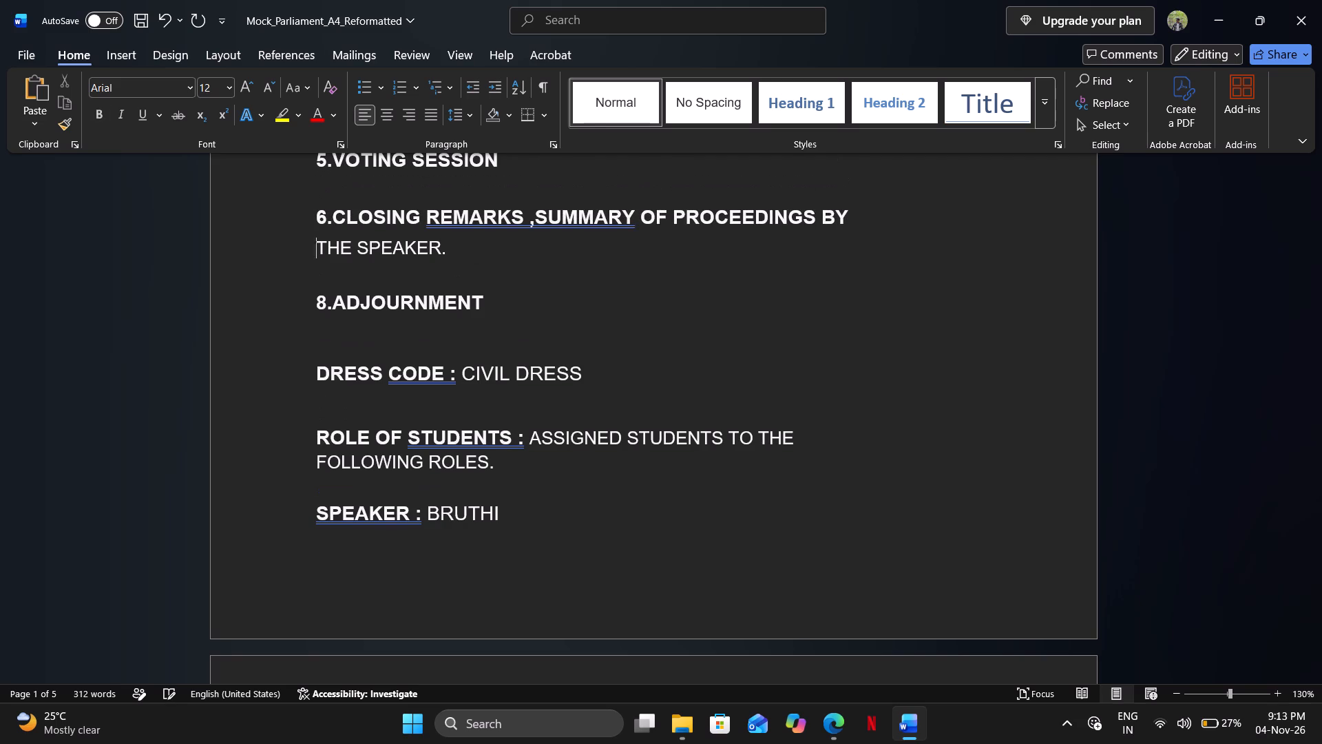
pyautogui.press('Down')
pyautogui.press('Down')
pyautogui.press('Right')
pyautogui.press('Up')
pyautogui.press('Left')
pyautogui.press('BackSpace')
pyautogui.press('7')
# Correct the Speaker's name under Role of Students to BRUHATHI, in capitals.
pyautogui.press('Down')
pyautogui.press('Down')
pyautogui.press('Up')
pyautogui.press('Down')
pyautogui.press('Up')
pyautogui.press('Left')
pyautogui.press('Down')
pyautogui.press('Right')
pyautogui.press('Right')
pyautogui.press('Right')
pyautogui.press('Down')
pyautogui.press('Right')
pyautogui.press('Down')
pyautogui.press('Right')
pyautogui.press('Down')
pyautogui.press('Right')
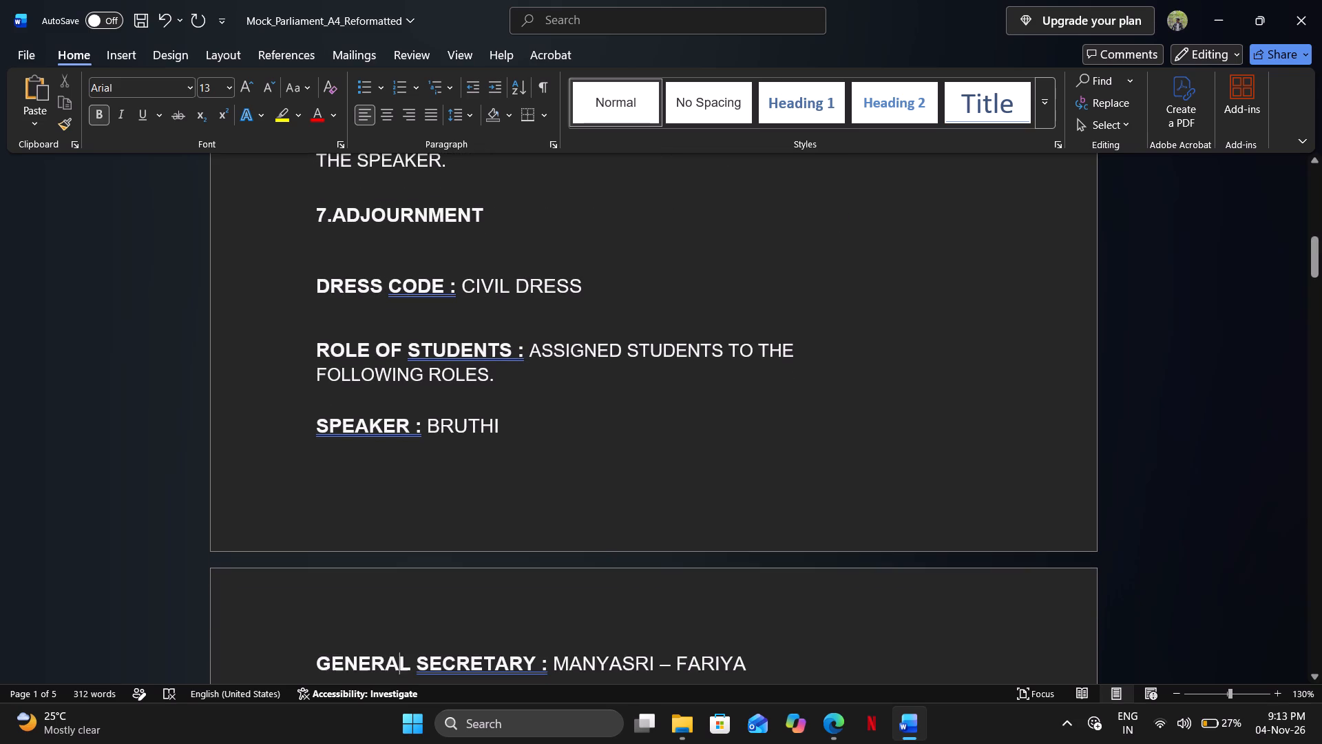
pyautogui.press('Up')
pyautogui.press('Up')
pyautogui.press('Down')
pyautogui.press('Right')
pyautogui.press('Right')
pyautogui.press('Right')
pyautogui.press('Right')
pyautogui.press('Right')
pyautogui.press('Right')
pyautogui.press('Right')
pyautogui.press('Right')
pyautogui.press('Right')
pyautogui.press('Right')
pyautogui.press('BackSpace')
pyautogui.press('BackSpace')
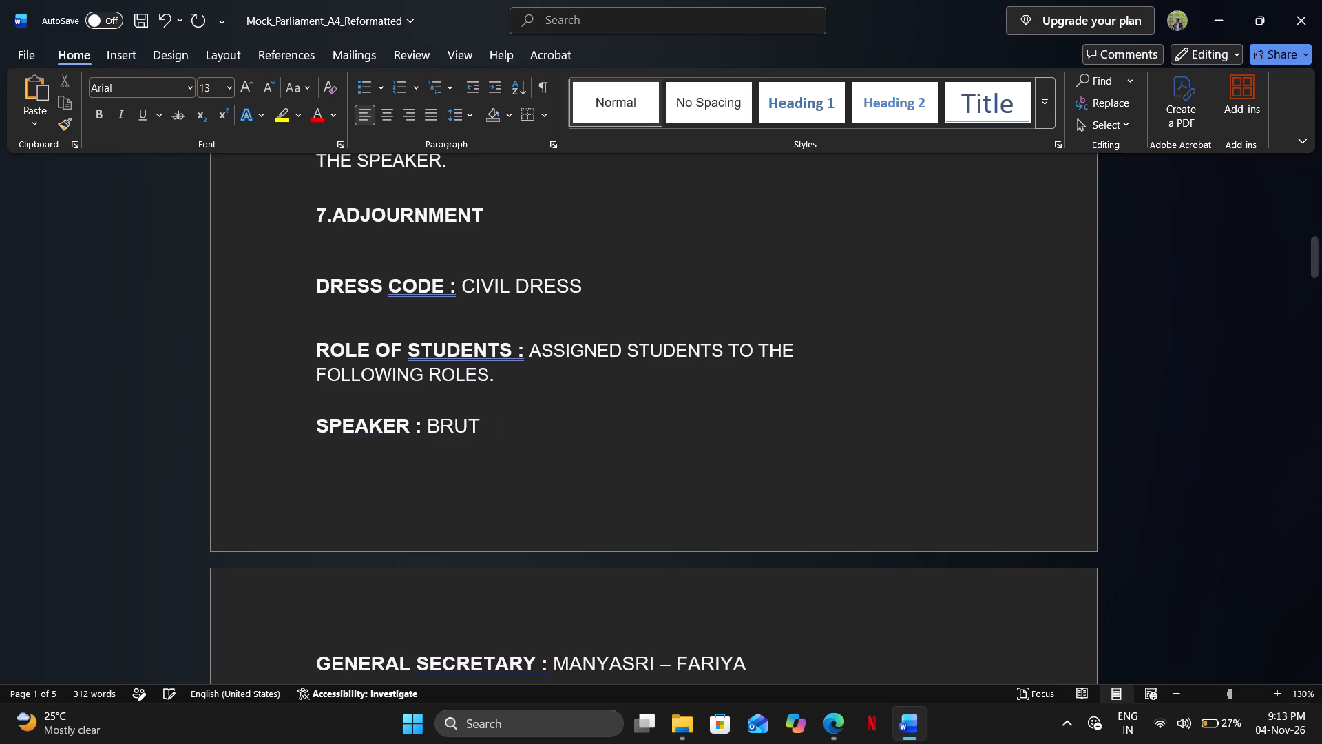
pyautogui.press('BackSpace')
pyautogui.write('hat')
pyautogui.press('BackSpace')
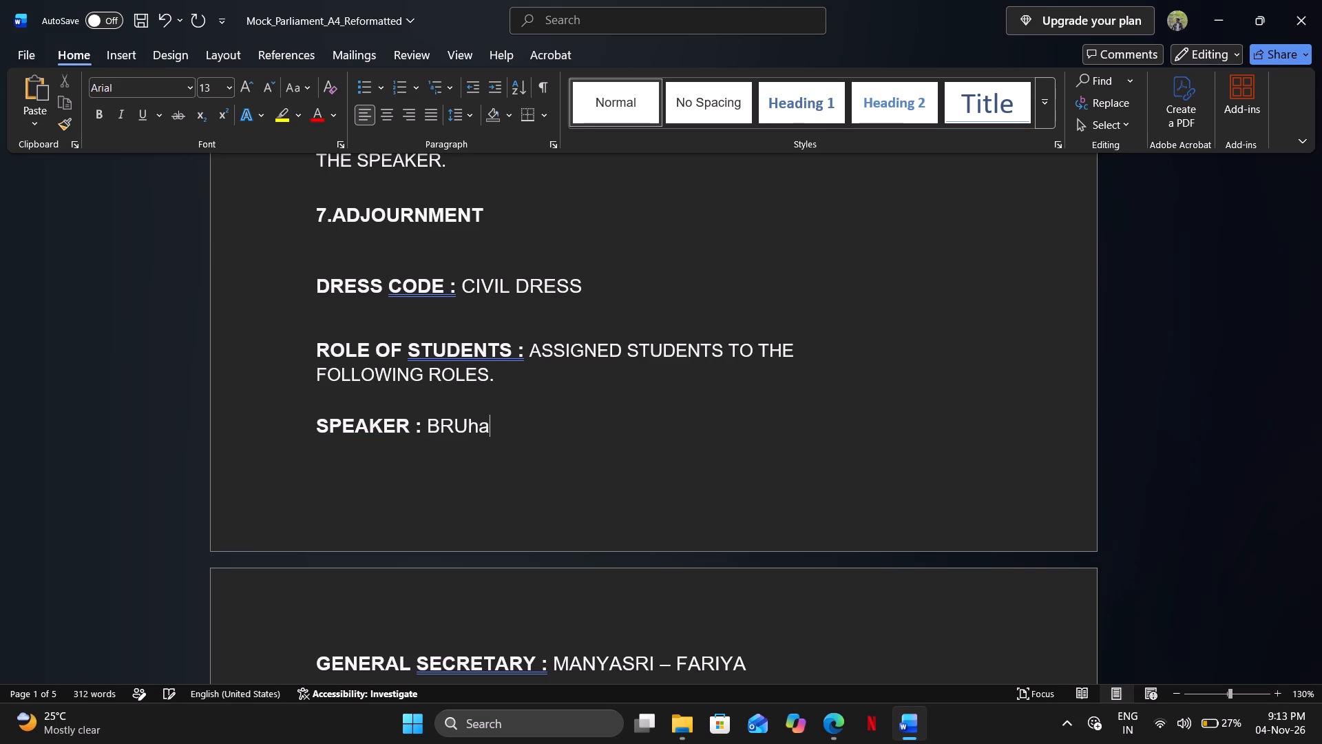
pyautogui.press('BackSpace')
pyautogui.press('BackSpace')
pyautogui.press('BackSpace')
pyautogui.write('UHATHI')
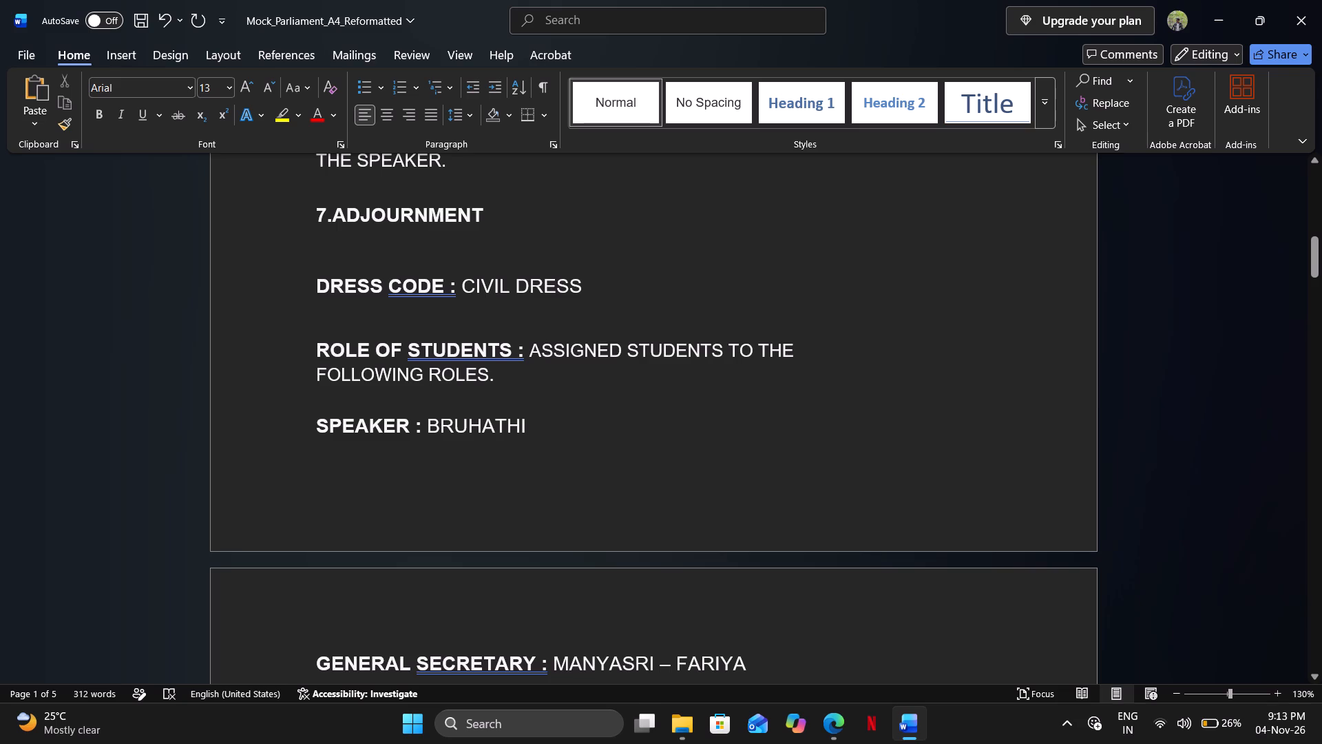
# Correct the first General Secretary name under Role of Students to MAANYASRI.
pyautogui.scroll(-2, 538, 370)
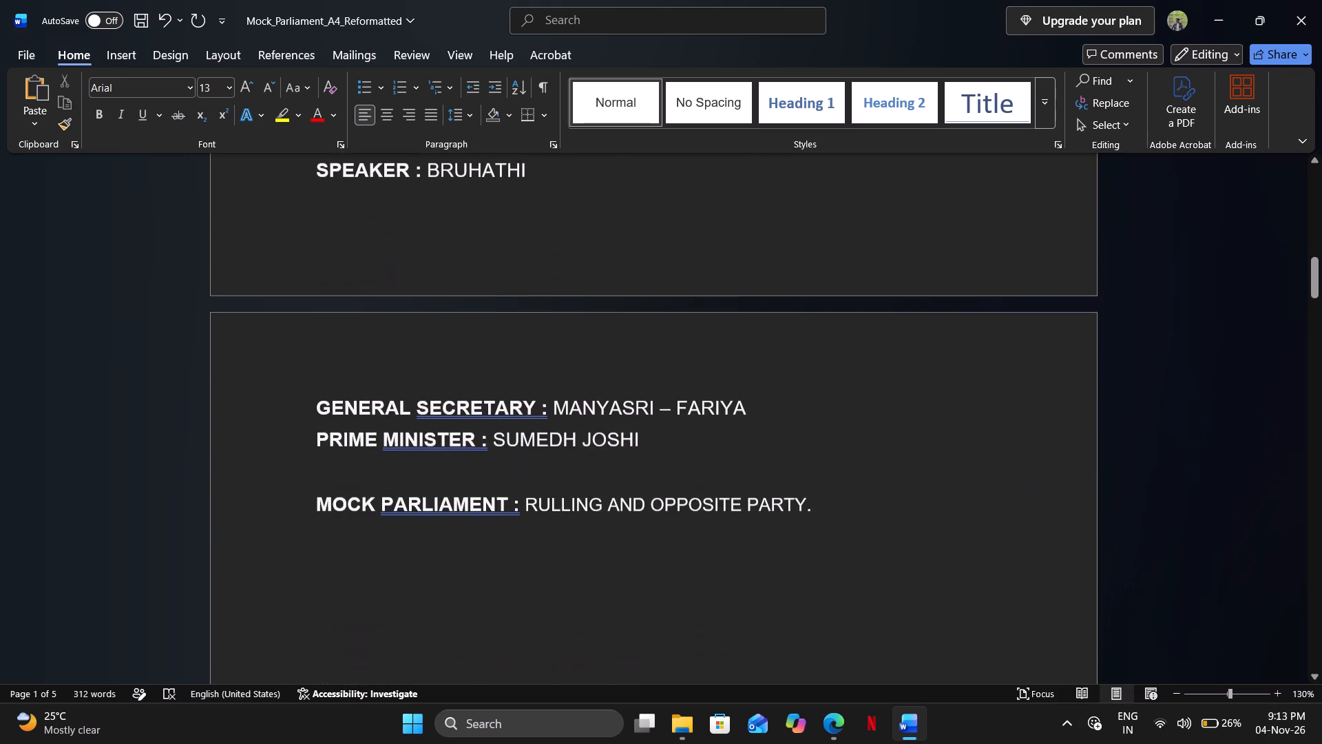
pyautogui.scroll(-1, 537, 400)
pyautogui.scroll(1, 518, 441)
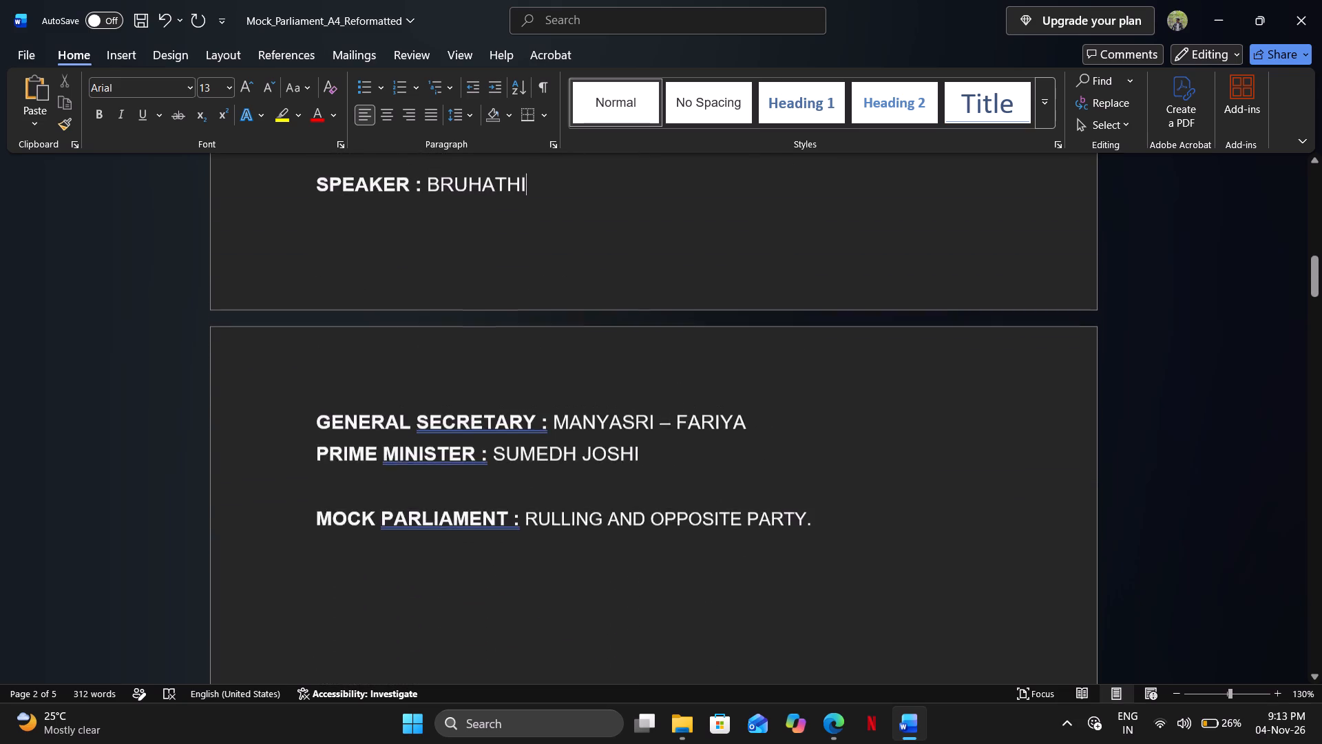
pyautogui.scroll(1, 518, 441)
pyautogui.scroll(-1, 549, 364)
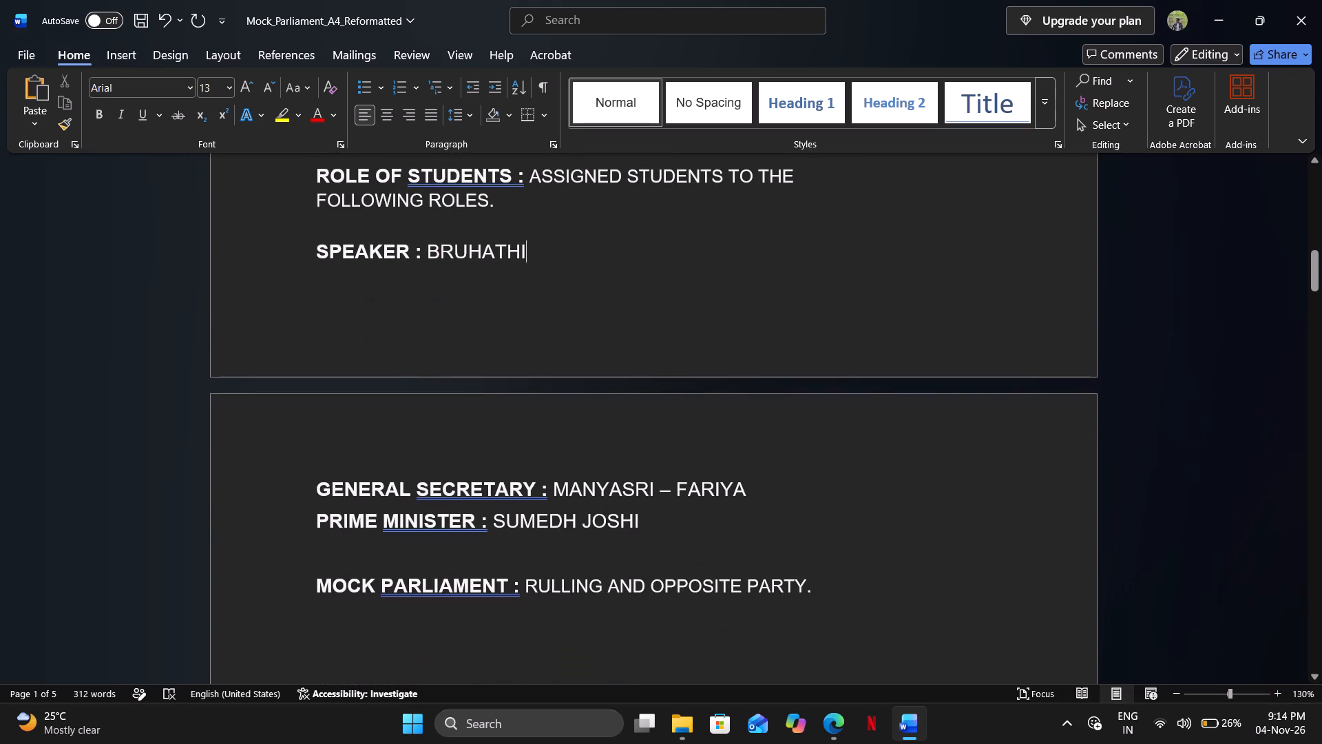
pyautogui.scroll(-1, 611, 512)
pyautogui.scroll(1, 611, 512)
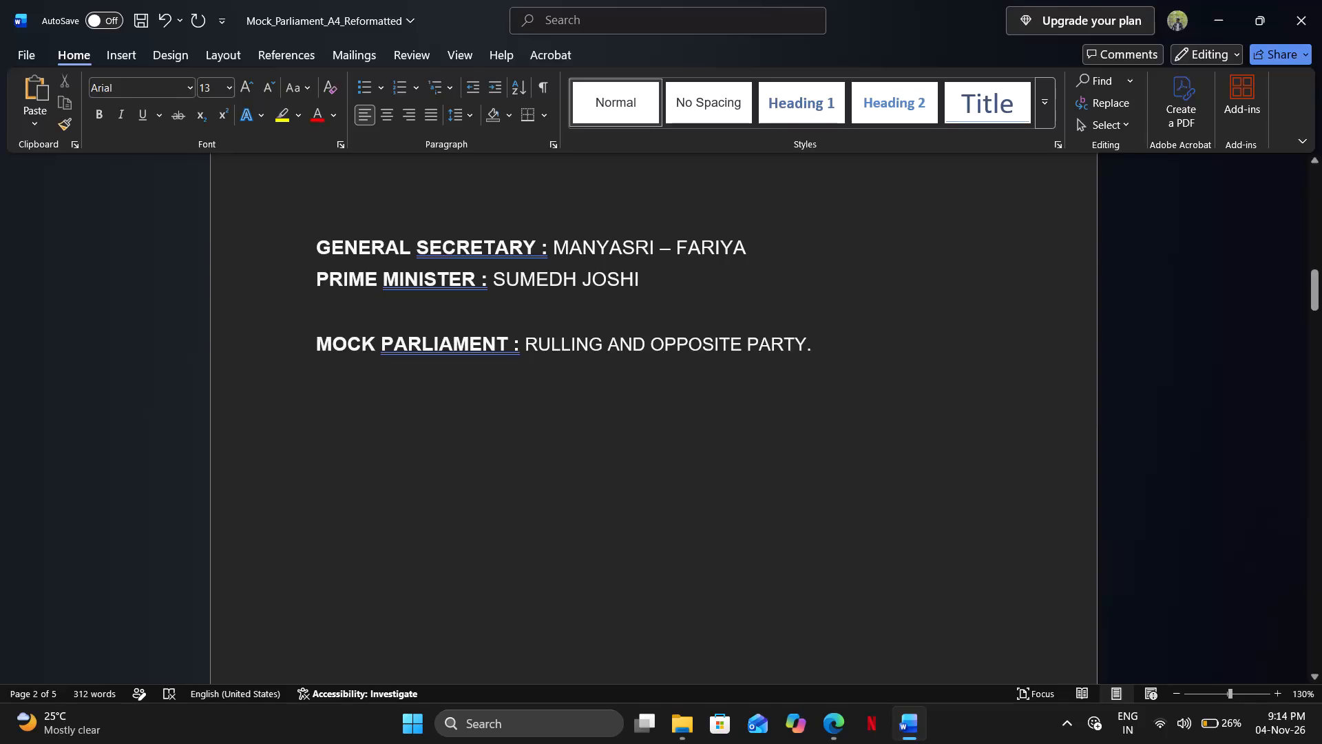
pyautogui.click(578, 251)
pyautogui.click(582, 245)
pyautogui.press('a')
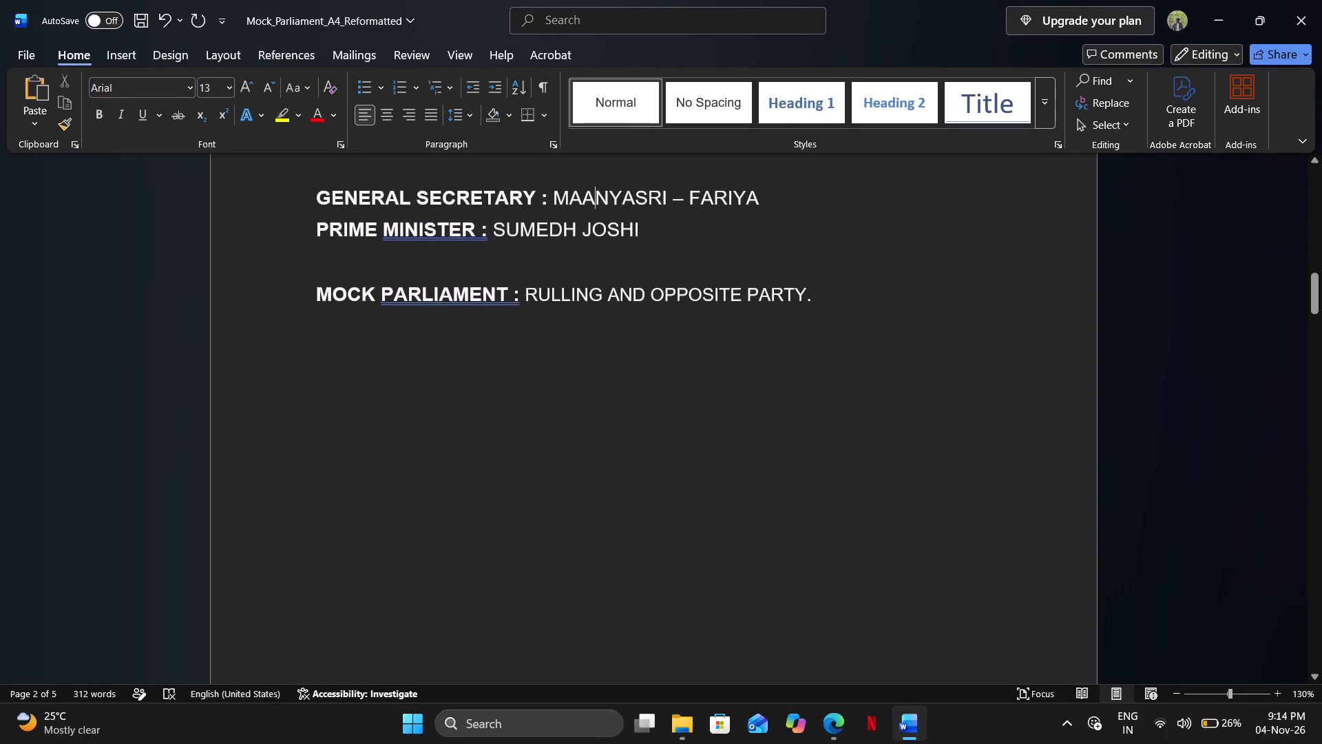
# Remove the page gap before the OATH TAKING MEMBERS - PREFERRED LANGUAGE heading, bringing it up to the MOCK PARLIAMENT line.
pyautogui.scroll(-2, 647, 229)
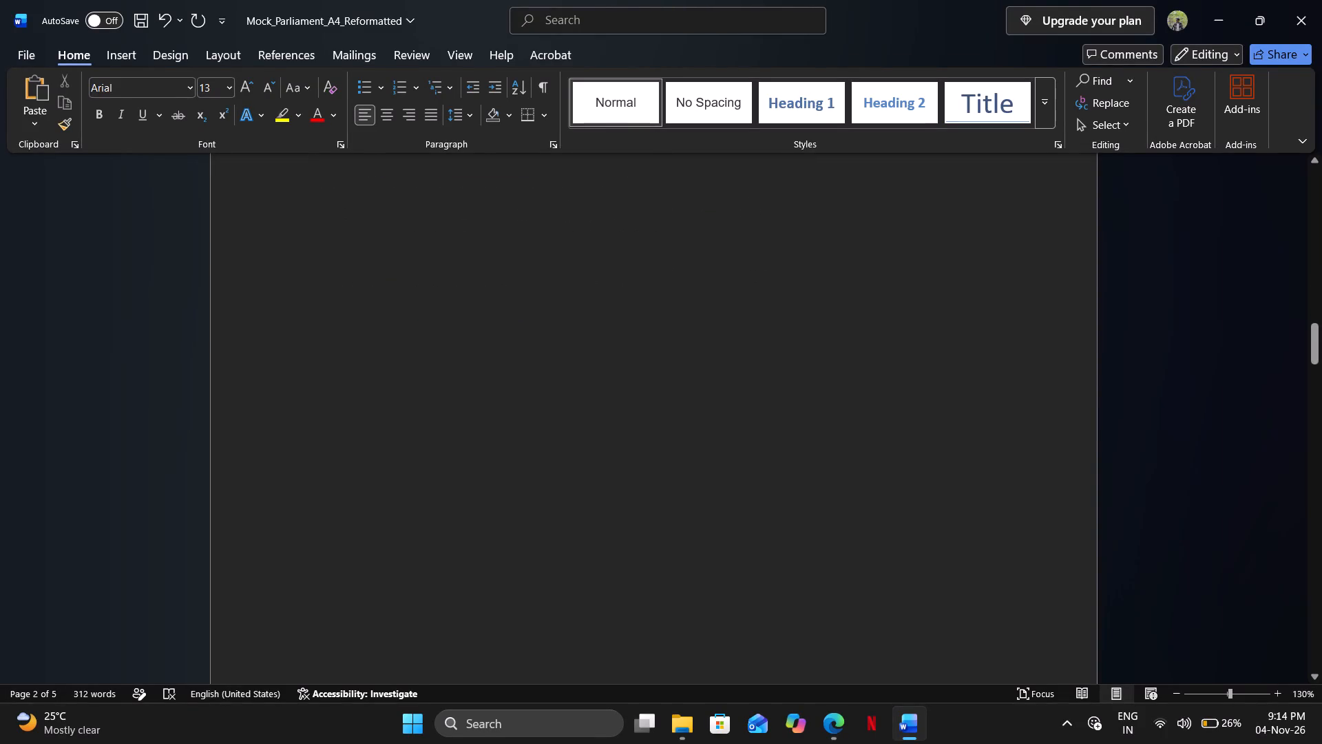
pyautogui.scroll(-3, 647, 229)
pyautogui.scroll(2, 647, 229)
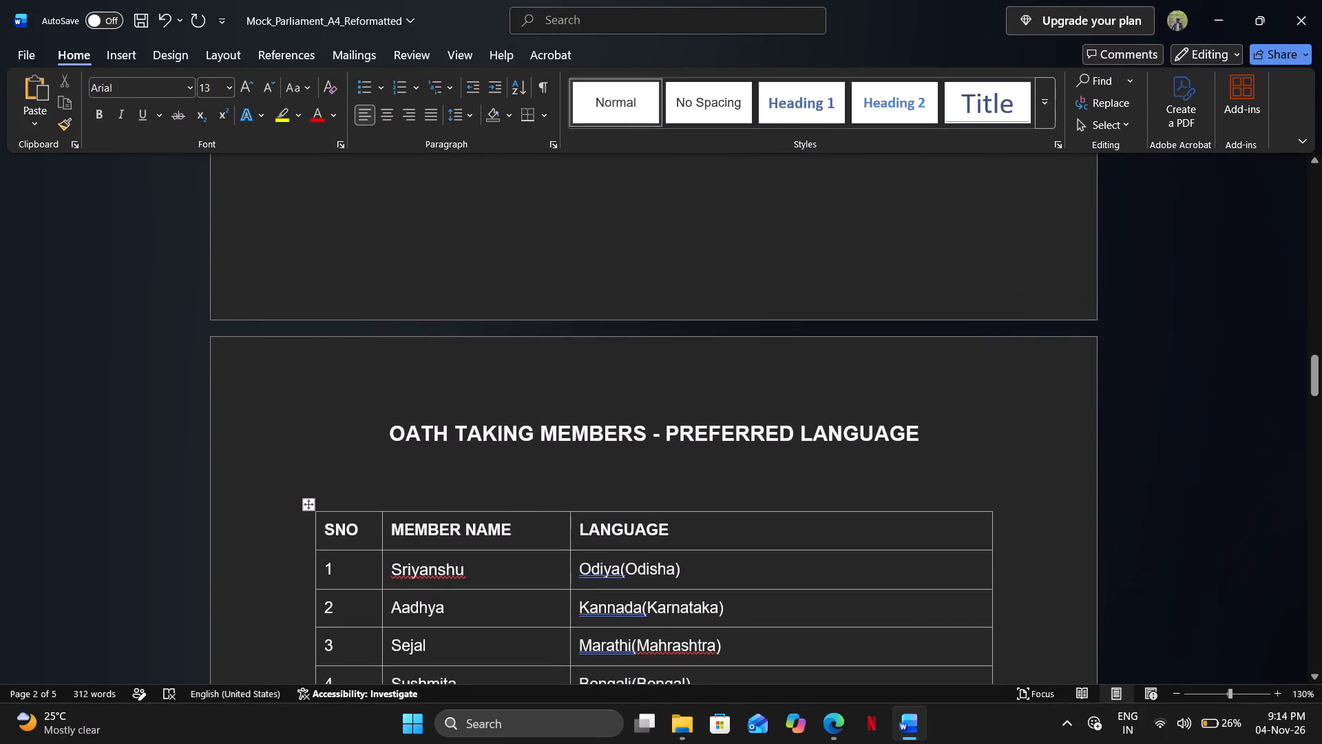
pyautogui.click(384, 295)
pyautogui.press('BackSpace')
pyautogui.scroll(-1, 384, 295)
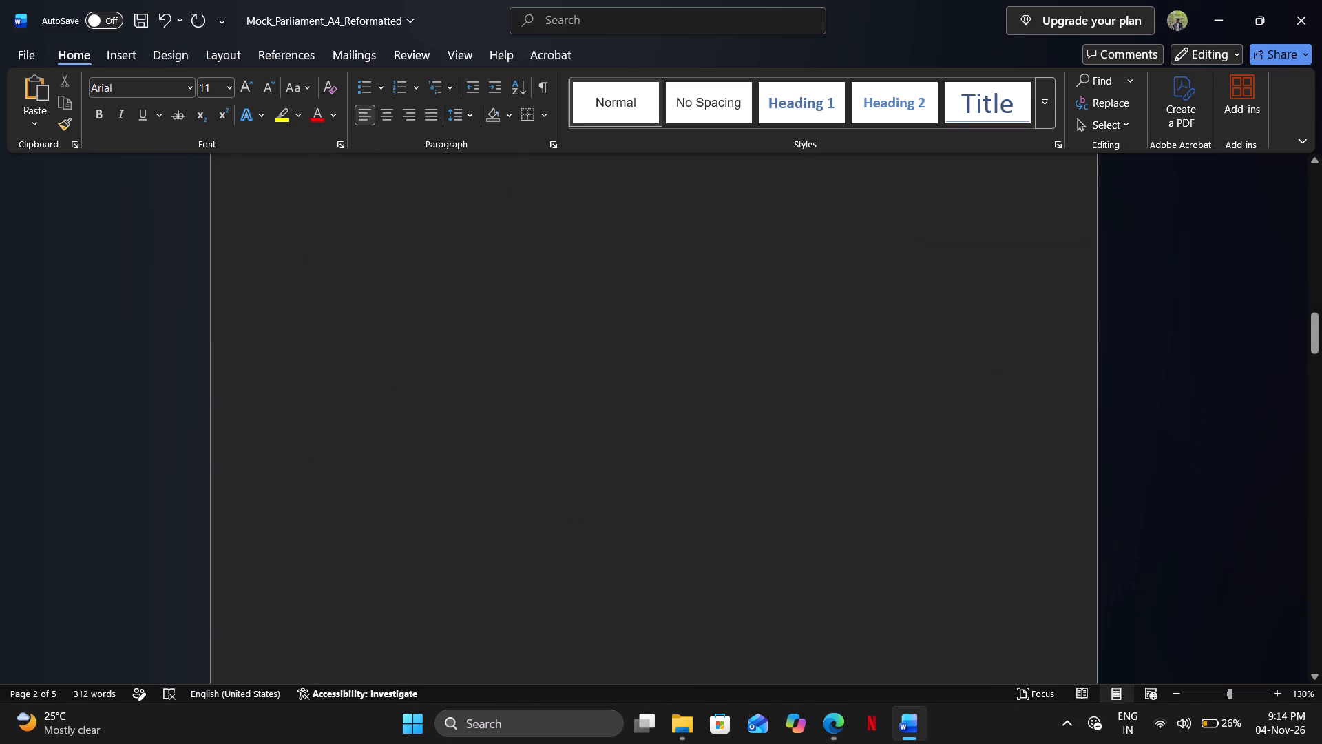
pyautogui.scroll(-1, 384, 295)
pyautogui.scroll(-1, 437, 553)
pyautogui.click(390, 604)
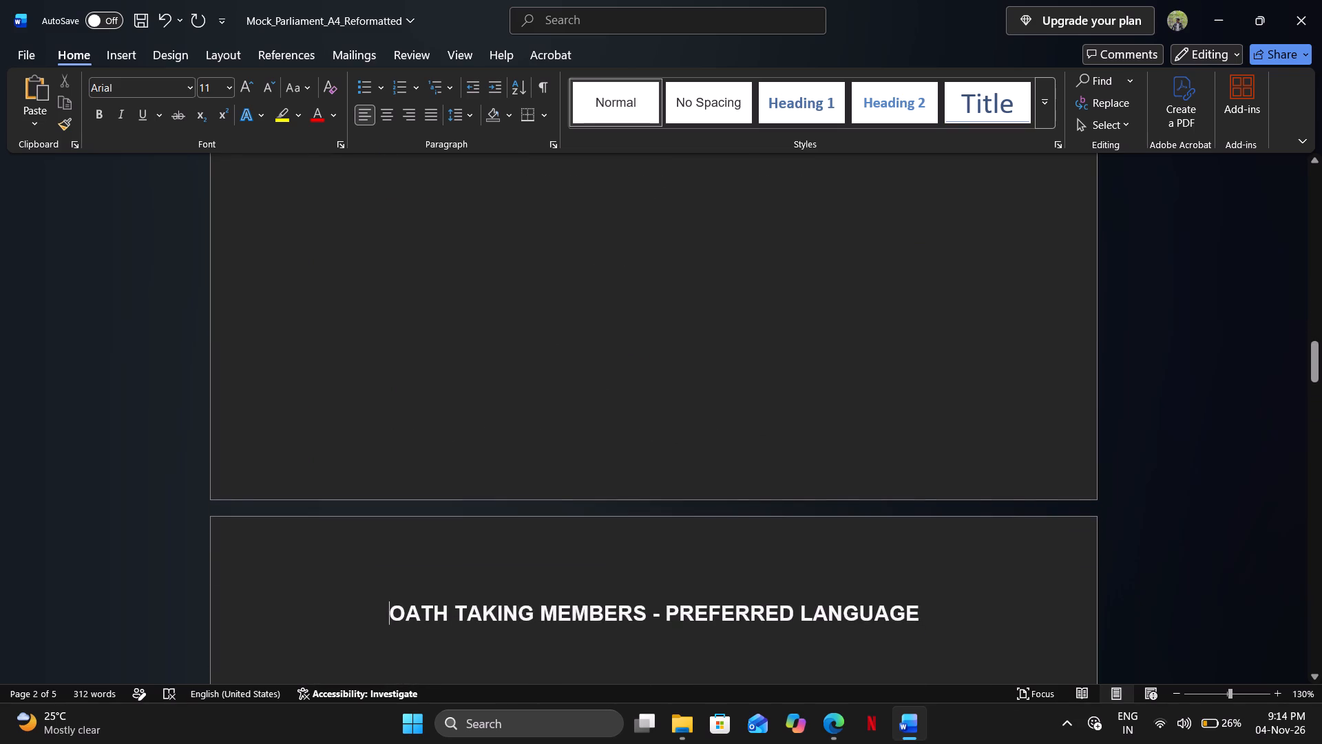
pyautogui.press('BackSpace')
pyautogui.press('BackSpace')
pyautogui.press('BackSpace')
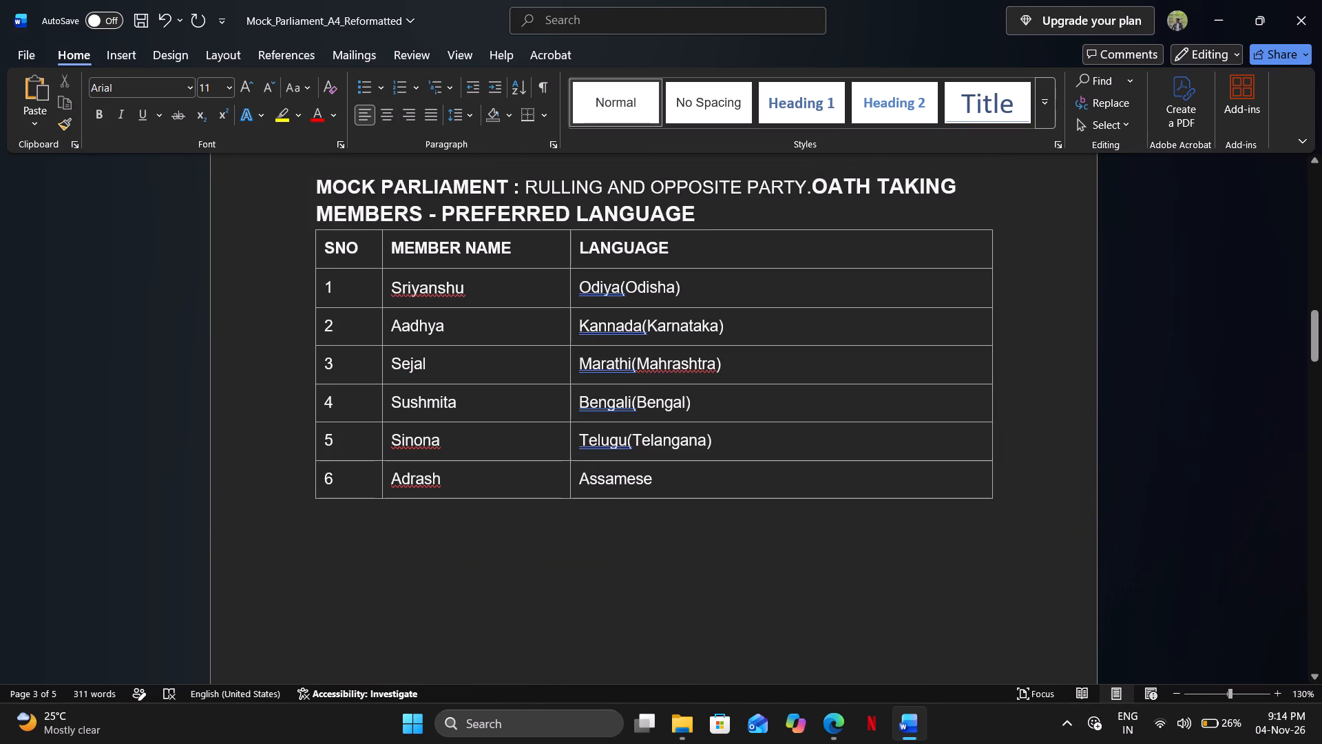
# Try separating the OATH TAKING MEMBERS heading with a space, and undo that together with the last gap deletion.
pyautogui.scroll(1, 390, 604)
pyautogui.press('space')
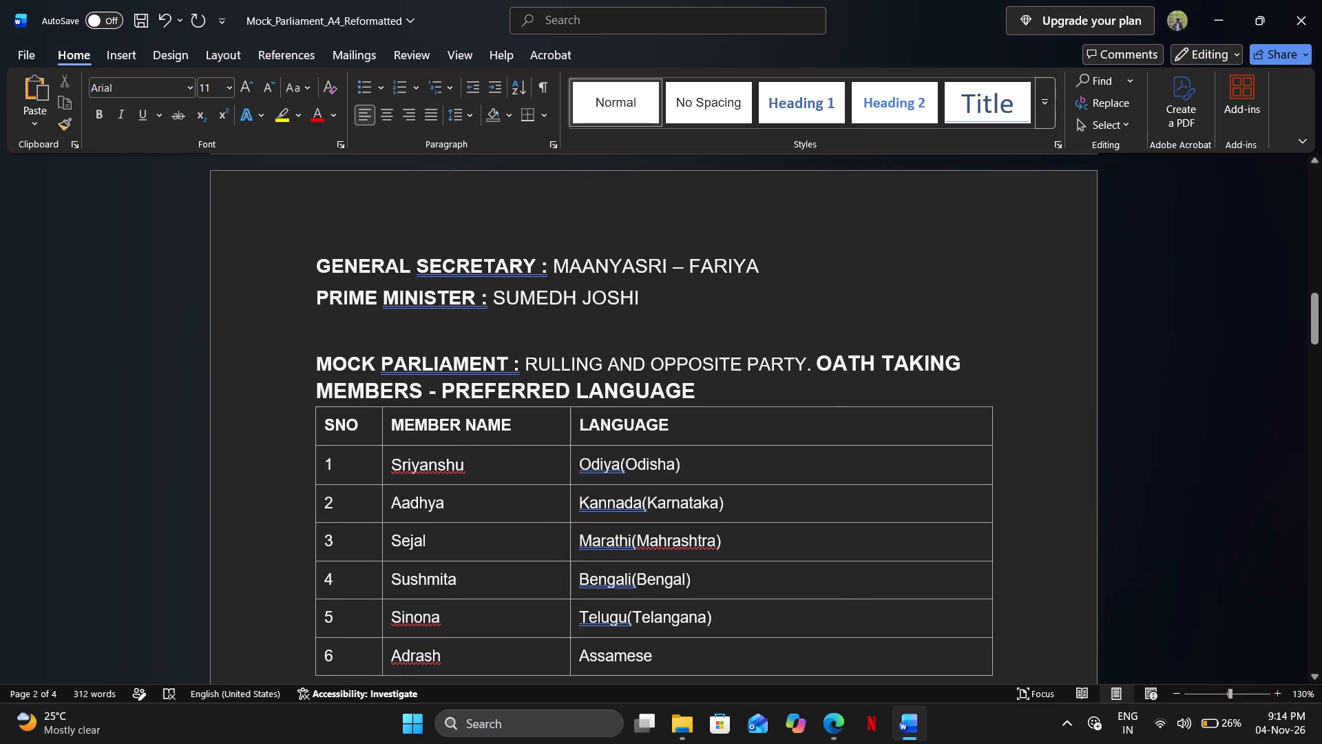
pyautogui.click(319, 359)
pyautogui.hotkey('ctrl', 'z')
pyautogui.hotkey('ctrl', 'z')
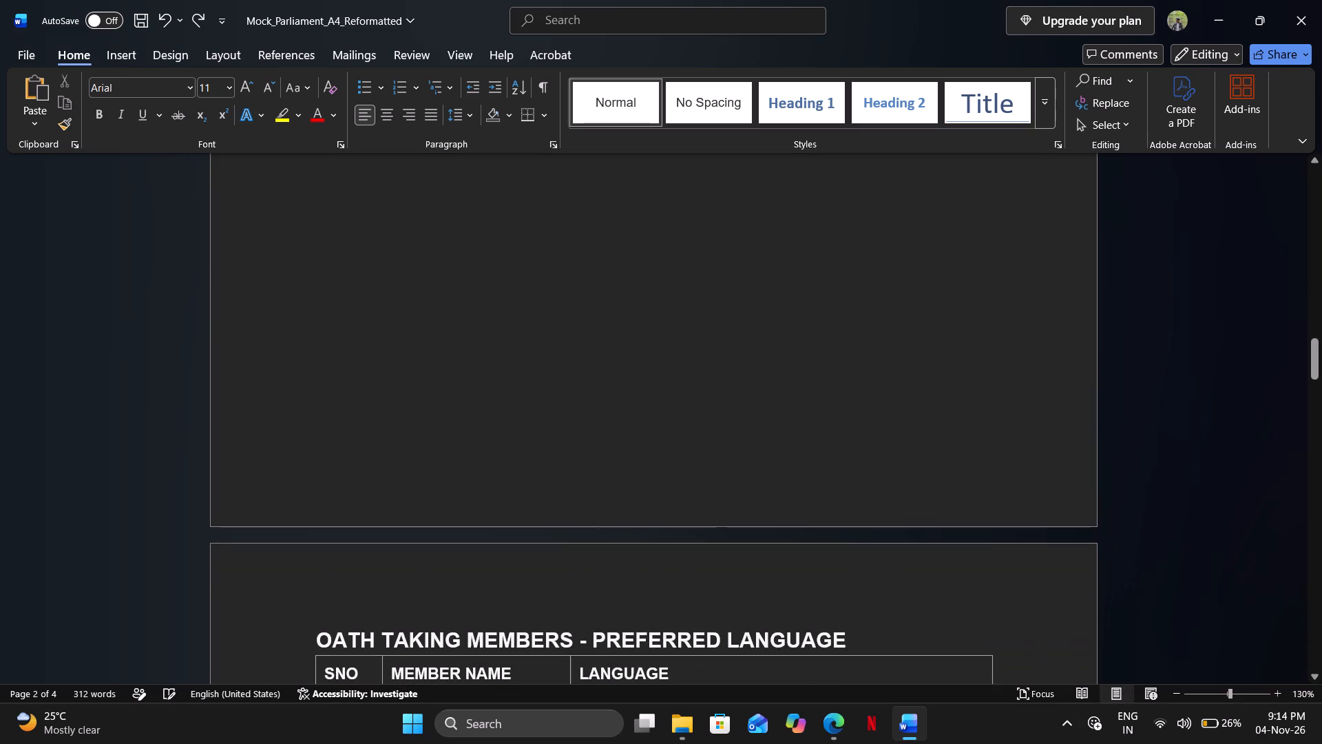
# Delete the remaining page gap and place the OATH TAKING MEMBERS heading on its own line below MOCK PARLIAMENT, separated by blank lines.
pyautogui.scroll(1, 536, 360)
pyautogui.press('BackSpace')
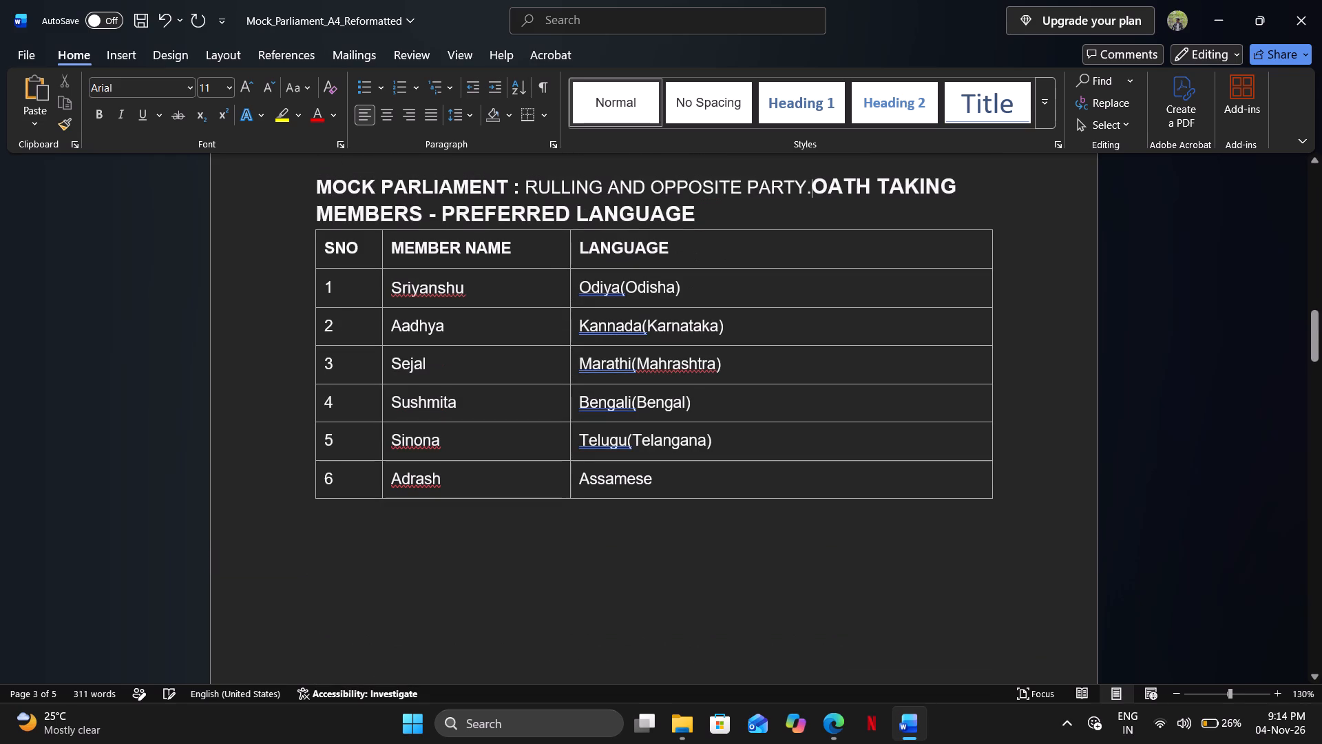
pyautogui.press('Return')
pyautogui.press('Return')
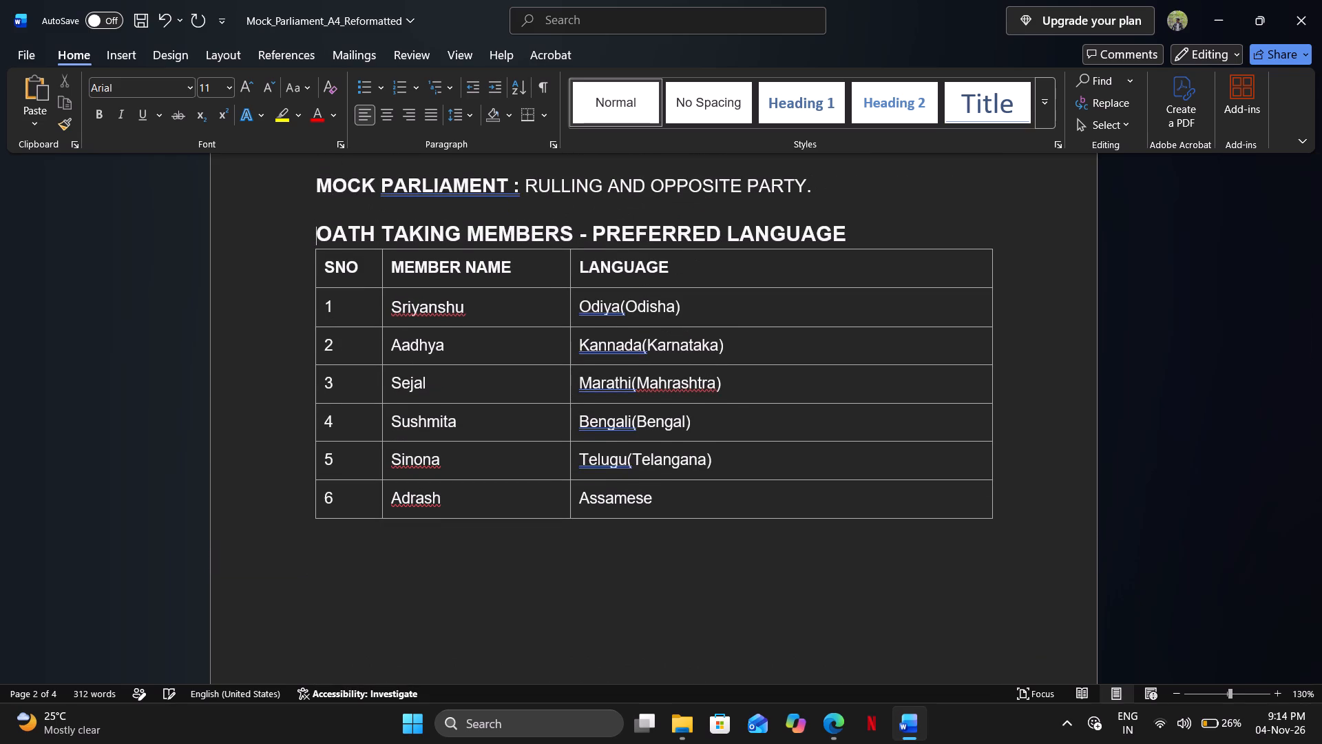
pyautogui.press('Return')
# Widen the MEMBER NAME column of the oath-taking table, moving its border with the LANGUAGE column.
pyautogui.scroll(-1, 543, 444)
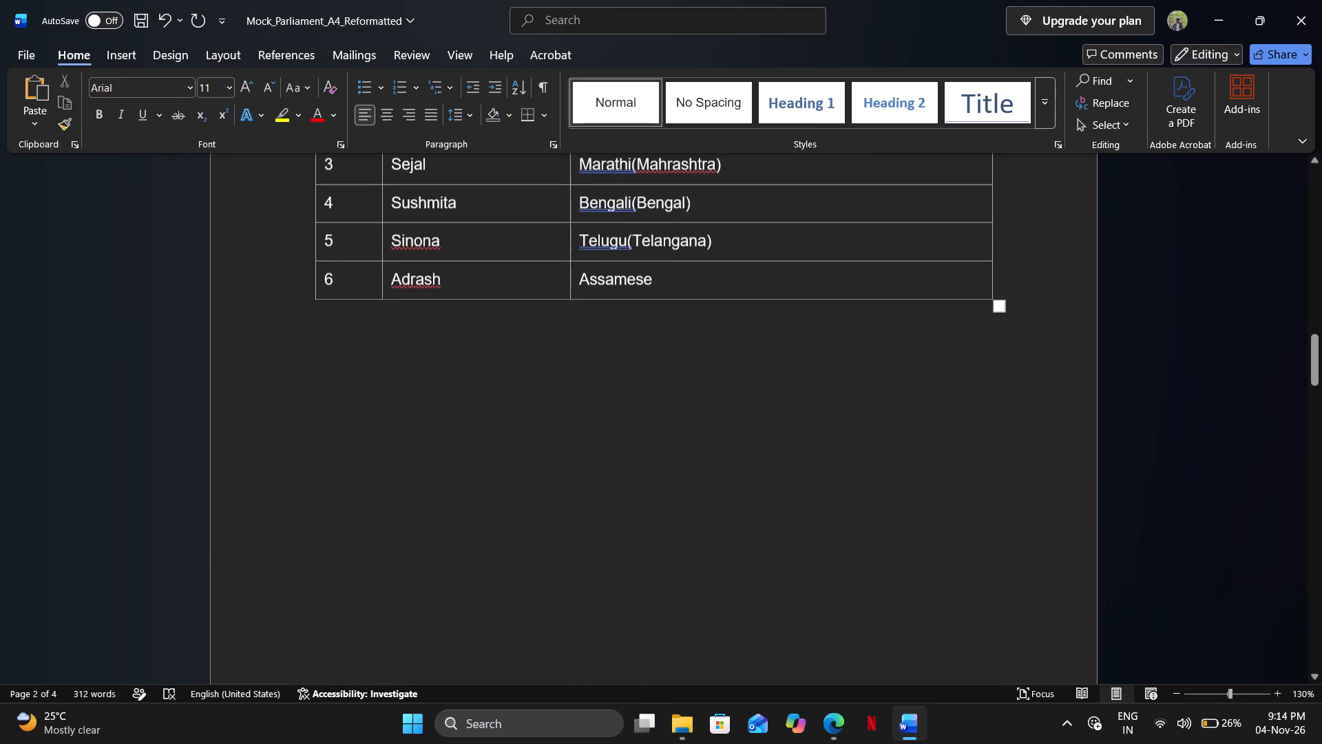
pyautogui.scroll(1, 543, 444)
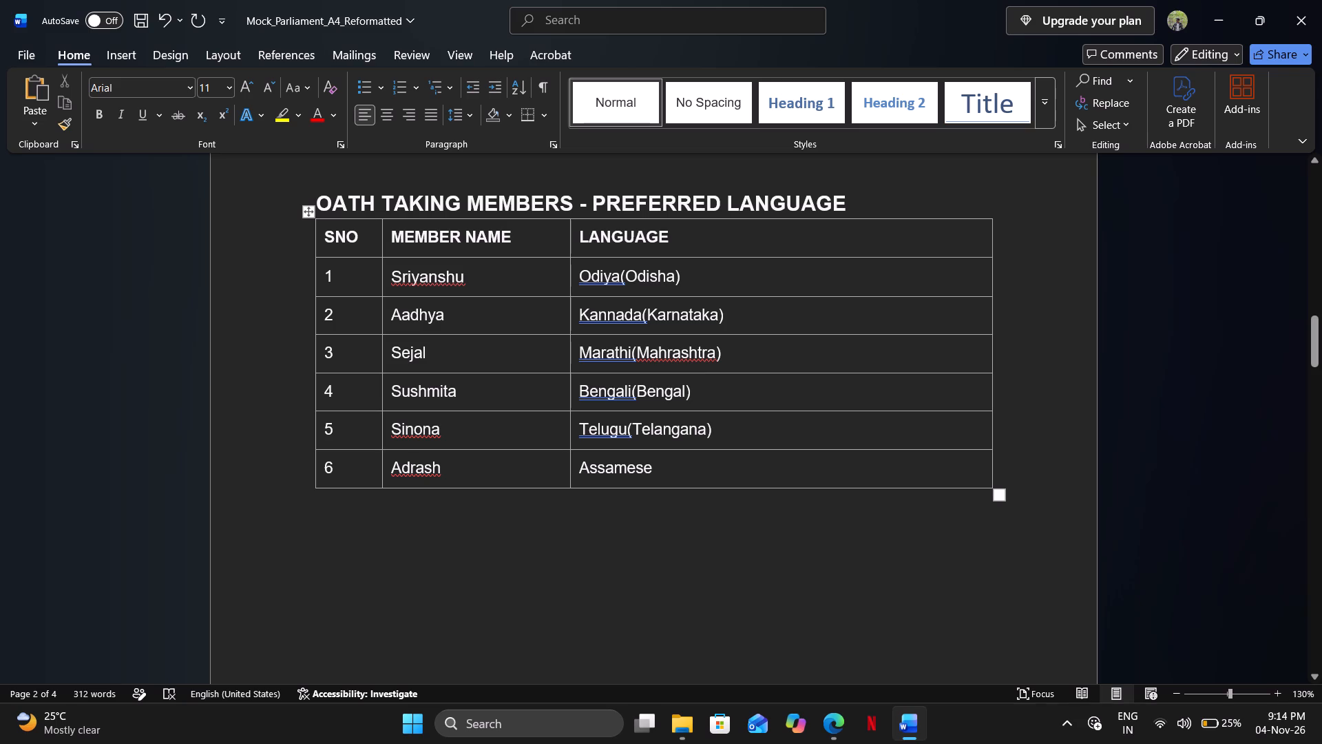
pyautogui.moveTo(569, 236); pyautogui.dragTo(671, 242)
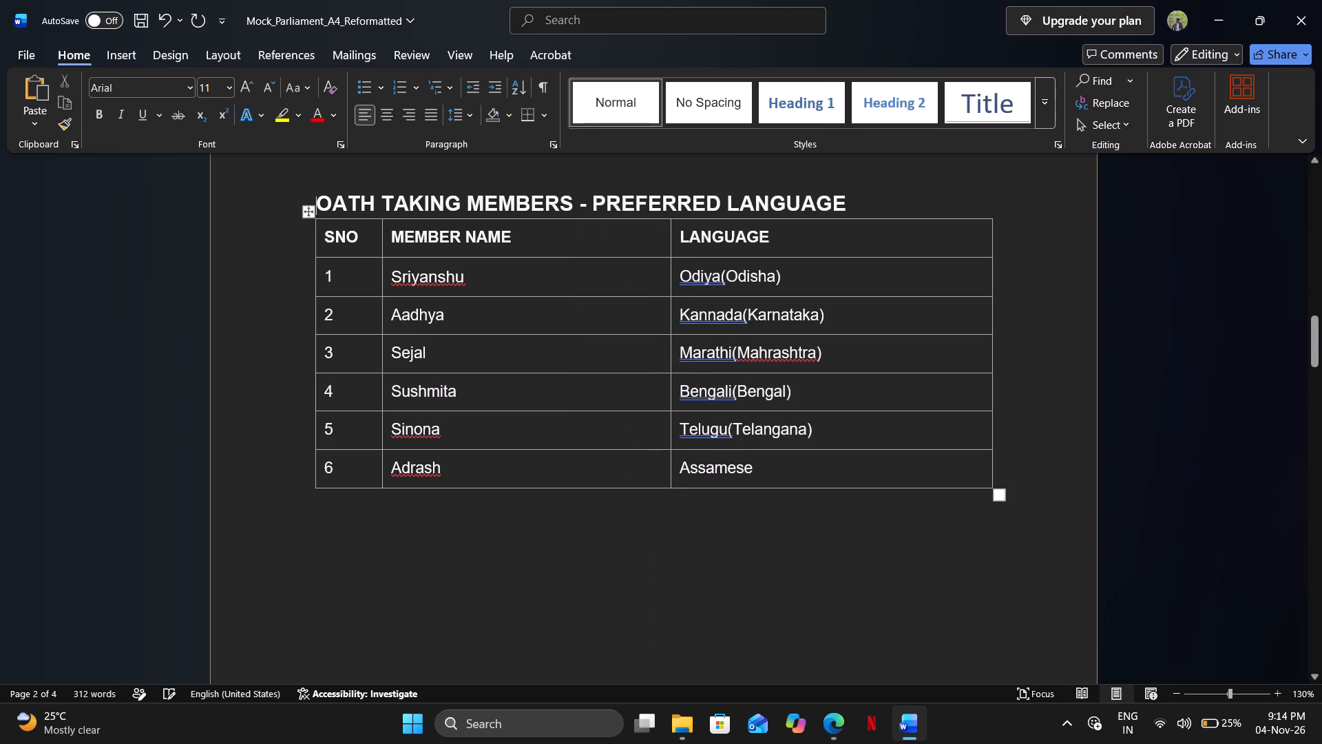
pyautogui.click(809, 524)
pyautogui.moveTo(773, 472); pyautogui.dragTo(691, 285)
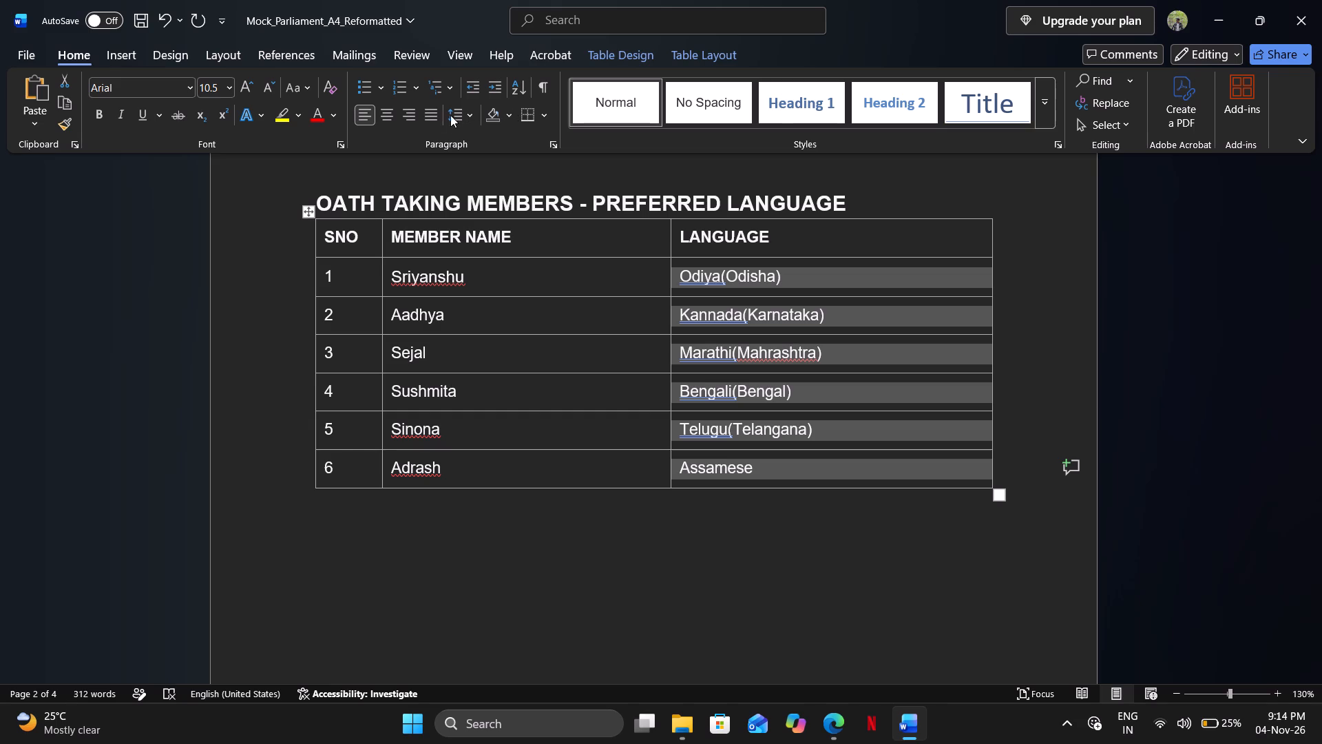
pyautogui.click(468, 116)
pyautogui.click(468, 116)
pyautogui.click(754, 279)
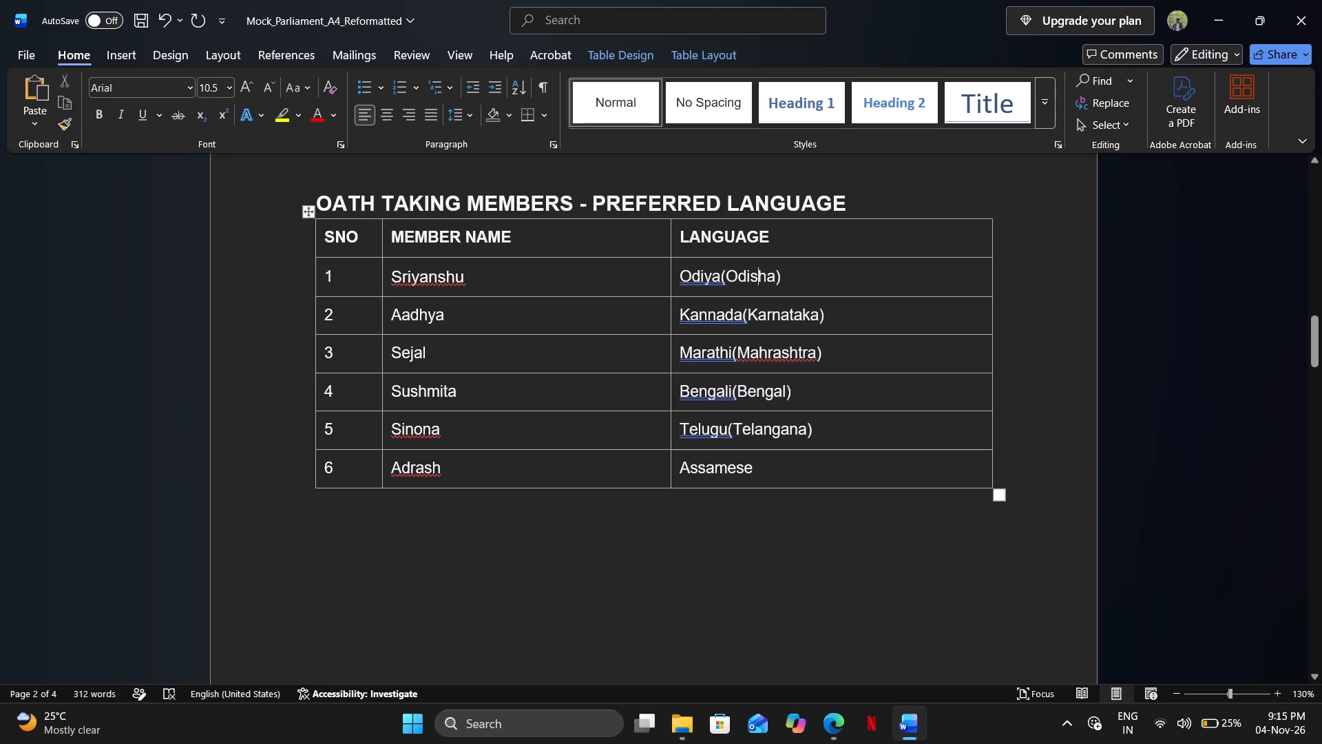
# Insert a space before the opening bracket in the Odiya, Kannada, Marathi, Bengali and Telugu entries of the LANGUAGE column.
pyautogui.click(722, 279)
pyautogui.press('space')
pyautogui.press('Down')
pyautogui.press('Right')
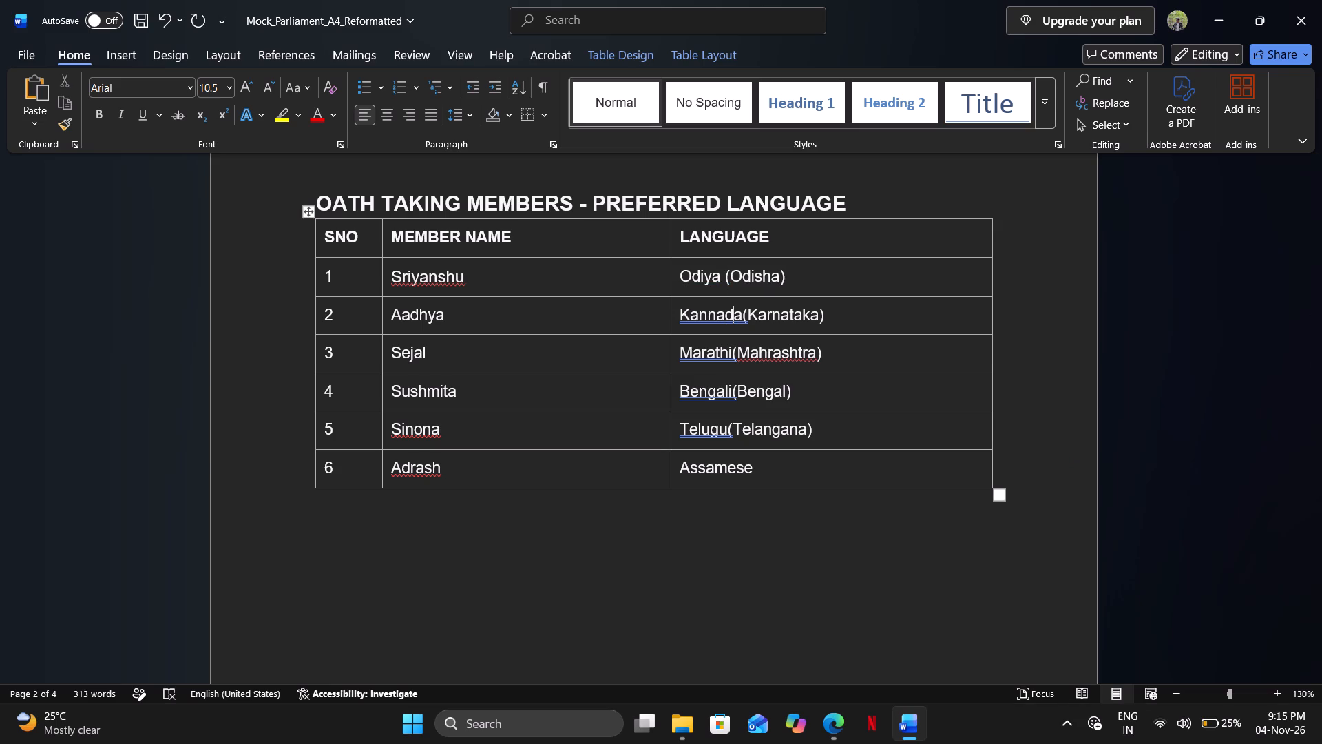
pyautogui.press('Right')
pyautogui.press('space')
pyautogui.press('Down')
pyautogui.press('Left')
pyautogui.press('space')
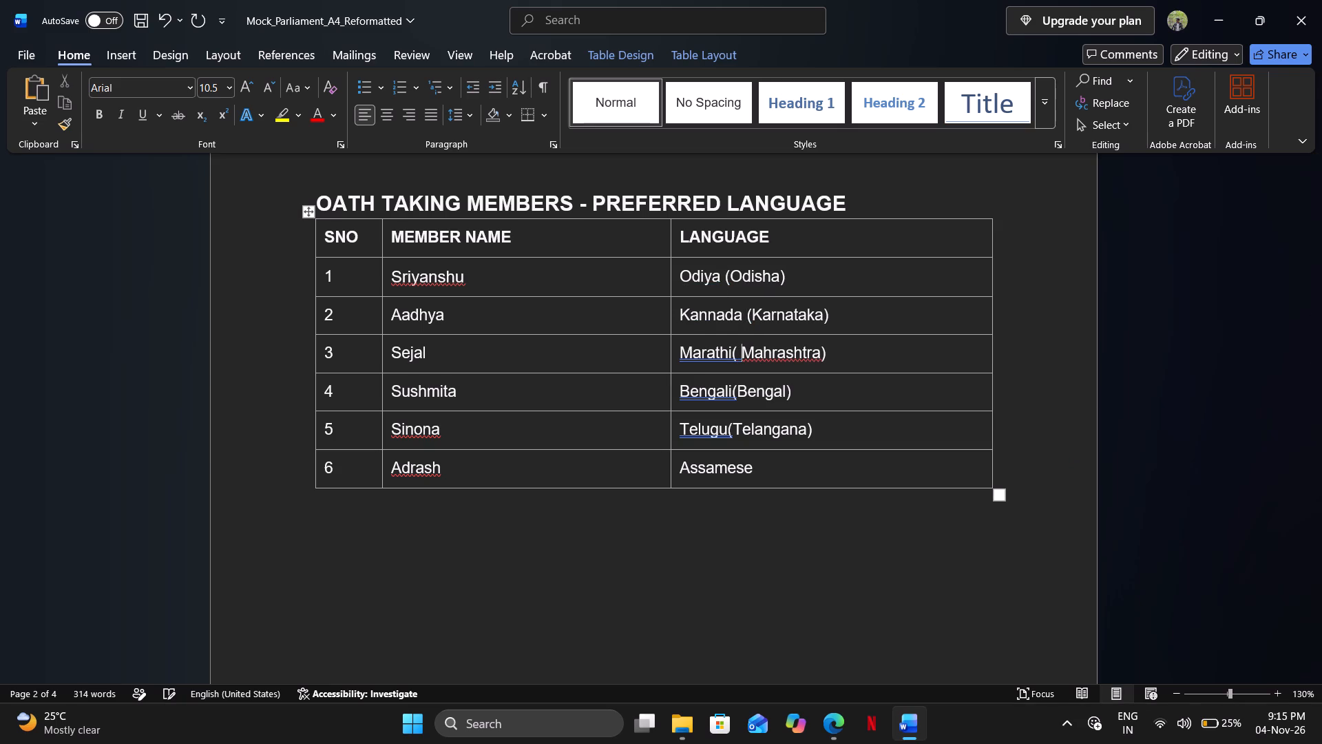
pyautogui.press('BackSpace')
pyautogui.press('Left')
pyautogui.press('space')
pyautogui.press('Down')
pyautogui.press('Left')
pyautogui.press('space')
pyautogui.press('Down')
pyautogui.press('Left')
pyautogui.press('space')
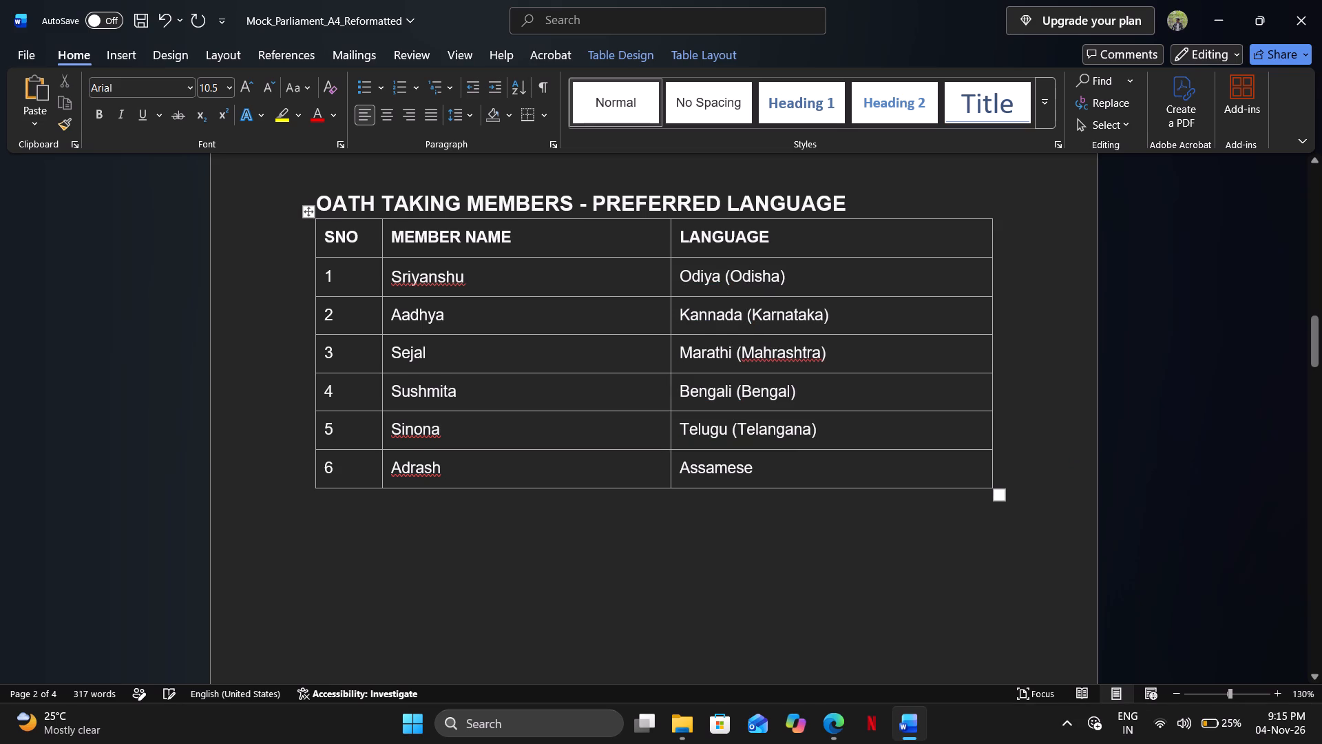
# Add the state (Asam) after Assamese in row 6 of the oath-taking table.
pyautogui.click(813, 466)
pyautogui.press('space')
pyautogui.write('(')
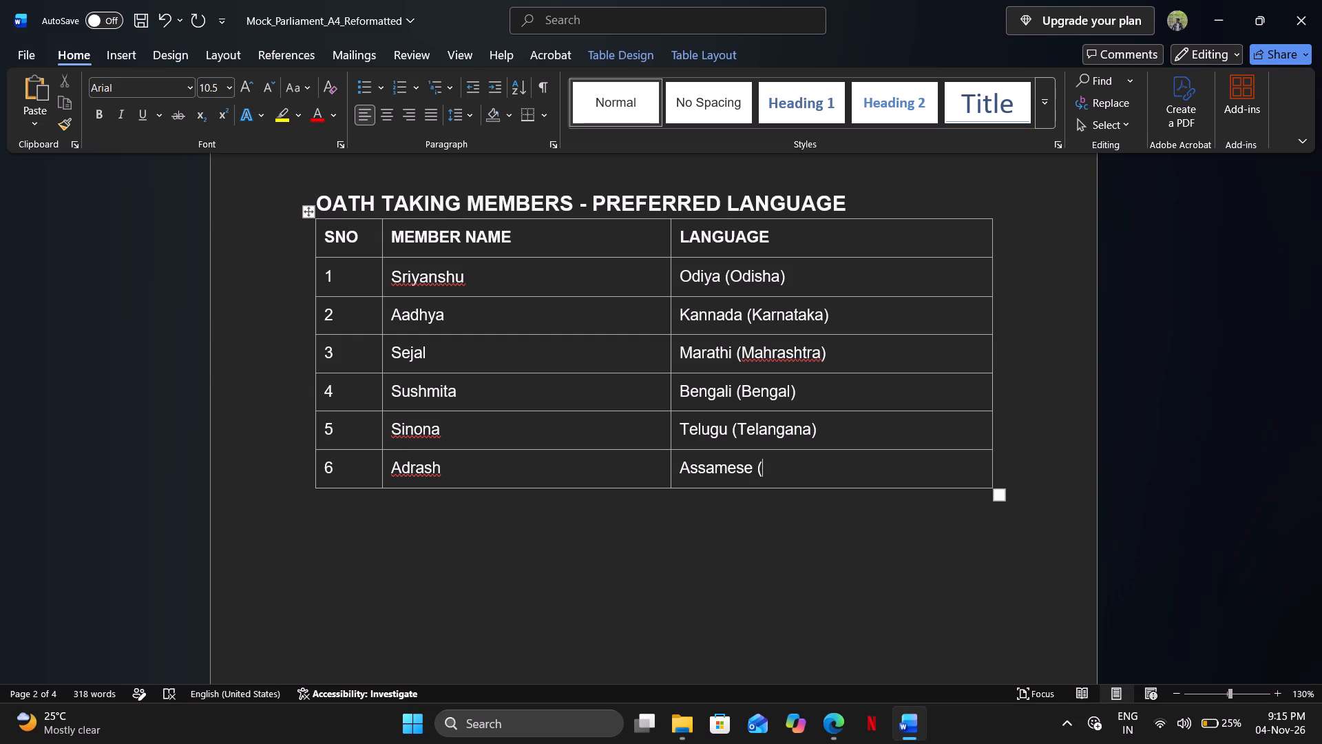
pyautogui.write('sam')
pyautogui.hotkey('shift', ')')
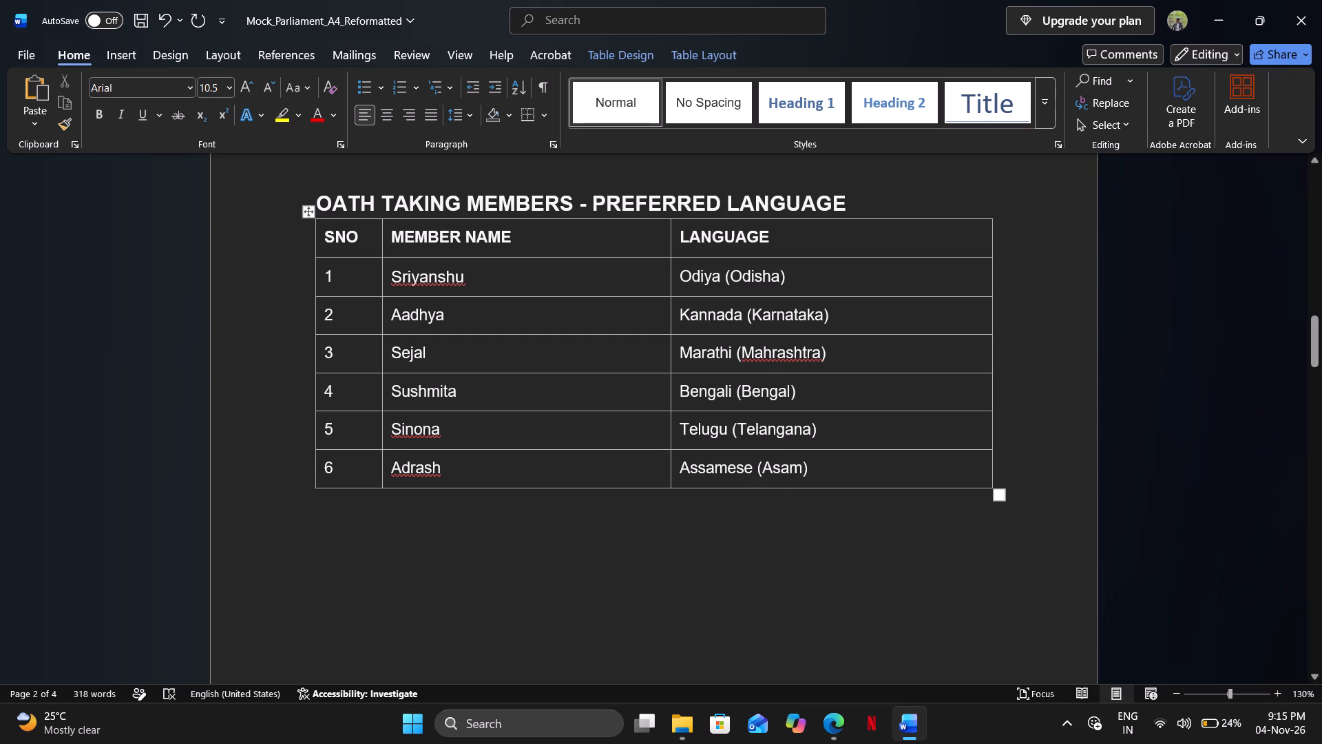
# Select the minister name and role cells in row 5 of the NEW MINISTERS table.
pyautogui.scroll(-4, 619, 374)
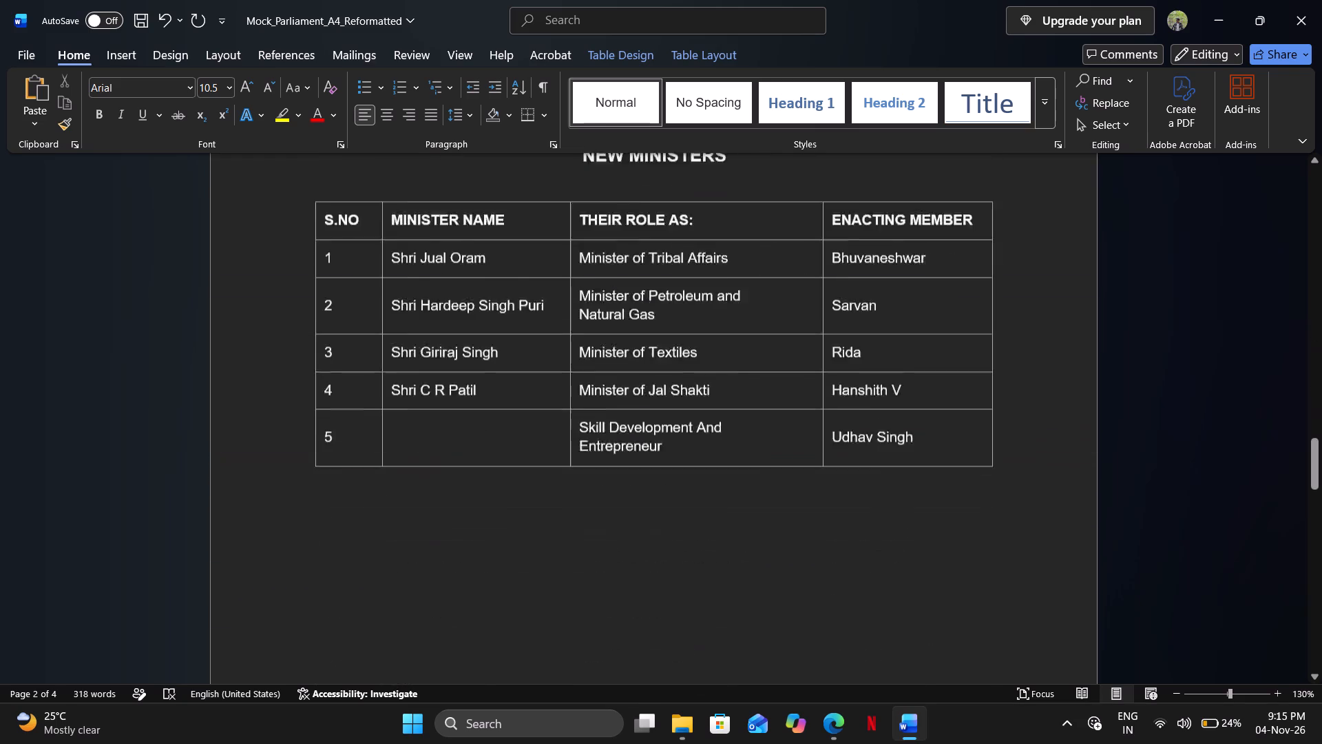
pyautogui.scroll(-2, 619, 374)
pyautogui.scroll(2, 619, 374)
pyautogui.scroll(-3, 619, 374)
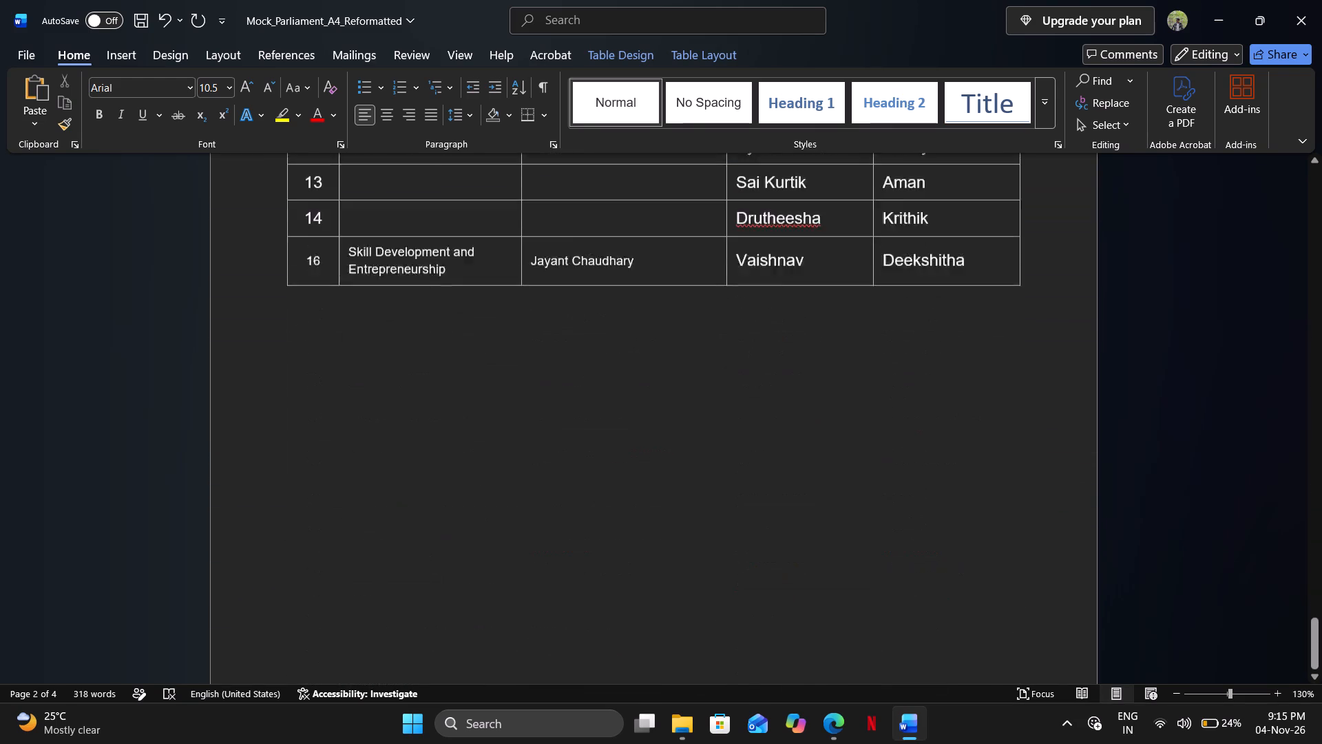
pyautogui.scroll(-1, 619, 374)
pyautogui.scroll(5, 619, 374)
pyautogui.scroll(-1, 619, 374)
pyautogui.click(454, 489)
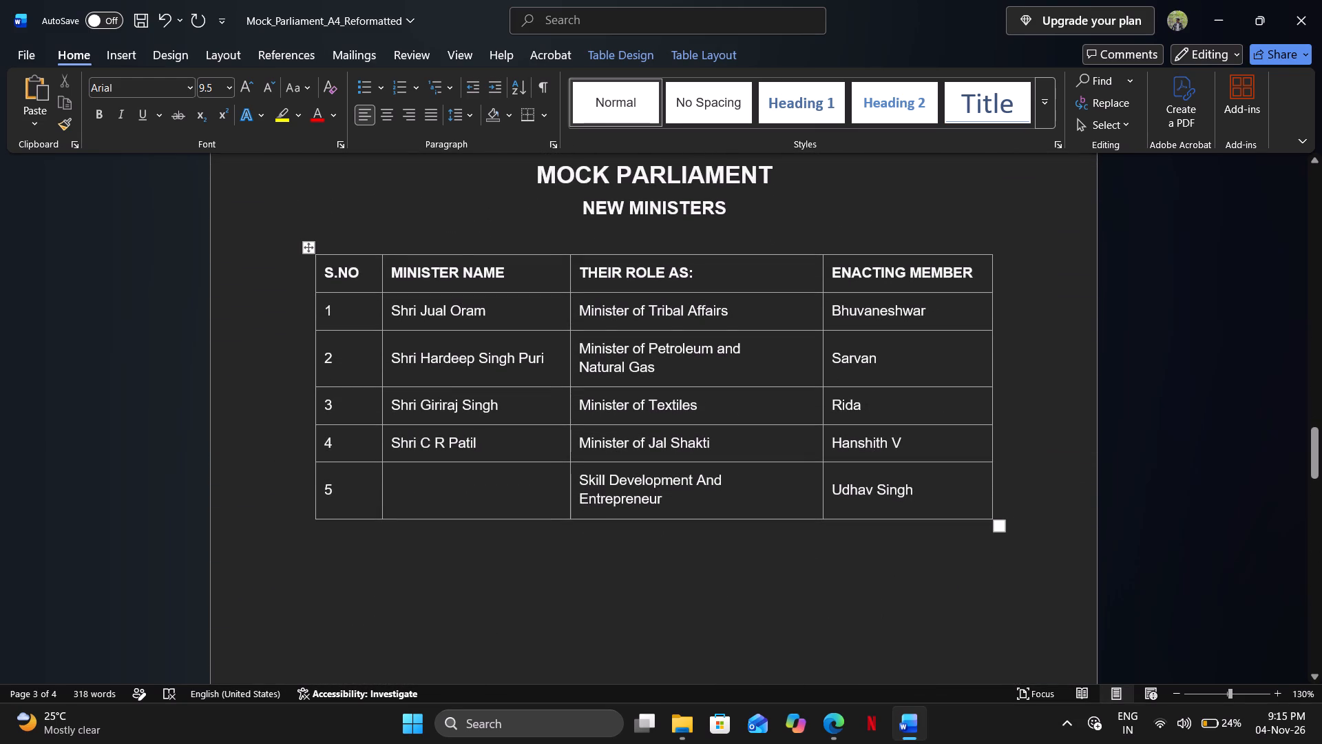
pyautogui.moveTo(669, 502); pyautogui.dragTo(563, 482)
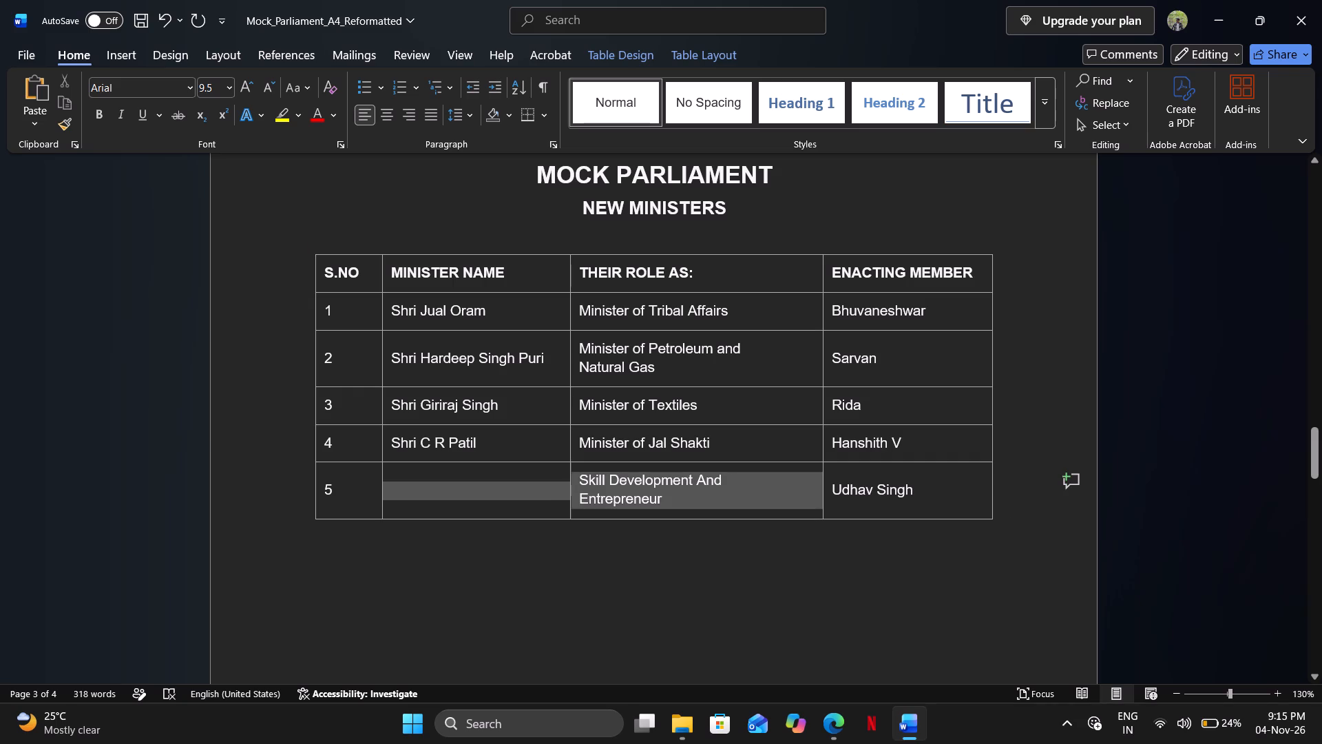
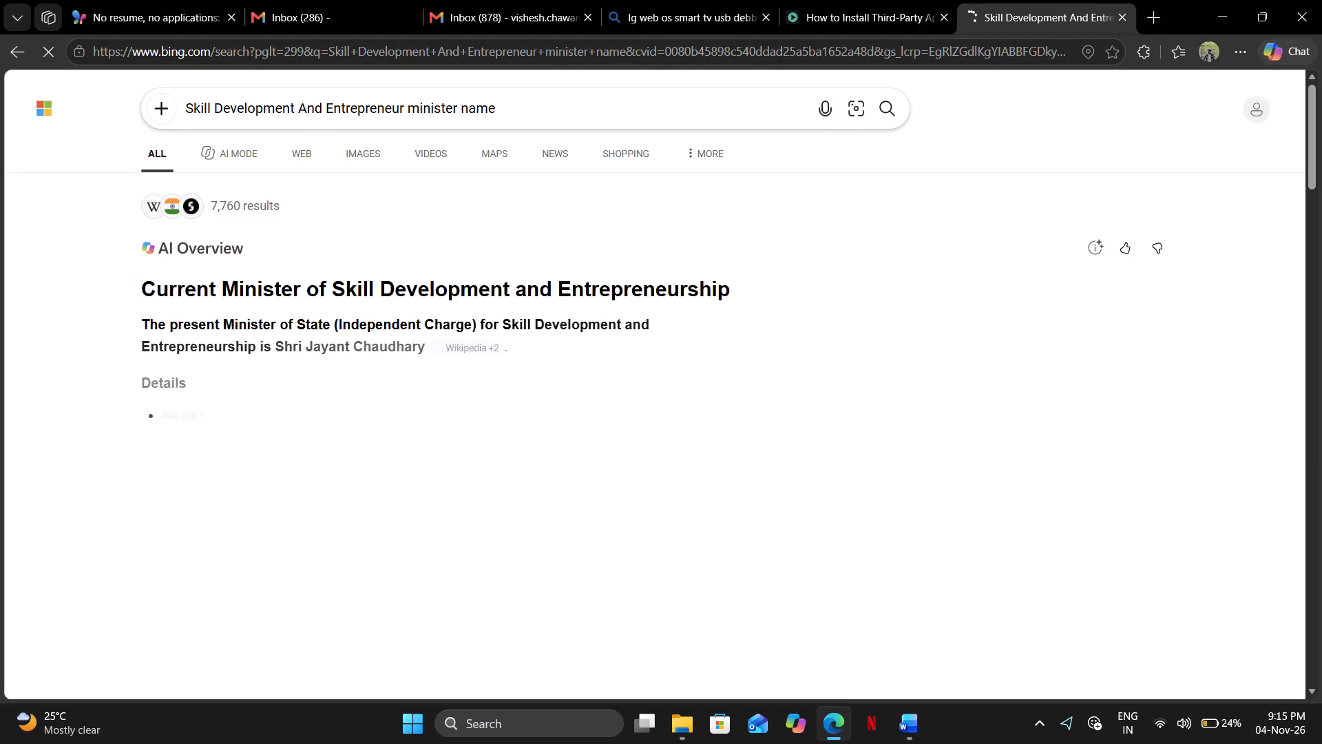
# Look up Jayant Chaudhary from the Skill Development and Entrepreneurship minister search results and copy the name.
pyautogui.scroll(-1, 409, 373)
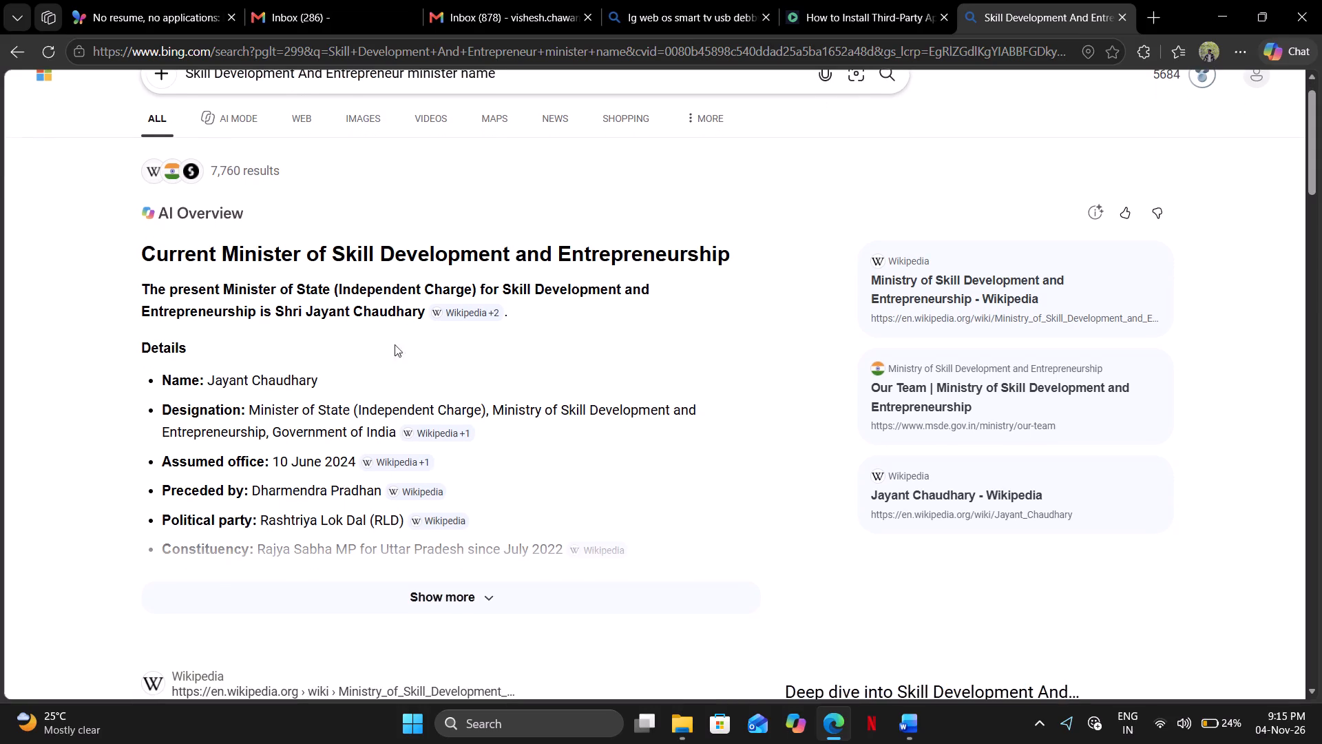
pyautogui.moveTo(420, 313); pyautogui.dragTo(282, 312)
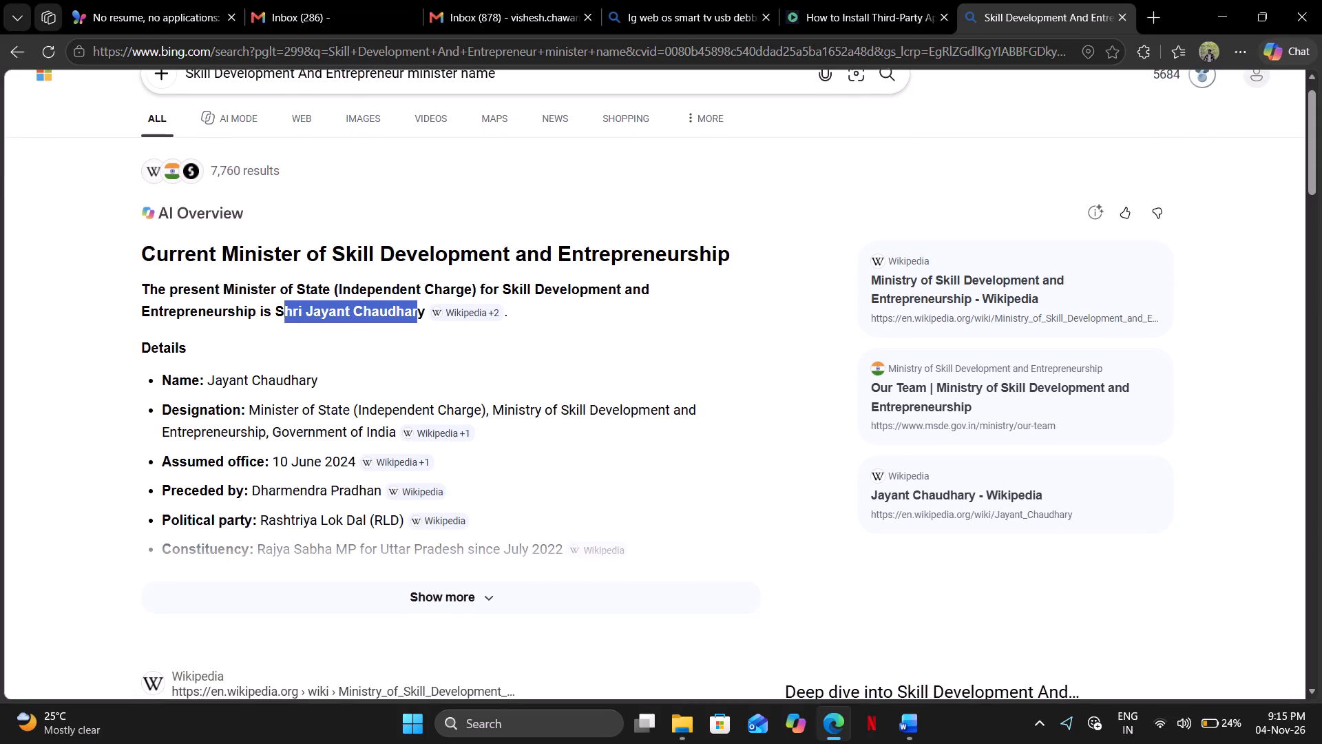
pyautogui.moveTo(282, 312); pyautogui.dragTo(280, 312)
pyautogui.click(396, 353)
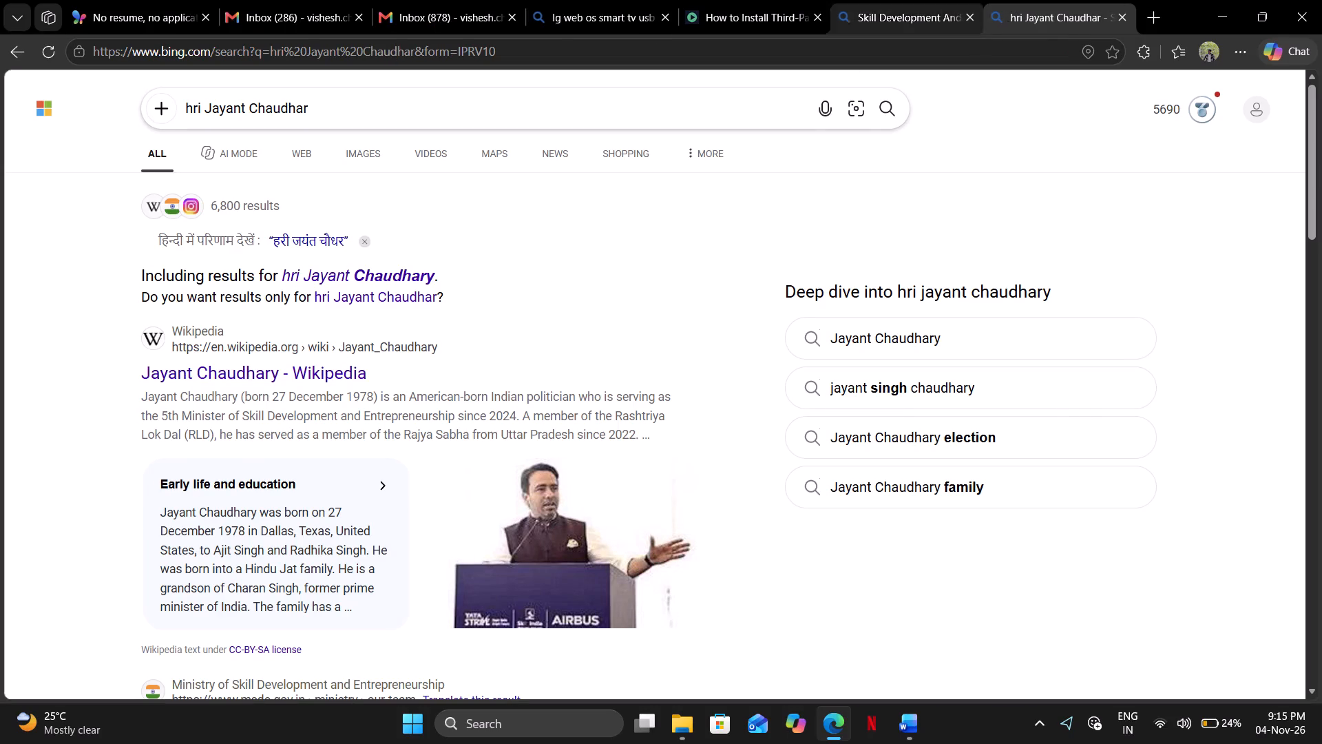
pyautogui.moveTo(327, 103); pyautogui.dragTo(218, 101)
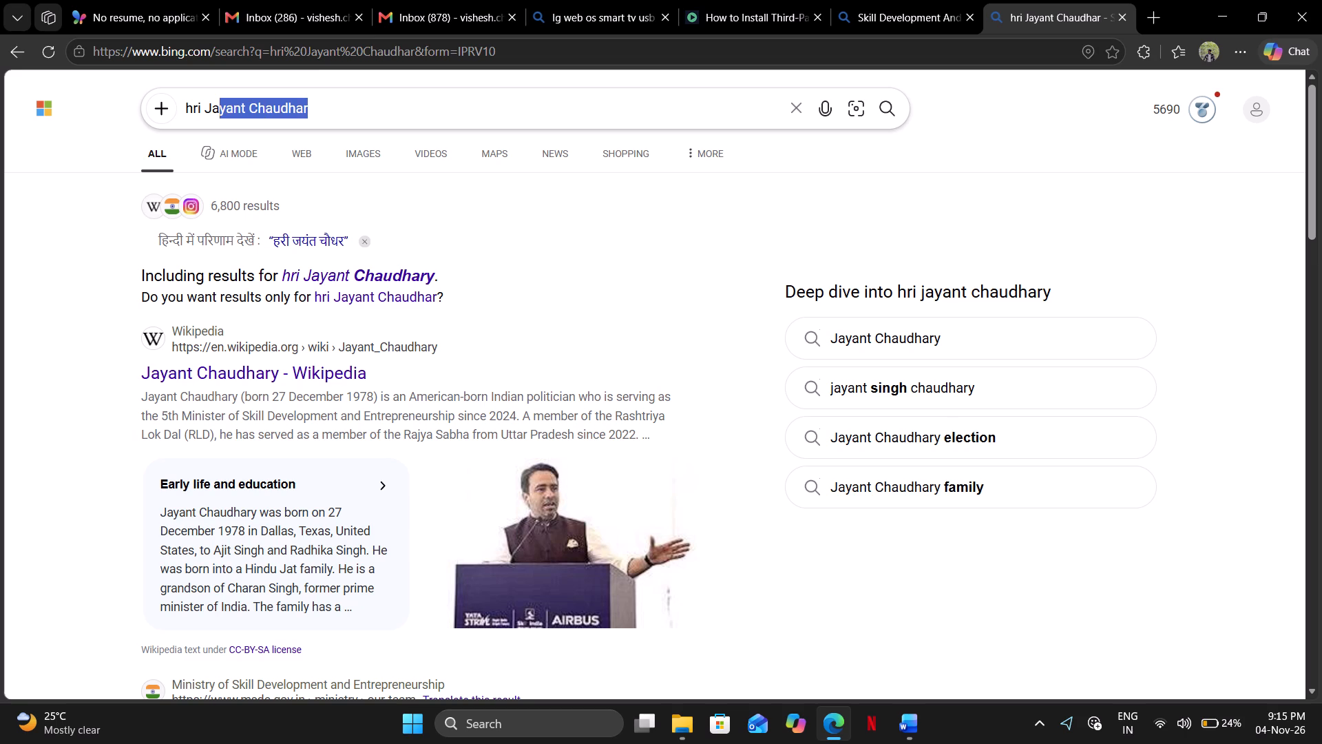
pyautogui.moveTo(218, 101); pyautogui.dragTo(202, 102)
pyautogui.hotkey('ctrl', 'c')
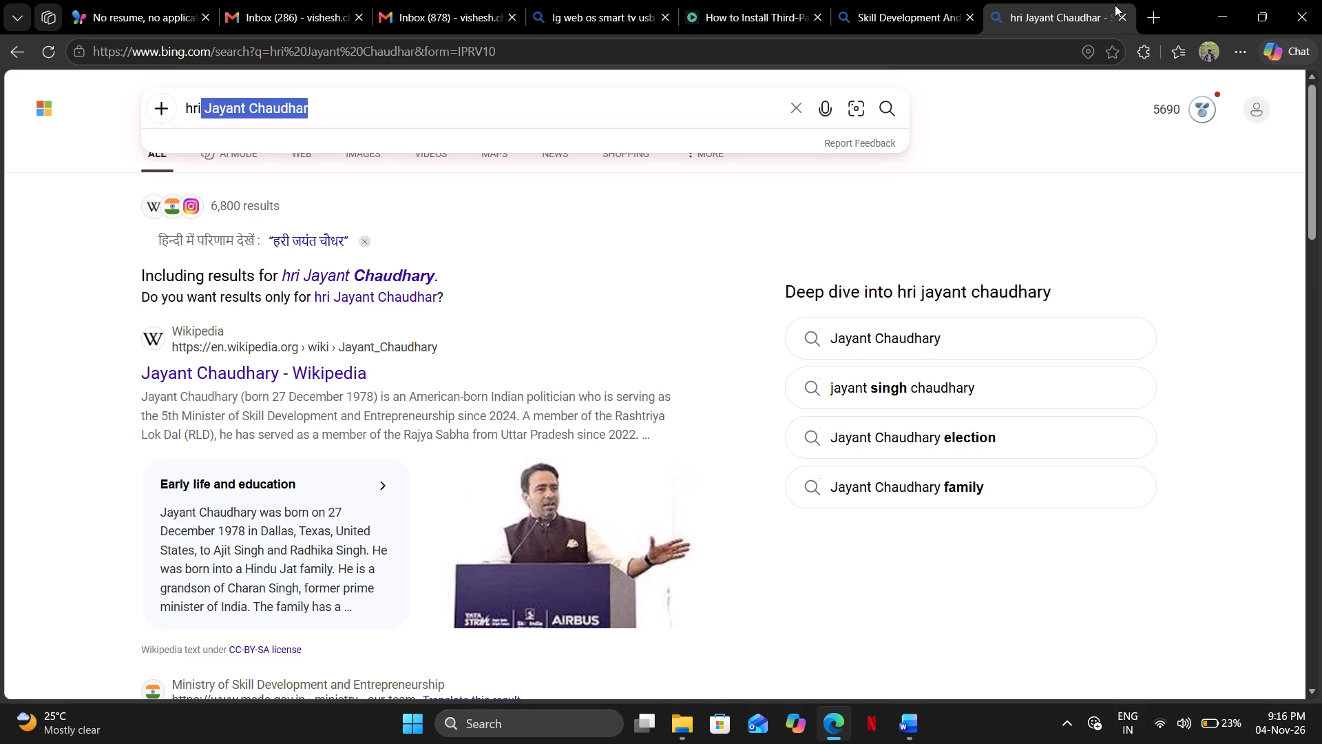
# Back in the Word document, enter Shri Jayant Chaudhary as the minister name in row 5 of the NEW MINISTERS table.
pyautogui.click(1208, 8)
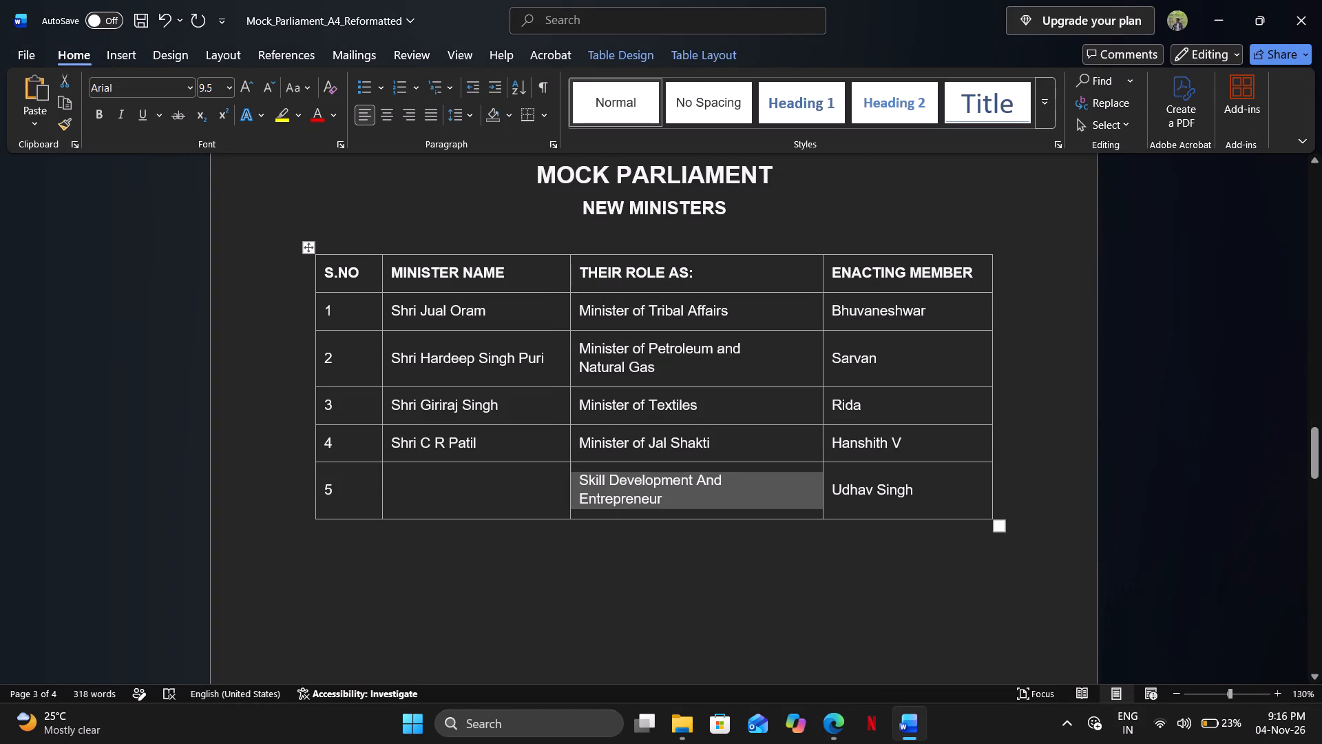
pyautogui.click(476, 500)
pyautogui.hotkey('ctrl', 'v')
pyautogui.press('Left')
pyautogui.press('Left')
pyautogui.press('Left')
pyautogui.press('Left')
pyautogui.press('Left')
pyautogui.press('Left')
pyautogui.press('Left')
pyautogui.press('Left')
pyautogui.press('Left')
pyautogui.press('Left')
pyautogui.press('Left')
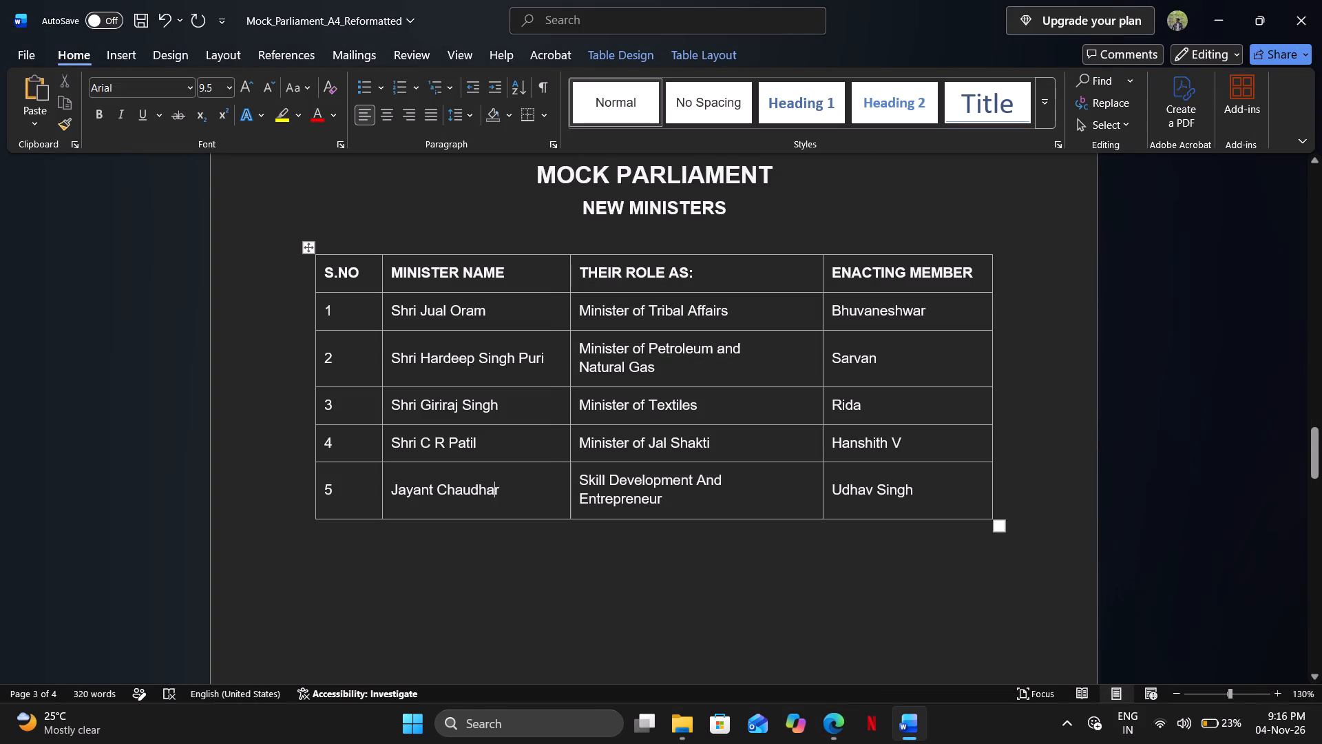
pyautogui.press('Left')
pyautogui.press('Left')
pyautogui.press('Left')
pyautogui.press('Left')
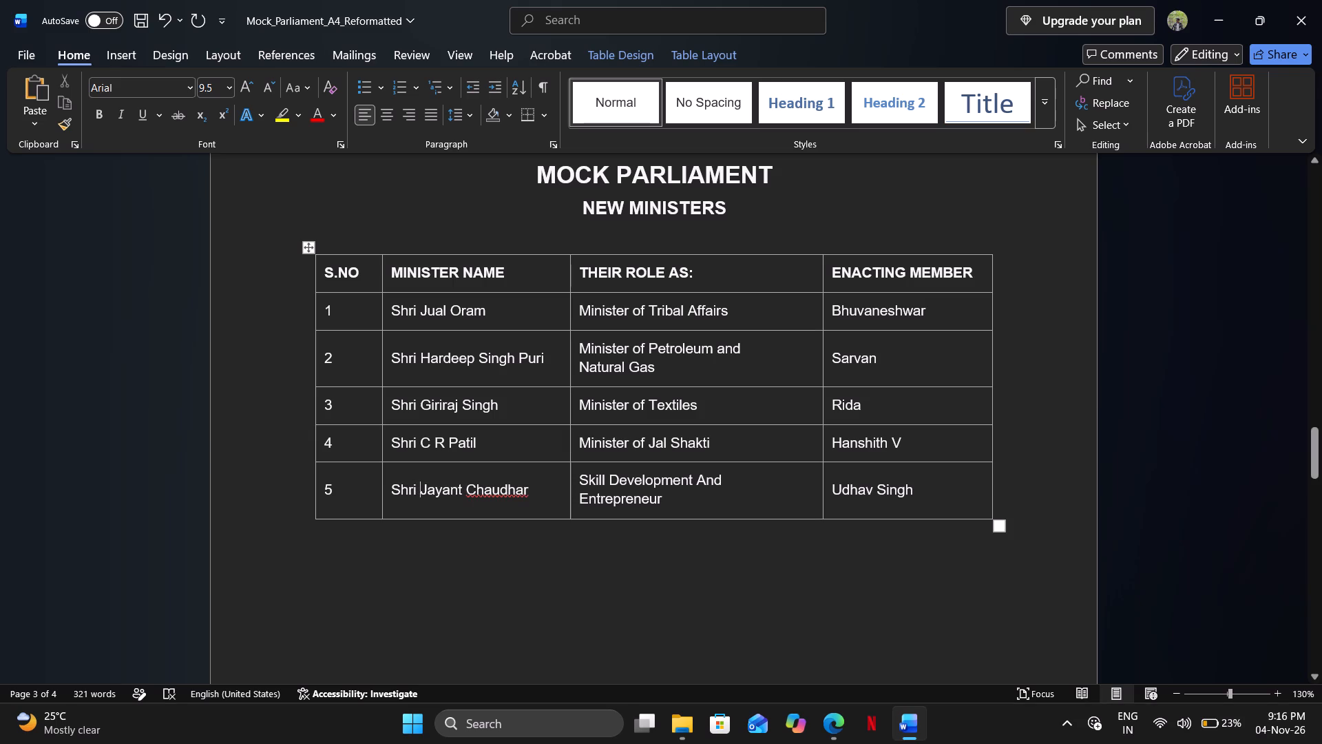
pyautogui.click(535, 487)
pyautogui.write('y')
pyautogui.press('space')
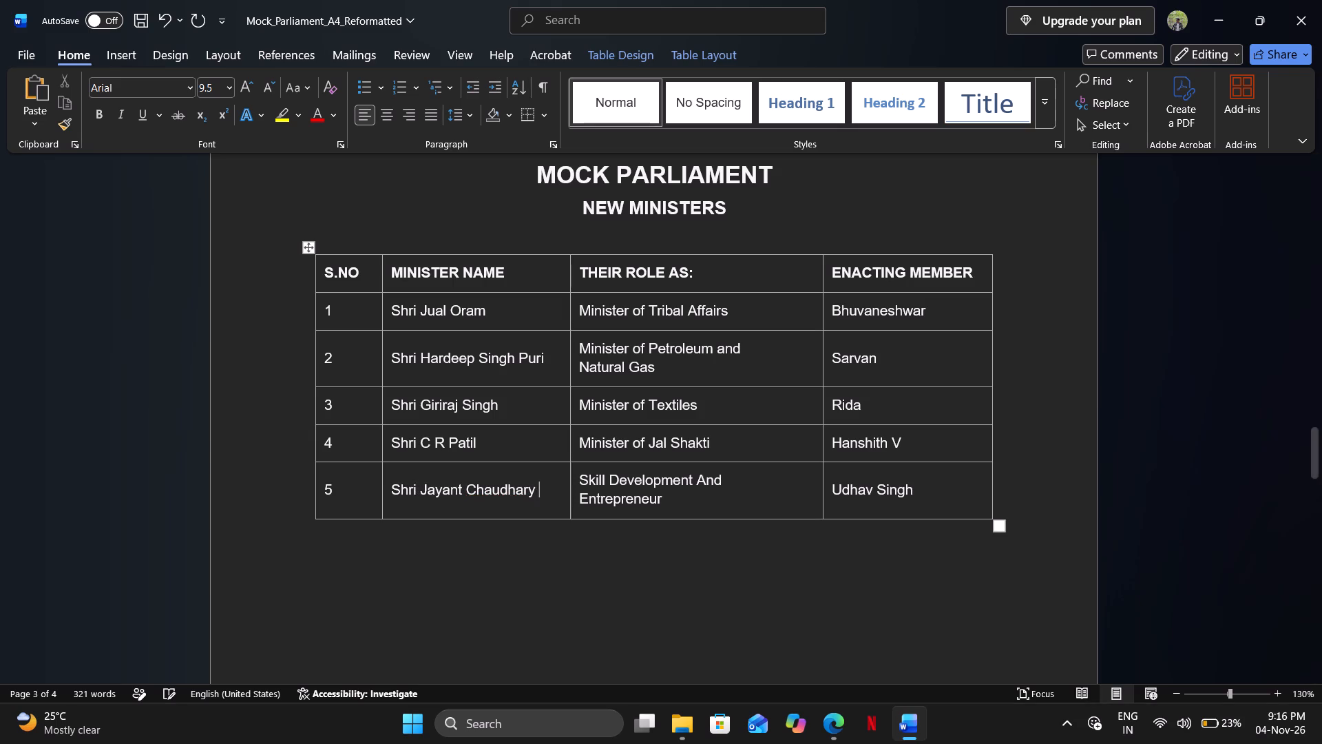
# Review the document's tables and pages, from the NEW MINISTERS table to the end and back to the first page.
pyautogui.scroll(-1, 556, 506)
pyautogui.scroll(1, 556, 506)
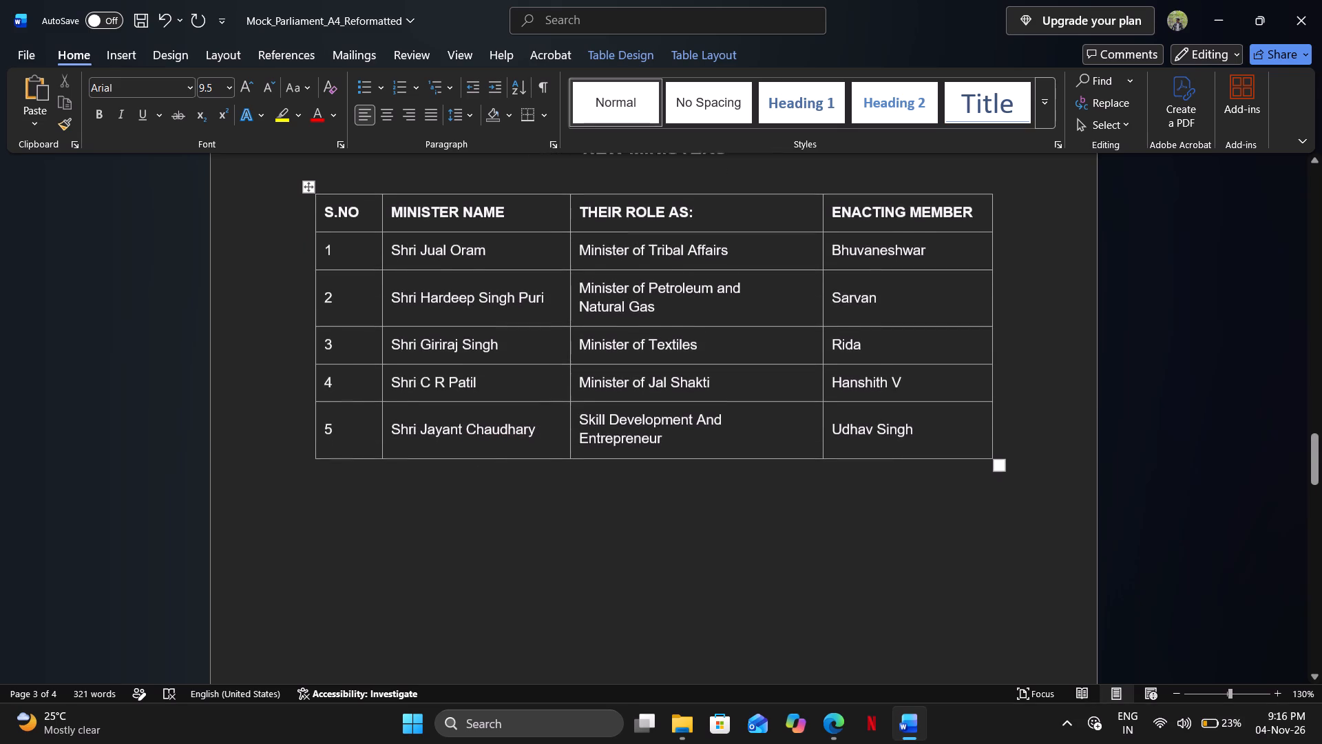
pyautogui.scroll(1, 556, 506)
pyautogui.scroll(-2, 556, 506)
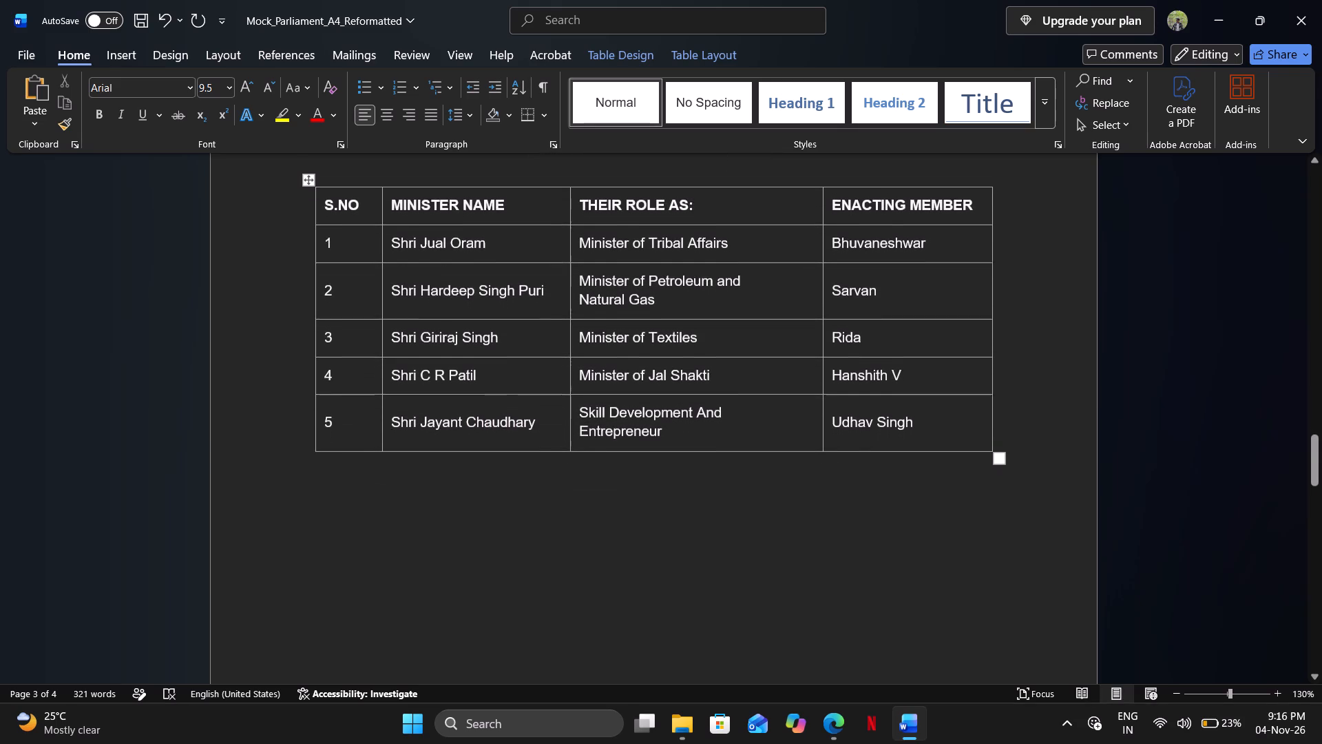
pyautogui.scroll(-5, 556, 506)
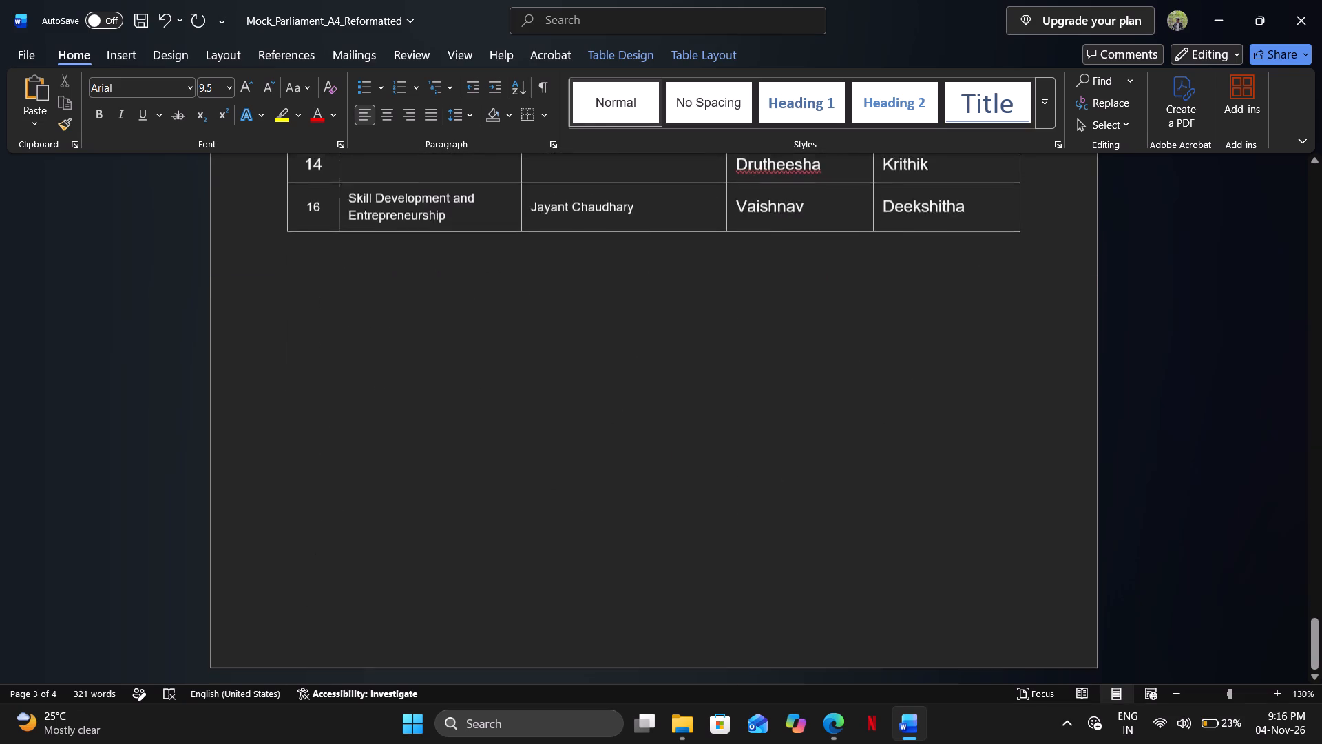
pyautogui.scroll(10, 556, 506)
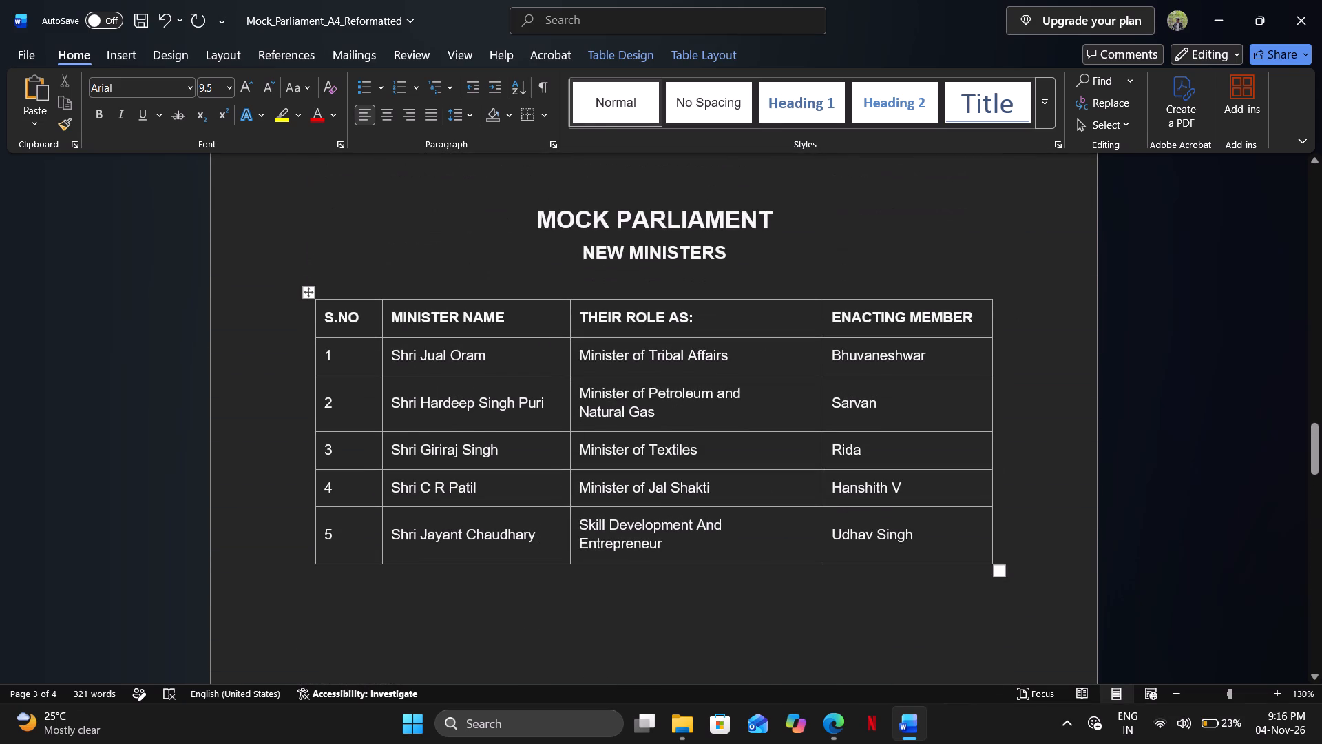
pyautogui.hscroll(1, 556, 506)
pyautogui.scroll(1, 556, 506)
pyautogui.hscroll(1, 556, 506)
pyautogui.scroll(2, 556, 506)
pyautogui.hscroll(1, 588, 338)
pyautogui.scroll(9, 588, 338)
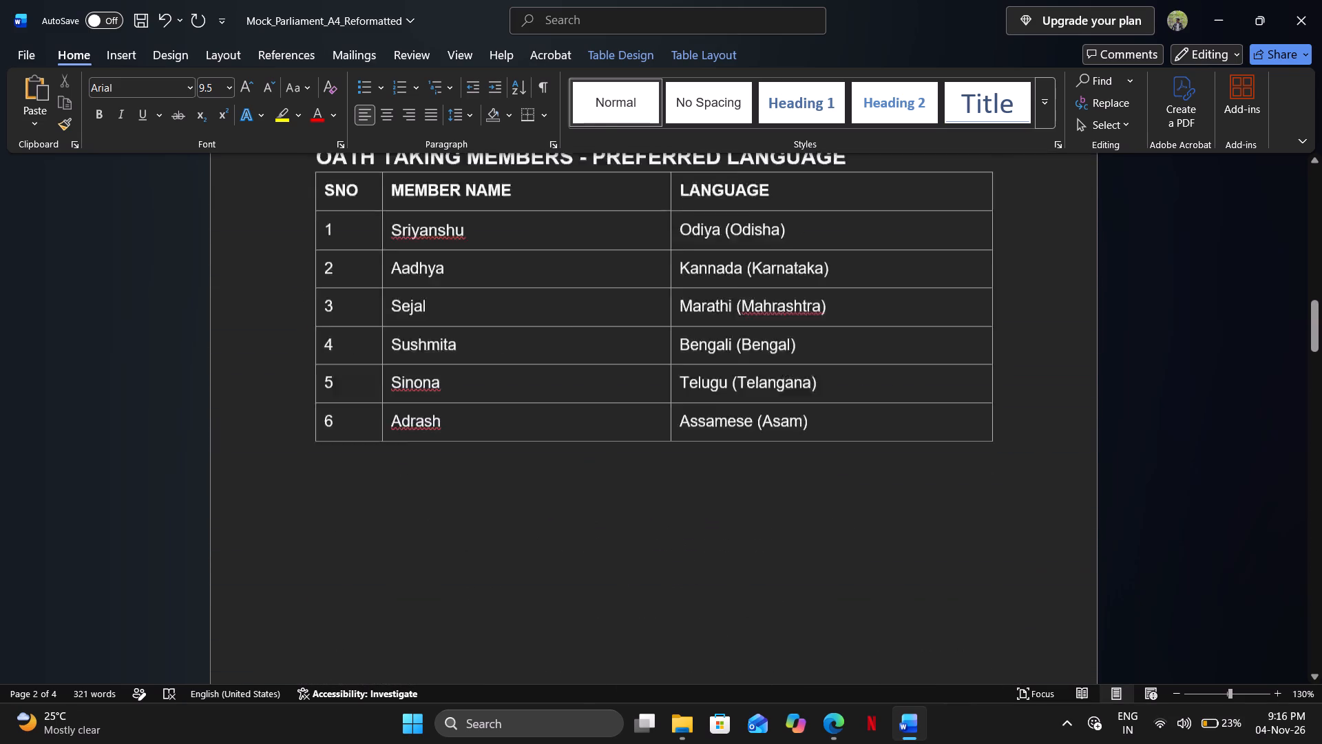
pyautogui.scroll(1, 588, 338)
pyautogui.scroll(20, 588, 338)
pyautogui.scroll(20, 588, 338)
pyautogui.scroll(9, 588, 338)
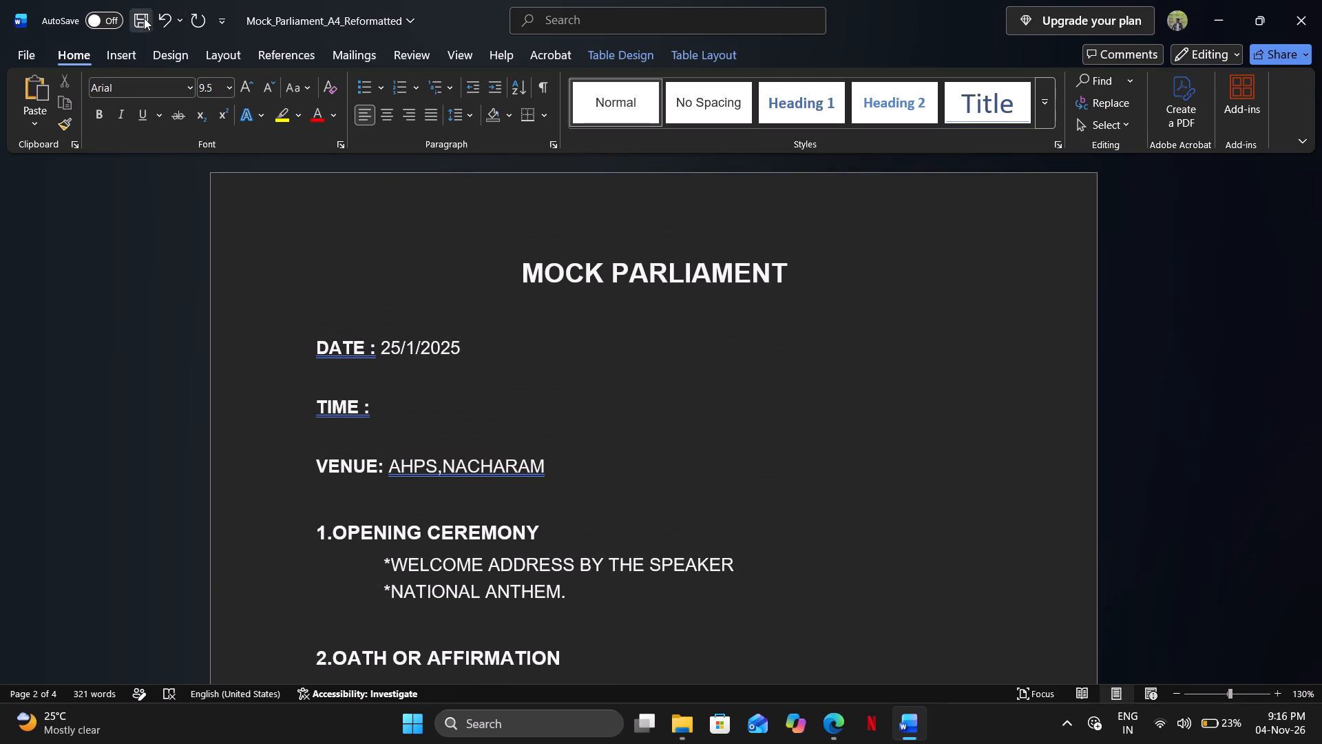
# Save the document.
pyautogui.click(142, 18)
# Review the saved document from the agenda through the oath-taking and NEW MINISTERS tables to the final ministers table.
pyautogui.scroll(-3, 467, 274)
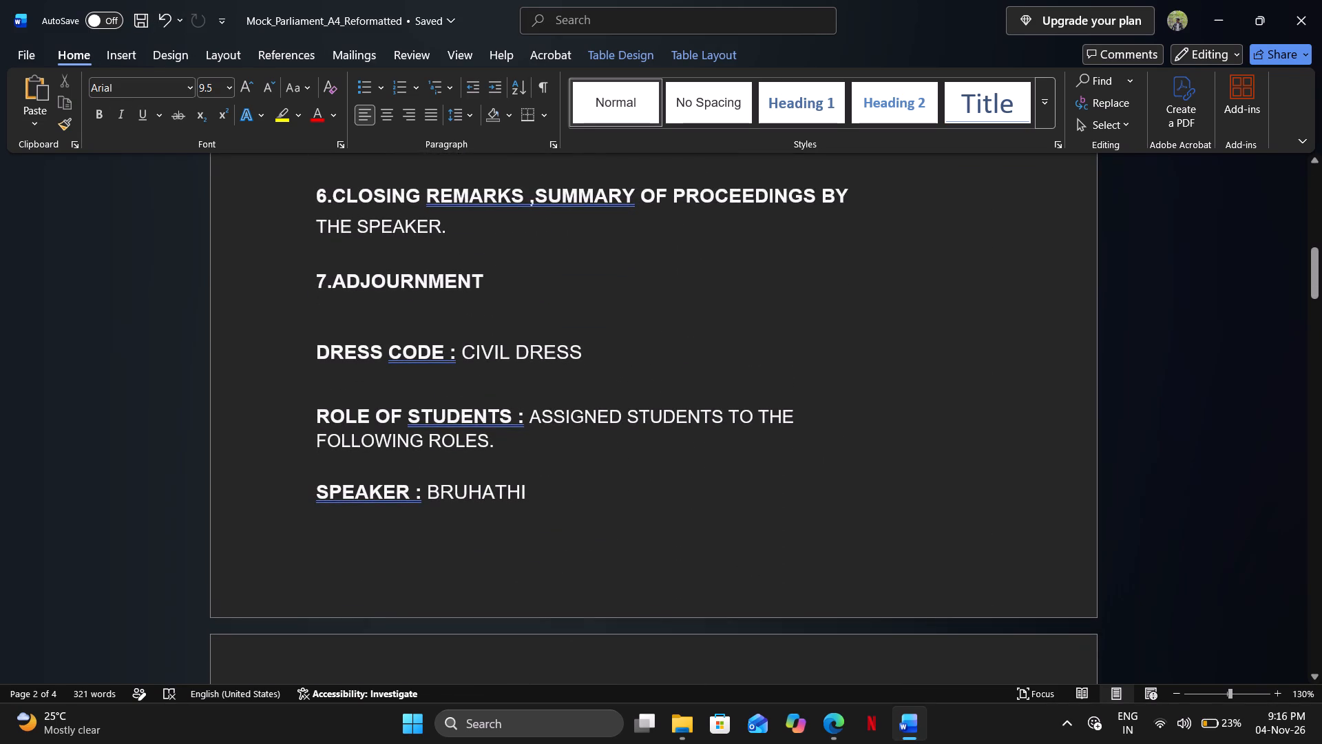
pyautogui.scroll(-2, 498, 368)
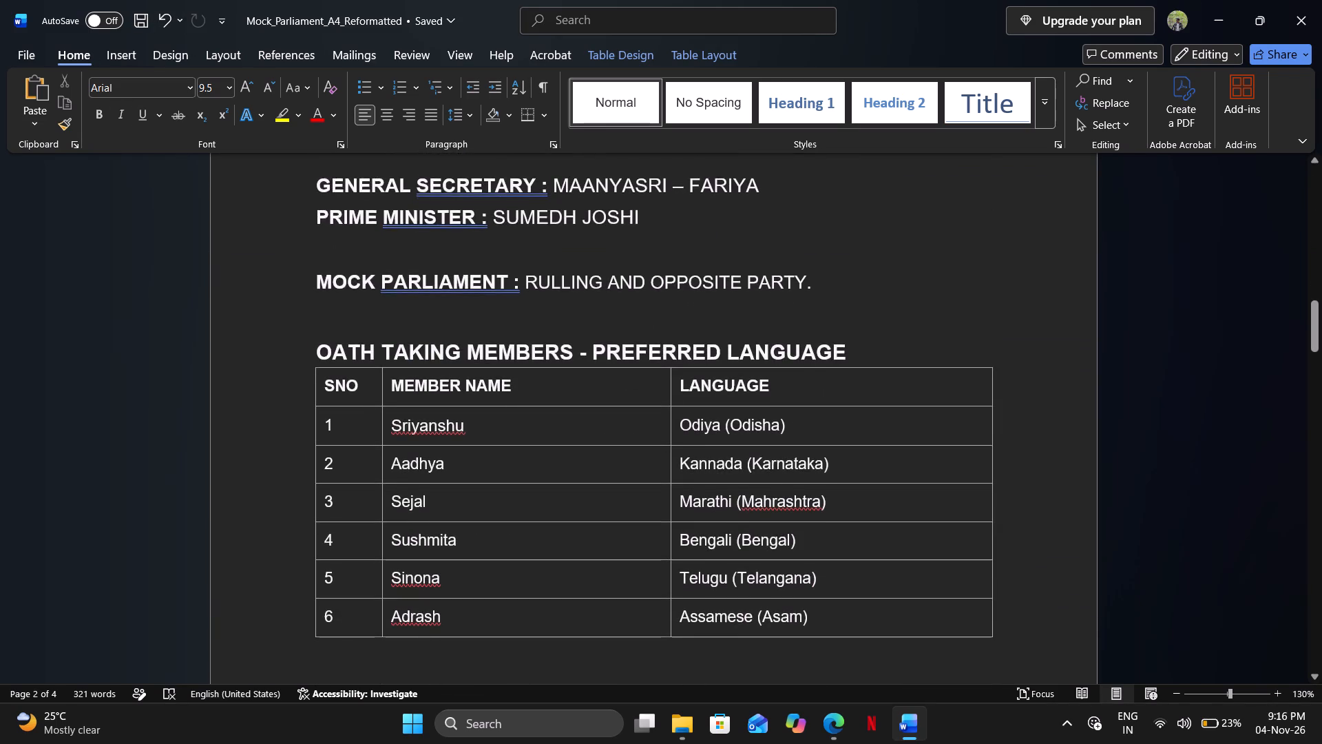
pyautogui.scroll(-4, 501, 420)
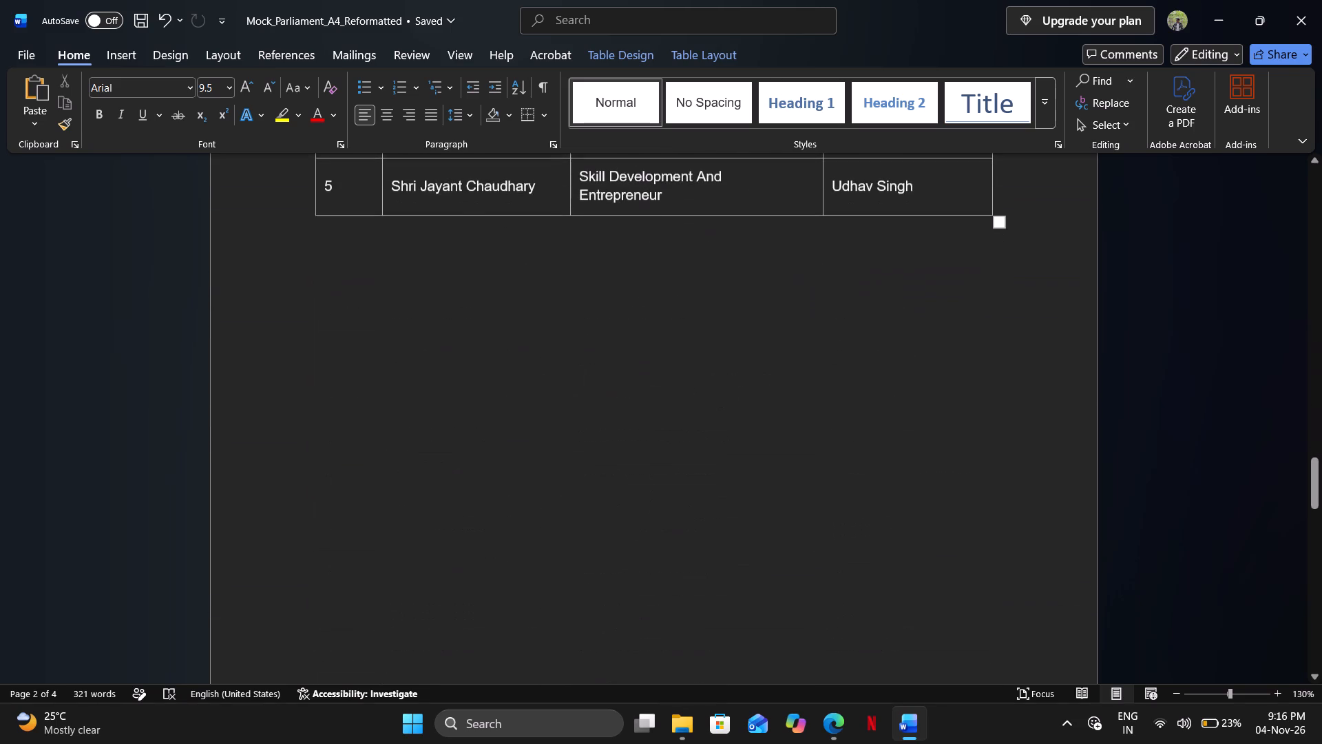
pyautogui.scroll(1, 499, 406)
pyautogui.keyDown('ctrl'); pyautogui.scroll(-1, 499, 406); pyautogui.keyUp('ctrl')
pyautogui.keyDown('ctrl'); pyautogui.scroll(2, 499, 406); pyautogui.keyUp('ctrl')
pyautogui.scroll(2, 499, 406)
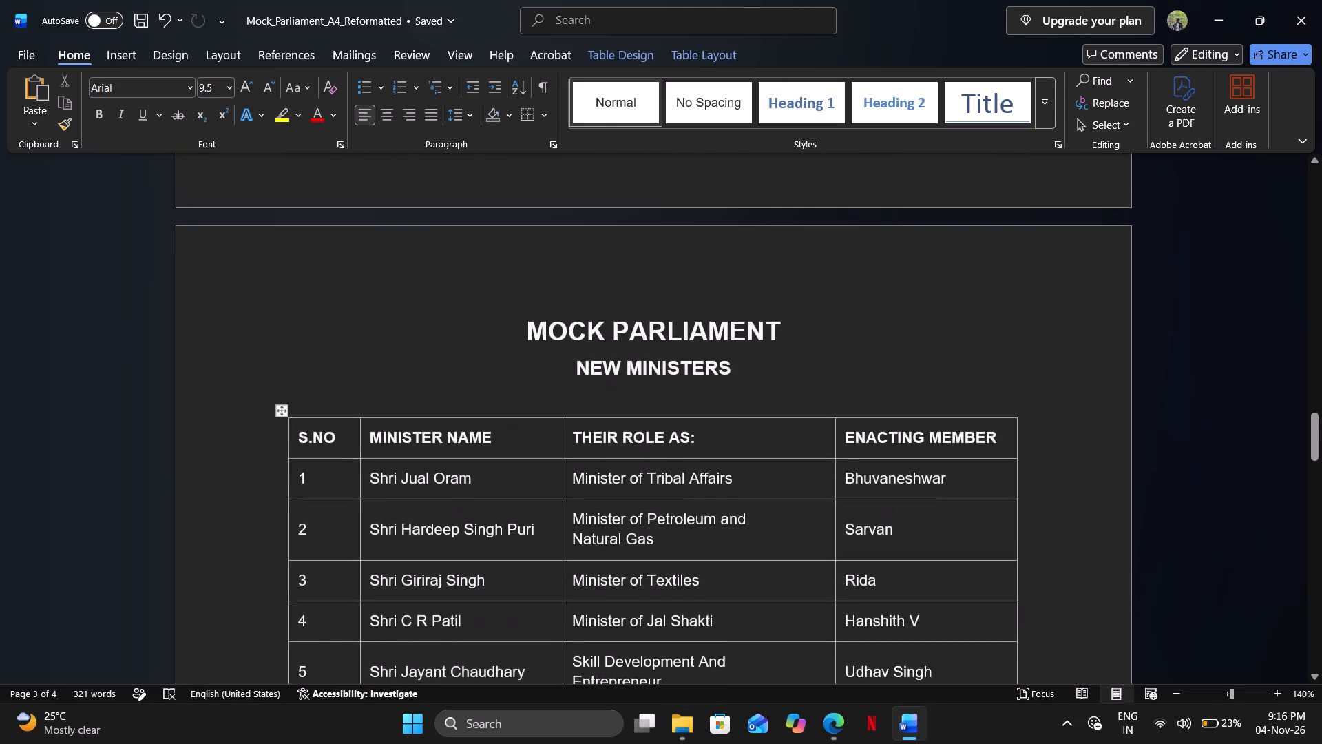
pyautogui.scroll(-4, 505, 431)
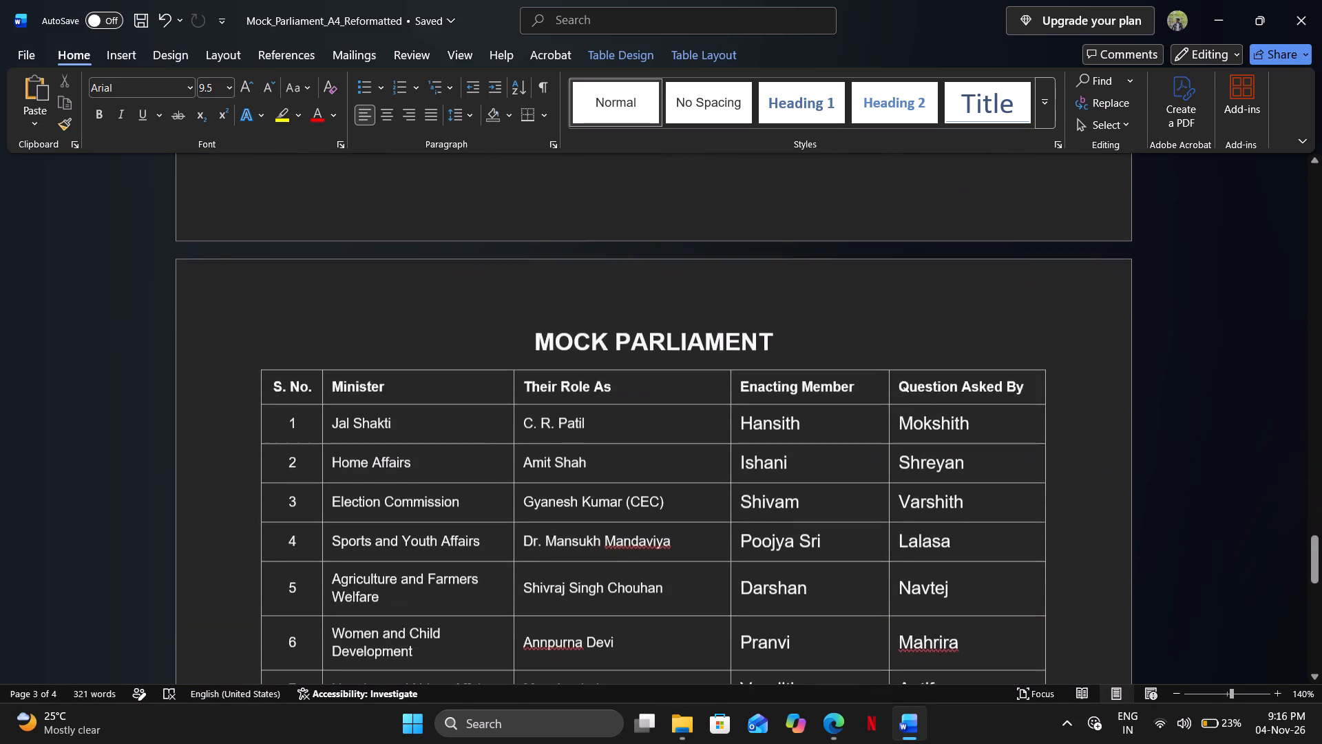
# Copy the Minister and Their Role As cells of rows 1 to 7 in the last page's upper table.
pyautogui.scroll(-1, 505, 431)
pyautogui.moveTo(333, 230); pyautogui.dragTo(616, 656)
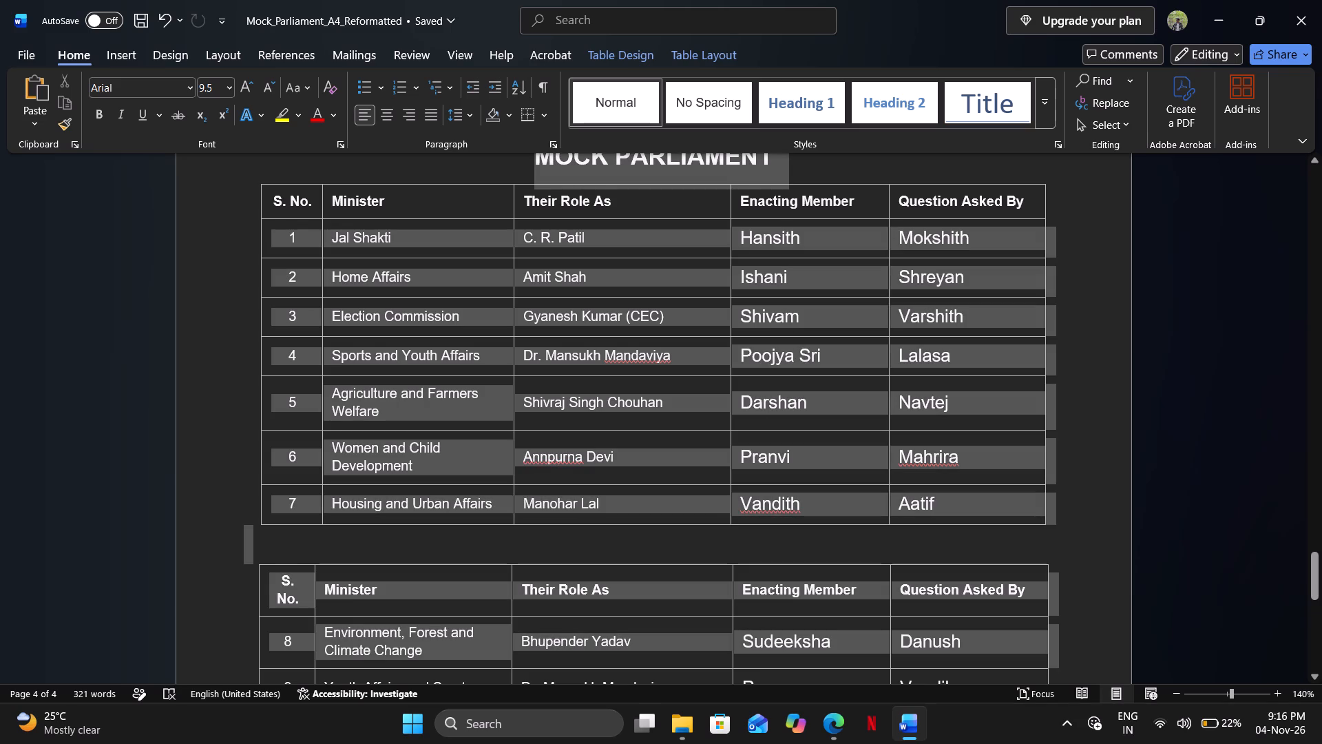
pyautogui.moveTo(616, 656); pyautogui.dragTo(608, 557)
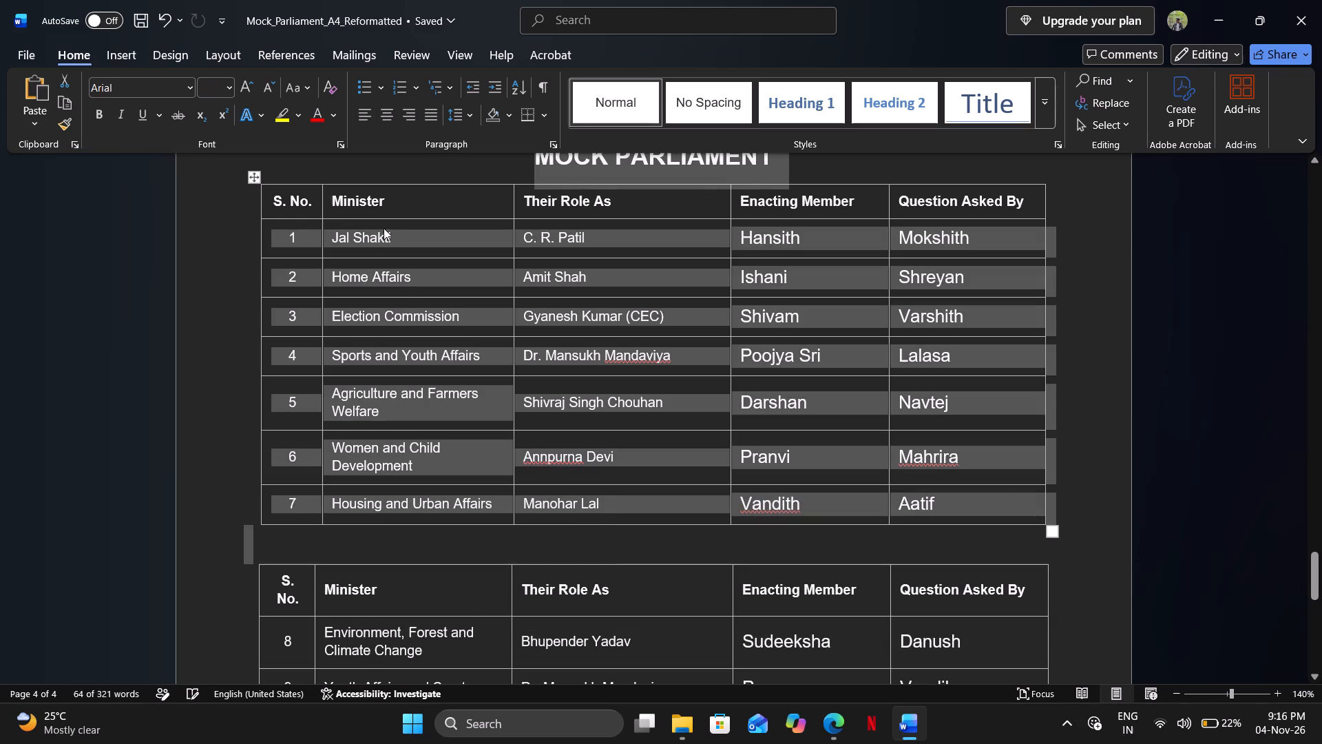
pyautogui.click(356, 223)
pyautogui.click(331, 227)
pyautogui.hotkey('shift', 'Right')
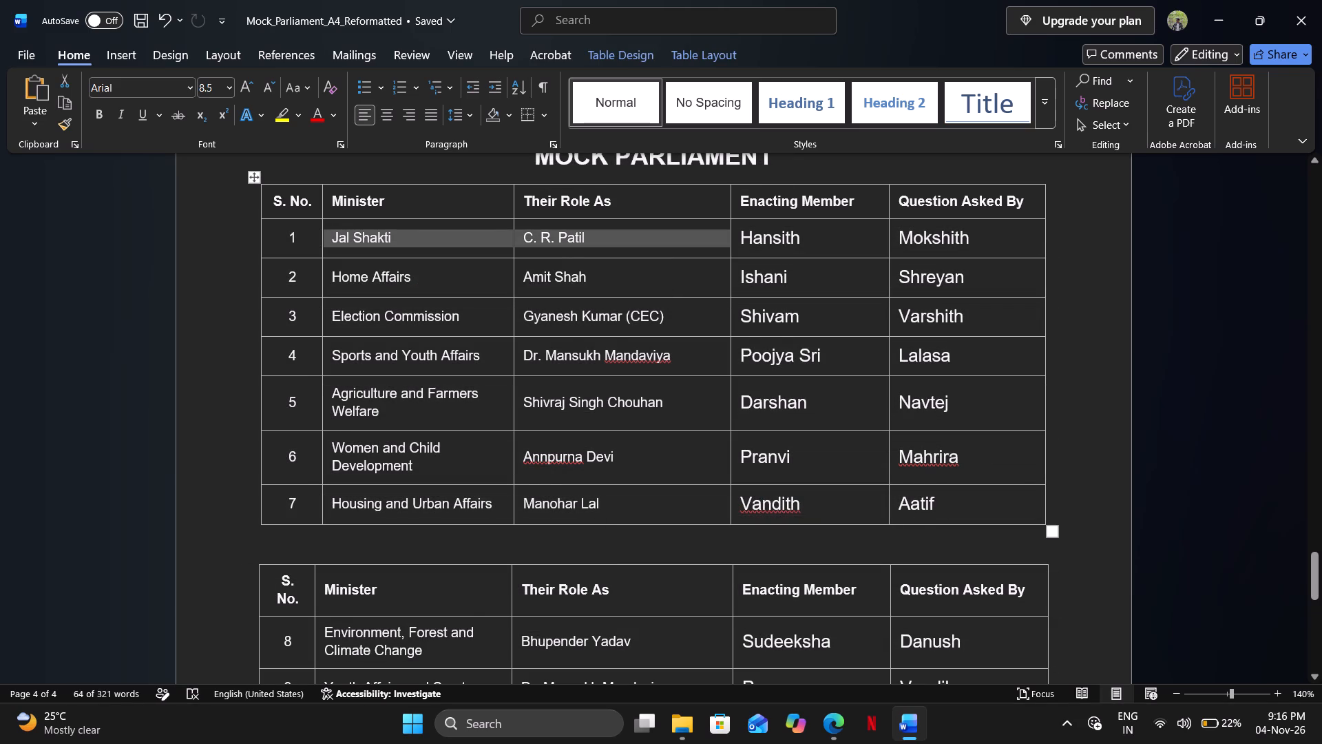
pyautogui.hotkey('shift', 'Down')
pyautogui.hotkey('shift', 'Down')
pyautogui.hotkey('shift', 'Down')
pyautogui.hotkey('shift', 'Down')
pyautogui.hotkey('shift', 'Down')
pyautogui.hotkey('shift', 'Down')
pyautogui.hotkey('shift', 'Down')
pyautogui.hotkey('shift', 'Down')
pyautogui.hotkey('shift', 'Down')
pyautogui.hotkey('shift', 'Down')
pyautogui.hotkey('shift', 'Down')
pyautogui.hotkey('shift', 'Down')
pyautogui.hotkey('shift', 'Down')
pyautogui.hotkey('shift', 'Left')
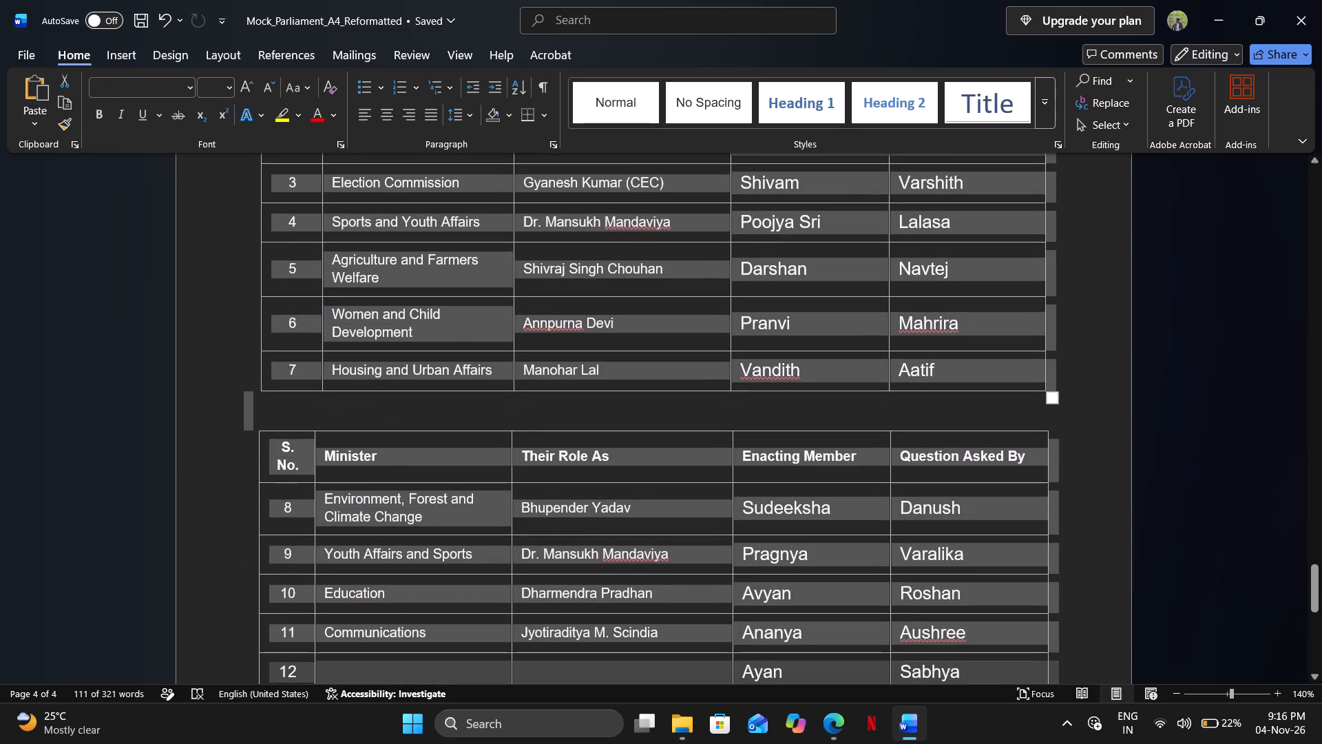
pyautogui.hotkey('shift', 'Up')
pyautogui.hotkey('shift', 'Up')
pyautogui.hotkey('shift', 'Up')
pyautogui.hotkey('shift', 'Up')
pyautogui.hotkey('shift', 'Up')
pyautogui.hotkey('shift', 'Up')
pyautogui.hotkey('shift', 'Left')
pyautogui.hotkey('shift', 'Left')
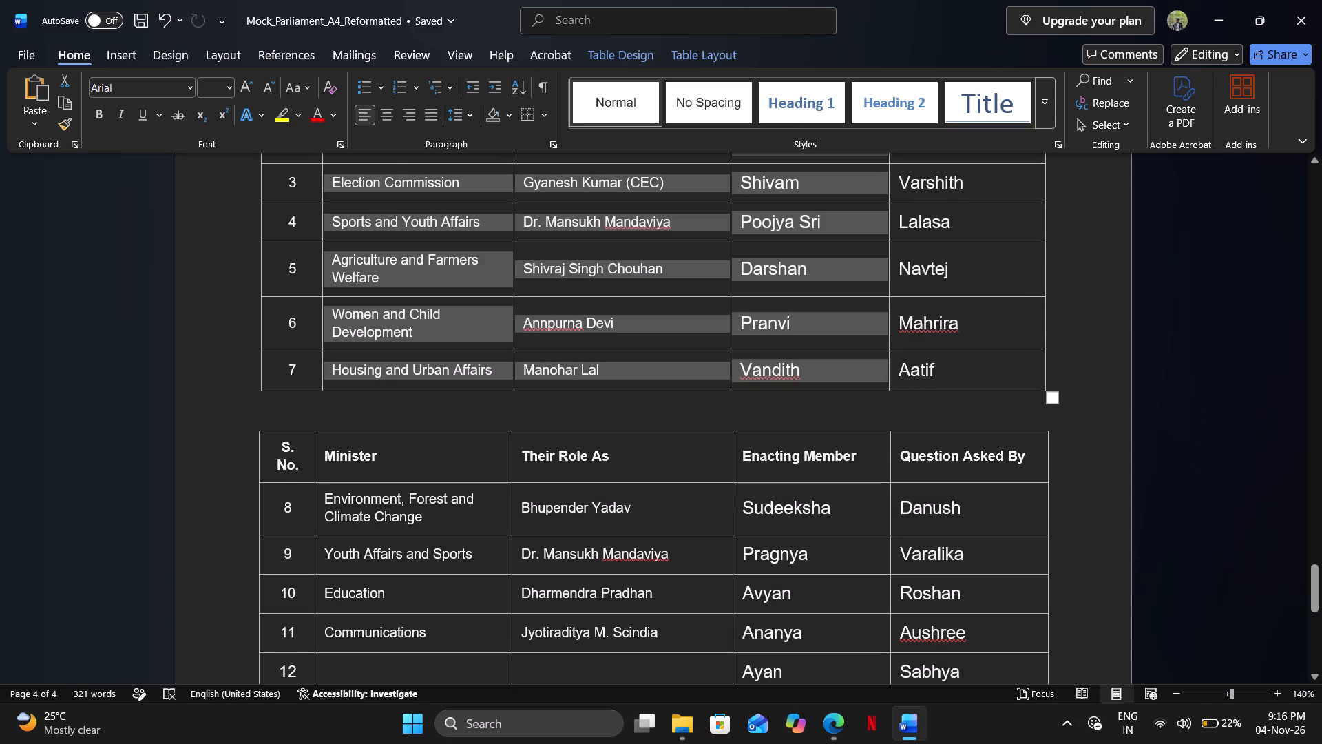
pyautogui.hotkey('shift', 'Left')
pyautogui.hotkey('shift', 'Left')
pyautogui.hotkey('shift', 'Right')
pyautogui.hotkey('ctrl', 'c')
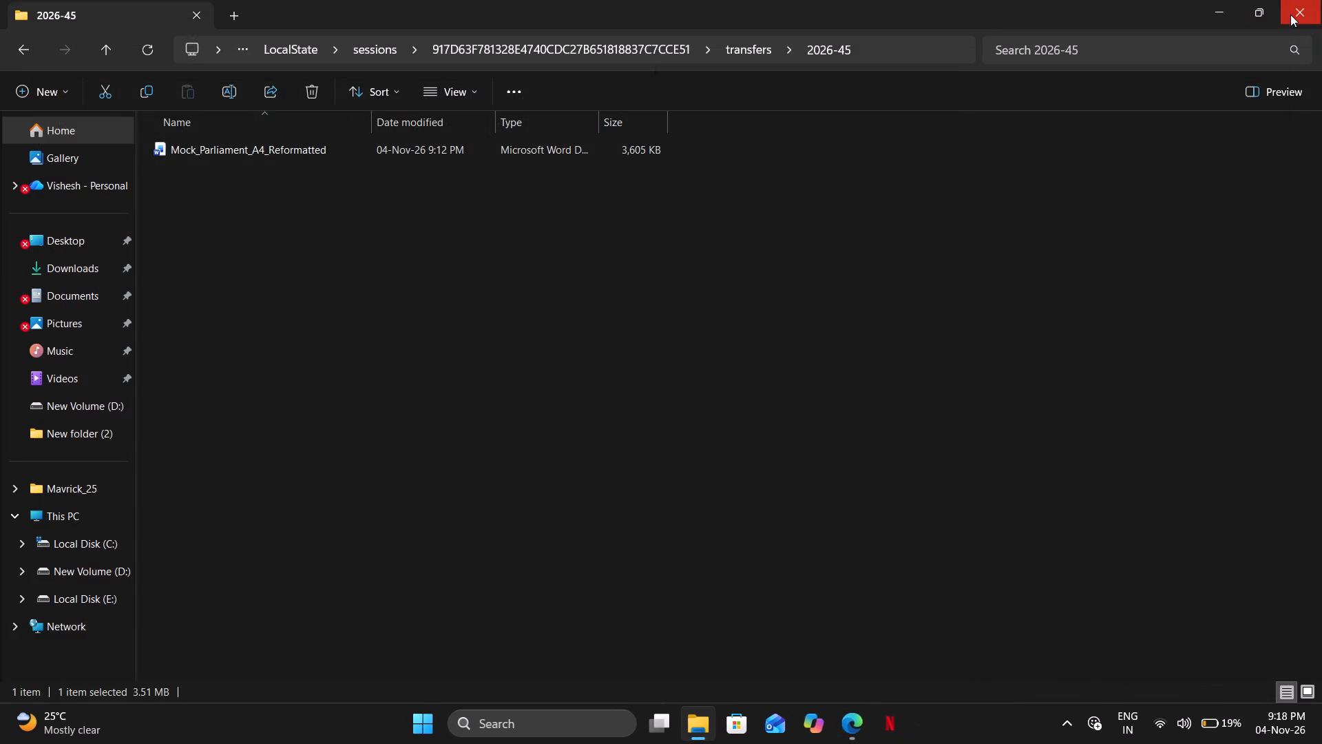
# Copy the Mock_Parliament_A4_Reformatted Word file from the 2026-45 transfers folder.
pyautogui.click(491, 150)
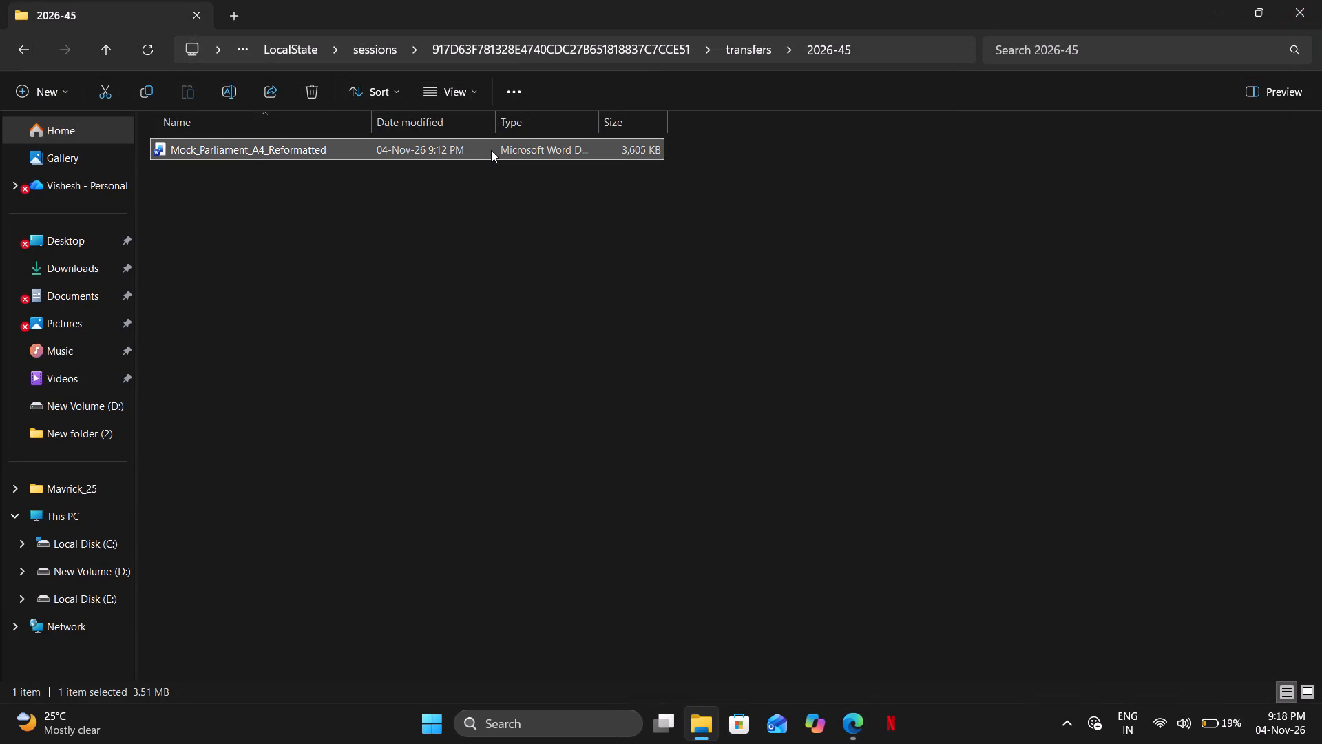
pyautogui.hotkey('ctrl', 'c')
# Search the computer for WhatsApp and launch the app.
pyautogui.click(859, 733)
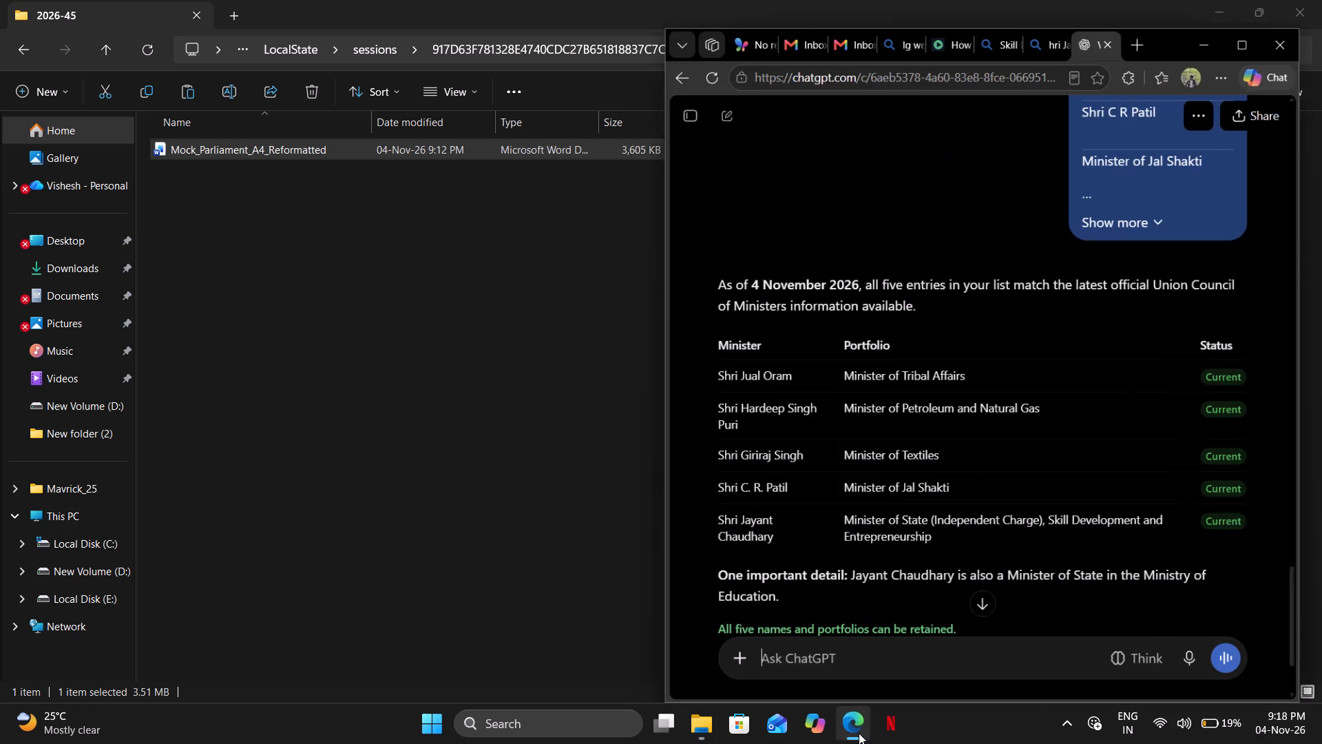
pyautogui.click(498, 732)
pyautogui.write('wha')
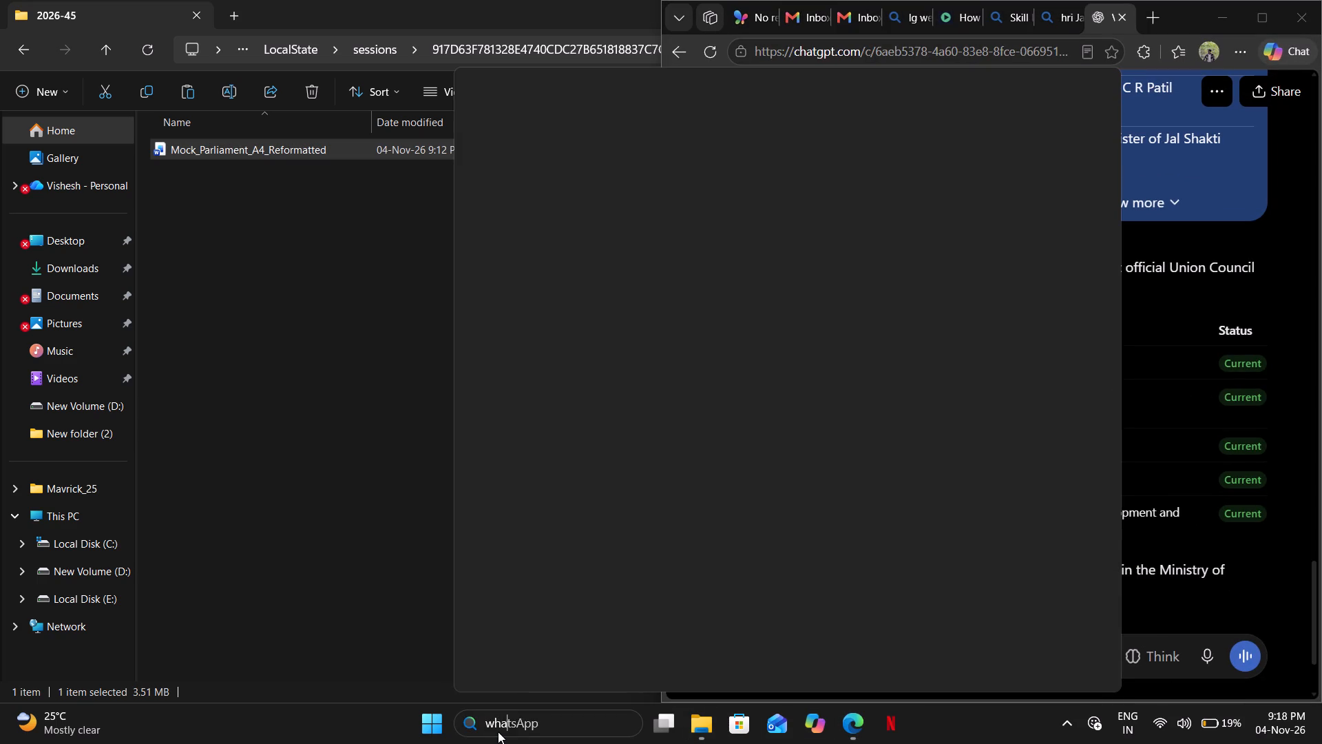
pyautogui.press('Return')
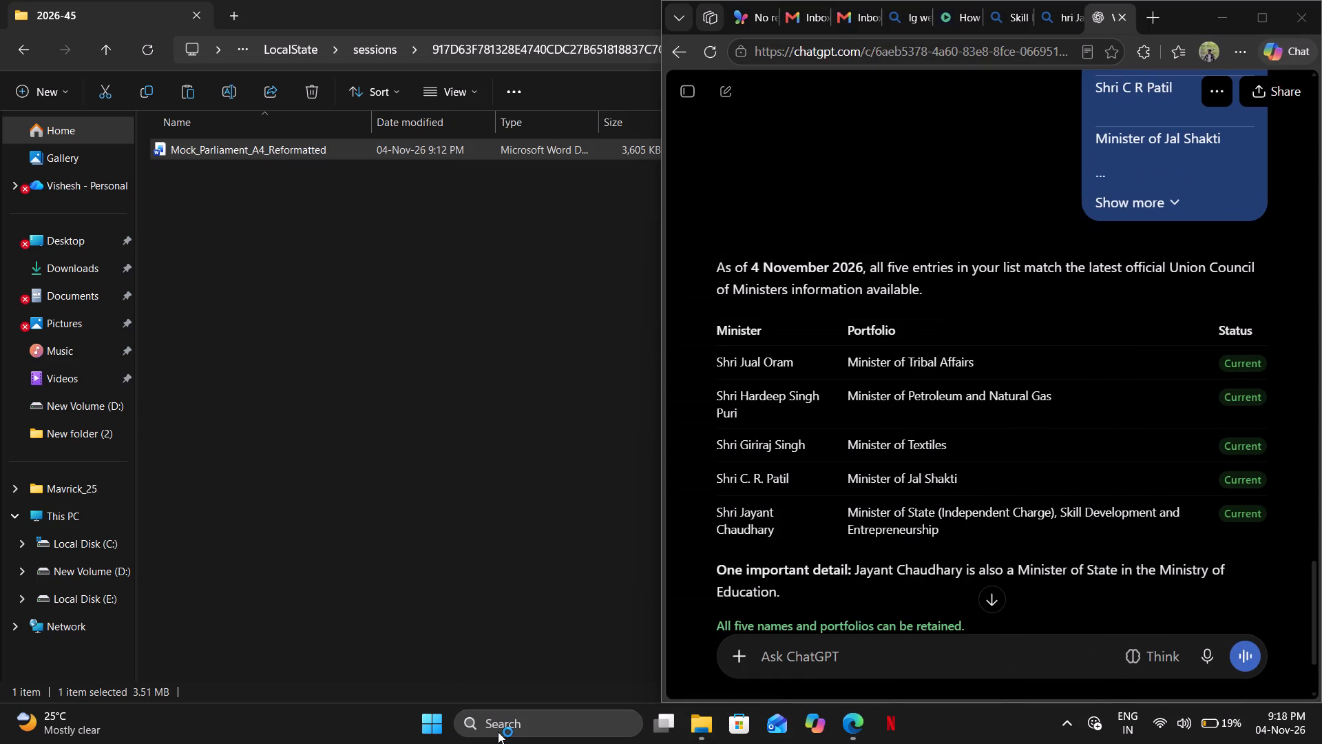
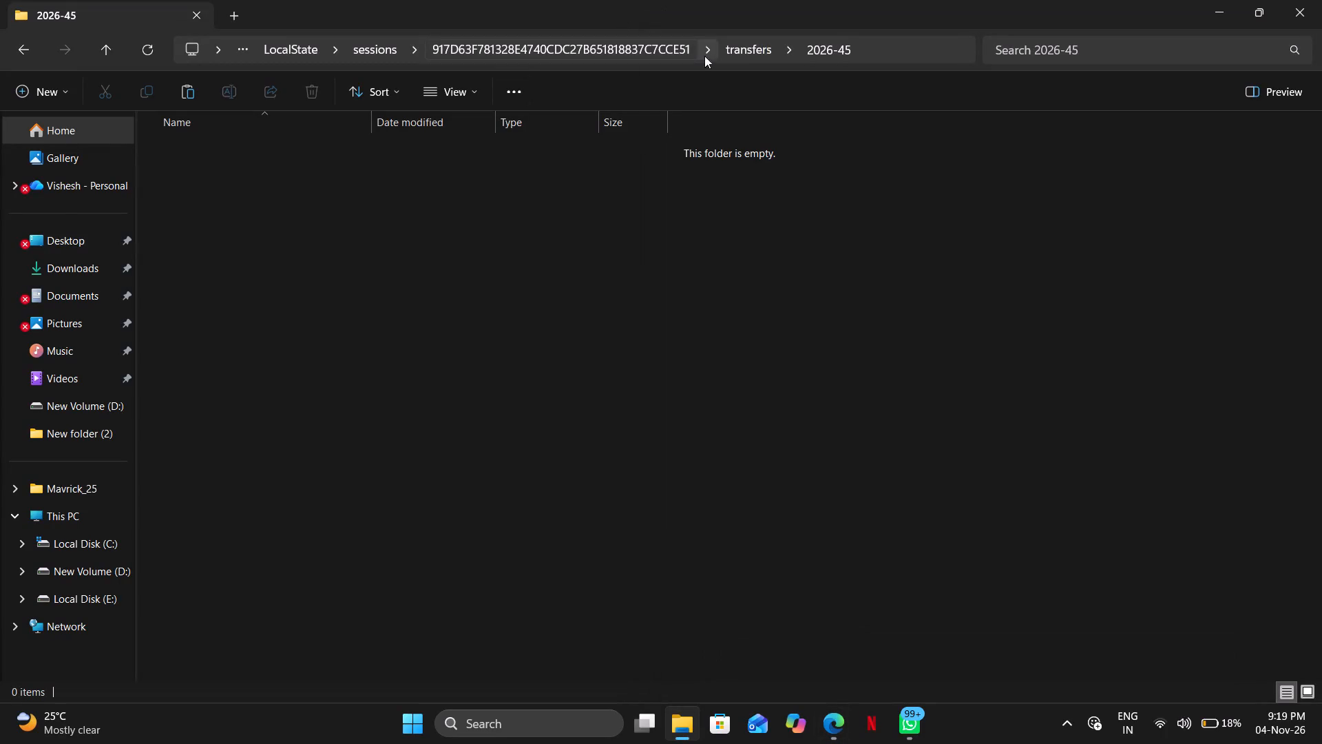
# Look through the recent files in Home and the Downloads folder for the Mock Parliament document.
pyautogui.click(82, 132)
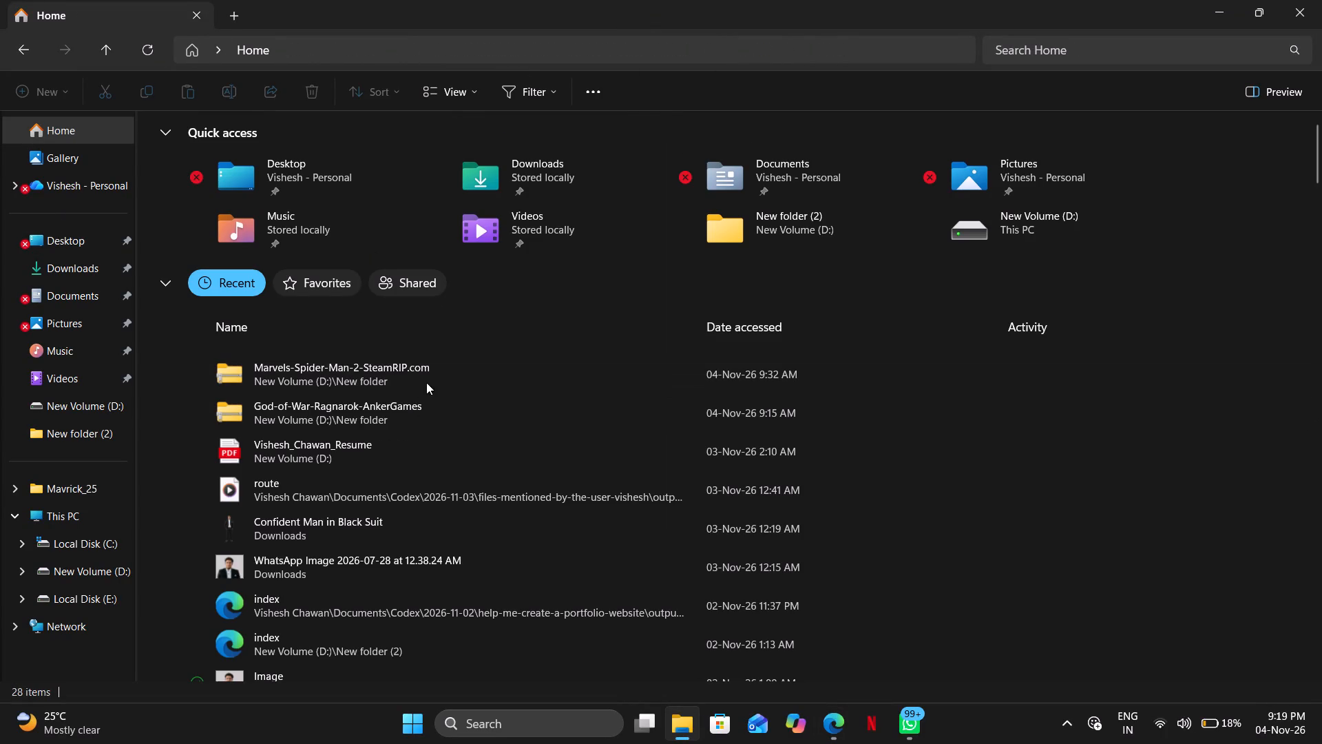
pyautogui.scroll(2, 446, 375)
pyautogui.scroll(3, 202, 326)
pyautogui.scroll(-2, 202, 326)
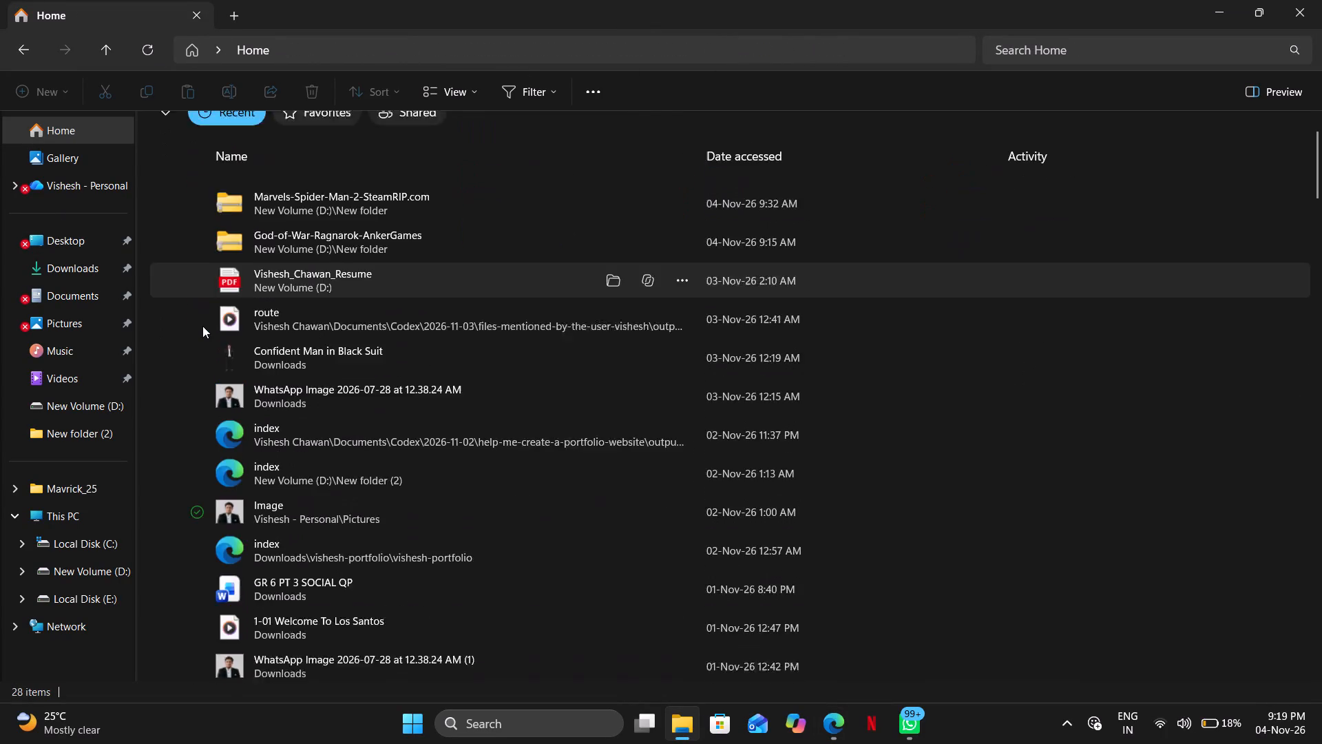
pyautogui.scroll(5, 202, 326)
pyautogui.click(59, 149)
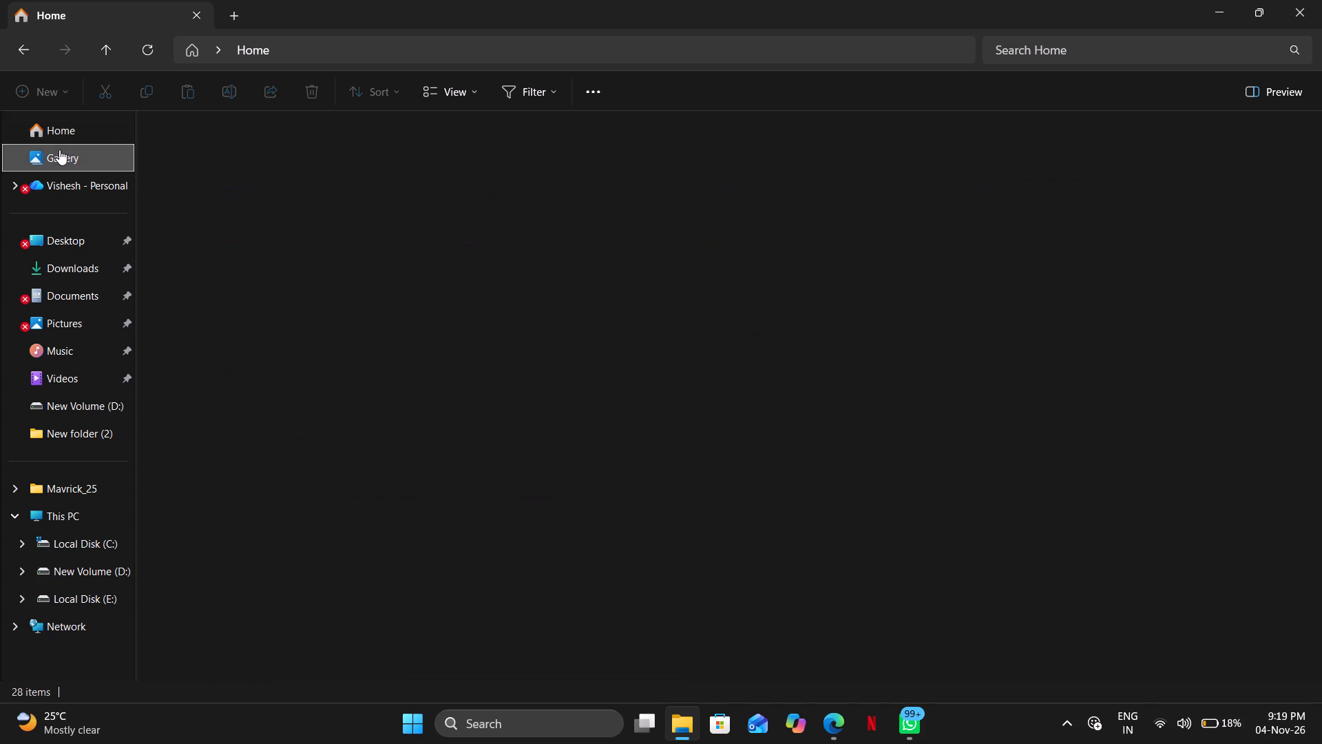
pyautogui.click(60, 271)
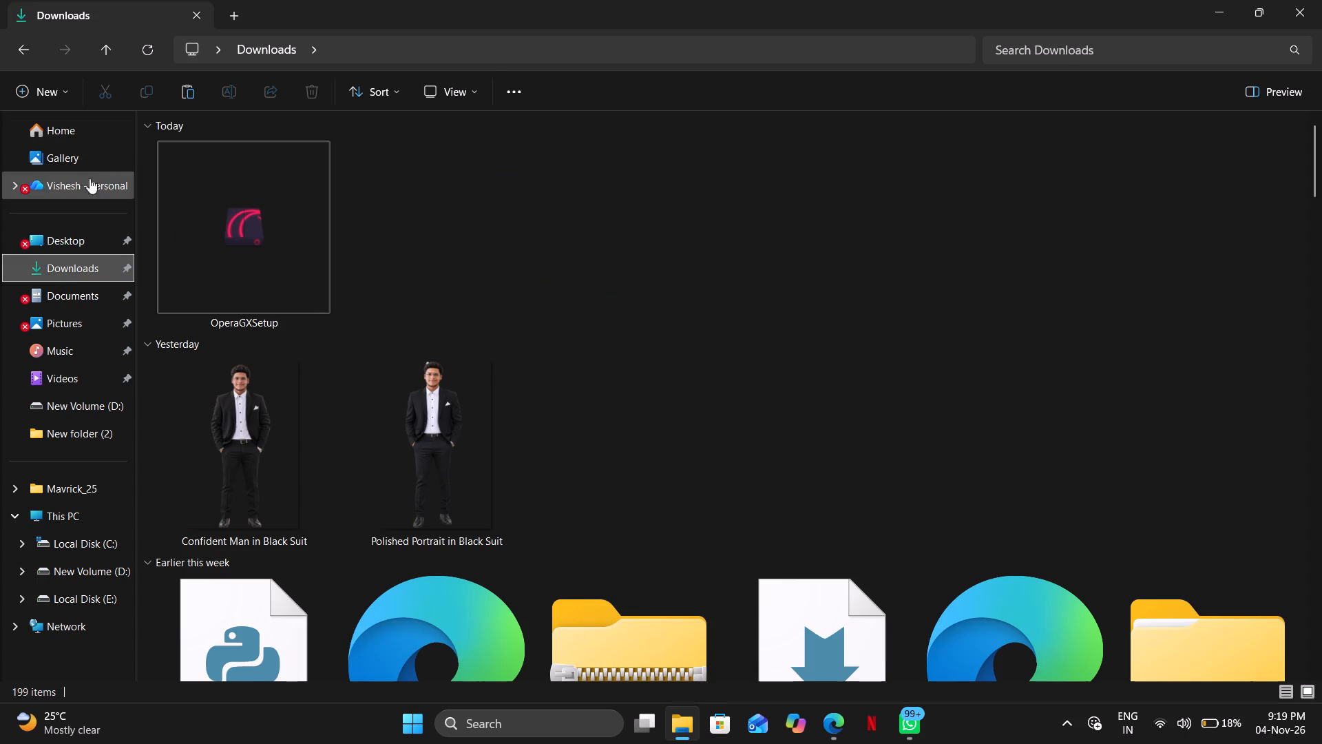
pyautogui.click(80, 141)
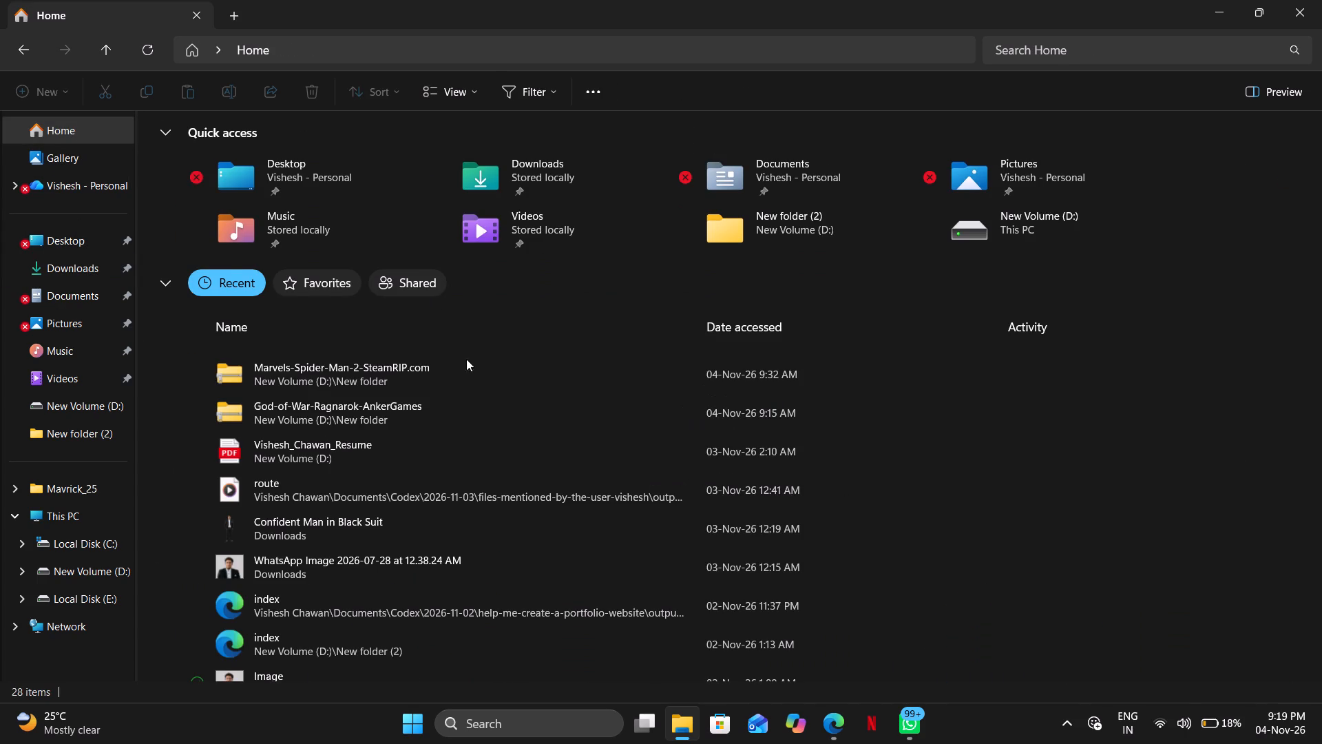
pyautogui.scroll(-1, 476, 406)
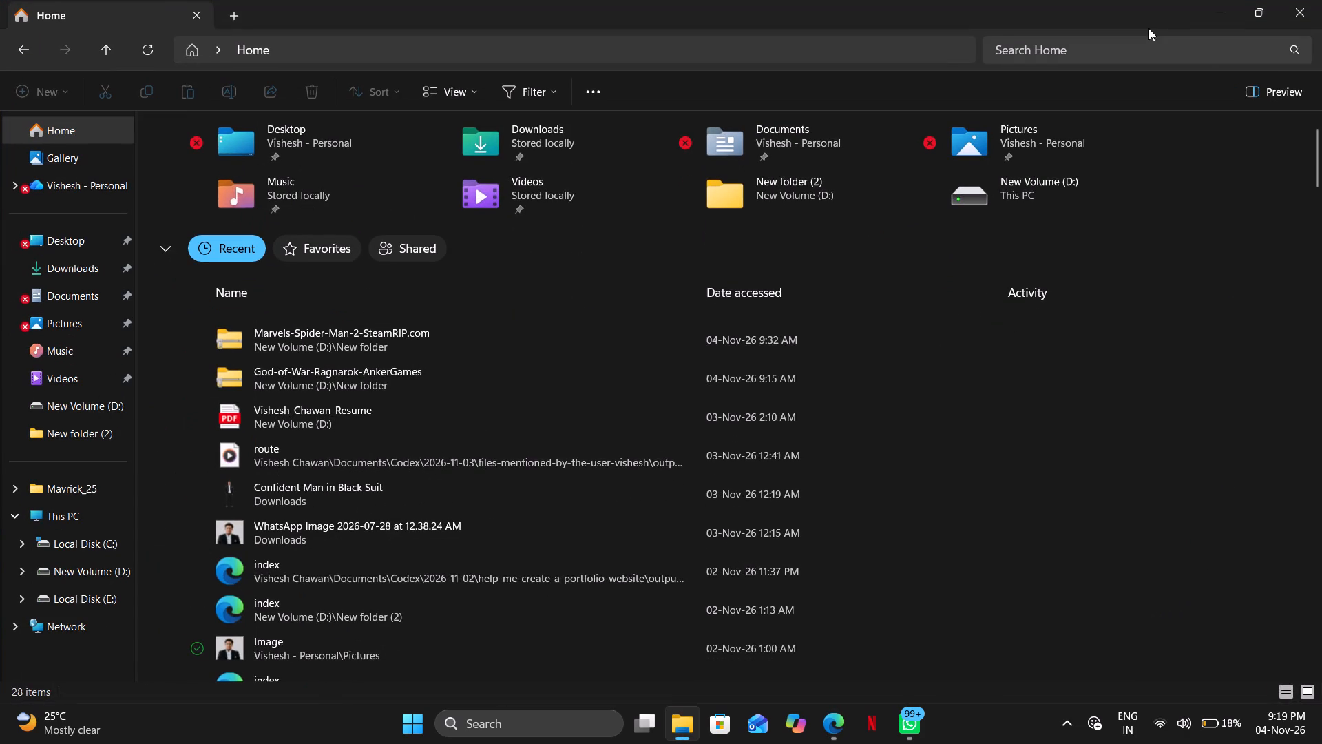
# Search the Home location for "mock parlia".
pyautogui.click(1145, 39)
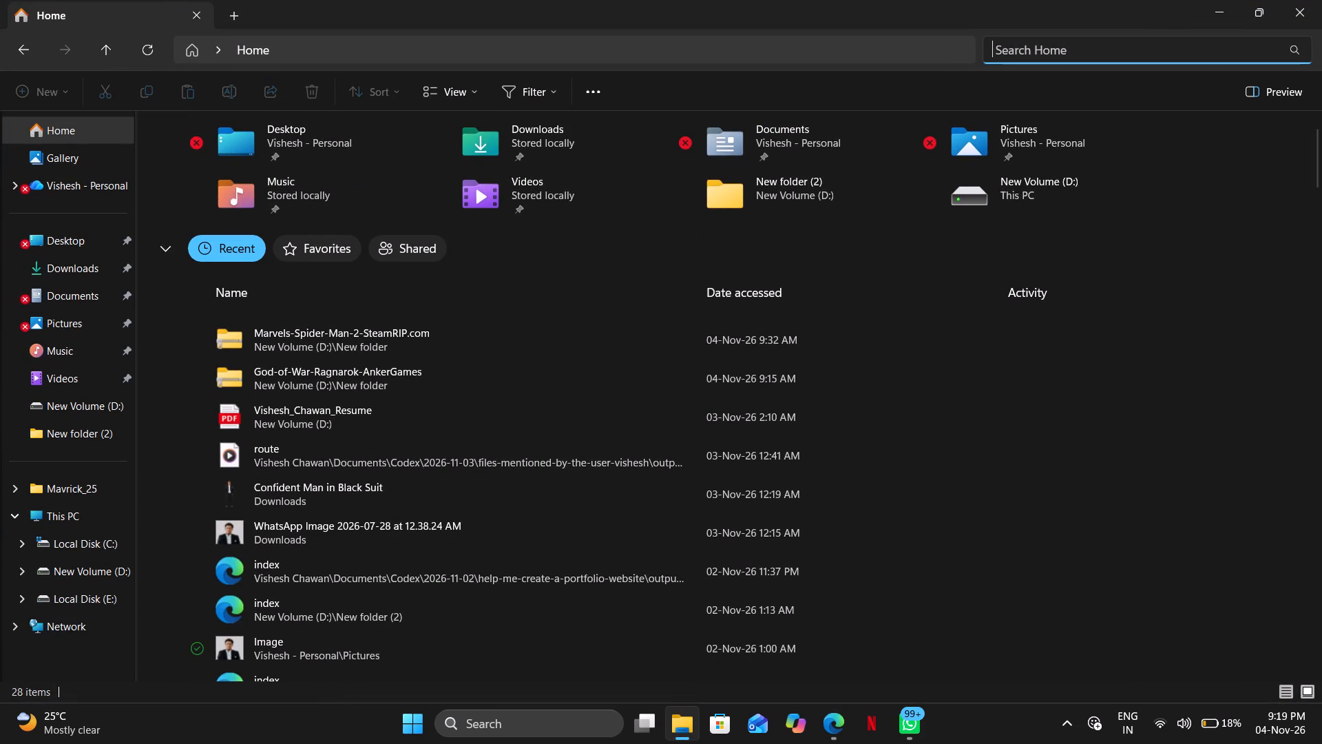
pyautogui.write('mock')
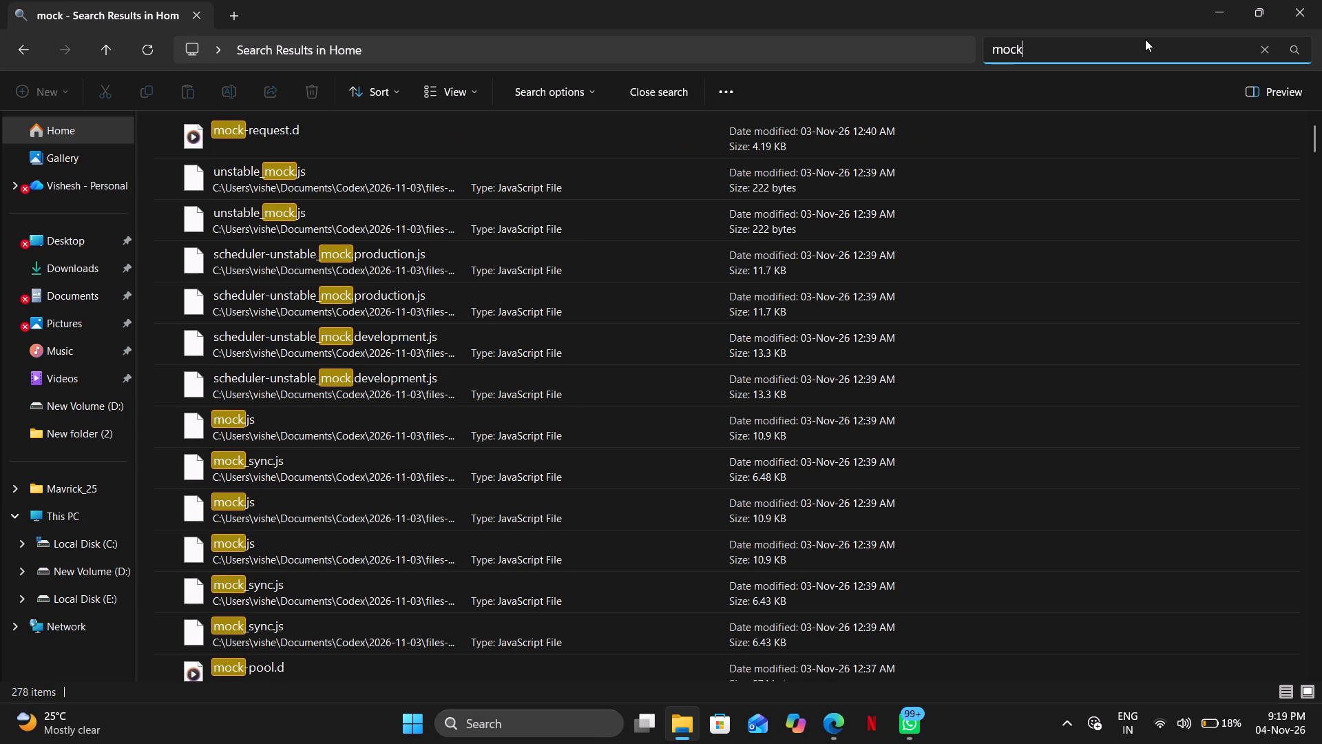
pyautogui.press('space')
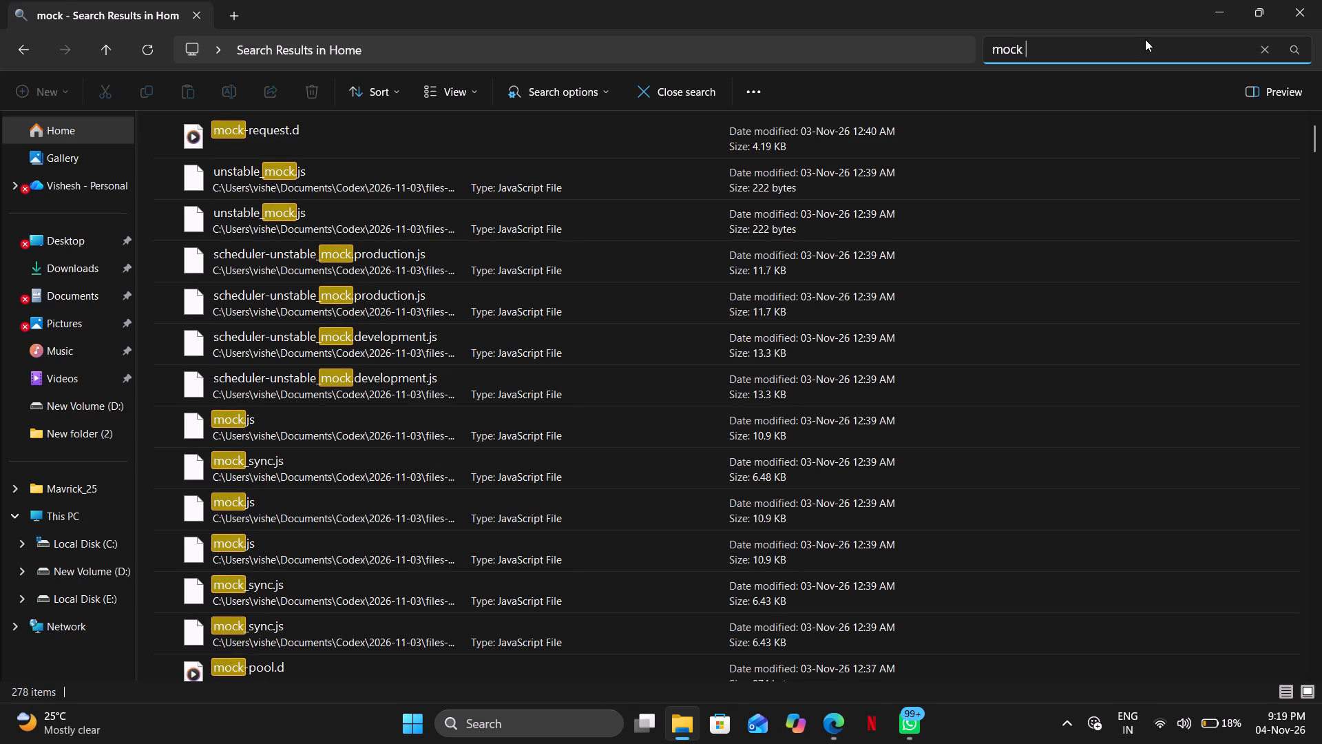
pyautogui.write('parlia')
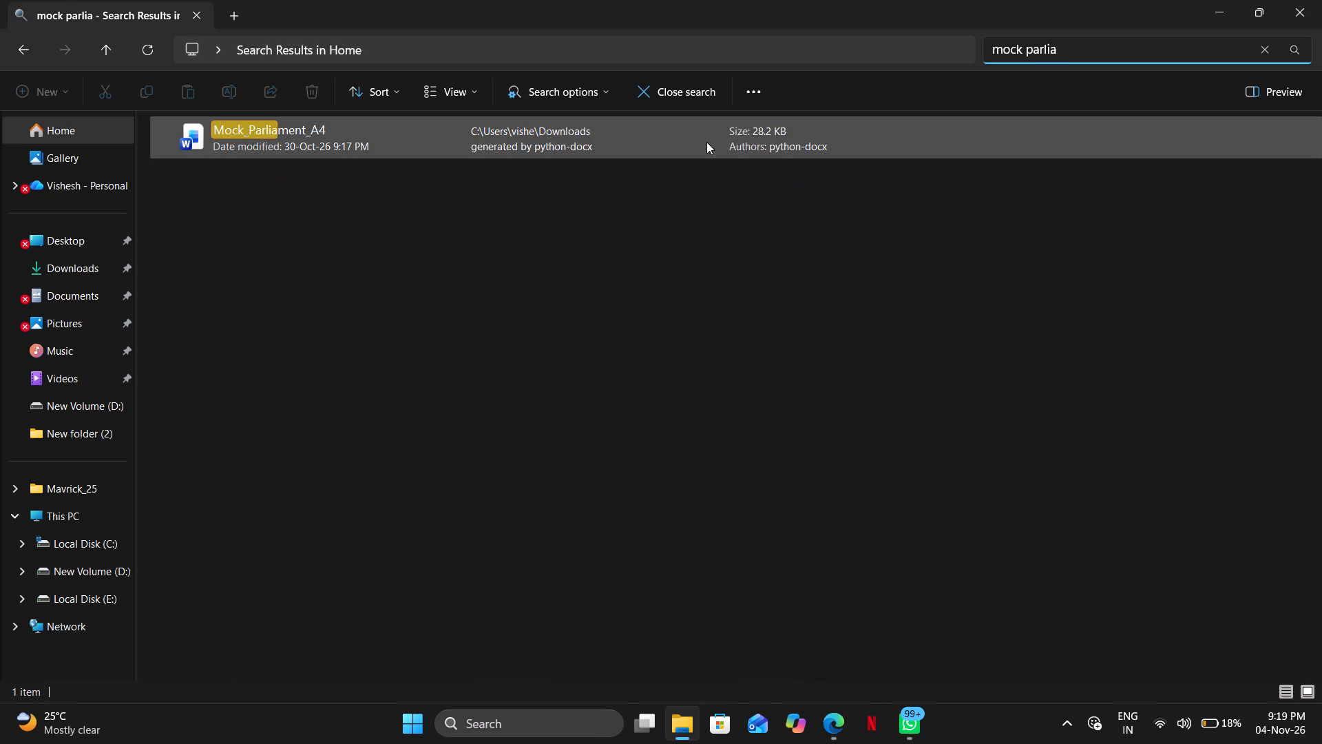
# Look through the Downloads folder, the recent files in Home and the This PC drives for the Mock Parliament document.
pyautogui.click(53, 271)
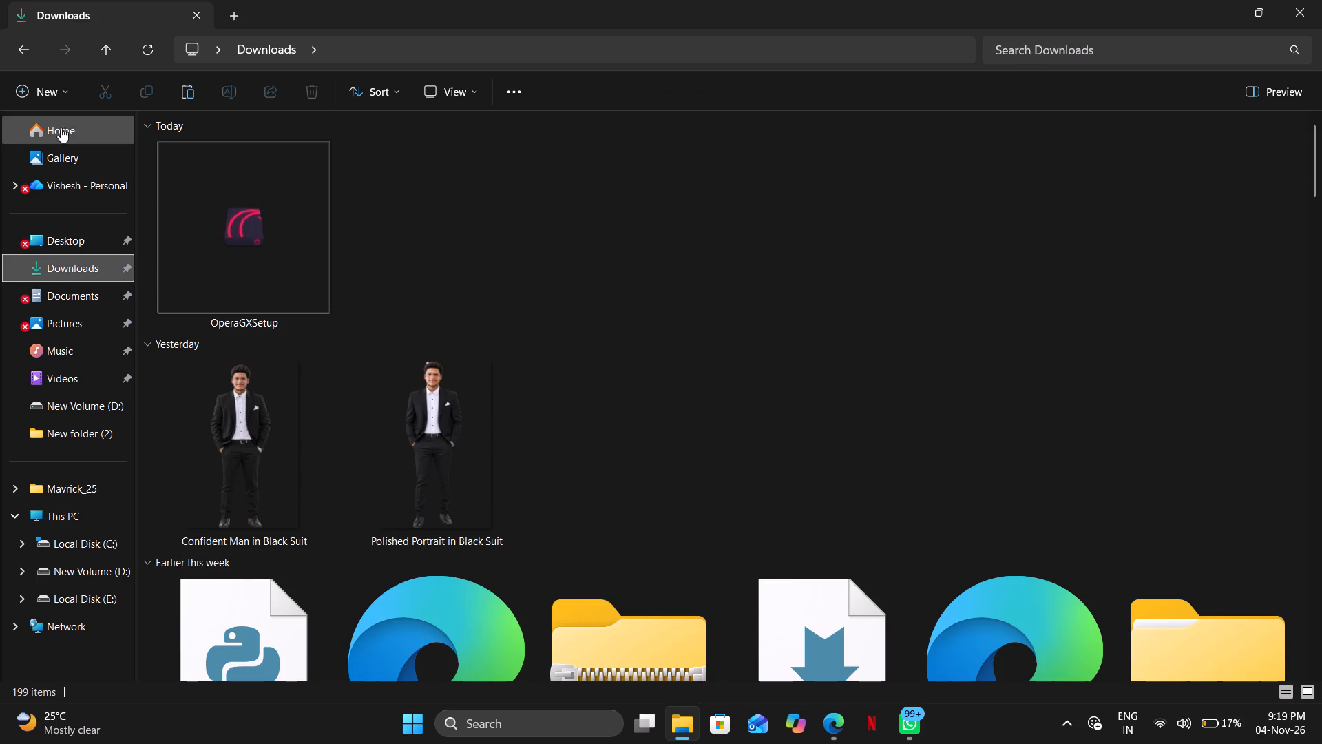
pyautogui.click(61, 130)
pyautogui.scroll(-1, 495, 363)
pyautogui.scroll(1, 495, 363)
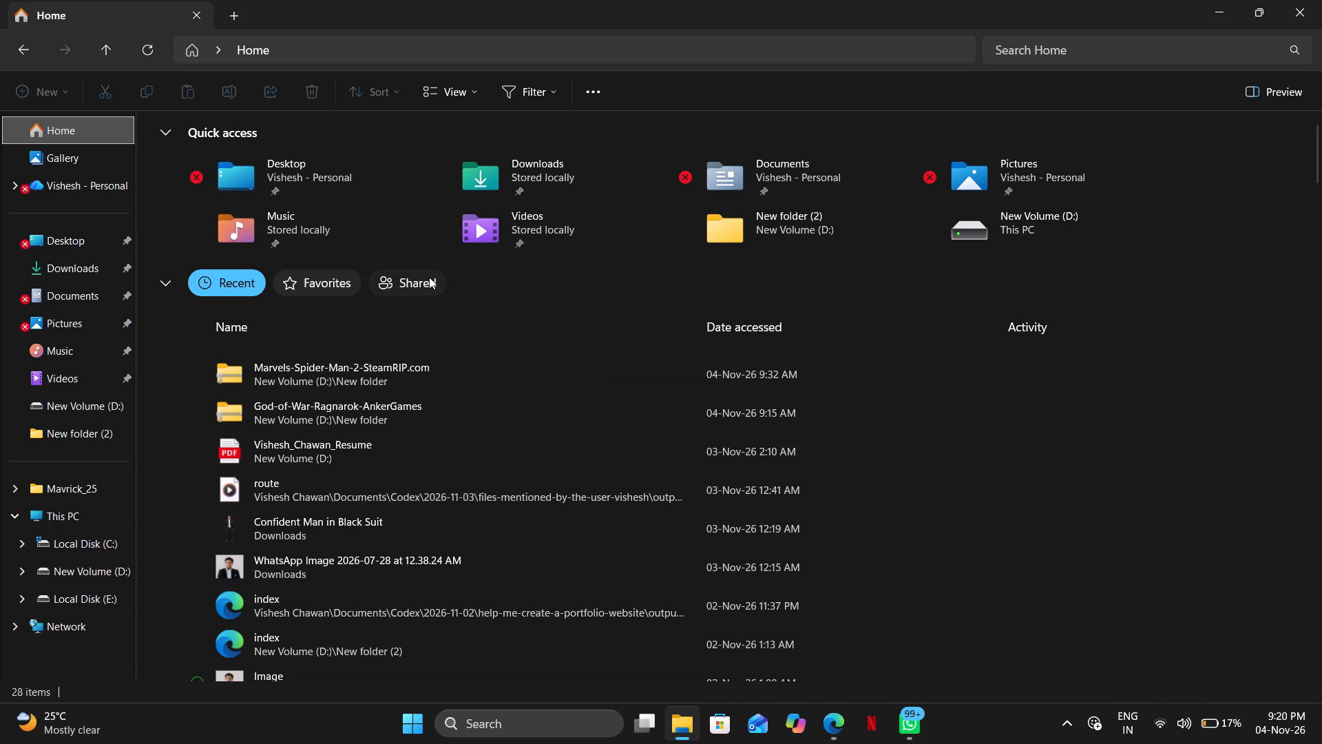
pyautogui.scroll(-1, 600, 488)
pyautogui.scroll(-1, 392, 482)
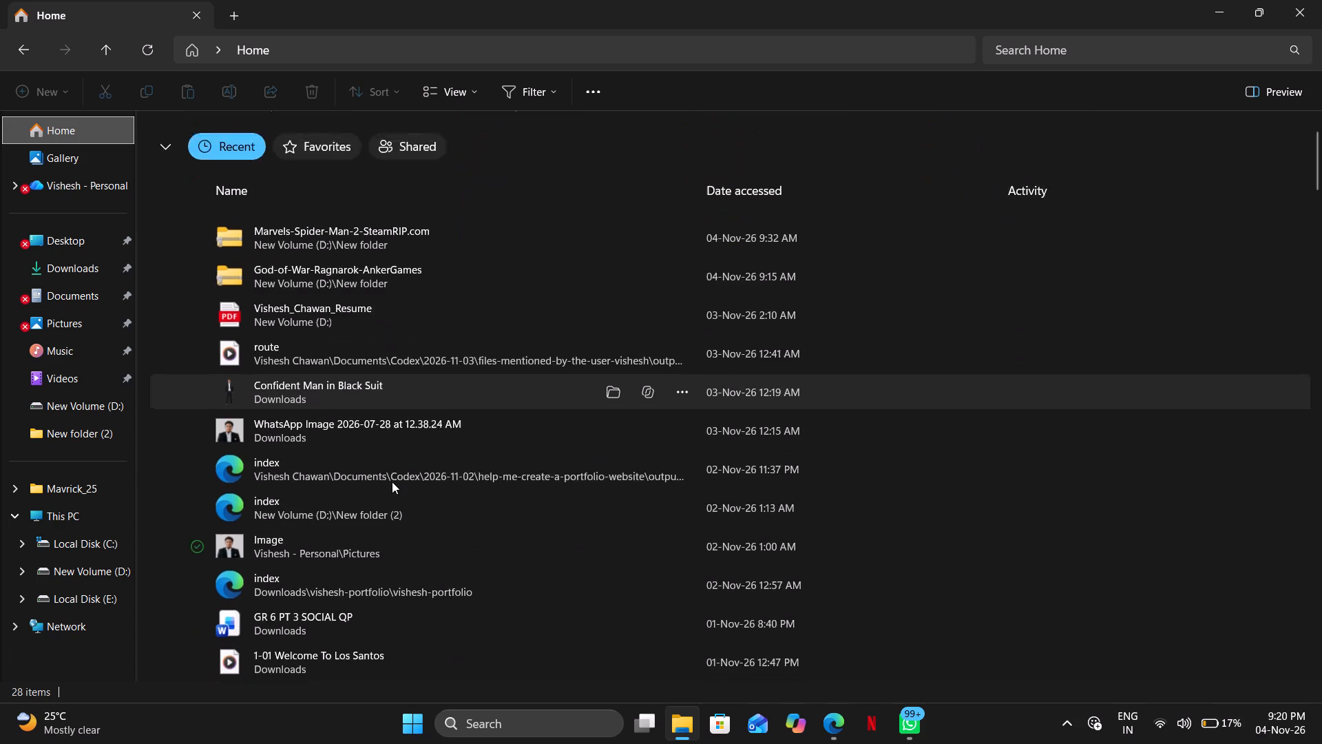
pyautogui.scroll(-3, 392, 482)
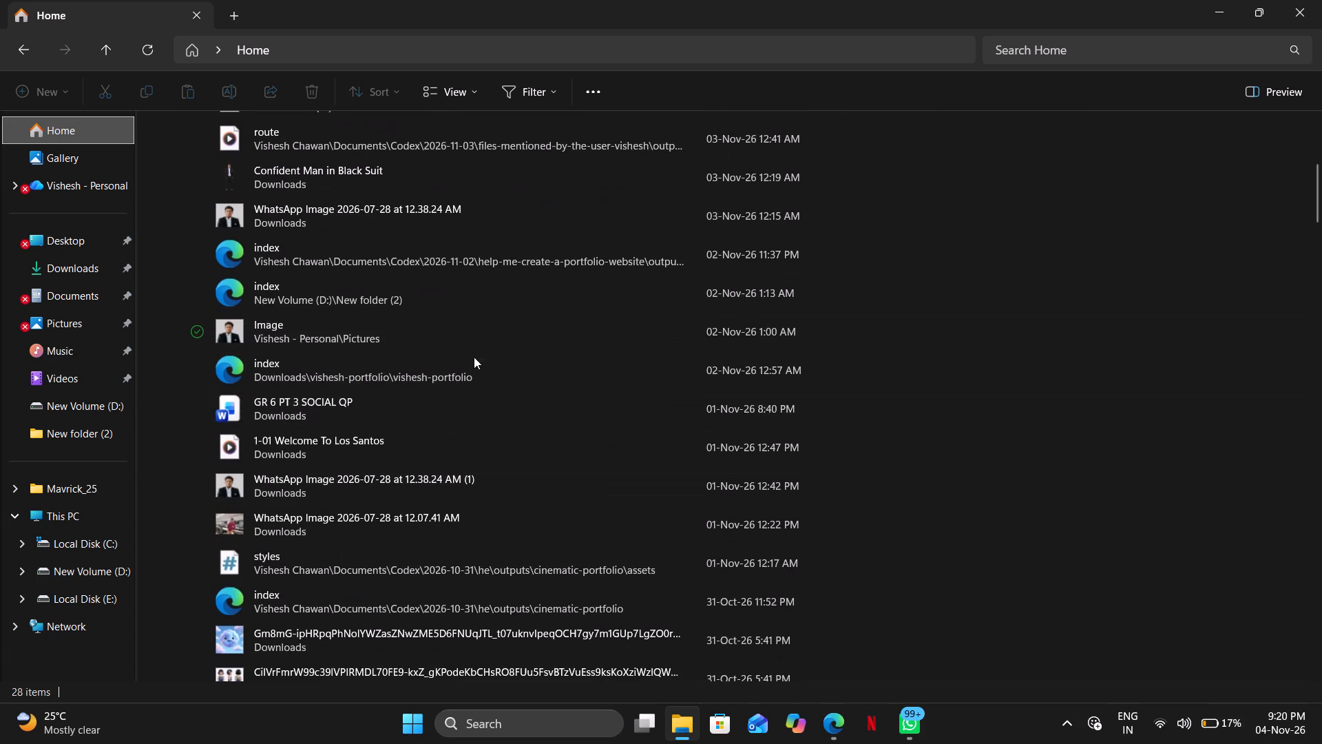
pyautogui.scroll(-4, 476, 421)
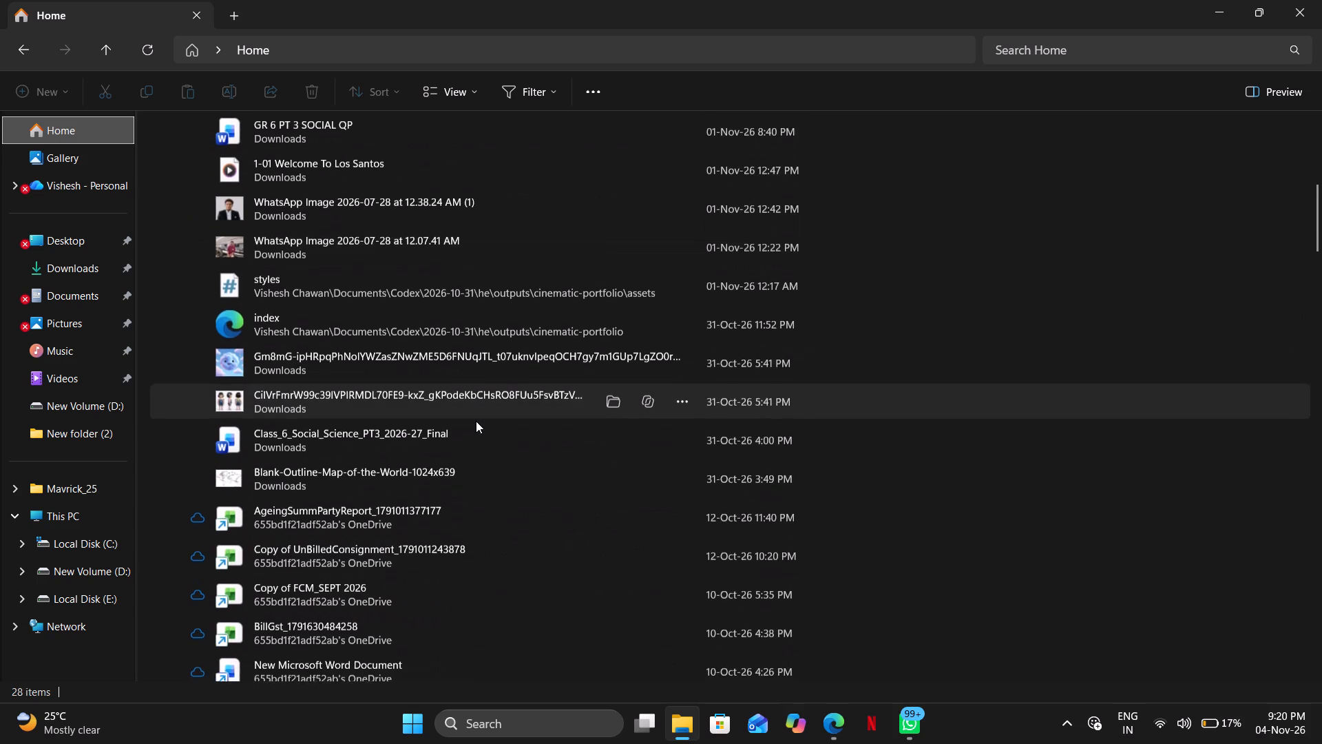
pyautogui.scroll(-1, 476, 421)
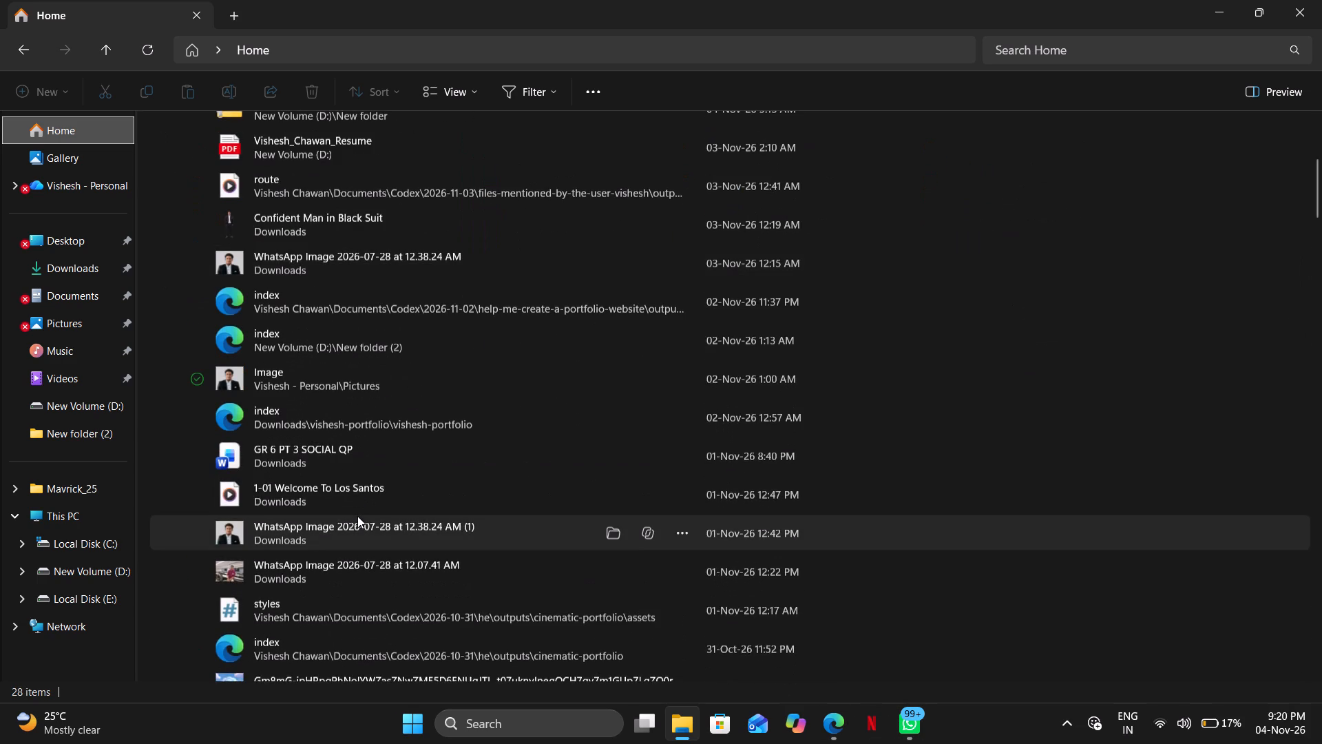
pyautogui.scroll(1, 357, 516)
pyautogui.scroll(-4, 357, 516)
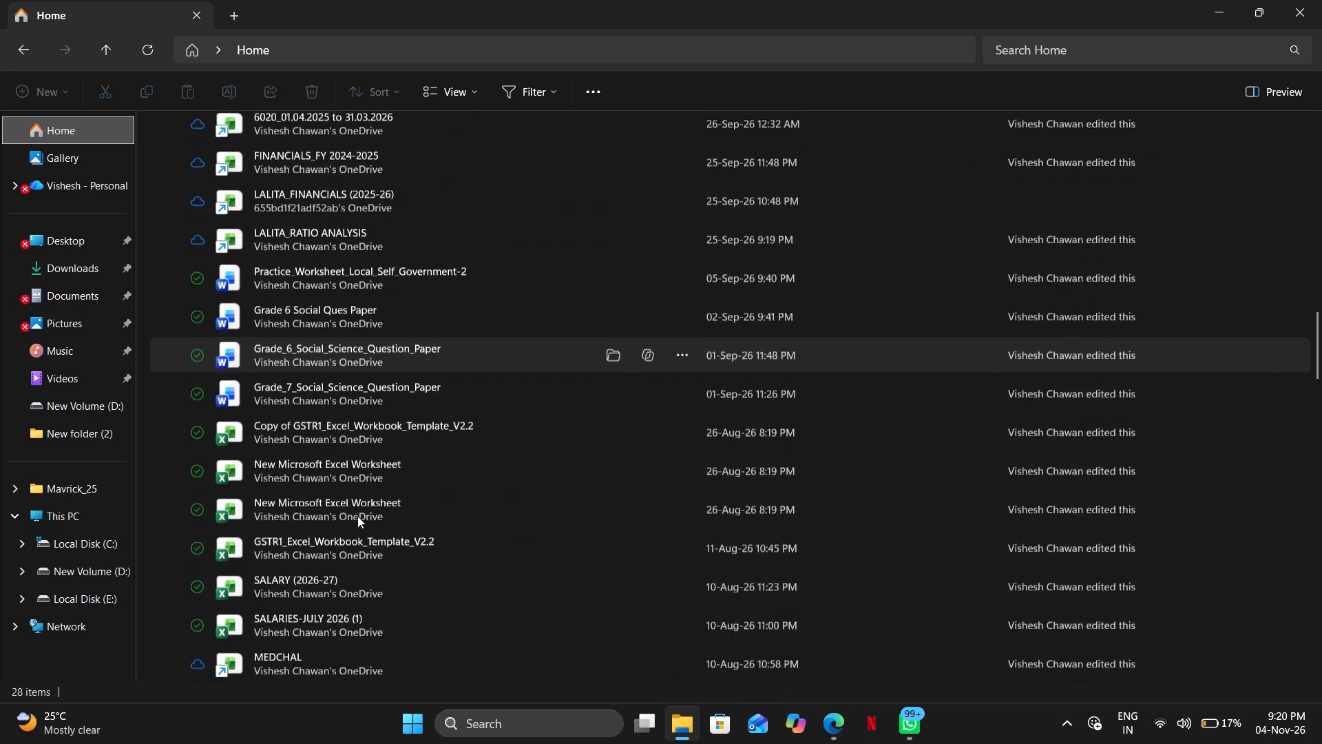
pyautogui.scroll(9, 411, 345)
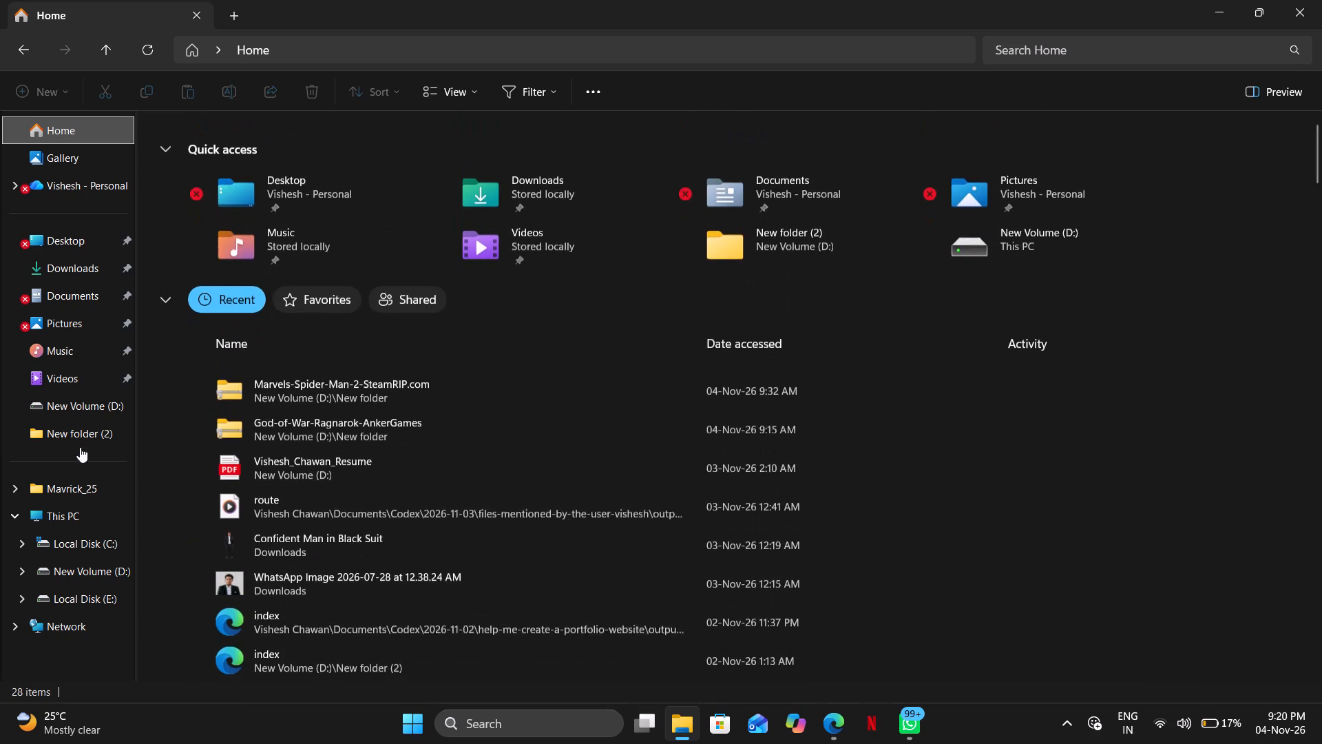
pyautogui.click(64, 508)
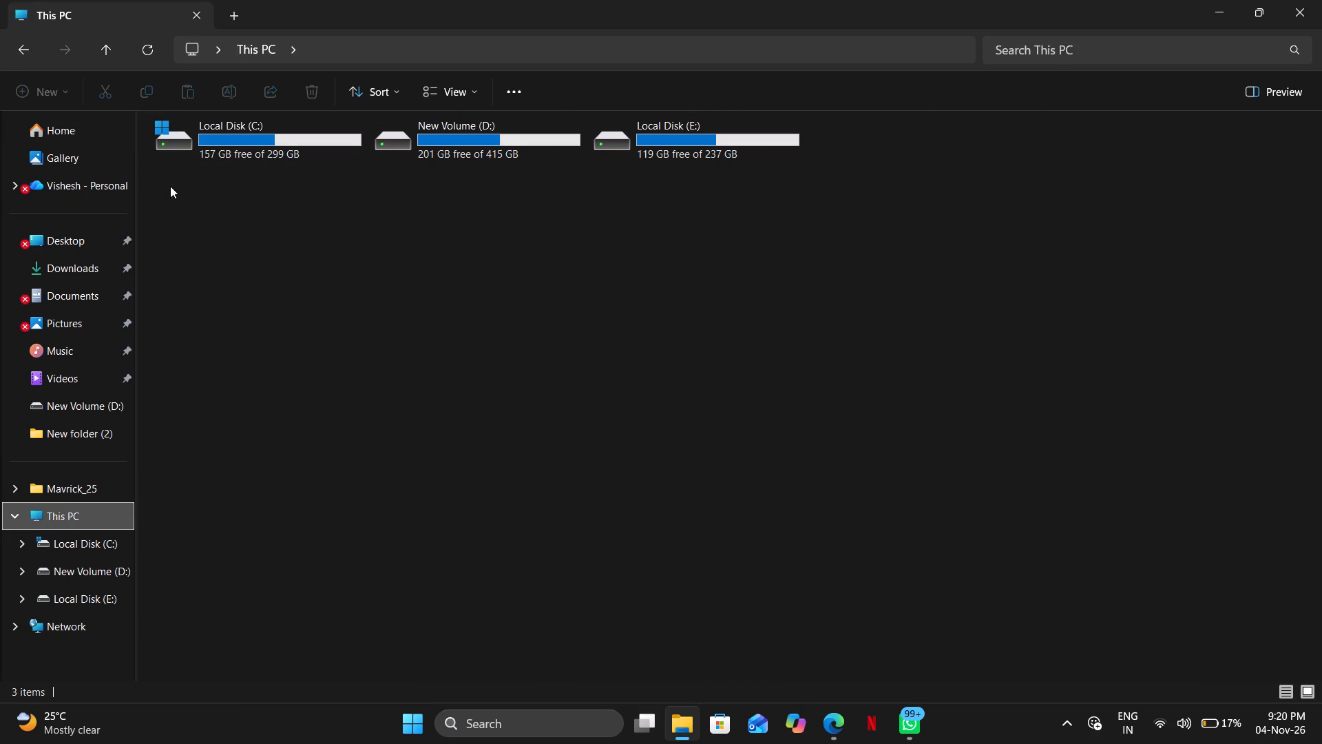
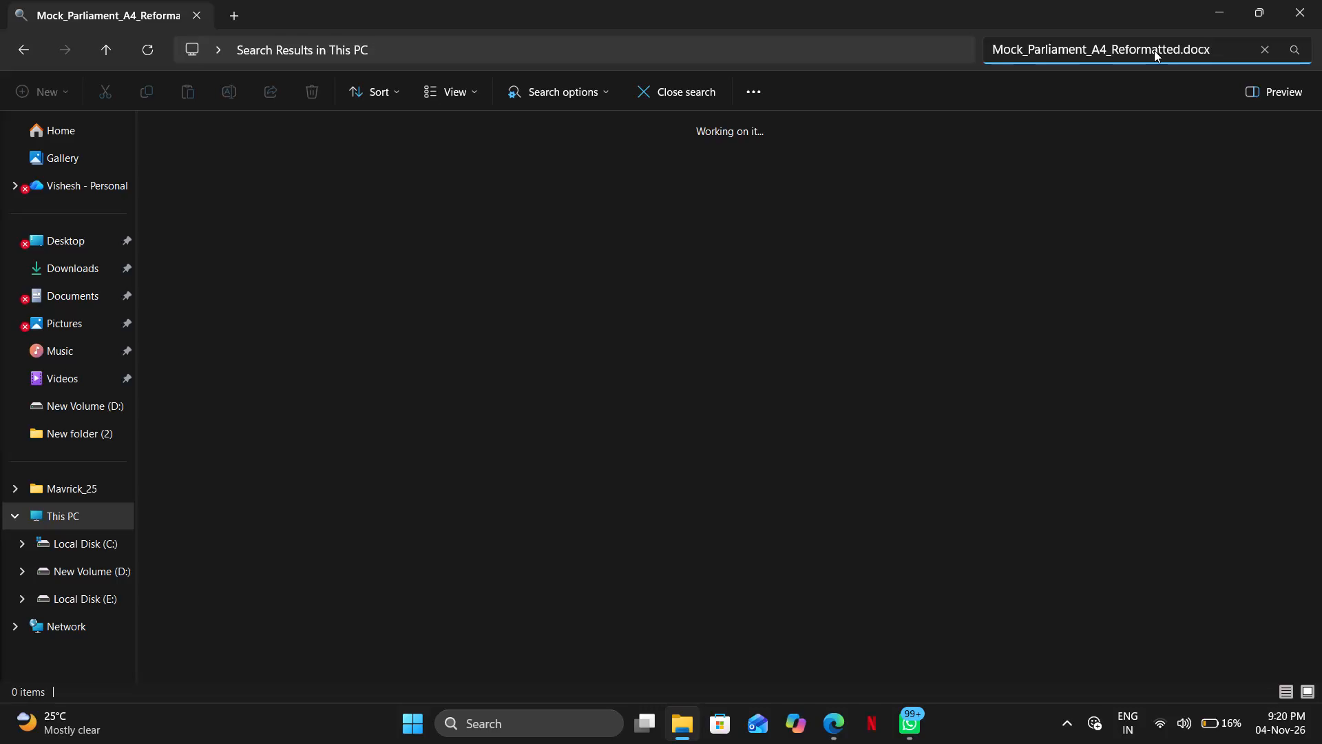
# Search This PC for Mock_Parliament_A4_Reformatted without the .docx extension.
pyautogui.press('BackSpace')
pyautogui.press('BackSpace')
pyautogui.press('BackSpace')
pyautogui.press('BackSpace')
pyautogui.press('BackSpace')
pyautogui.press('Return')
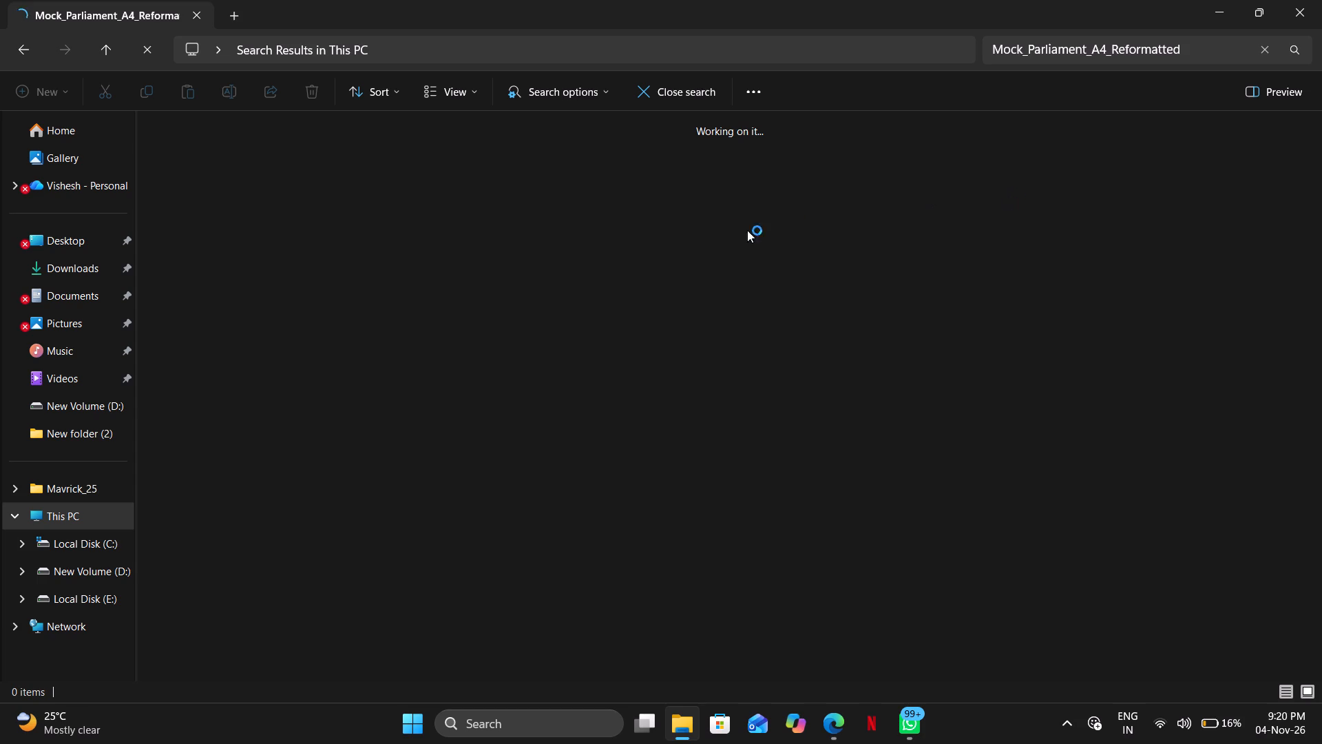
# Look through the Desktop and Documents folders in a new File Explorer tab for the reformatted Mock Parliament document.
pyautogui.click(232, 13)
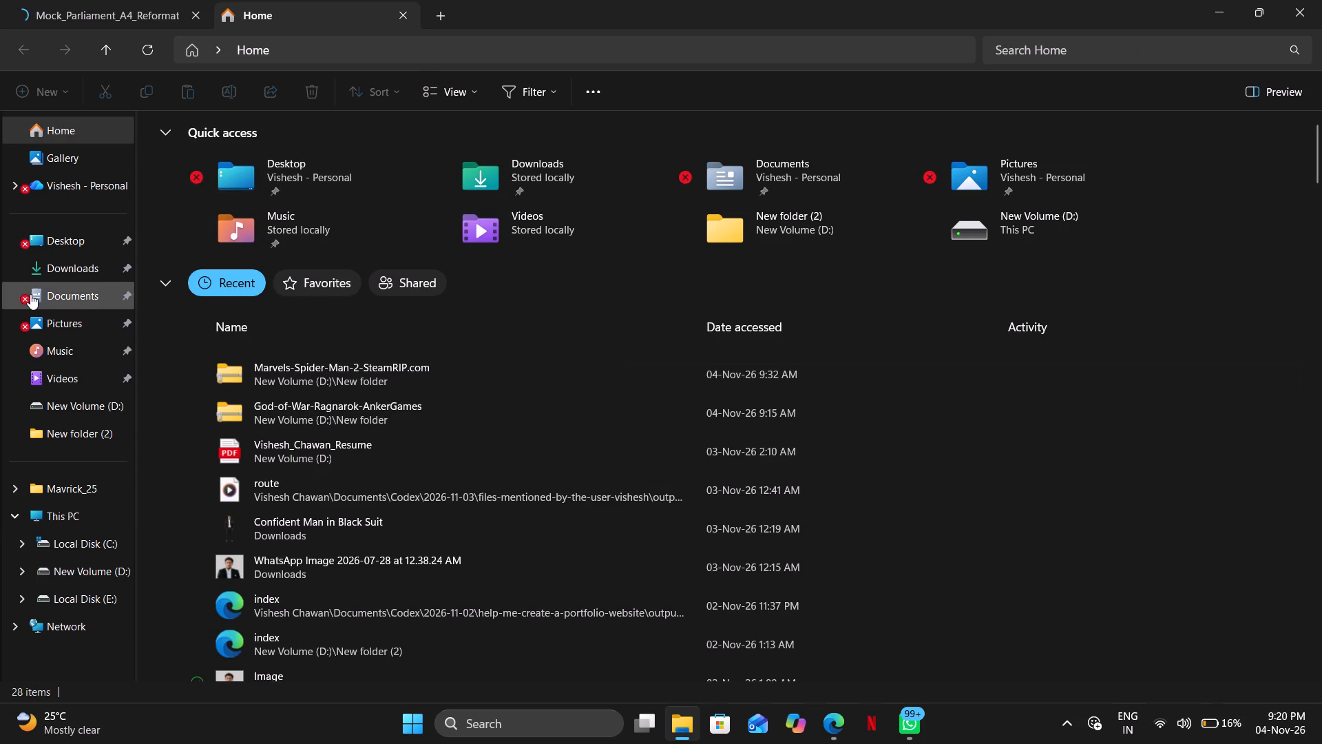
pyautogui.click(67, 247)
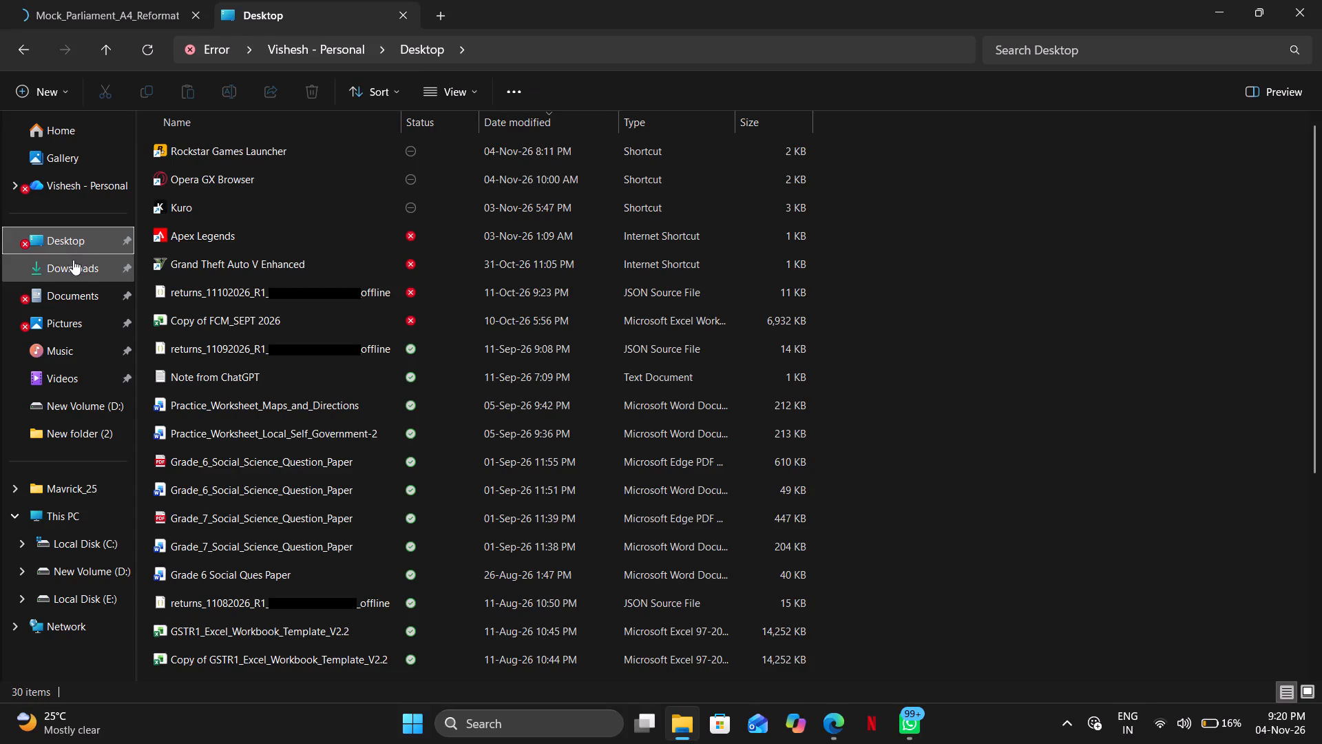
pyautogui.scroll(-2, 318, 382)
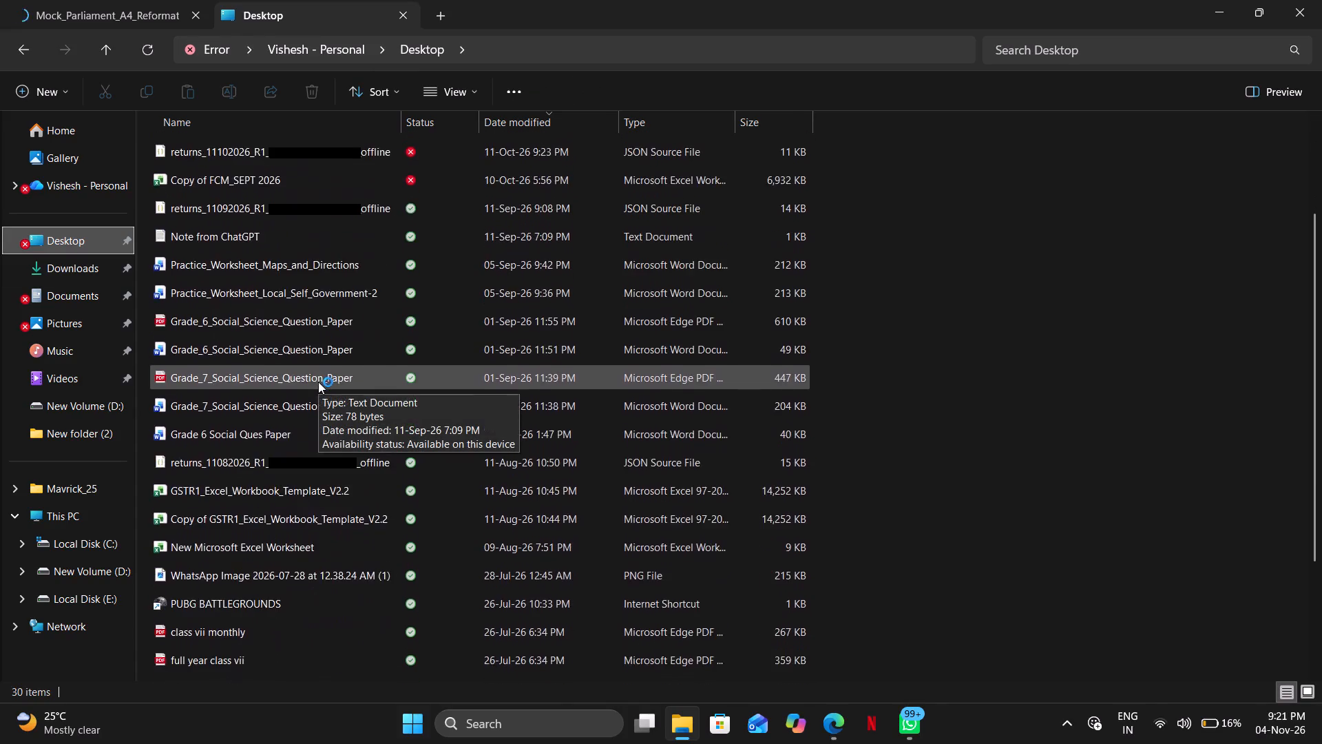
pyautogui.scroll(-4, 318, 382)
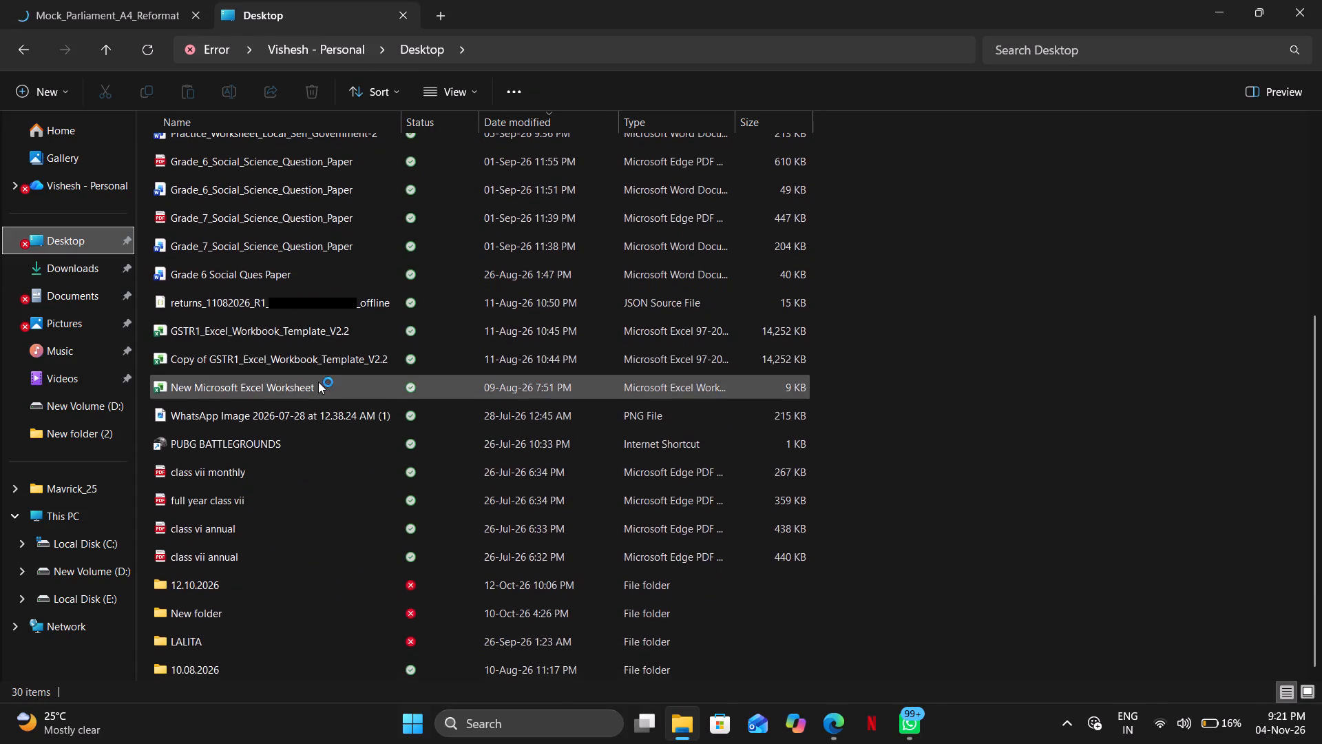
pyautogui.scroll(-1, 318, 382)
pyautogui.click(65, 298)
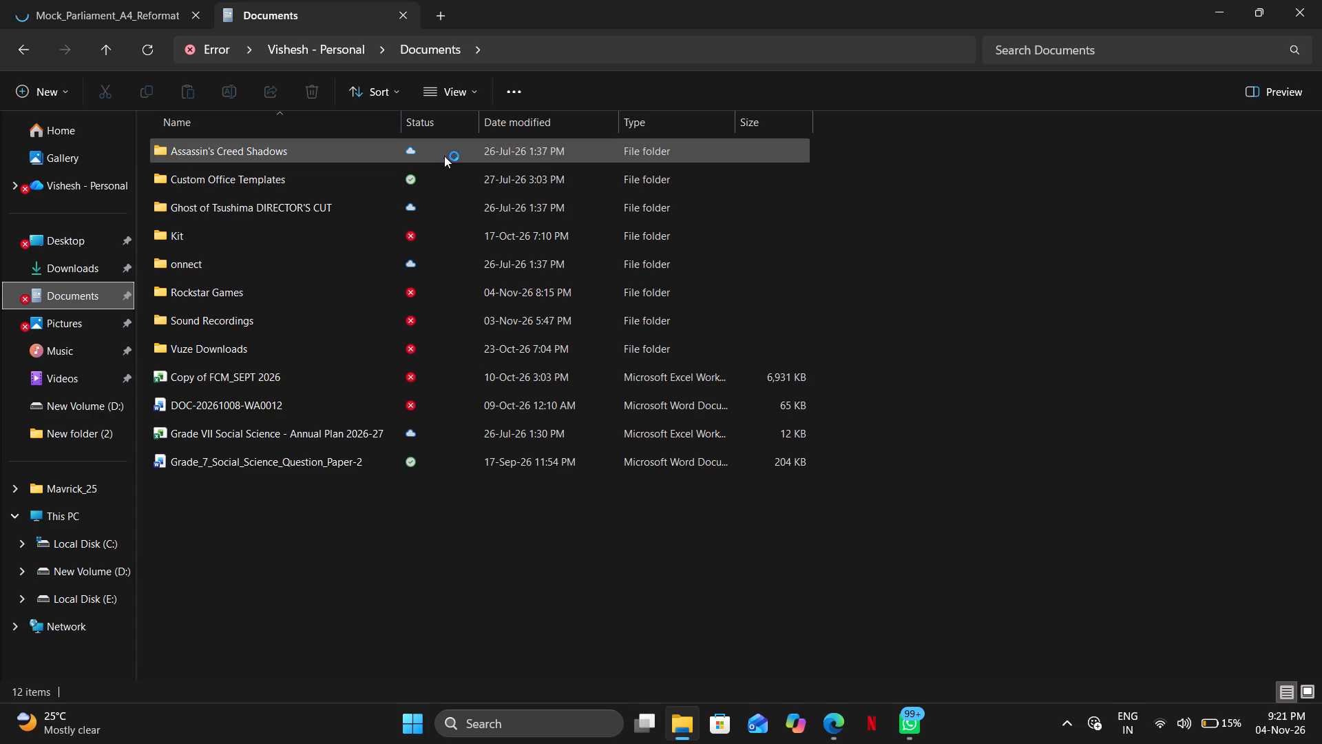
# Look through the Downloads folder for the reformatted Mock Parliament document.
pyautogui.click(85, 264)
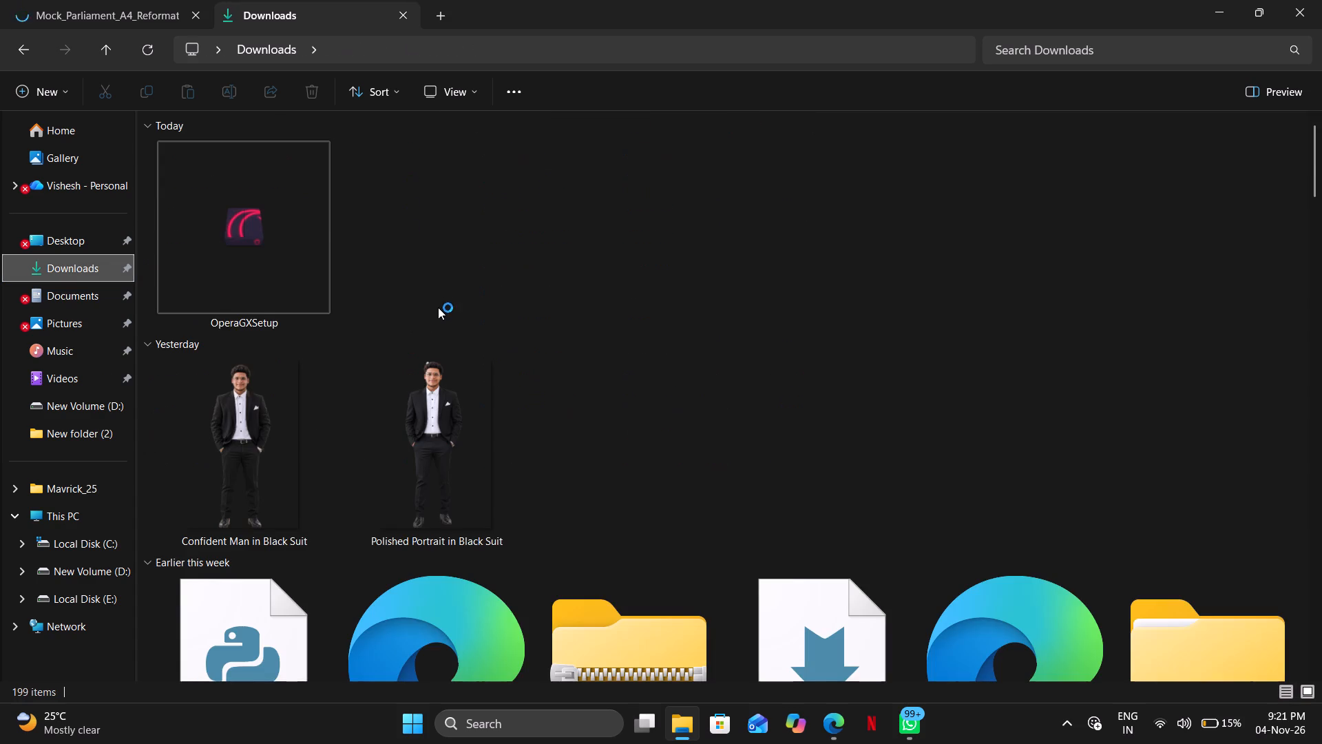
pyautogui.scroll(-4, 438, 307)
pyautogui.scroll(-1, 549, 289)
pyautogui.scroll(-1, 649, 331)
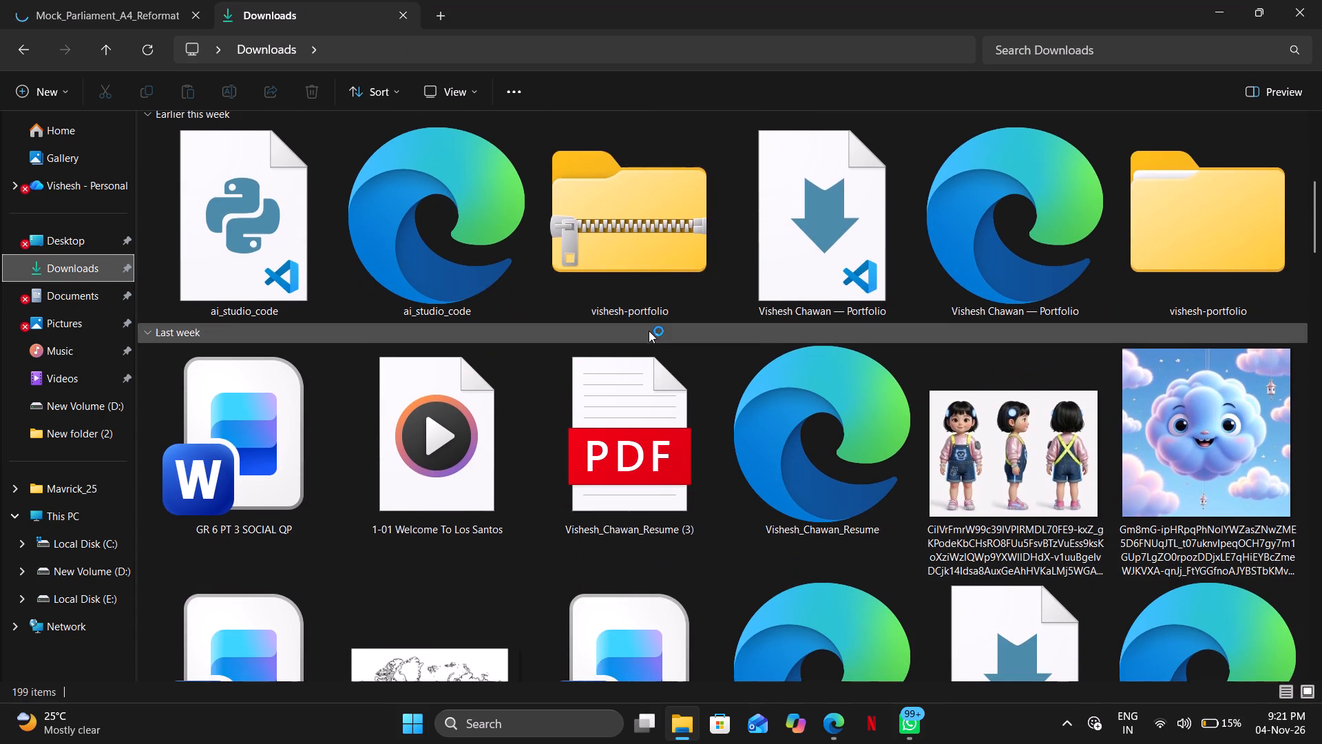
pyautogui.scroll(-3, 649, 331)
pyautogui.scroll(-1, 559, 393)
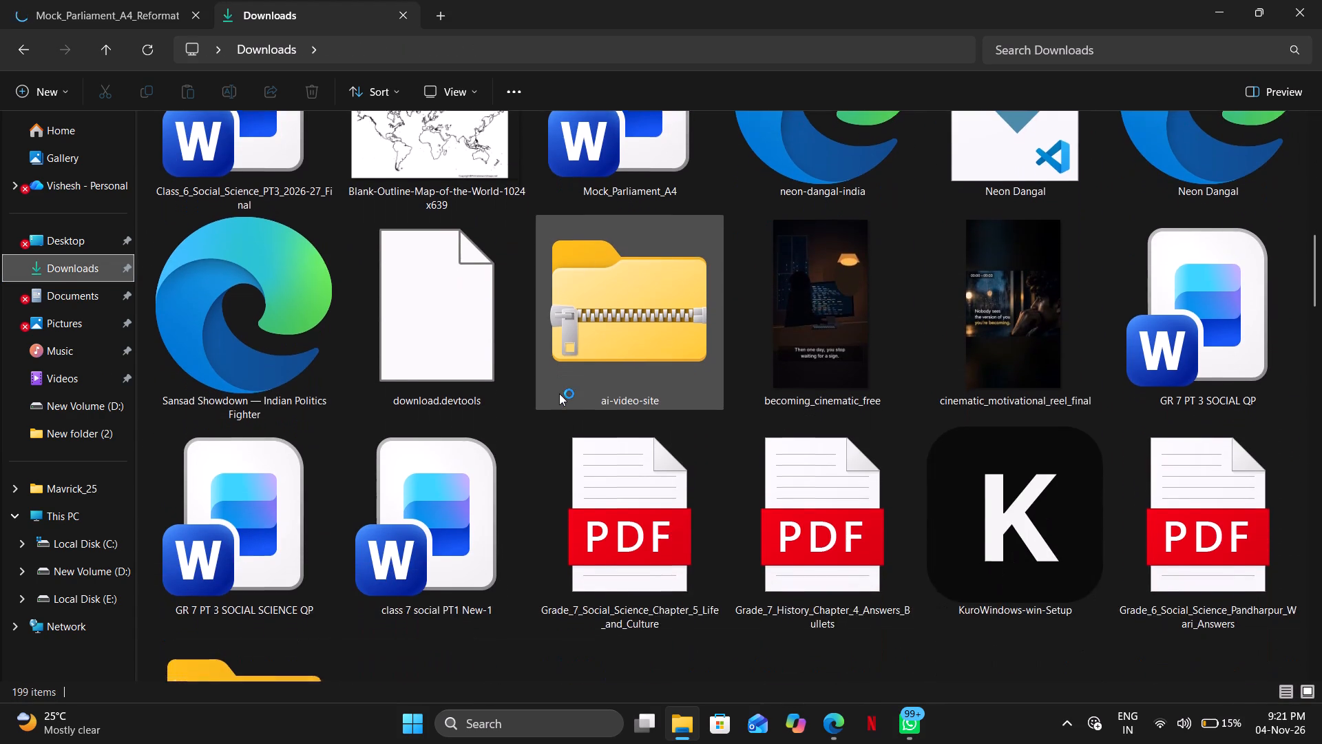
pyautogui.scroll(-2, 559, 393)
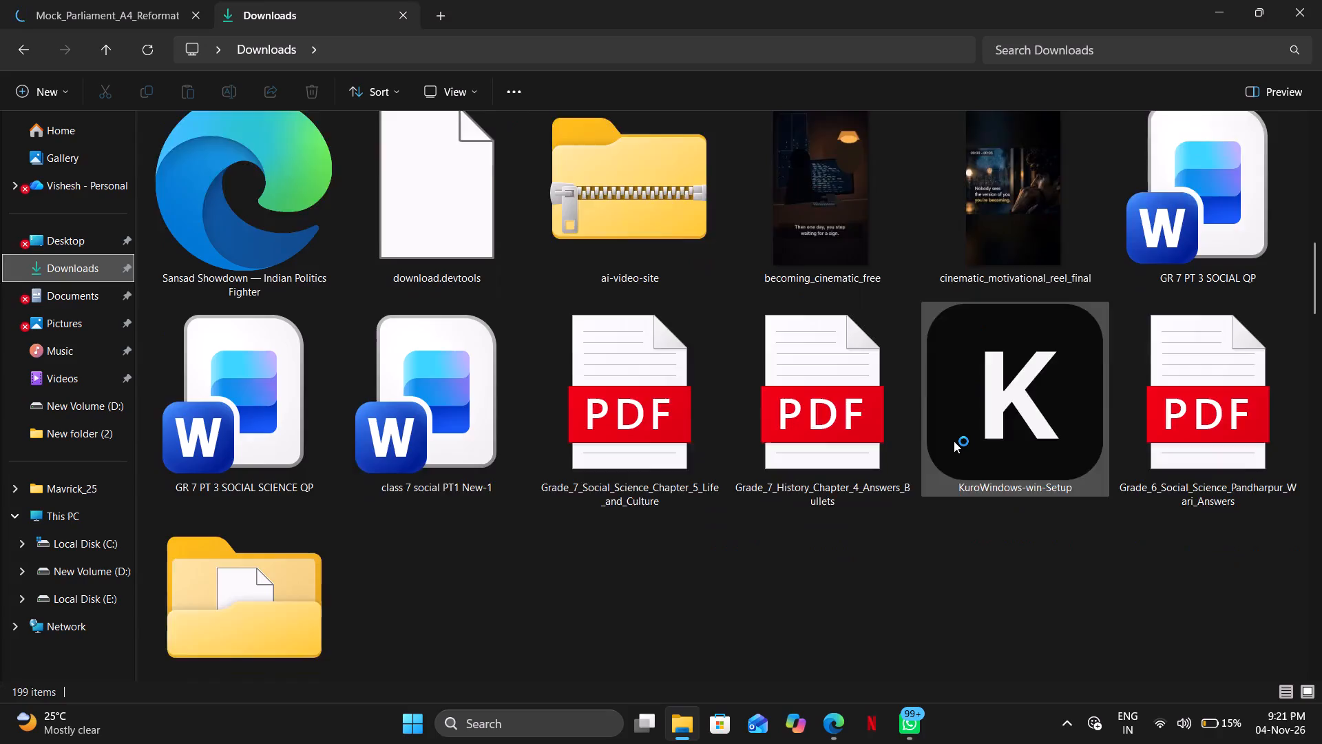
pyautogui.scroll(-1, 954, 441)
pyautogui.scroll(-2, 826, 462)
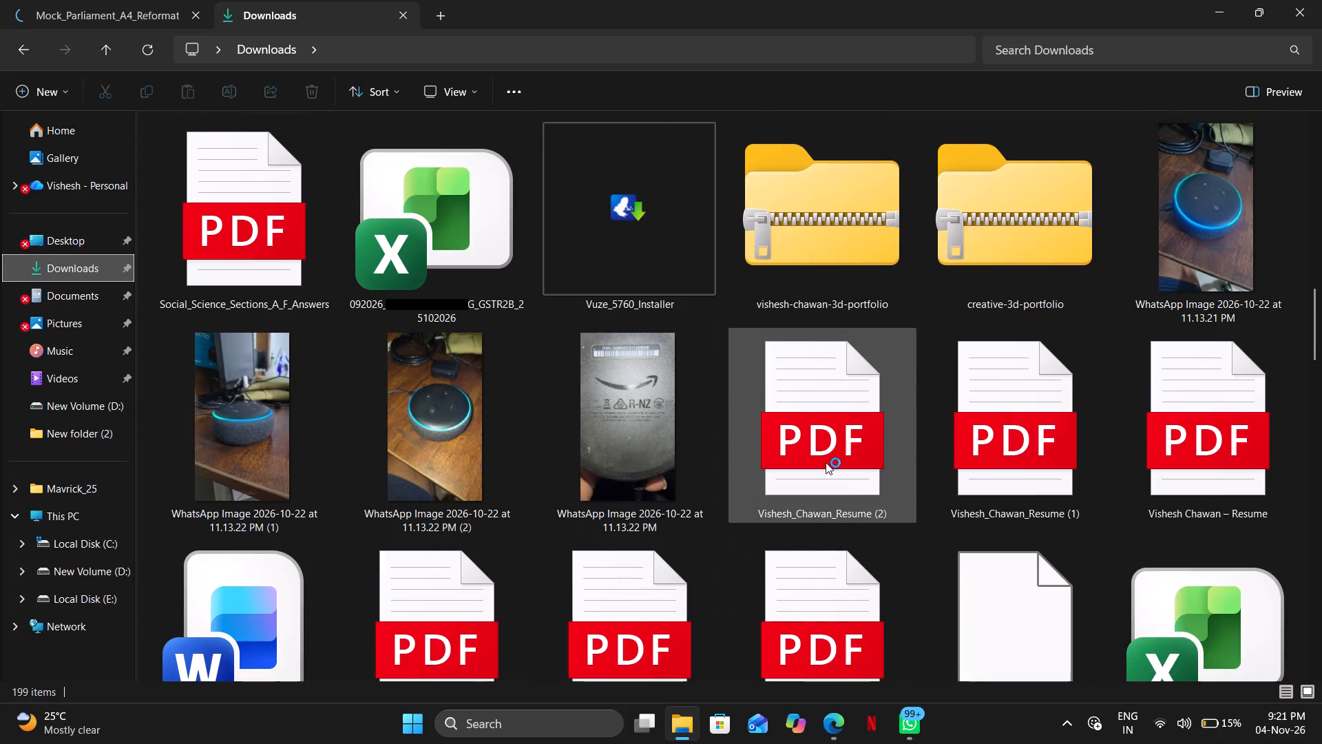
pyautogui.scroll(-1, 826, 462)
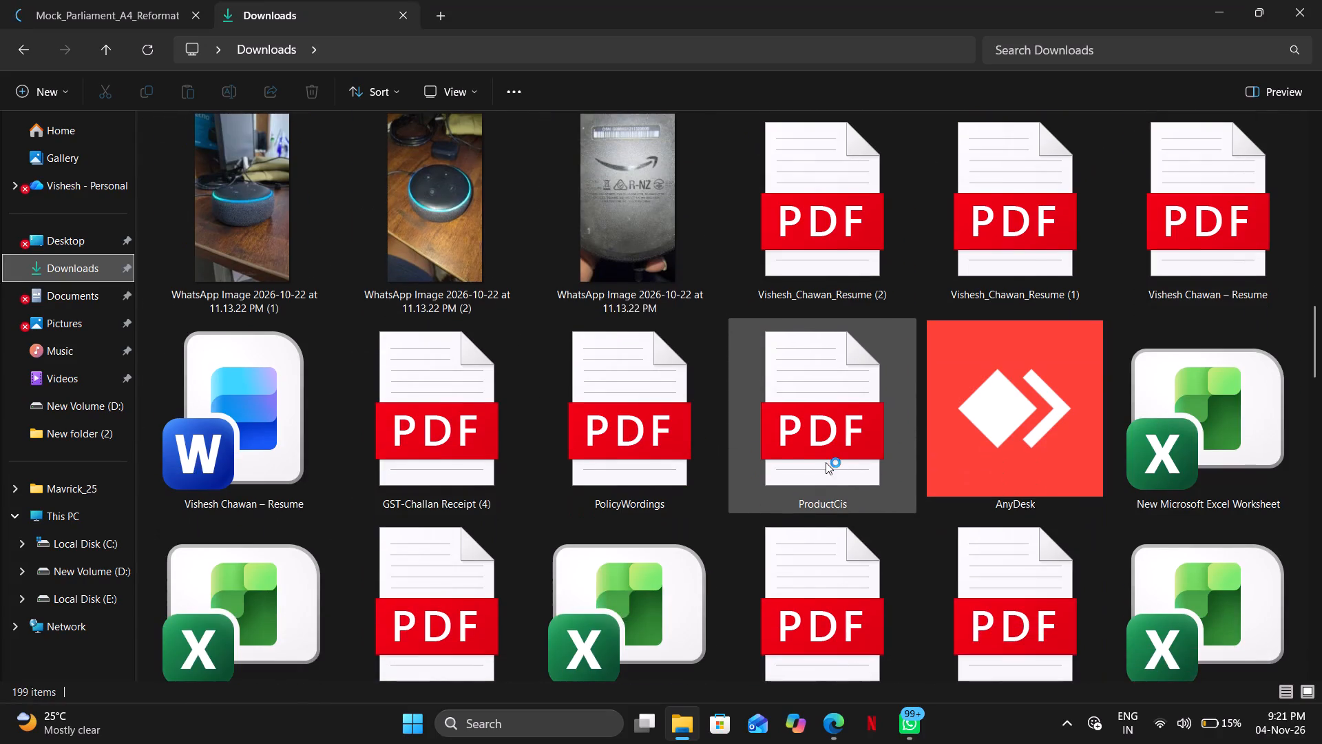
# Check Documents, Pictures, Music, Videos, New folder (2) and drives C, D and E for the document, and return to the This PC search.
pyautogui.click(68, 293)
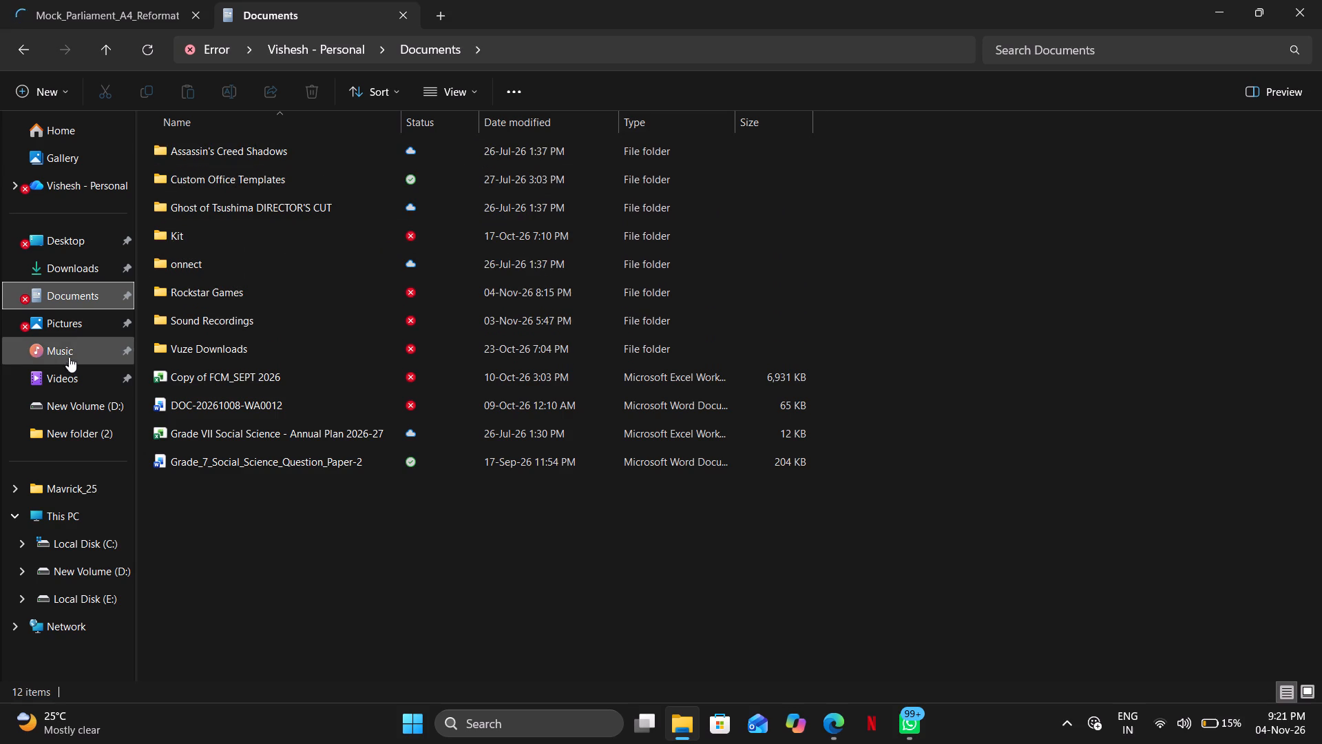
pyautogui.click(98, 316)
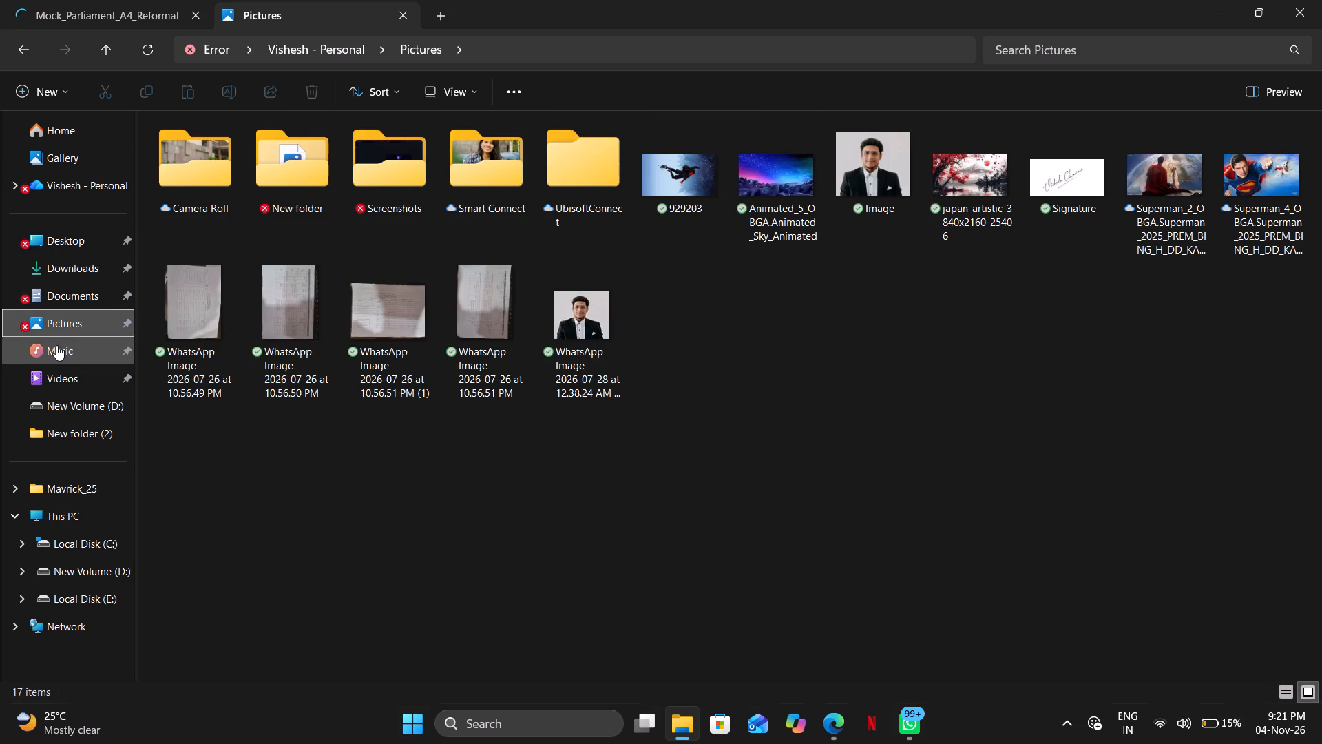
pyautogui.click(56, 345)
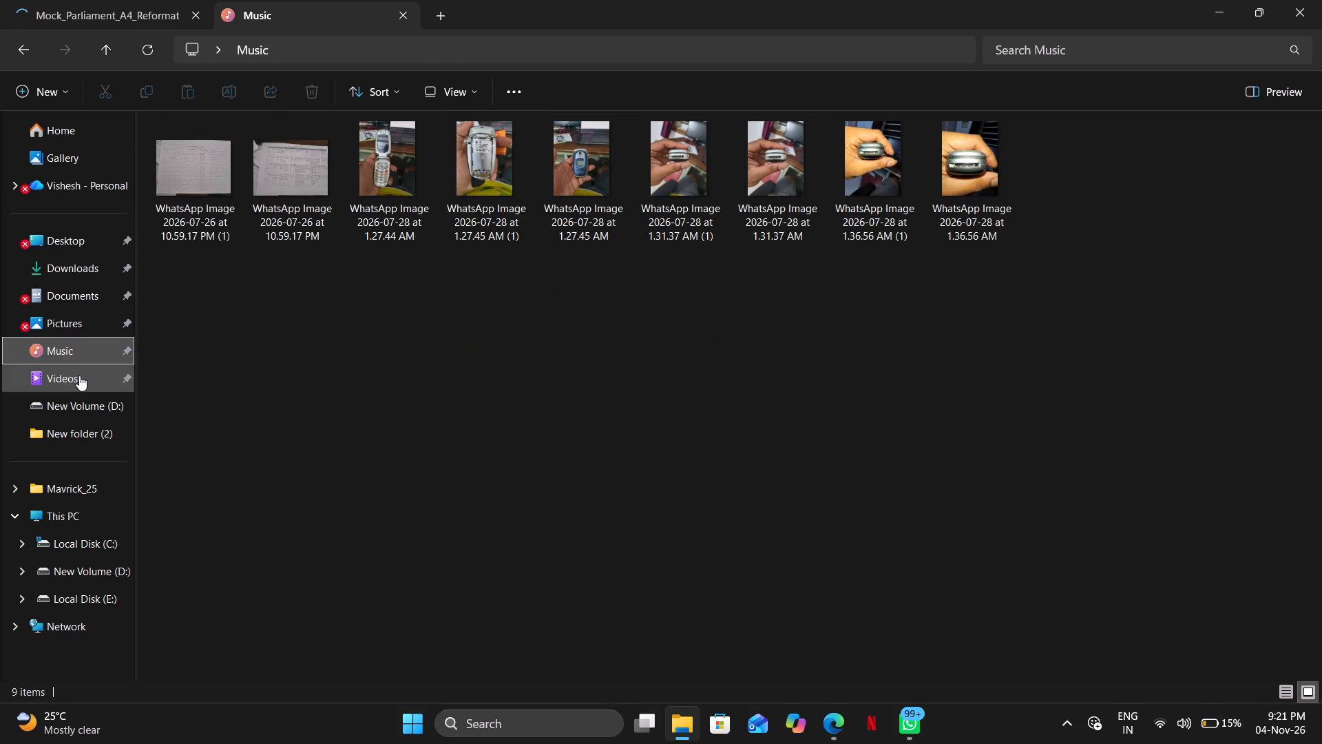
pyautogui.click(79, 375)
pyautogui.click(85, 397)
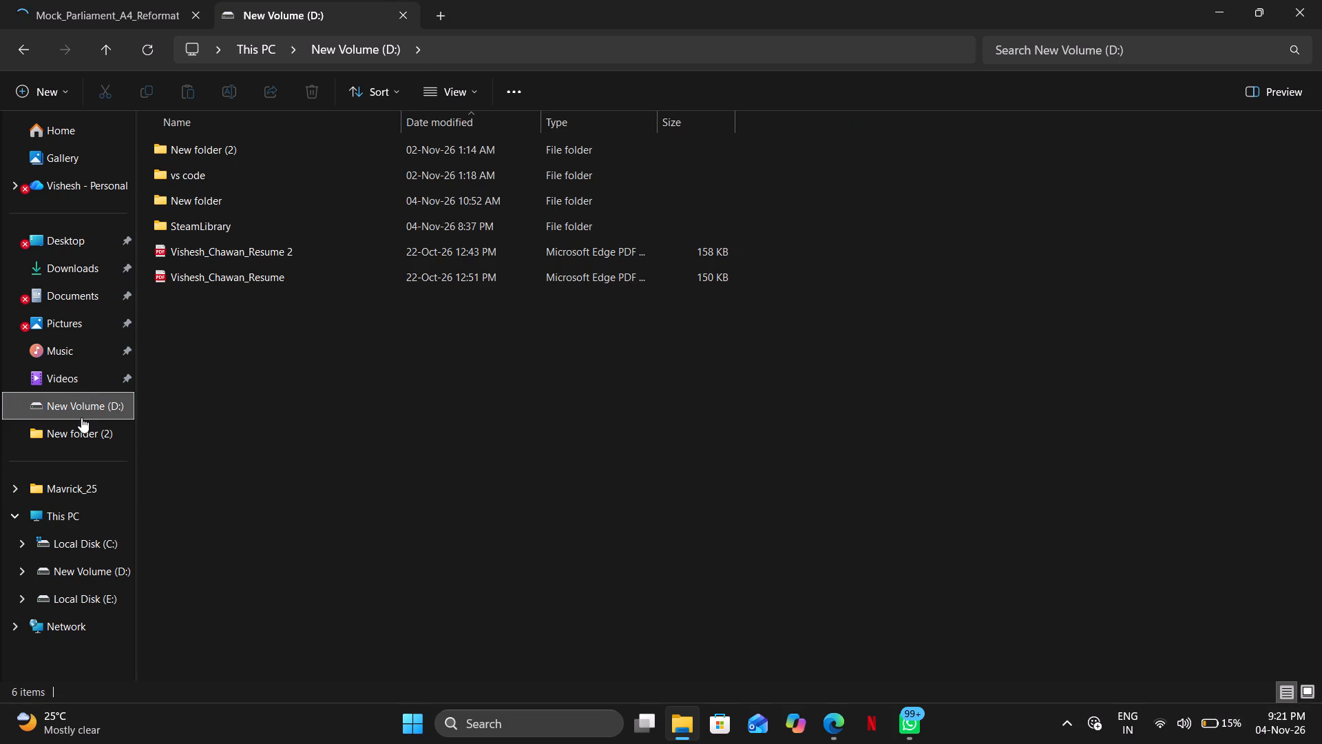
pyautogui.click(79, 421)
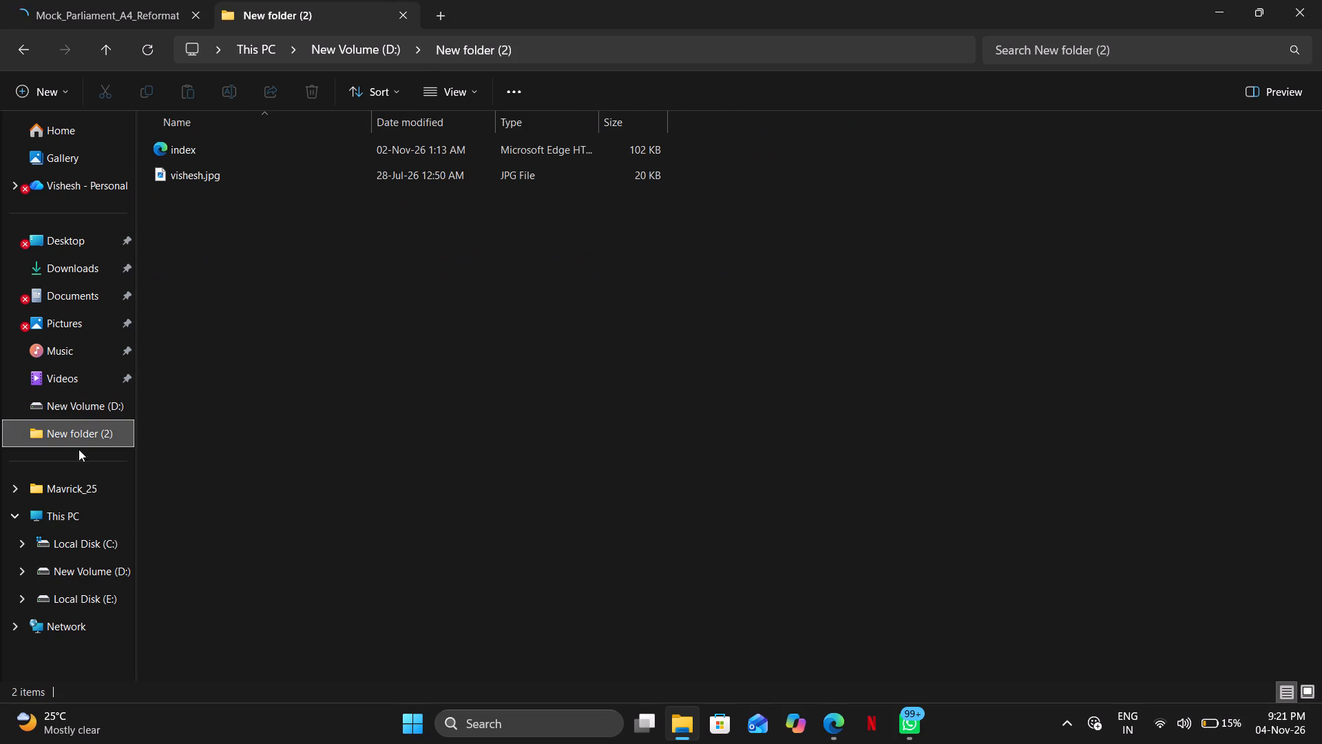
pyautogui.click(61, 538)
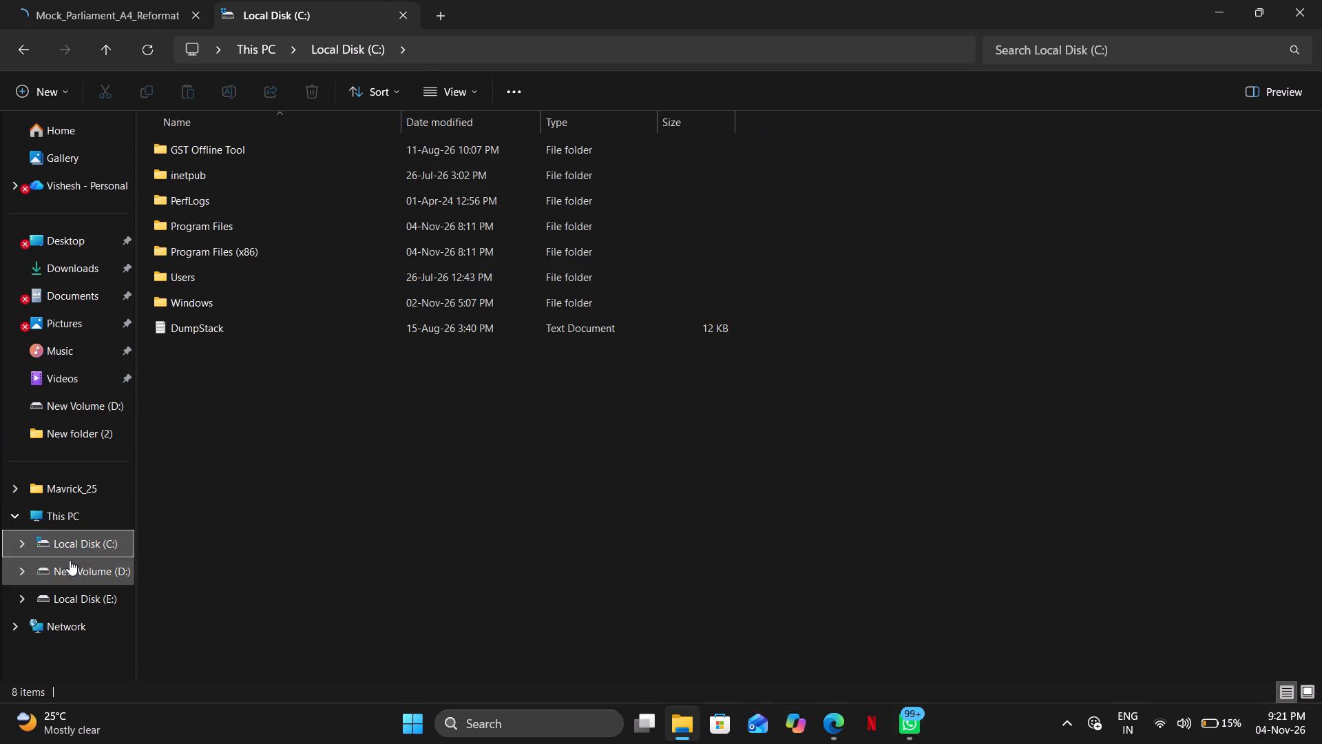
pyautogui.click(70, 560)
pyautogui.click(72, 583)
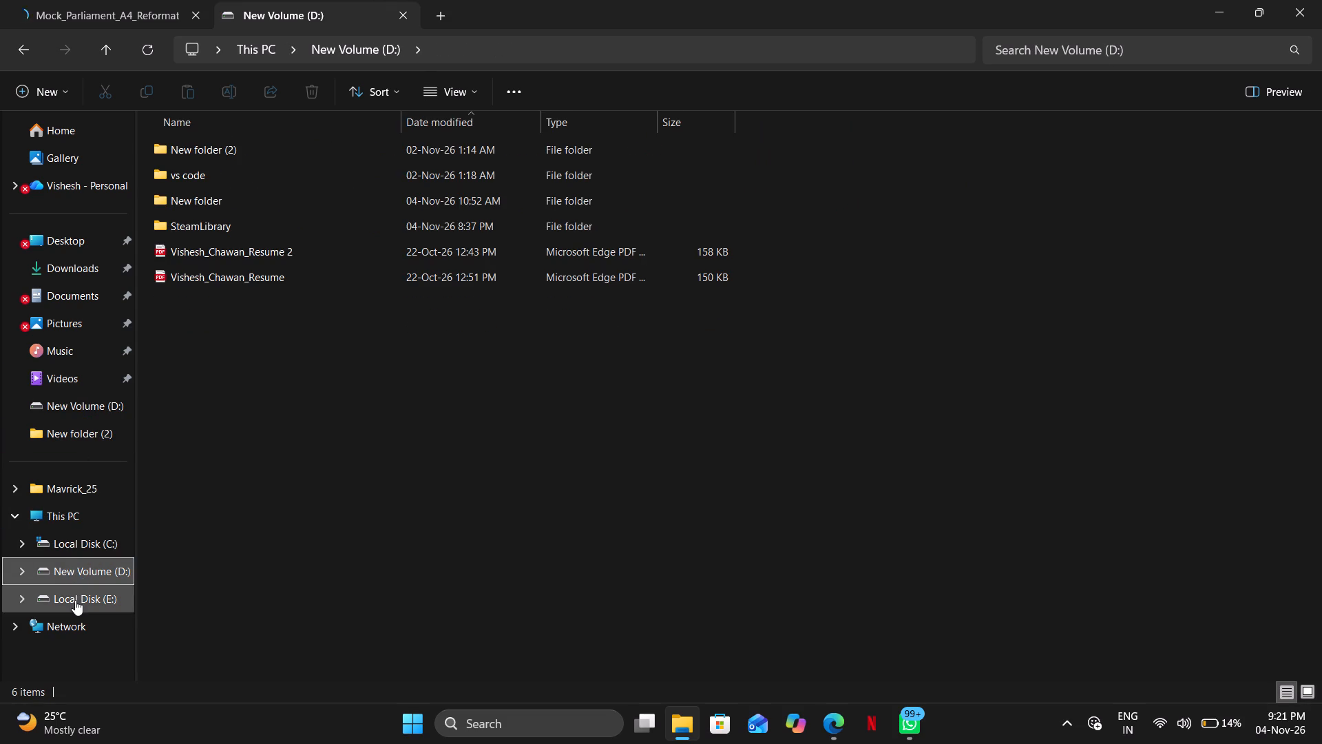
pyautogui.click(75, 600)
pyautogui.scroll(5, 0, 327)
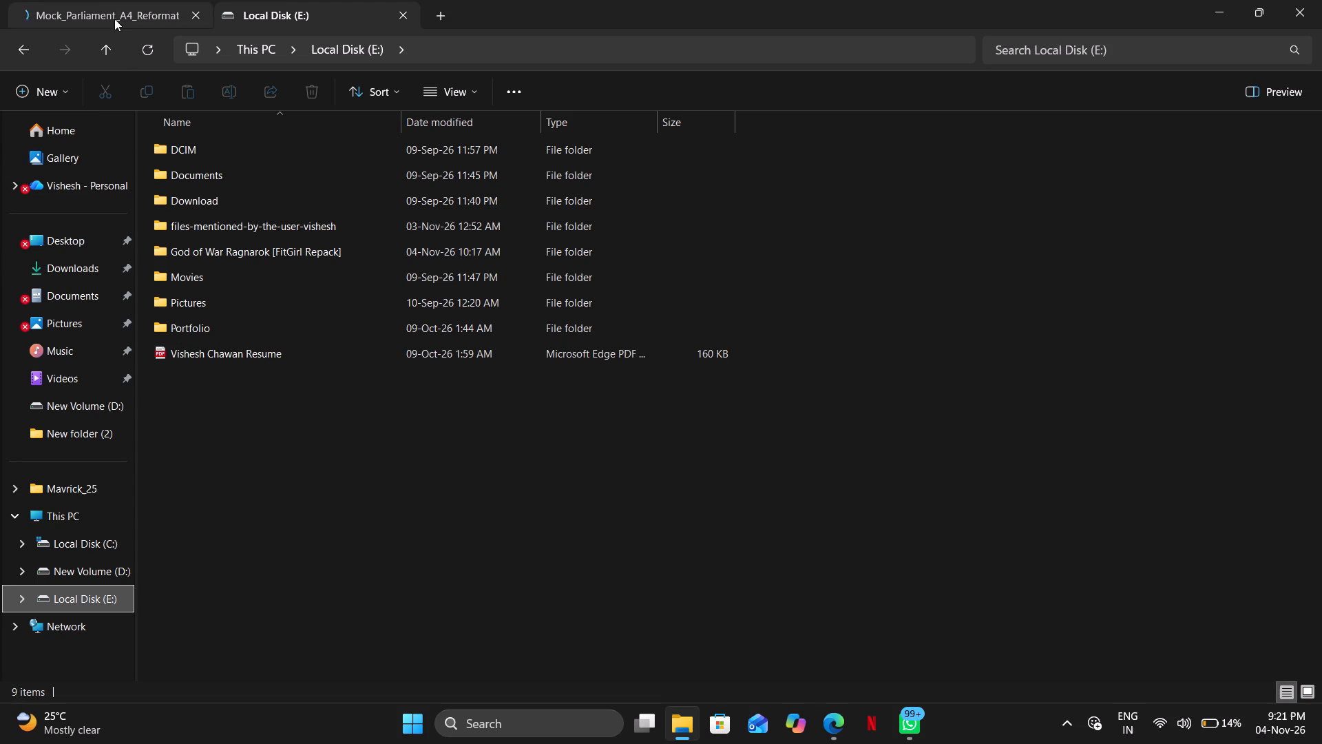
pyautogui.click(114, 8)
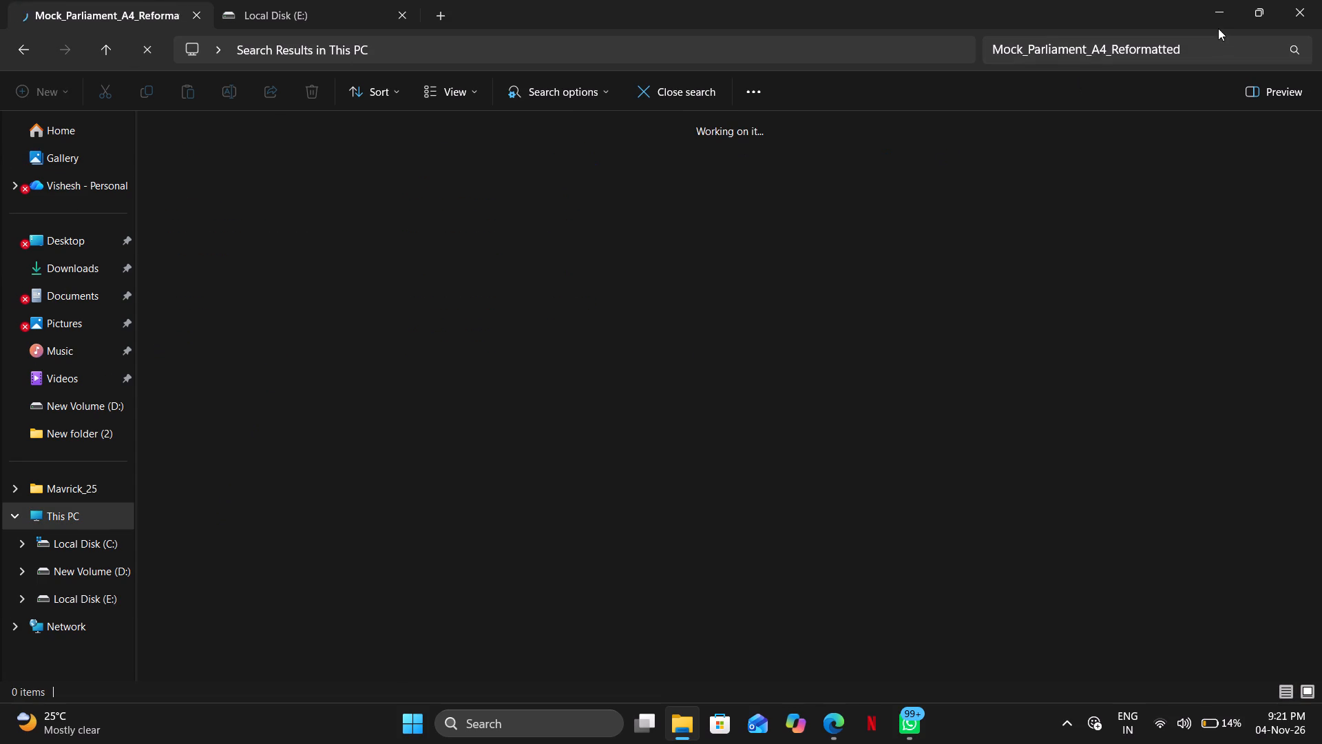
# Switch to Edge in a maximized window and review the ChatGPT conversation verifying the ministers and their portfolios.
pyautogui.click(1217, 24)
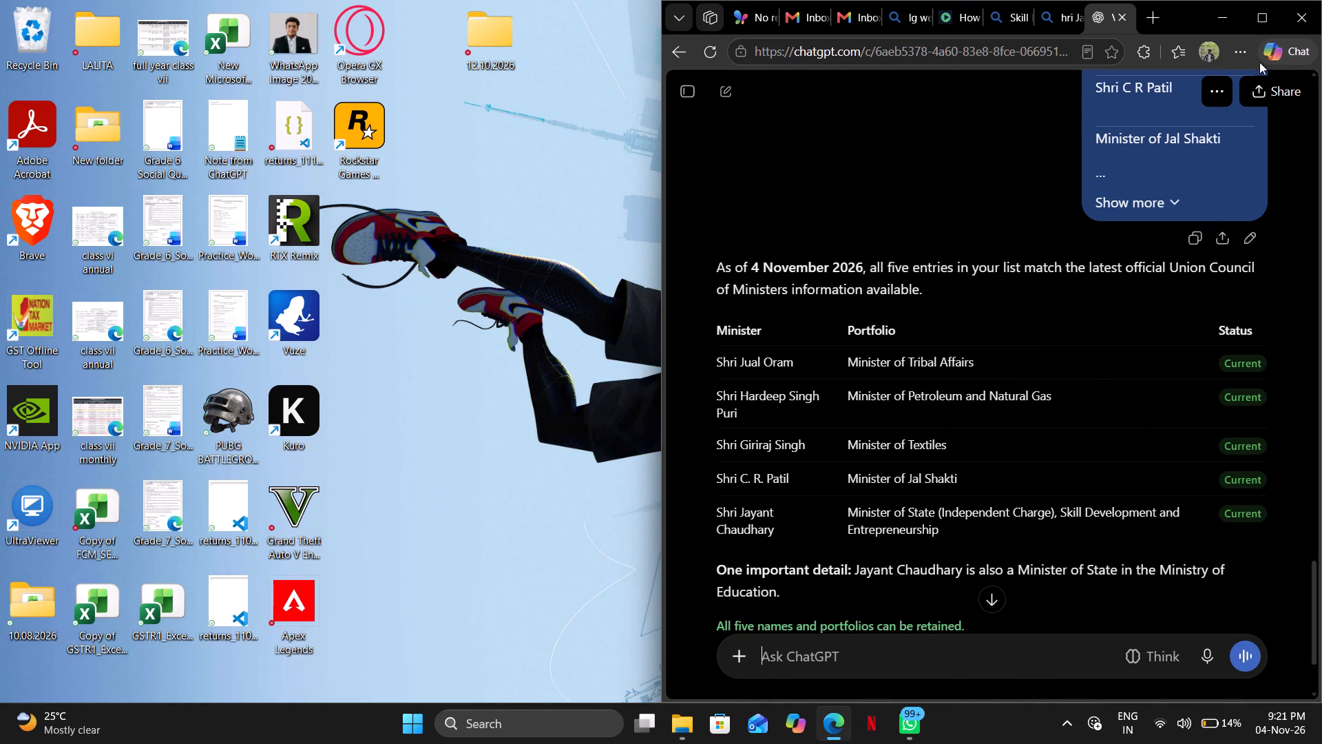
pyautogui.click(1277, 12)
pyautogui.scroll(1, 1003, 163)
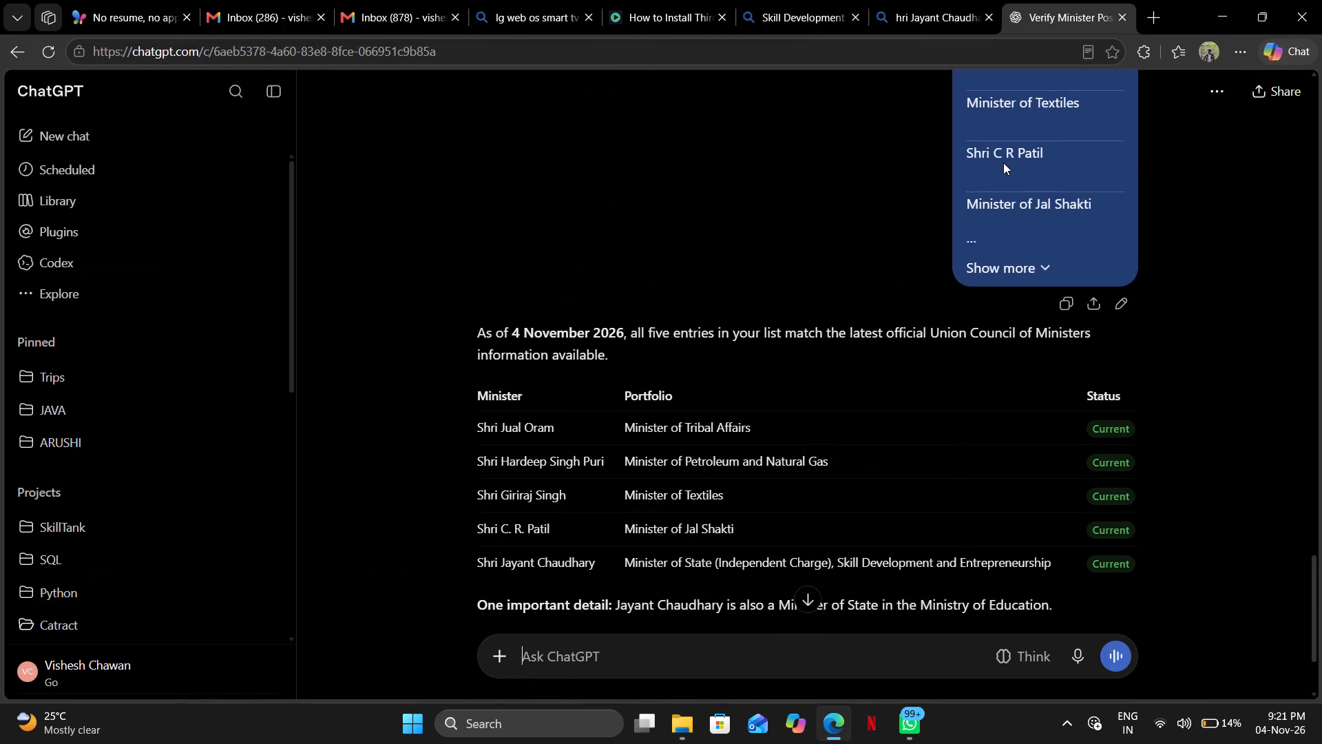
pyautogui.scroll(10, 1003, 163)
pyautogui.scroll(-16, 1003, 163)
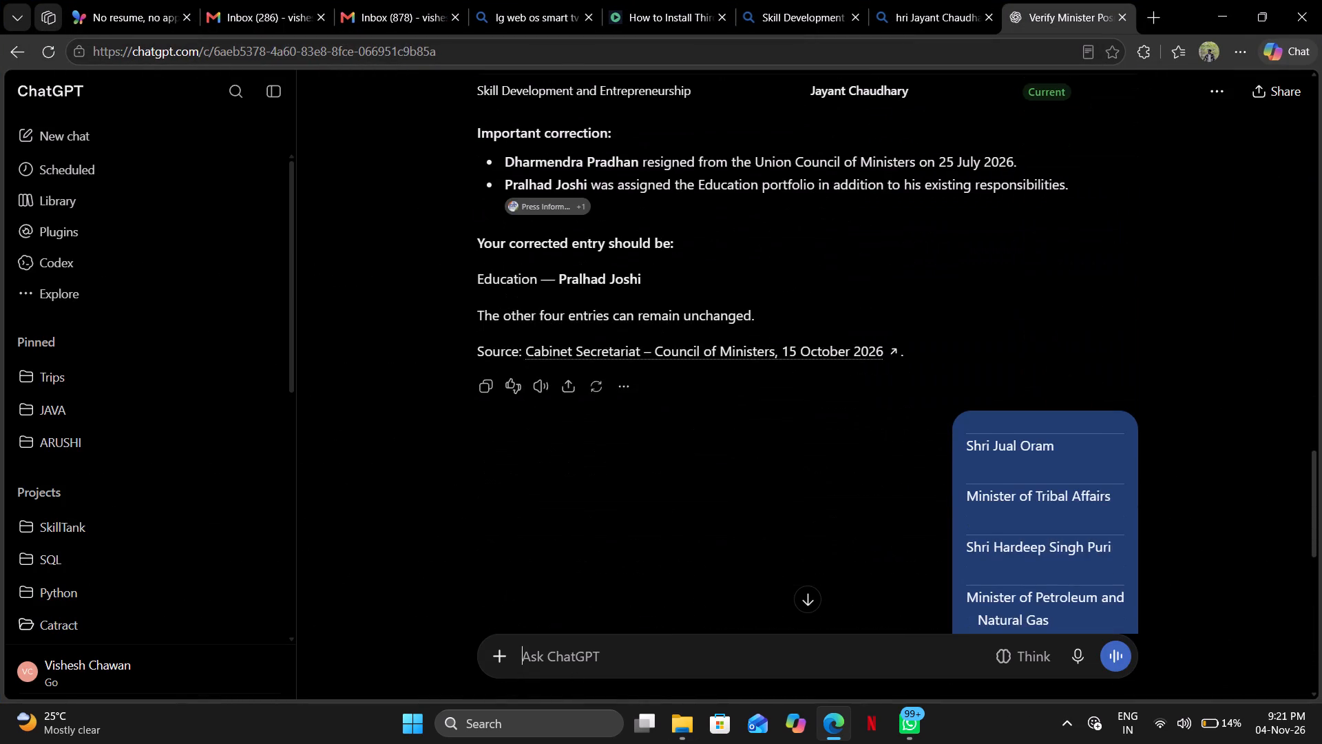
pyautogui.scroll(-17, 1003, 163)
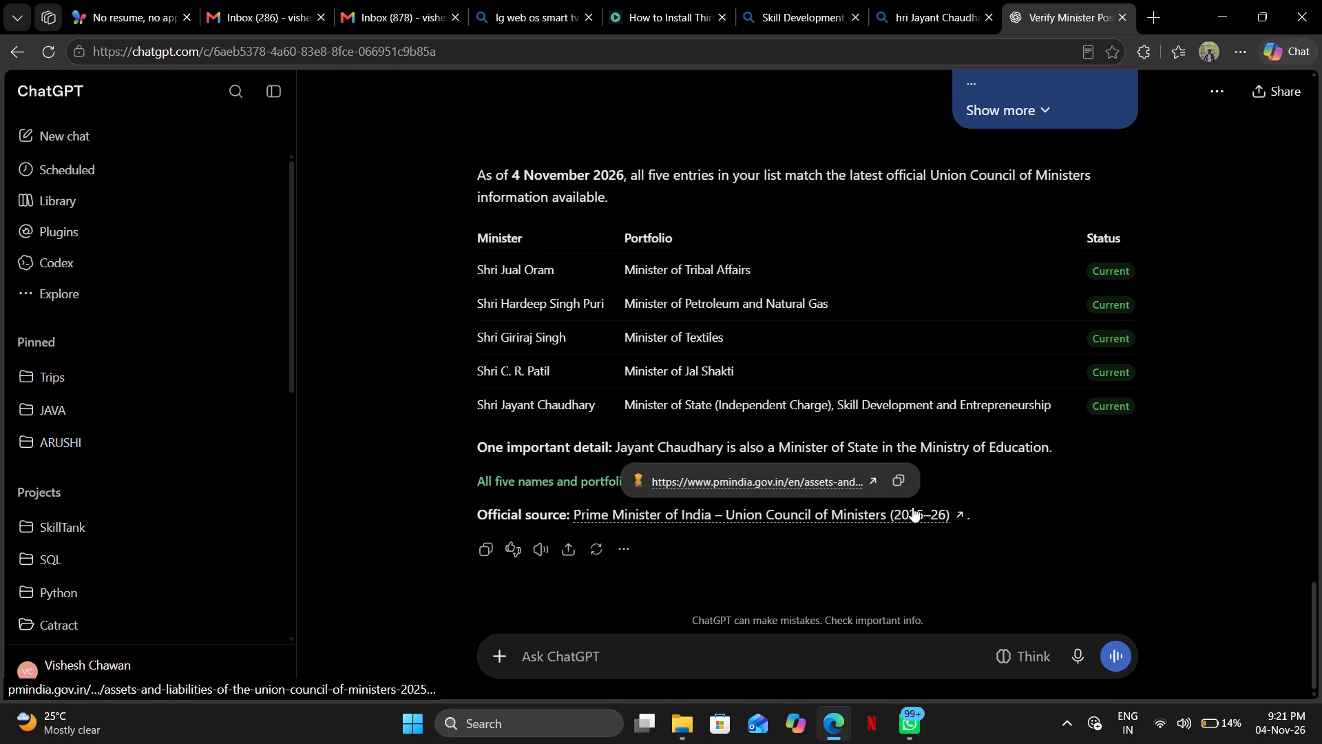
pyautogui.scroll(11, 982, 165)
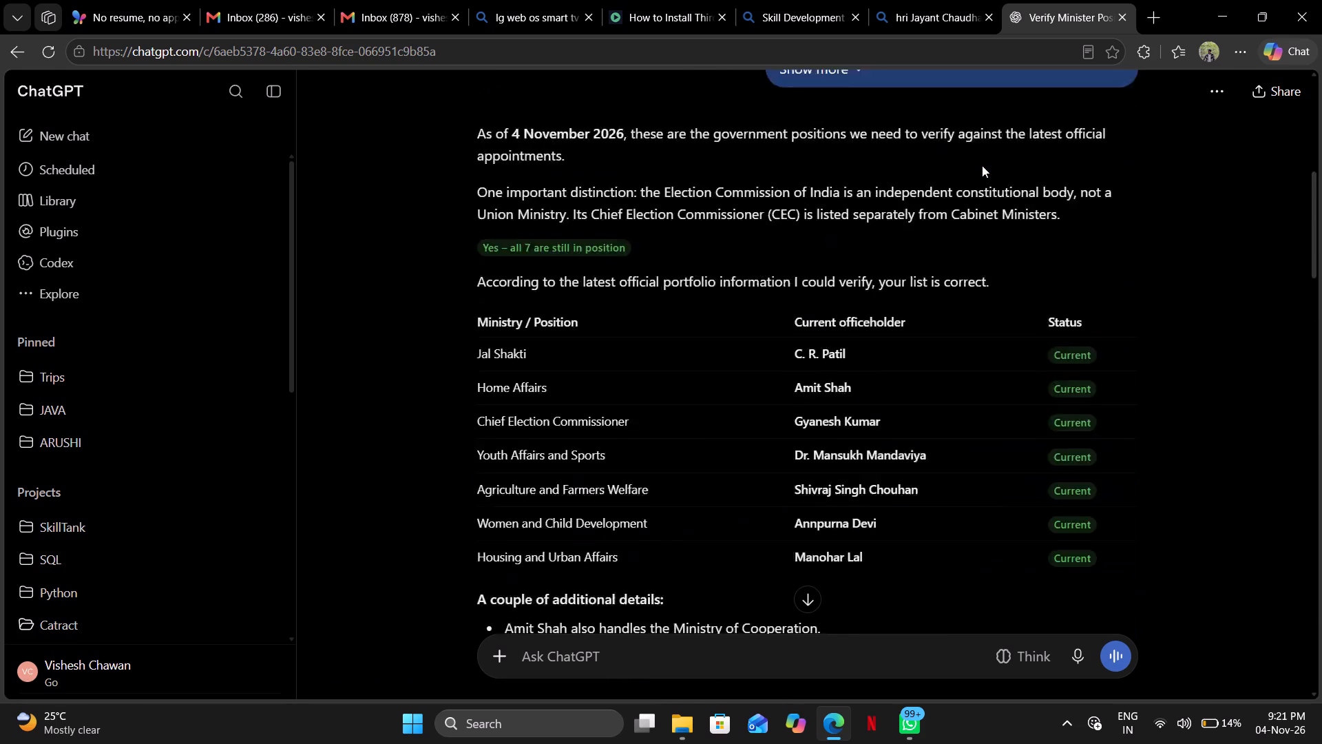
pyautogui.scroll(5, 982, 165)
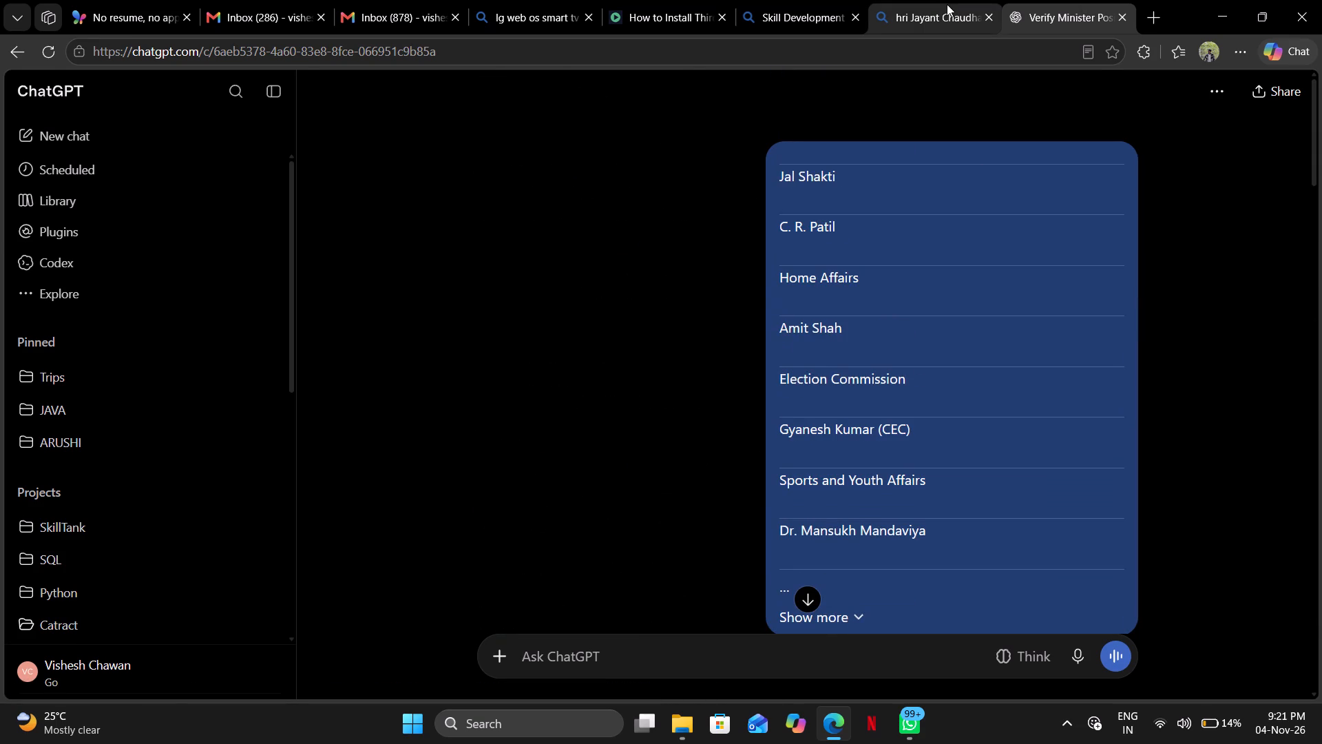
# Close the LG Smart TV third-party apps guide and the Skill Development search pages in the browser.
pyautogui.click(649, 1)
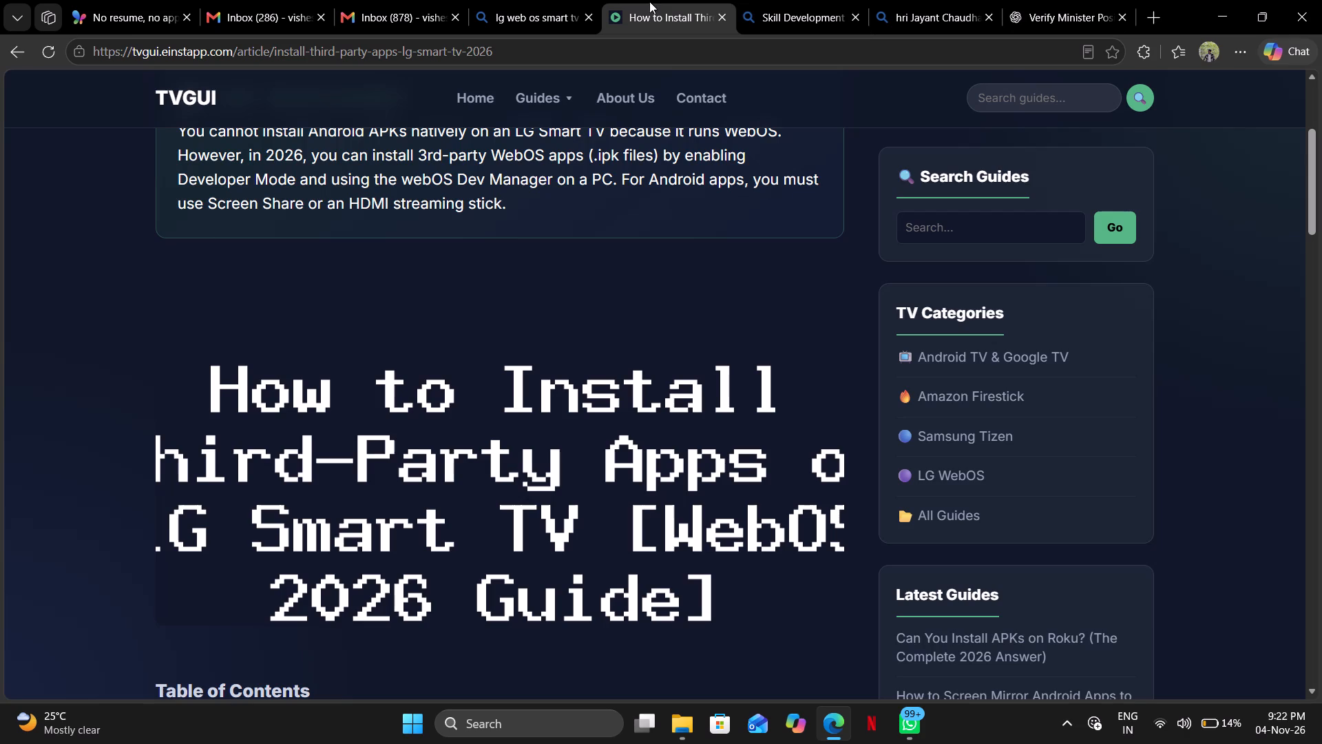
pyautogui.click(728, 16)
pyautogui.click(728, 16)
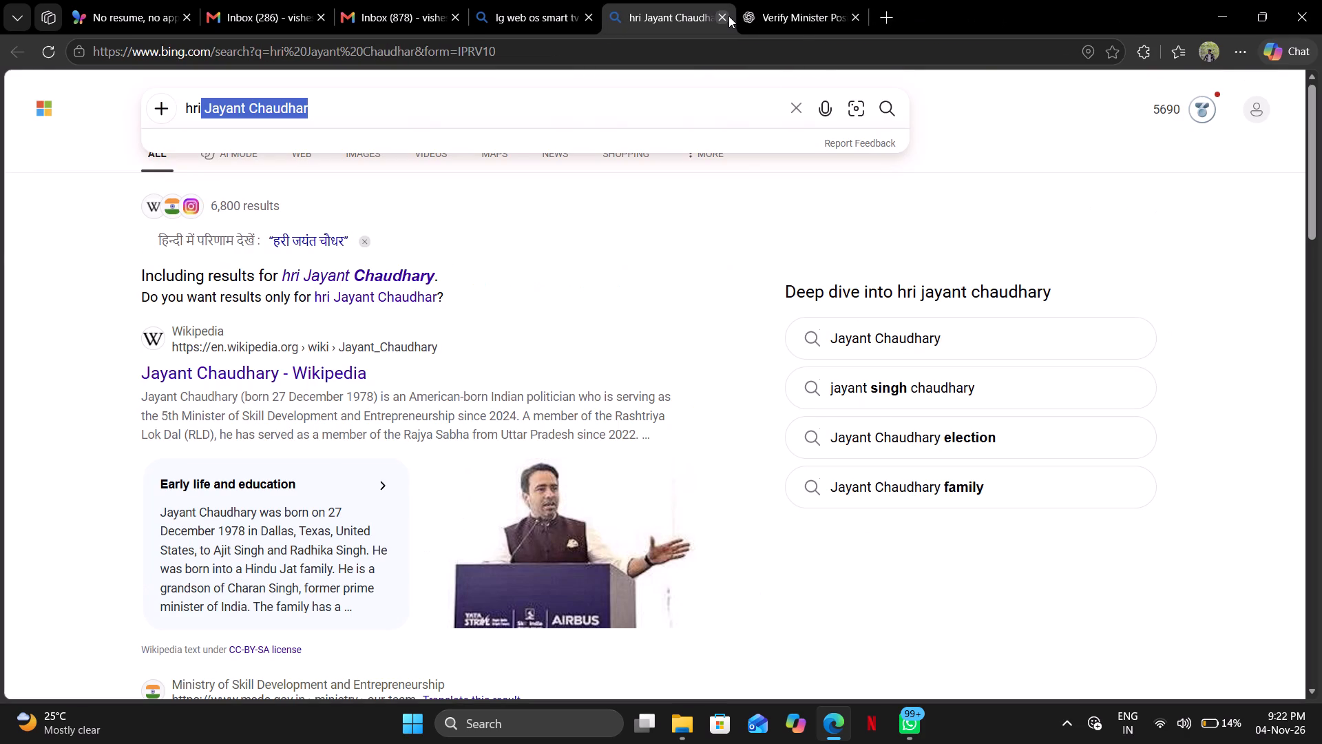
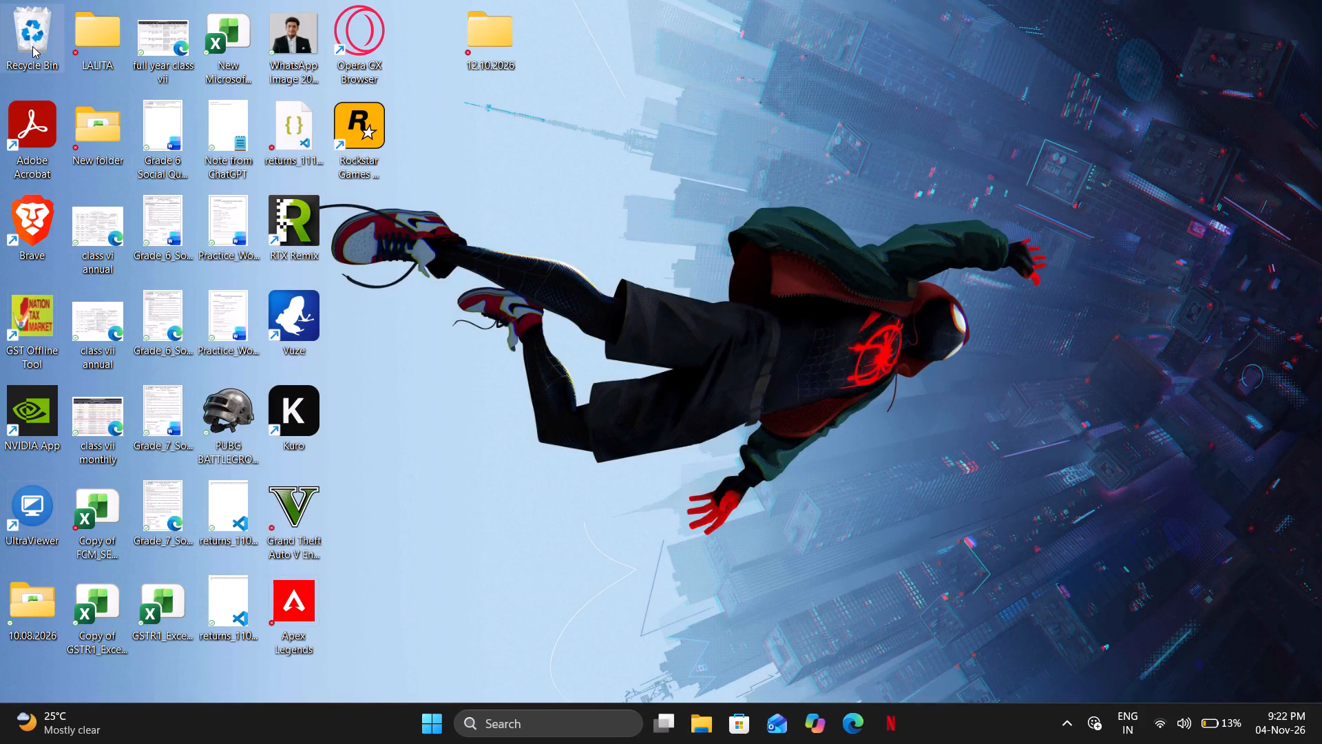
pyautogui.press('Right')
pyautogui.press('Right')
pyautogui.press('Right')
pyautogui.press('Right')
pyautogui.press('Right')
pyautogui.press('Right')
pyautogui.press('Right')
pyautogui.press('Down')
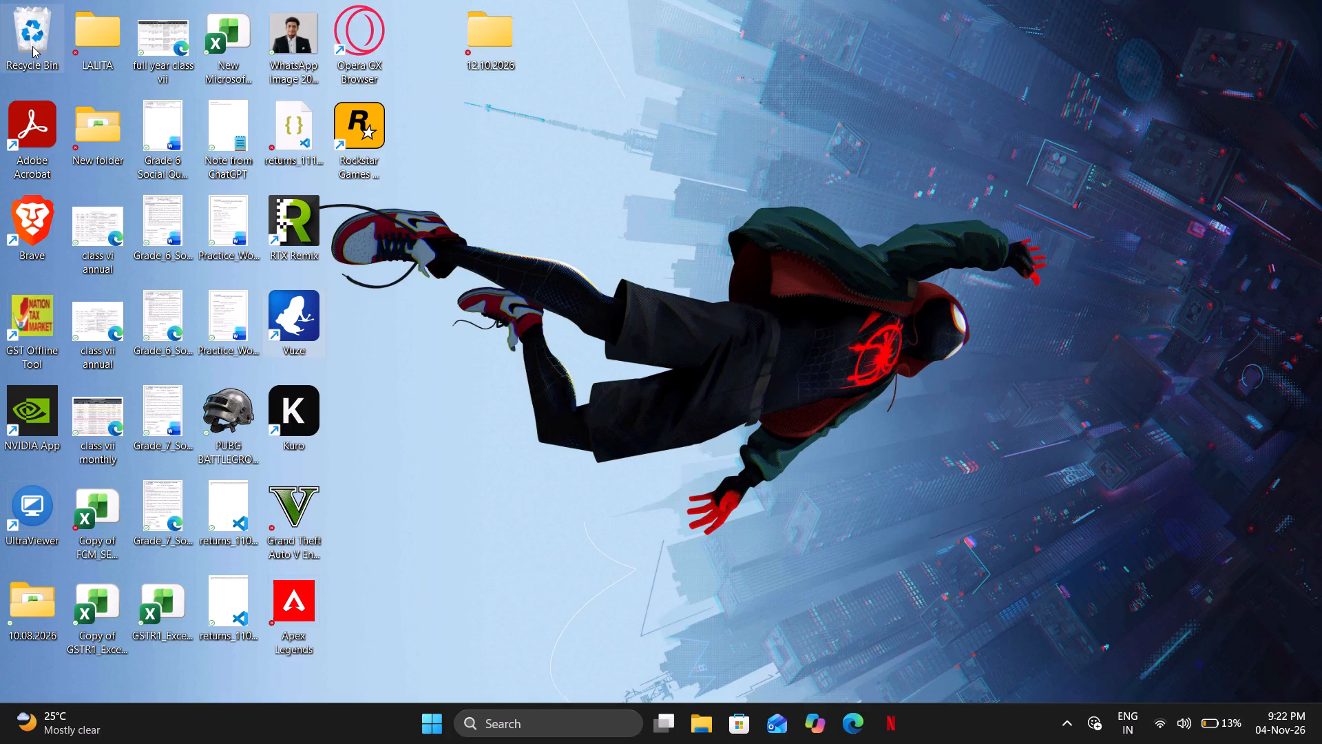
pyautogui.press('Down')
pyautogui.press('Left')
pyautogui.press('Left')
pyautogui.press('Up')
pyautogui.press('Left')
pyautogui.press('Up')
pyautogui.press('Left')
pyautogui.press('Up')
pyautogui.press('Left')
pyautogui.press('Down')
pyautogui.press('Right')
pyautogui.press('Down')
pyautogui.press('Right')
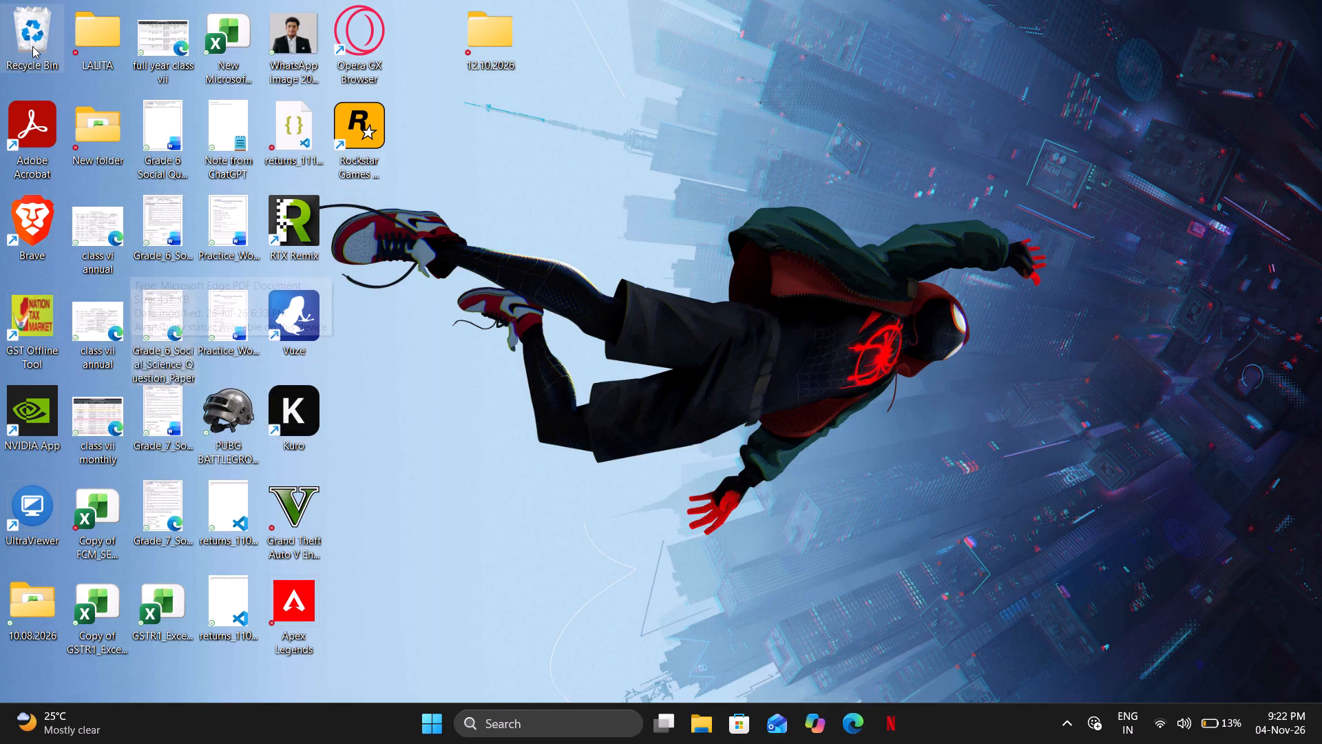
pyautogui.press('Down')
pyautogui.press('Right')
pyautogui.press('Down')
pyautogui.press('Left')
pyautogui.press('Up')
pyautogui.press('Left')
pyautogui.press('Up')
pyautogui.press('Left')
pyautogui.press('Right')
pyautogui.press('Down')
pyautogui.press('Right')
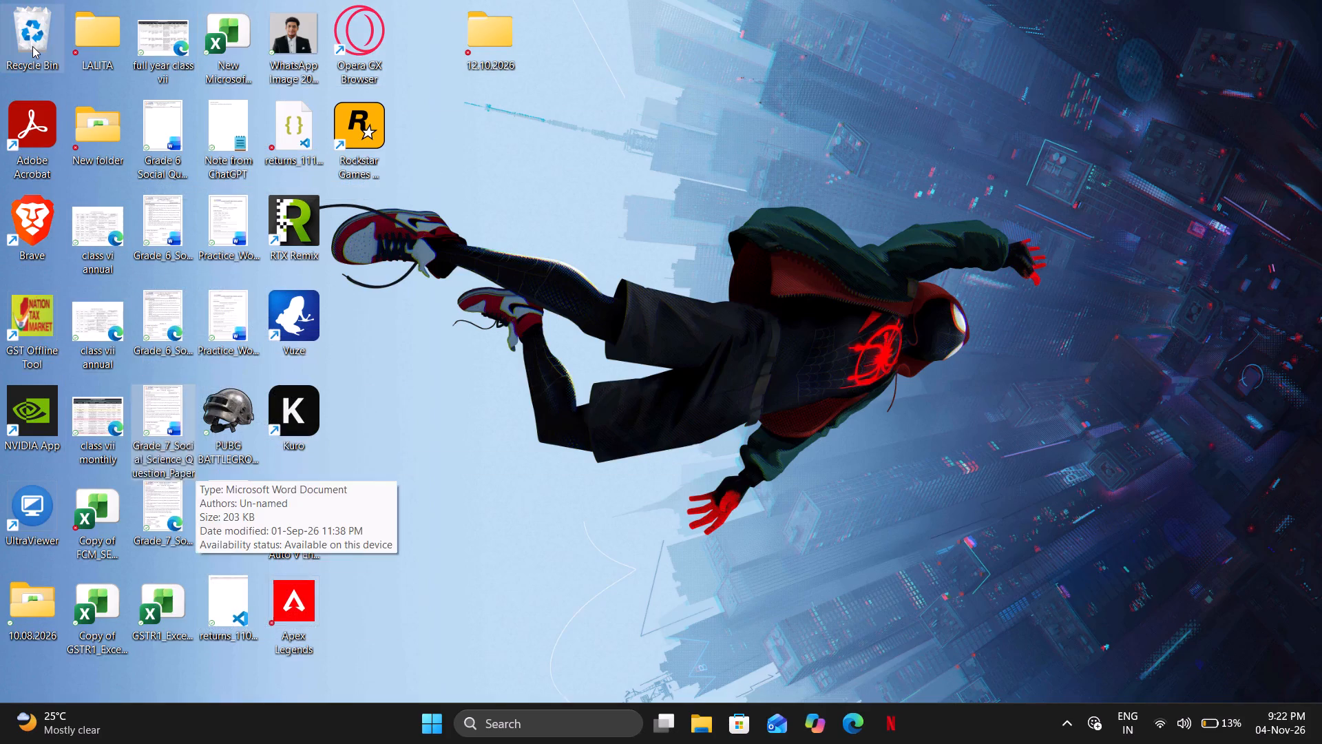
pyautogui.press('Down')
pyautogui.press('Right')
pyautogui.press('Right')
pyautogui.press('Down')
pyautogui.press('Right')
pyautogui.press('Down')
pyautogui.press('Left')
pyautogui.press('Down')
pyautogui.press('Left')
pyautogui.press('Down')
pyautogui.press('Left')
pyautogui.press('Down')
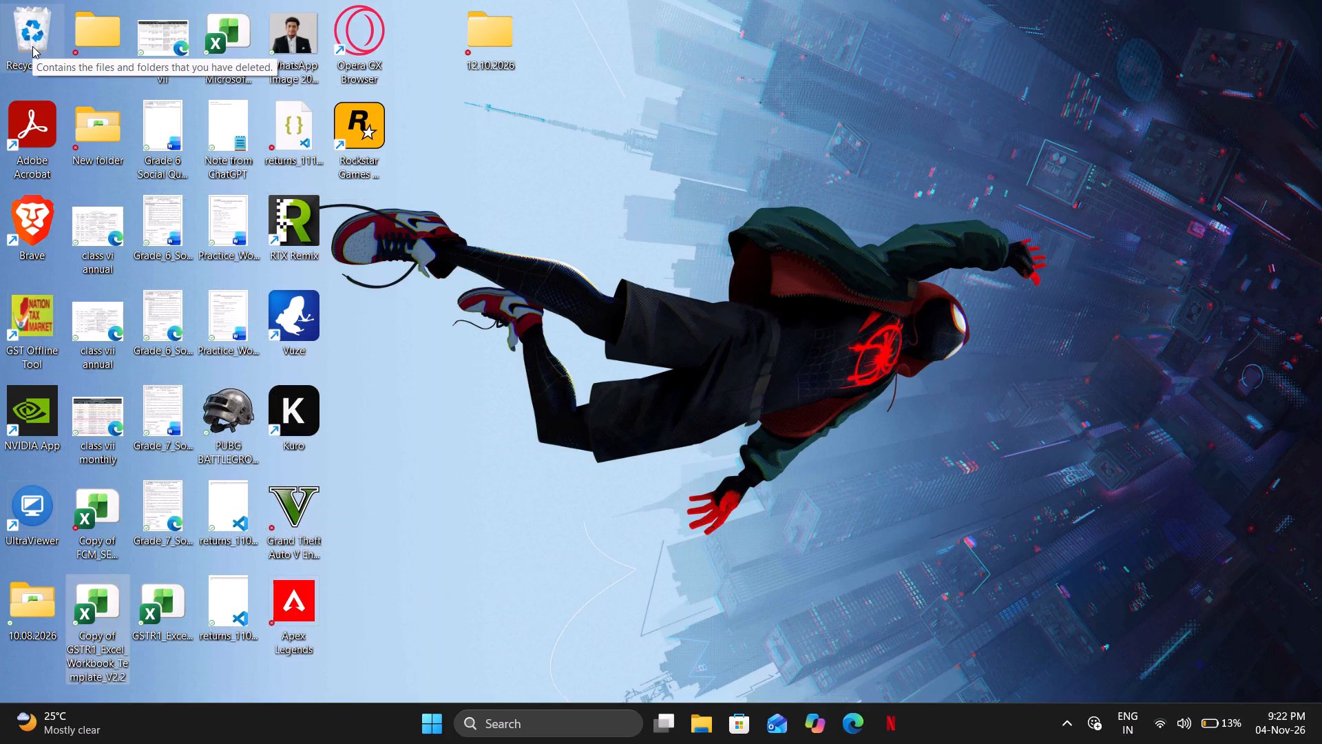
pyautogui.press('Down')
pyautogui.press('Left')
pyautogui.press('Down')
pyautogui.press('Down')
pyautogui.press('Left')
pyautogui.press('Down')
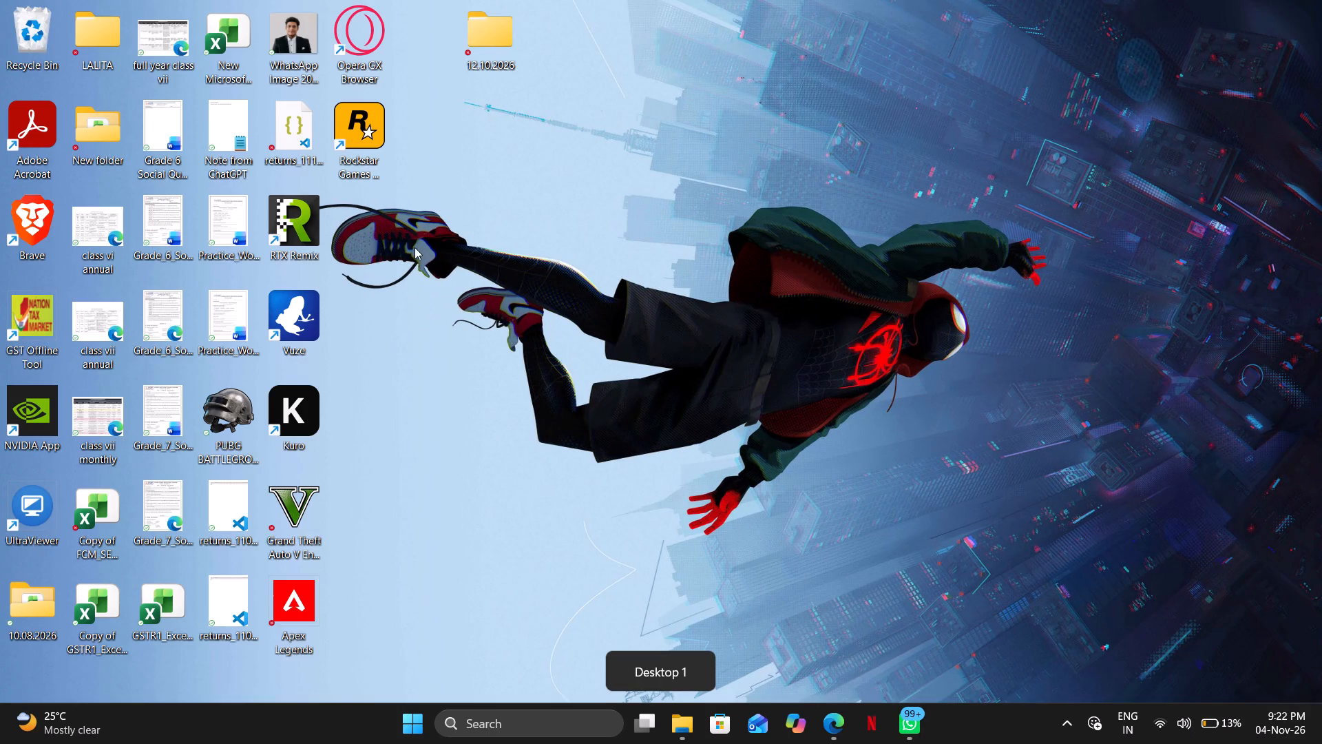
# Return to the This PC search results and try to open the Recent folder's Mock_Parliament_A4_Reformatted shortcut, both directly and with Word.
pyautogui.click(674, 720)
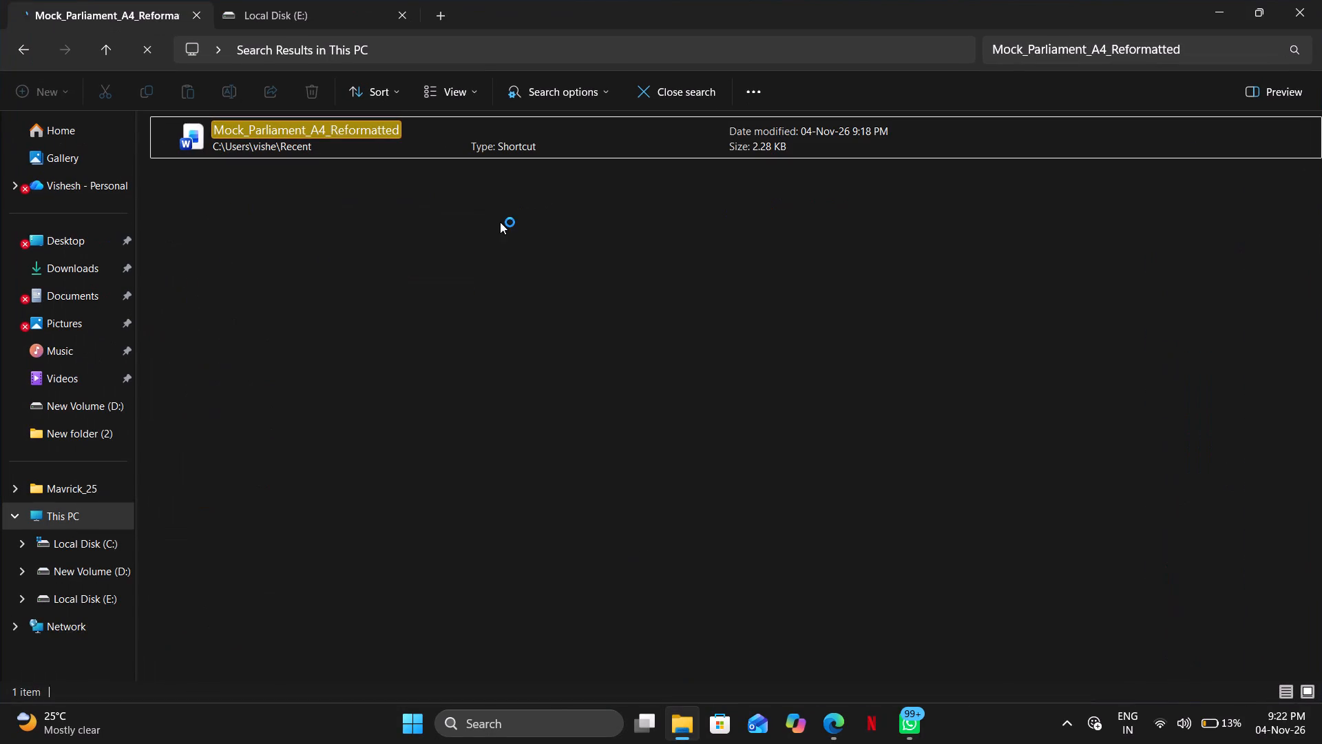
pyautogui.click(441, 143)
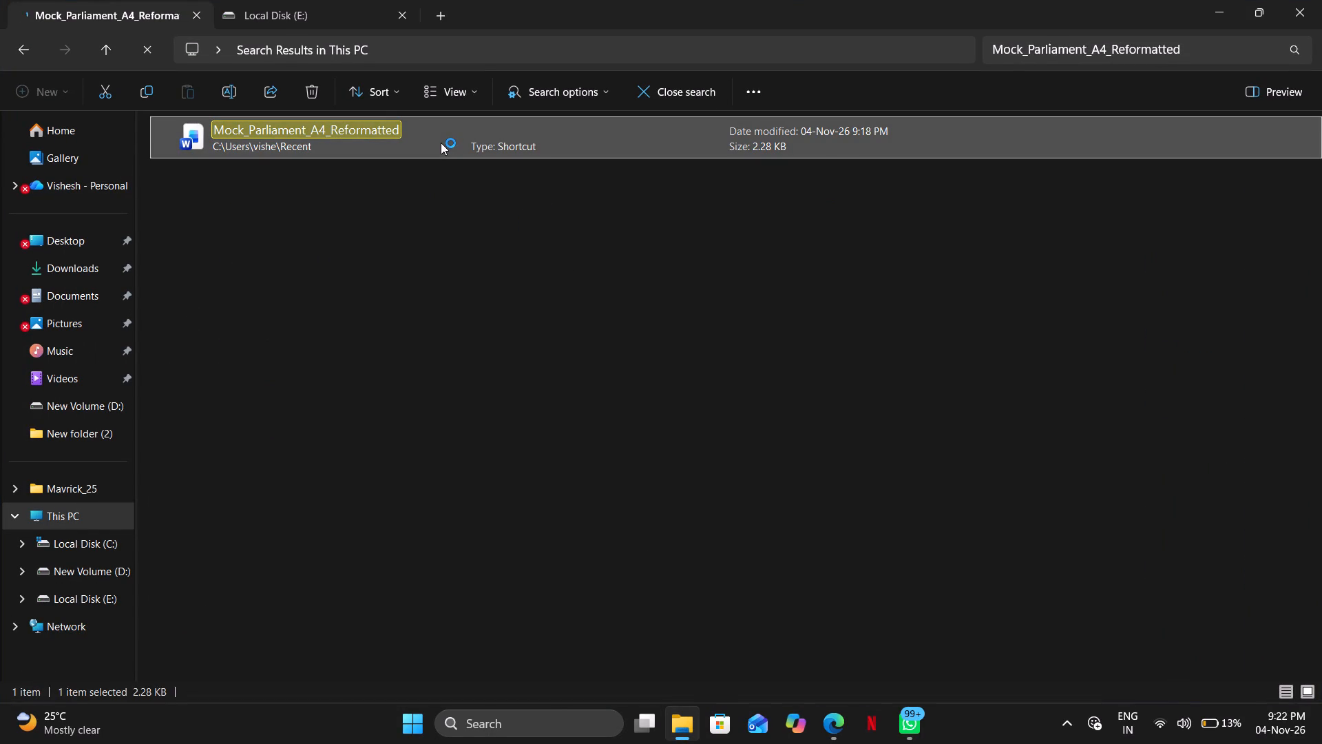
pyautogui.doubleClick(441, 143)
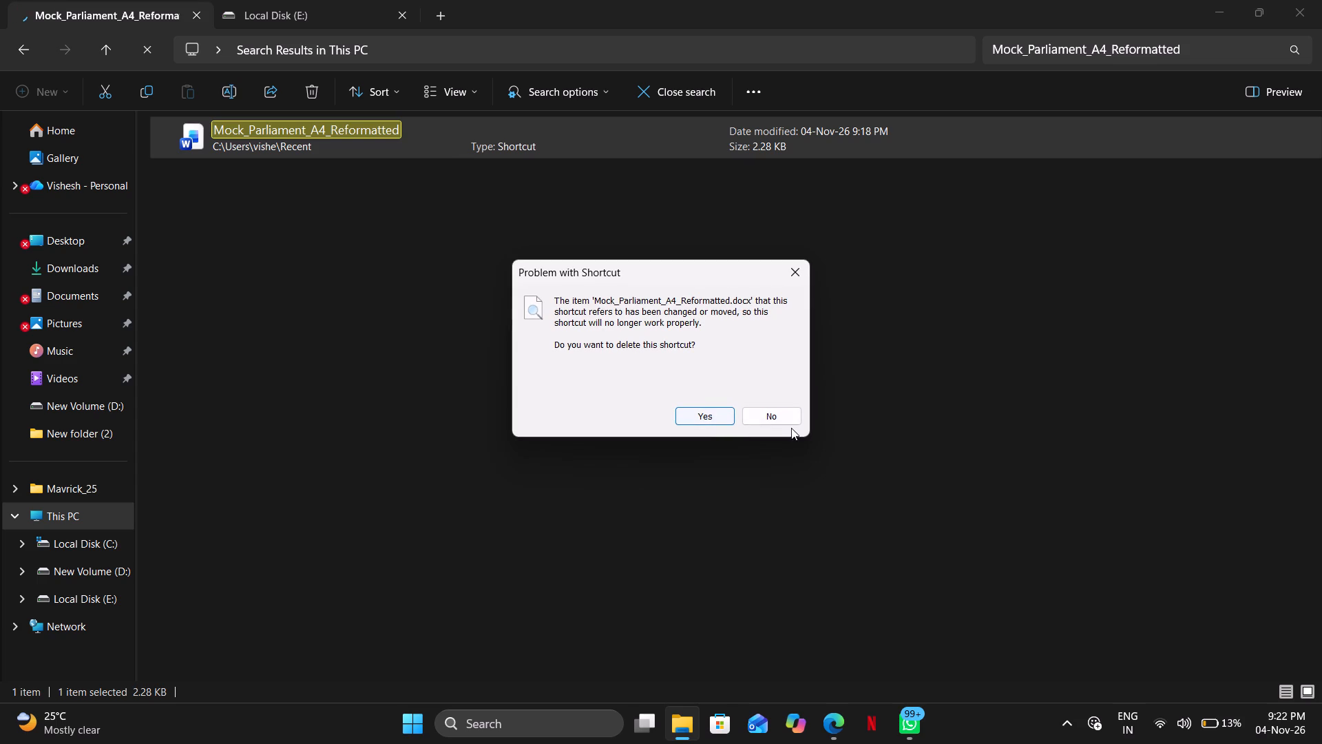
pyautogui.click(771, 418)
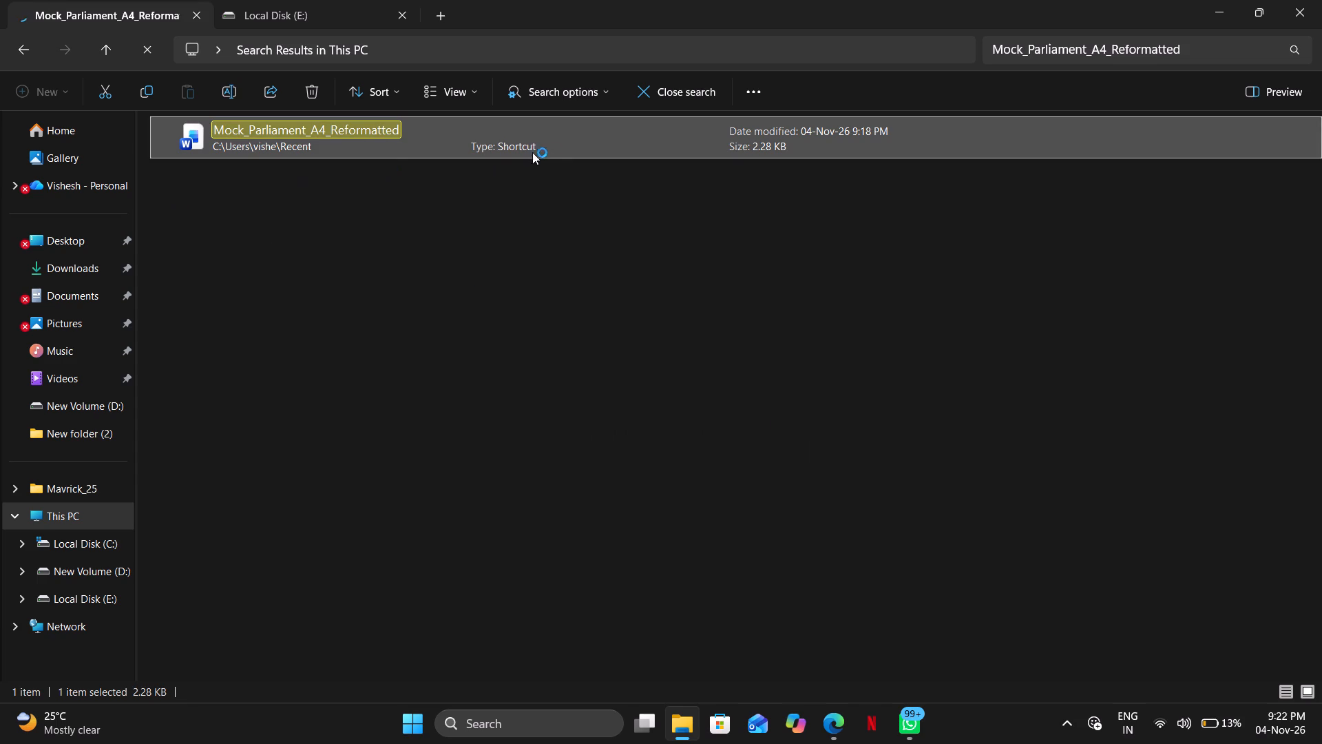
pyautogui.rightClick(512, 134)
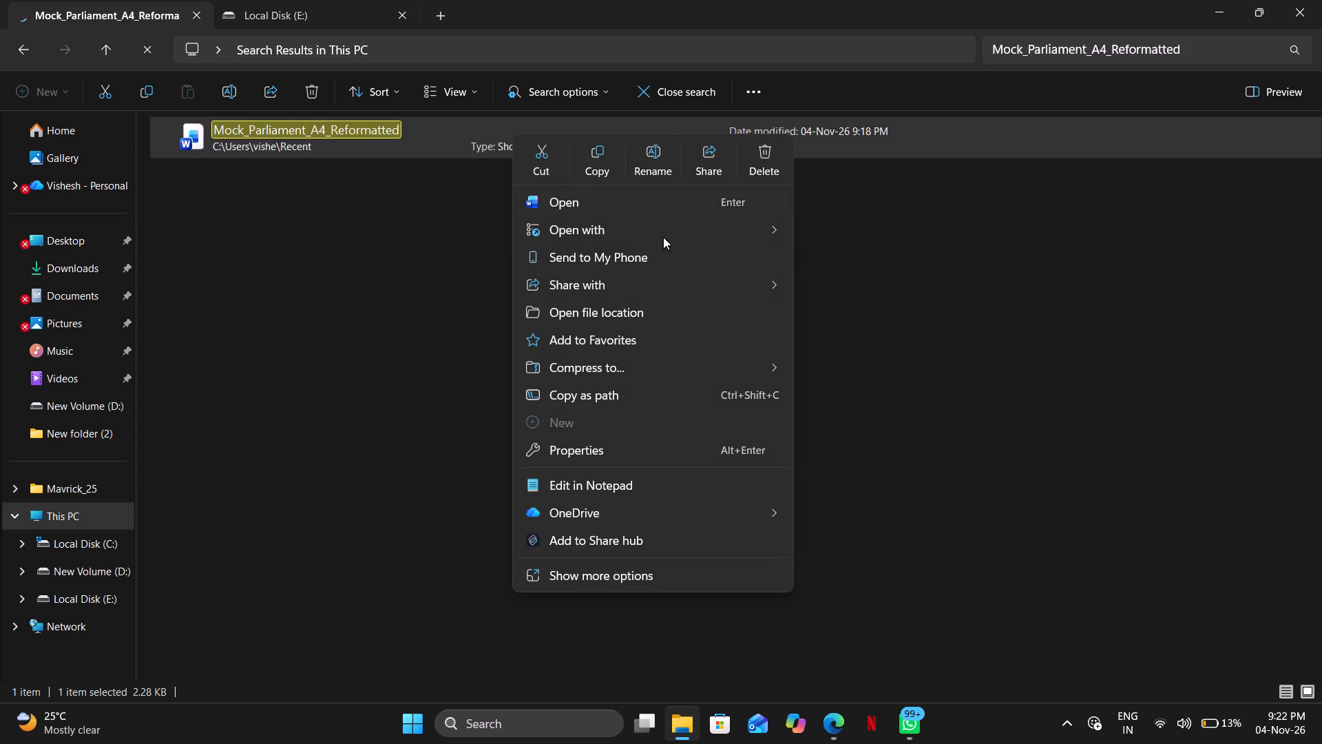
pyautogui.click(675, 231)
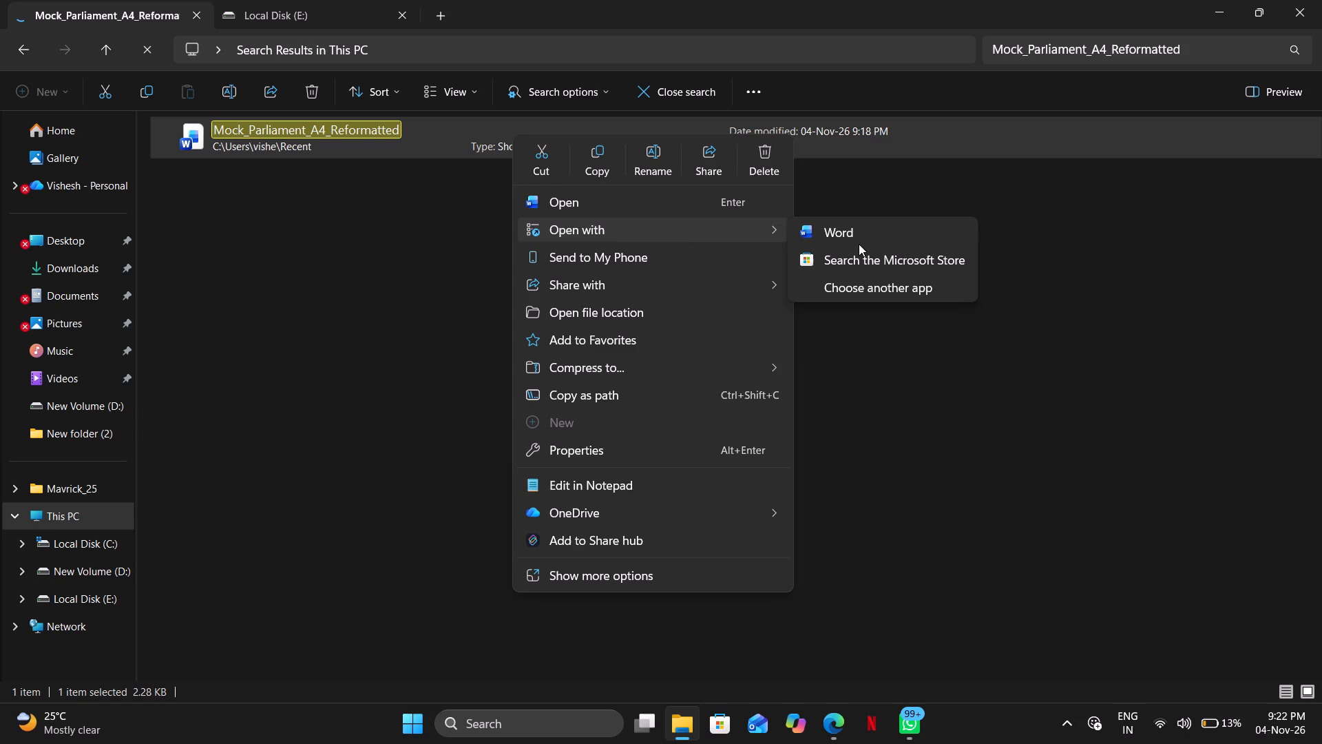
pyautogui.click(858, 240)
pyautogui.click(773, 413)
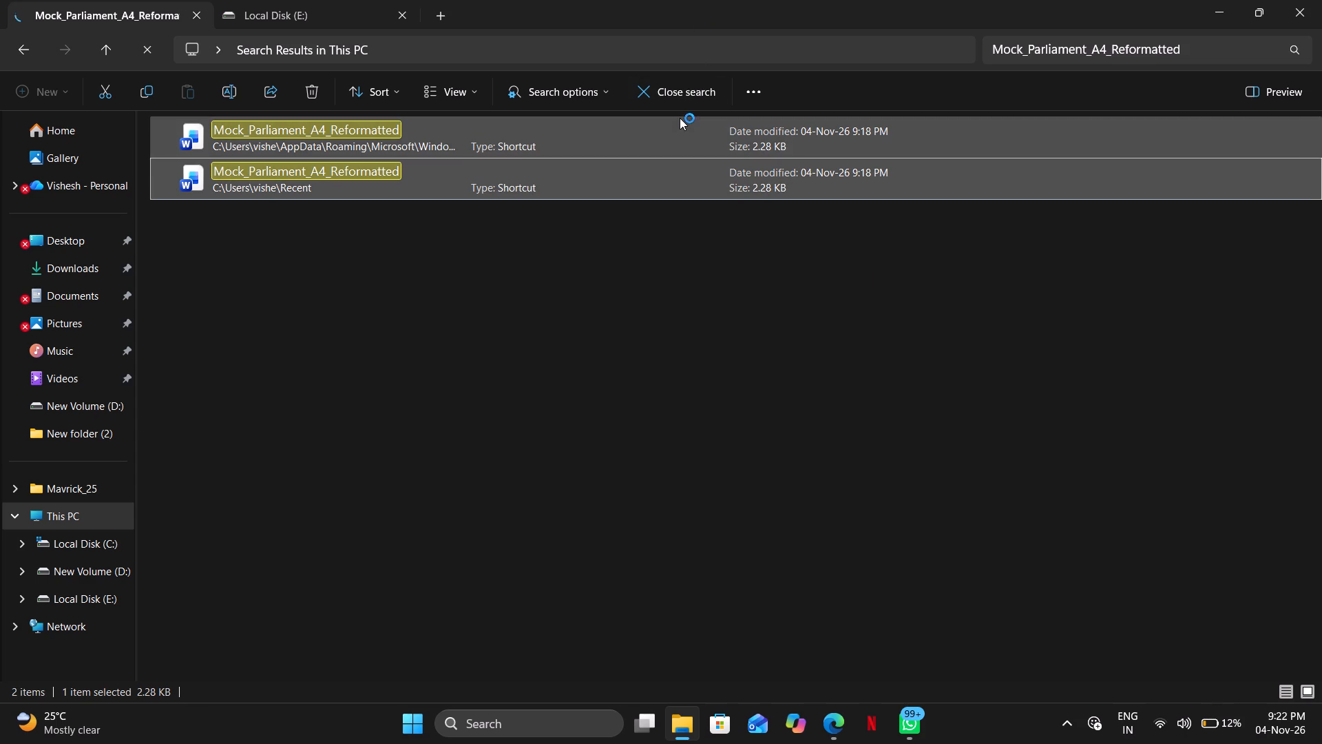
# Try to open the Mock_Parliament_A4_Reformatted shortcut stored under AppData\Roaming, keeping the shortcut.
pyautogui.click(680, 118)
pyautogui.doubleClick(665, 135)
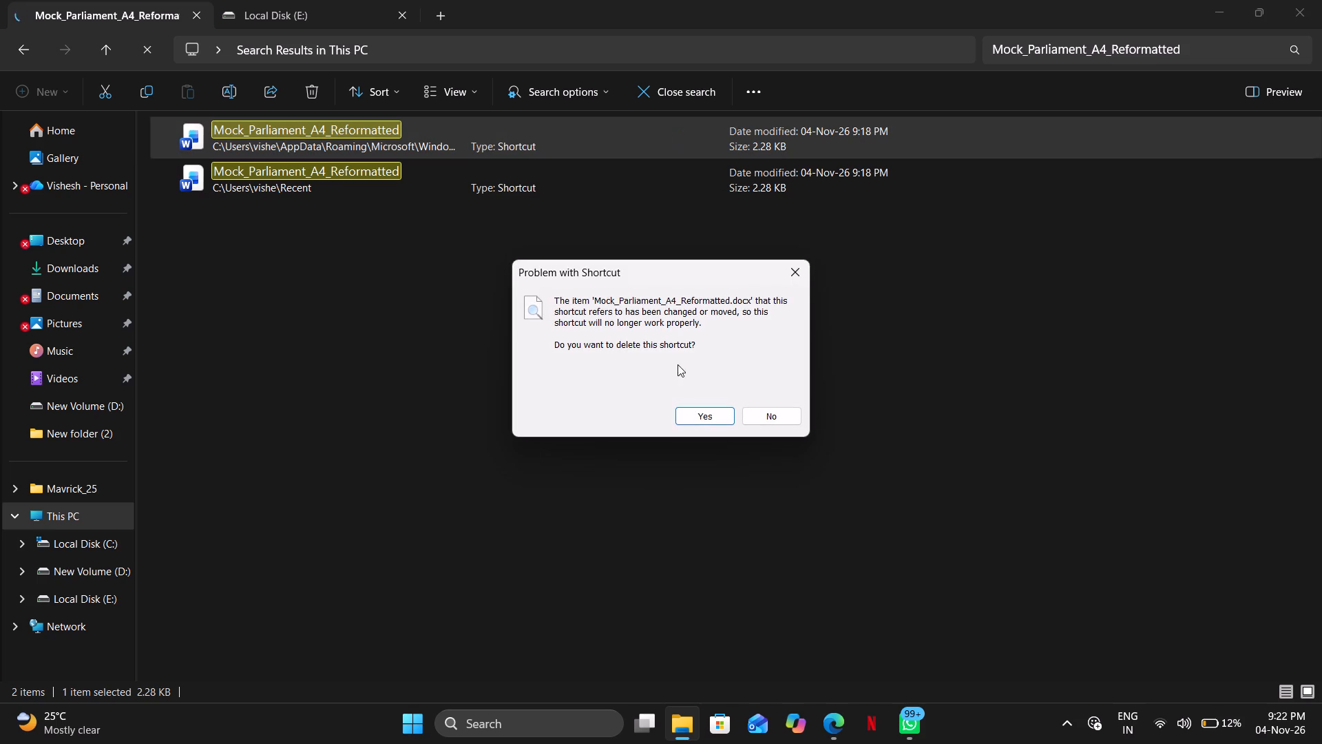
pyautogui.click(755, 420)
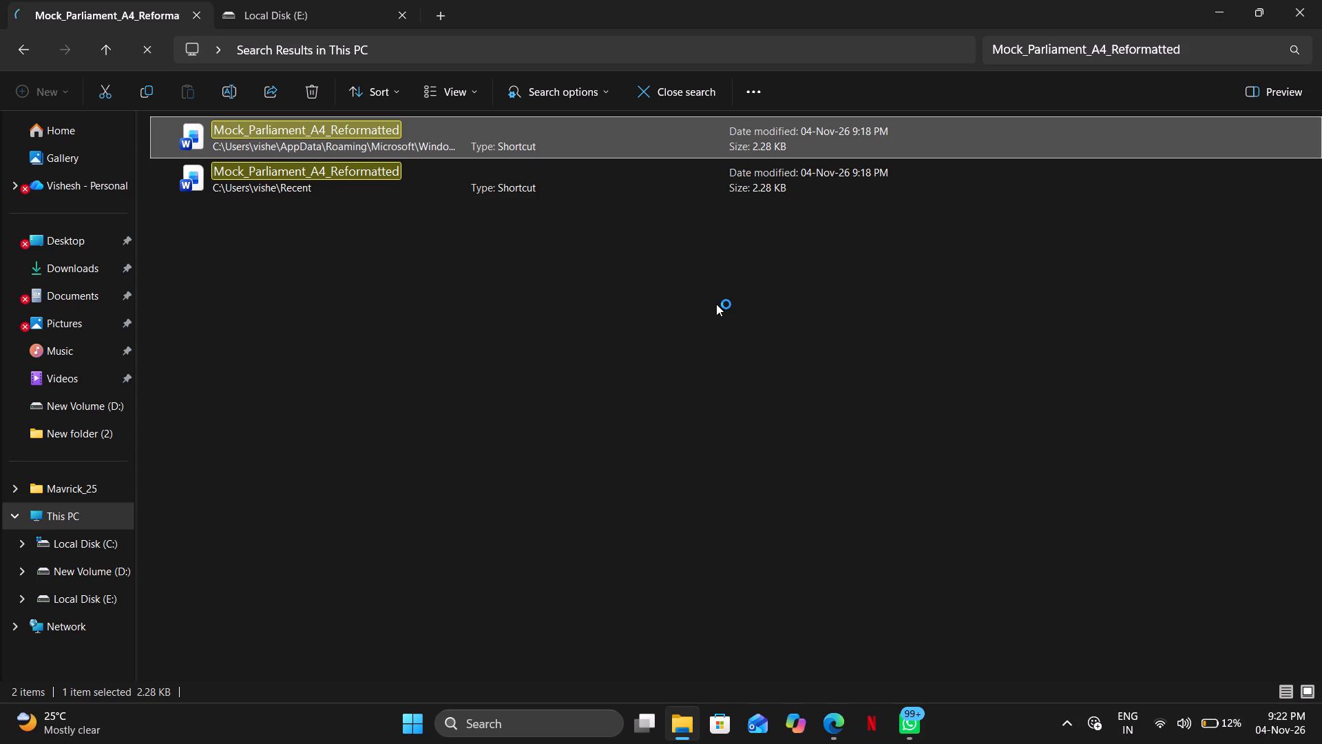
# Open the file location of the AppData shortcut and try to open Mock_Parliament_A4_Reformatted from there, without deleting the shortcut.
pyautogui.rightClick(658, 141)
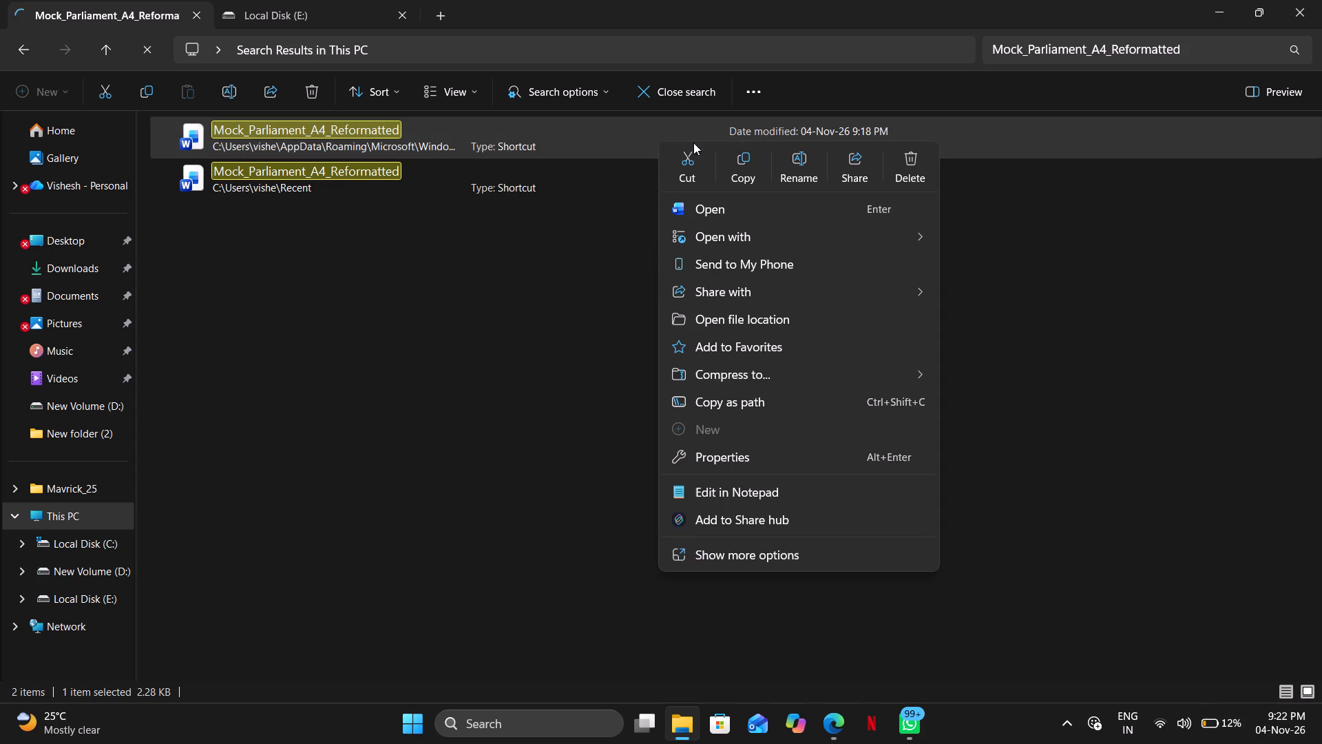
pyautogui.click(828, 319)
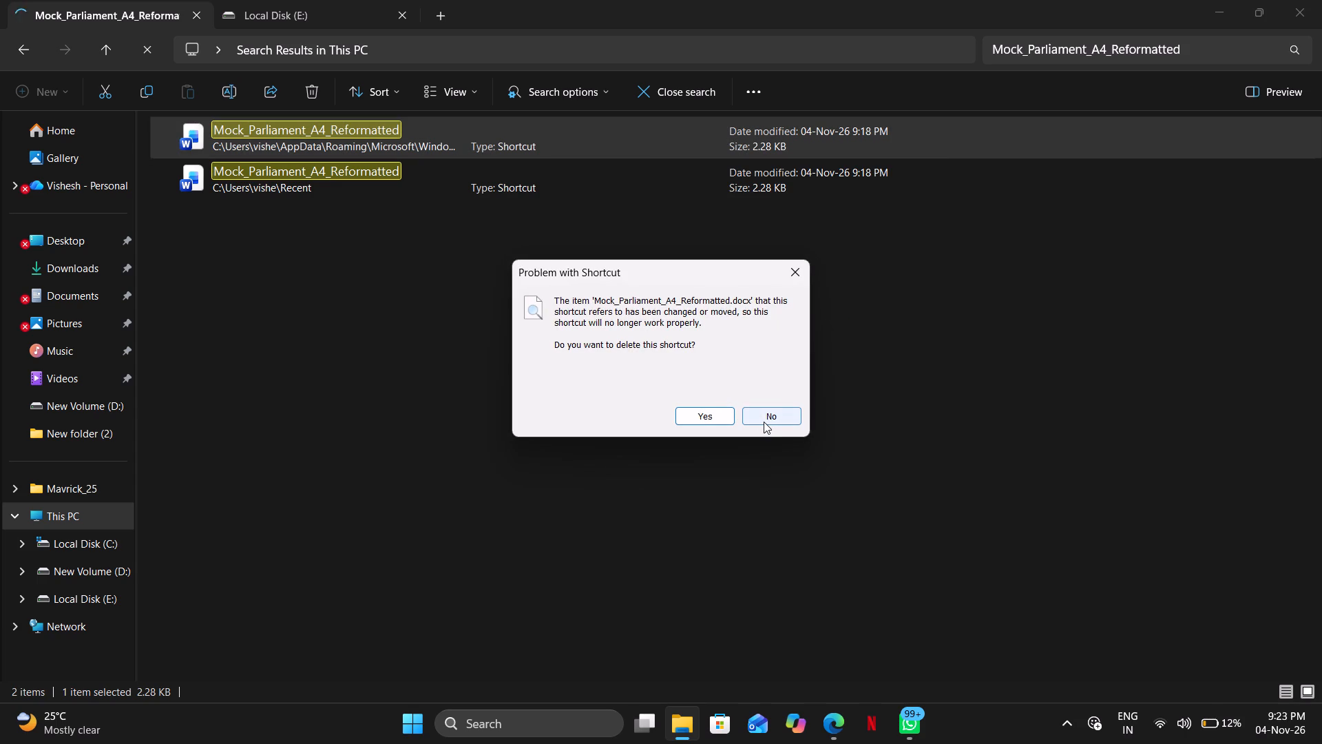
pyautogui.click(764, 422)
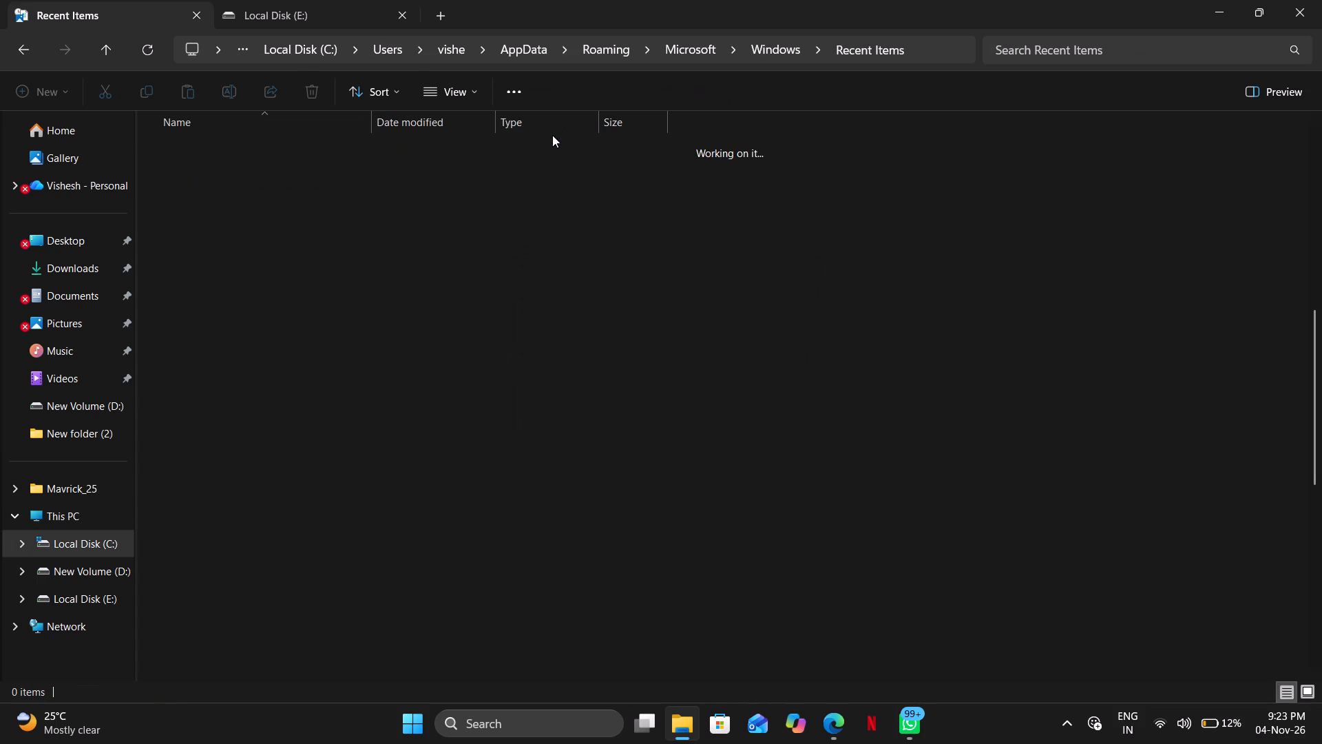
pyautogui.scroll(-1, 501, 336)
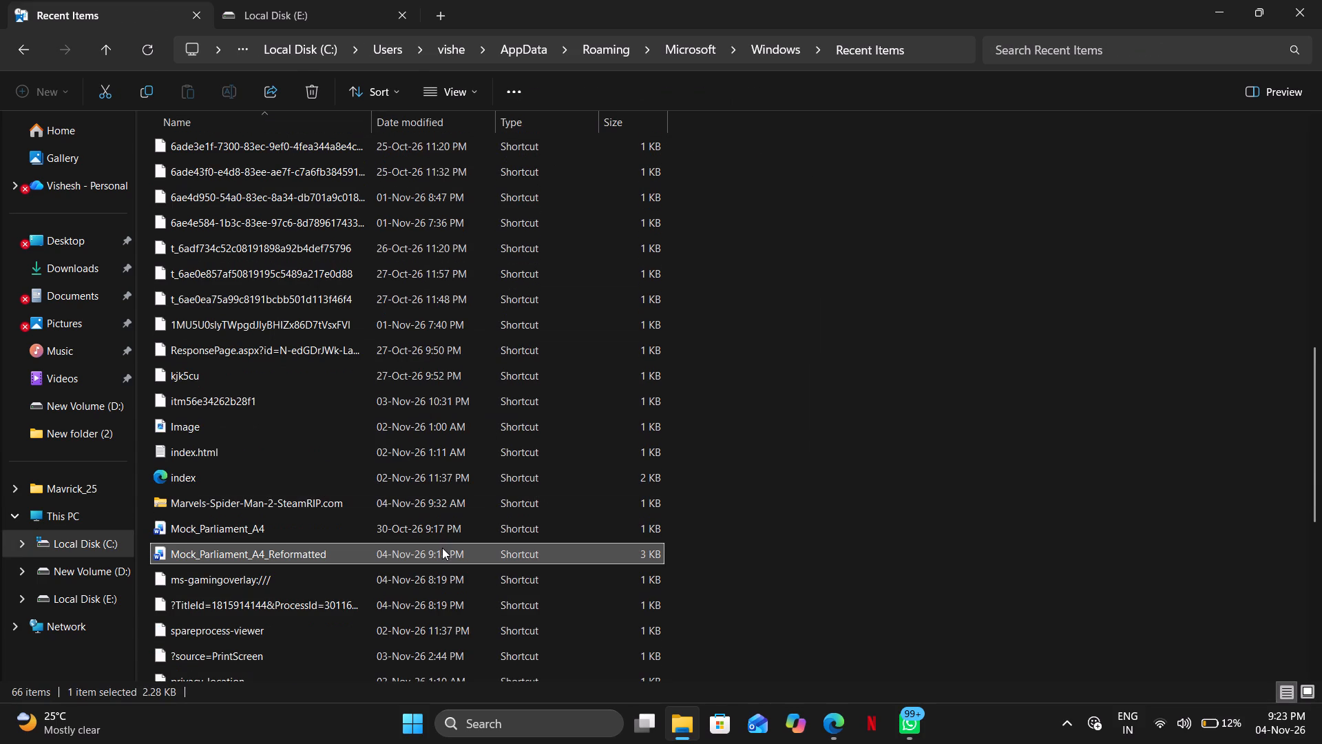
pyautogui.doubleClick(442, 548)
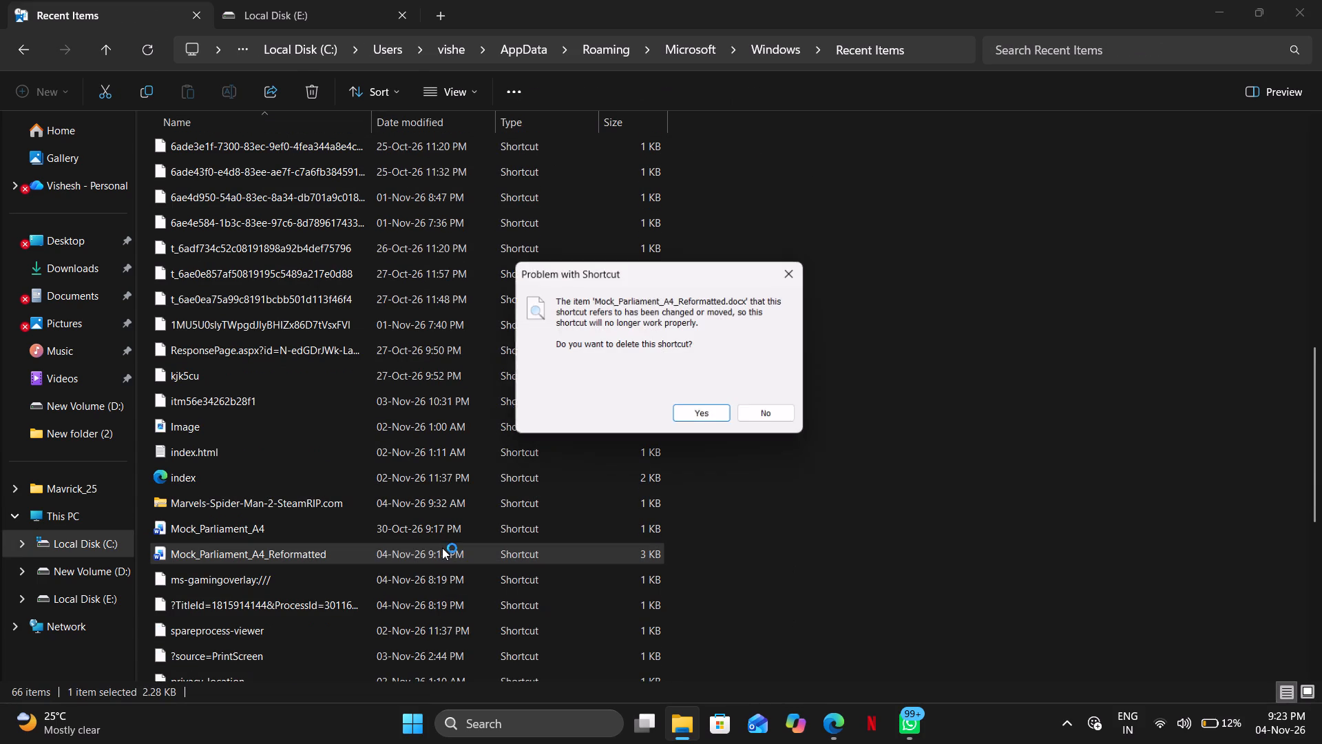
pyautogui.click(762, 413)
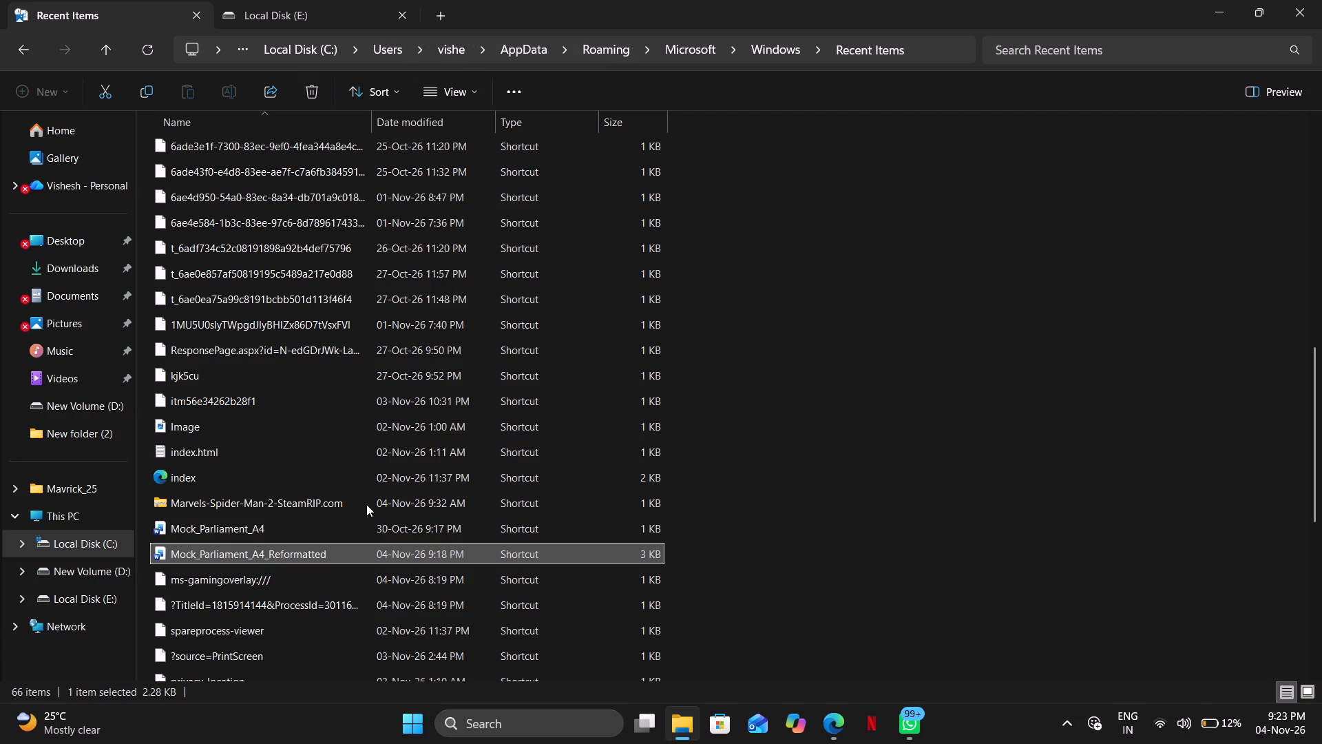
# Open Mock_Parliament_A4 from Recent Items and look through its pages in Word, then minimize the document.
pyautogui.click(368, 522)
pyautogui.doubleClick(368, 522)
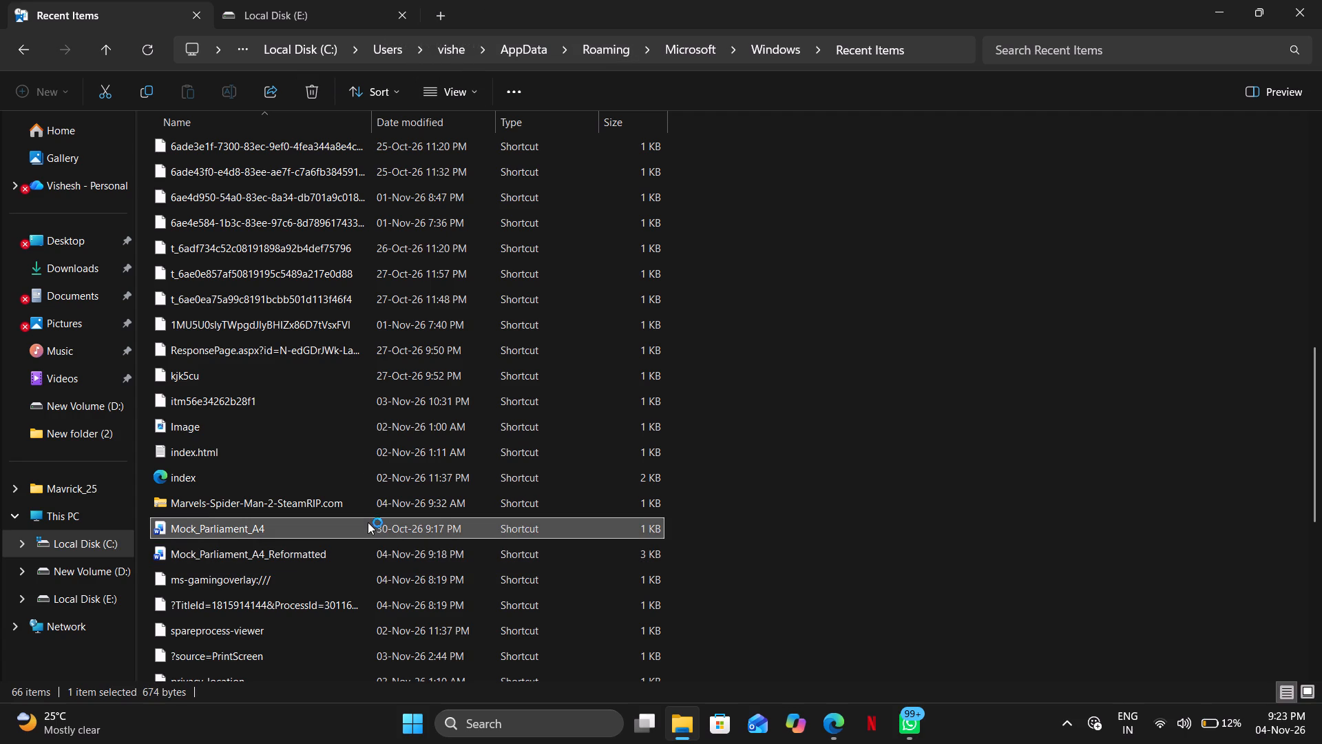
pyautogui.scroll(-1, 518, 444)
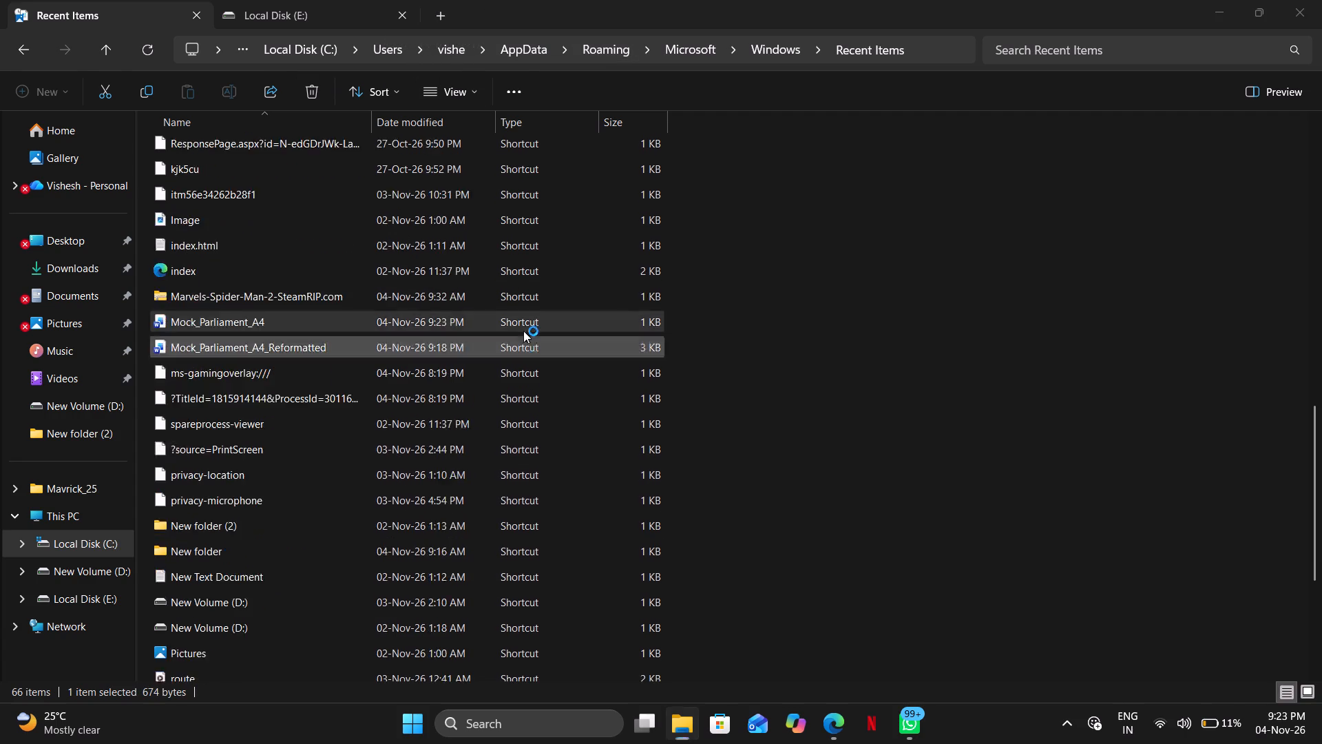
pyautogui.scroll(-11, 677, 317)
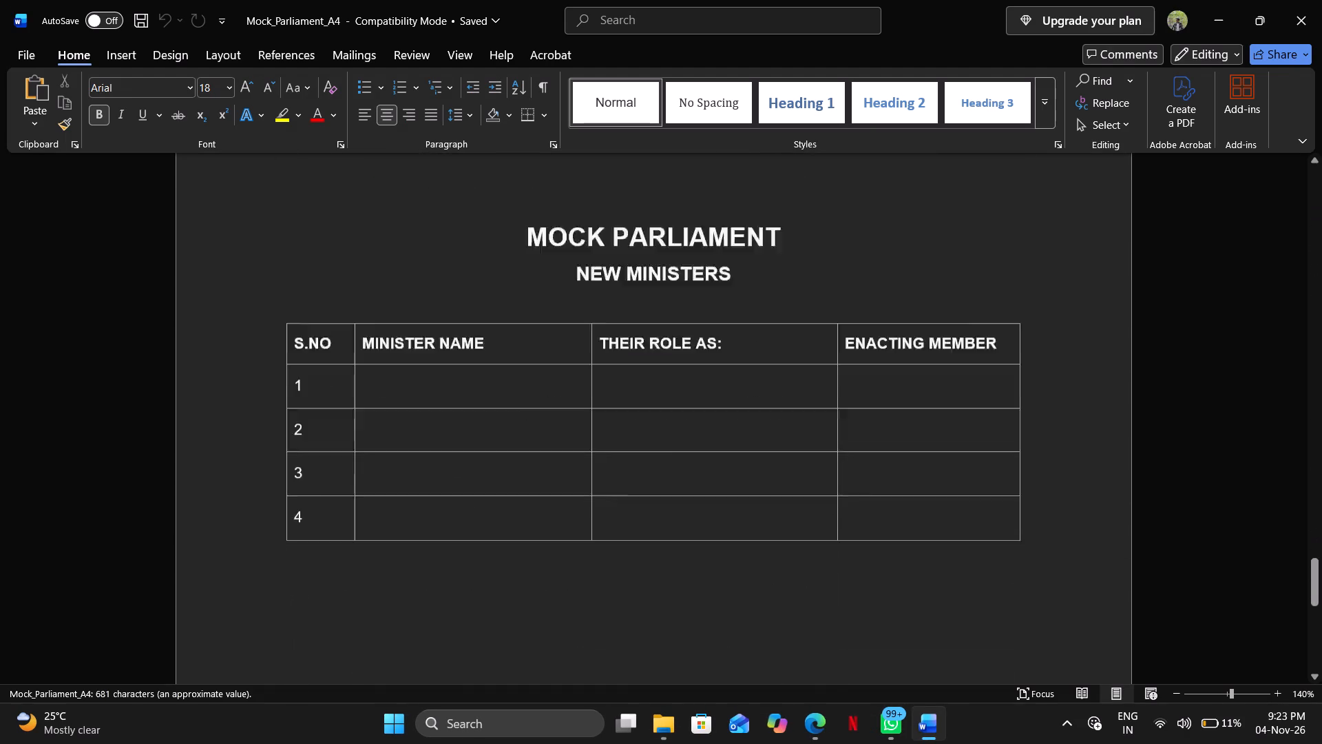
pyautogui.scroll(-2, 677, 317)
pyautogui.scroll(5, 677, 317)
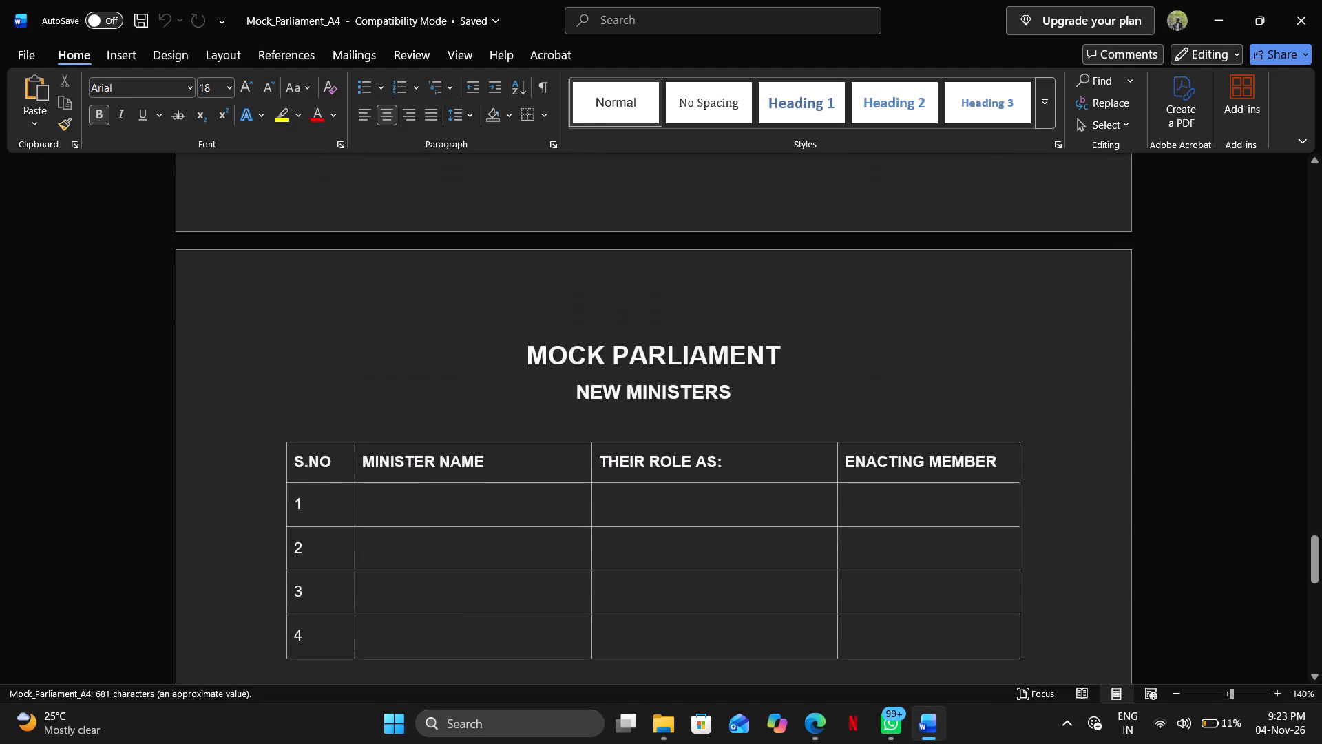
pyautogui.scroll(-8, 677, 317)
pyautogui.scroll(9, 677, 317)
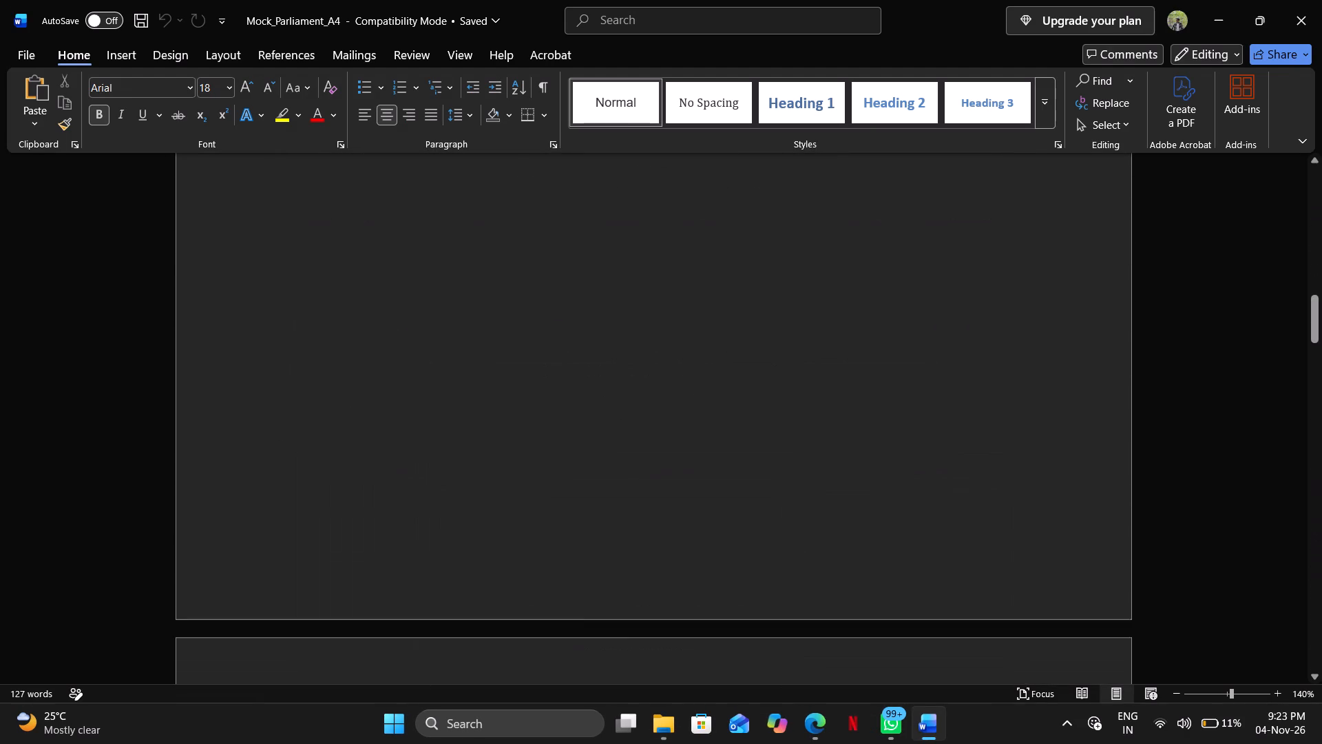
pyautogui.scroll(1, 677, 317)
pyautogui.scroll(-1, 677, 317)
pyautogui.scroll(1, 677, 317)
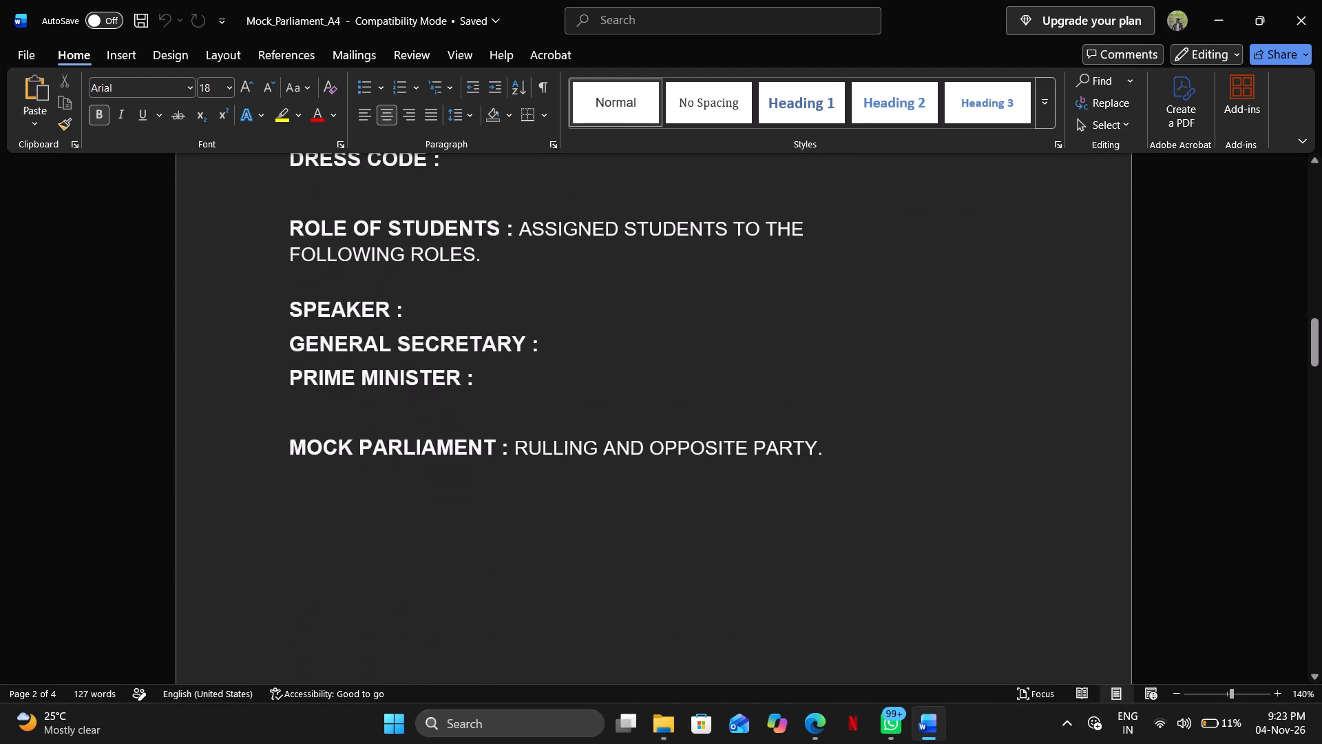
pyautogui.scroll(8, 677, 317)
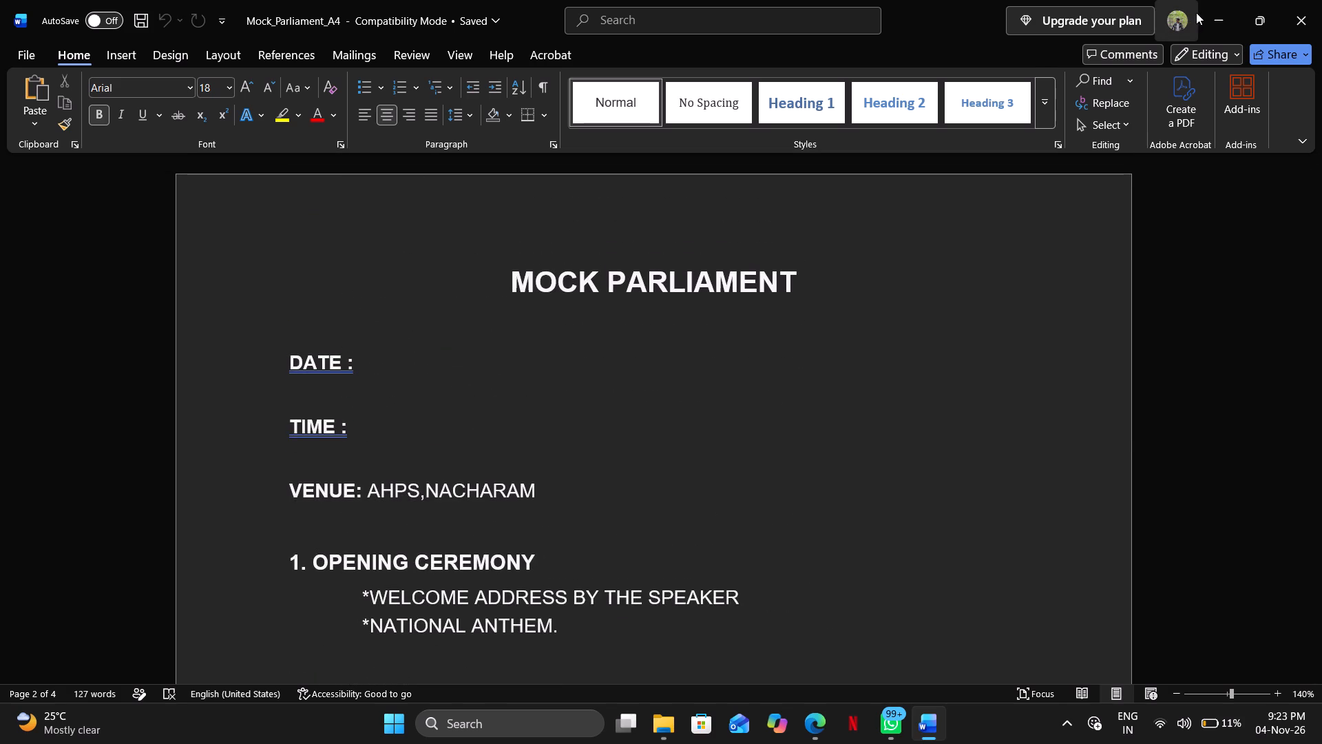
pyautogui.click(1203, 13)
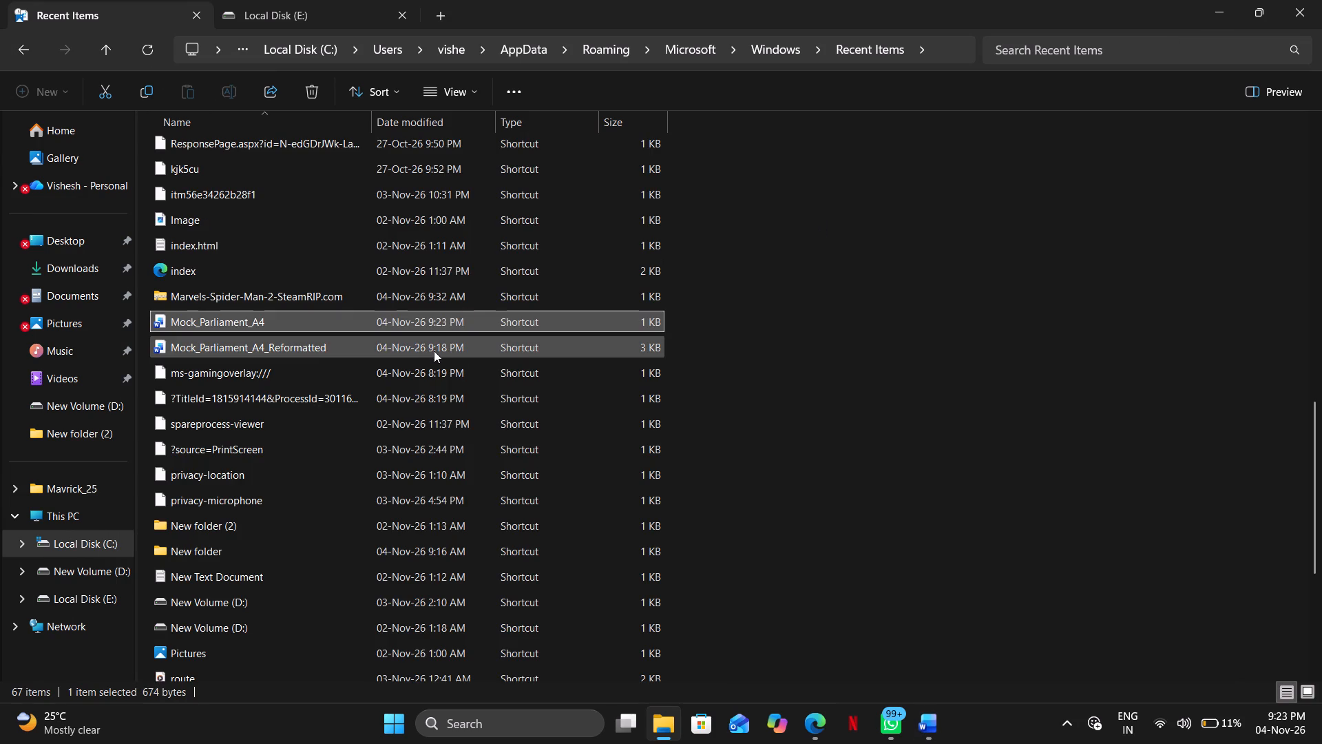
# Try again to open Mock_Parliament_A4_Reformatted from Recent Items, keeping the shortcut.
pyautogui.doubleClick(433, 351)
pyautogui.click(750, 425)
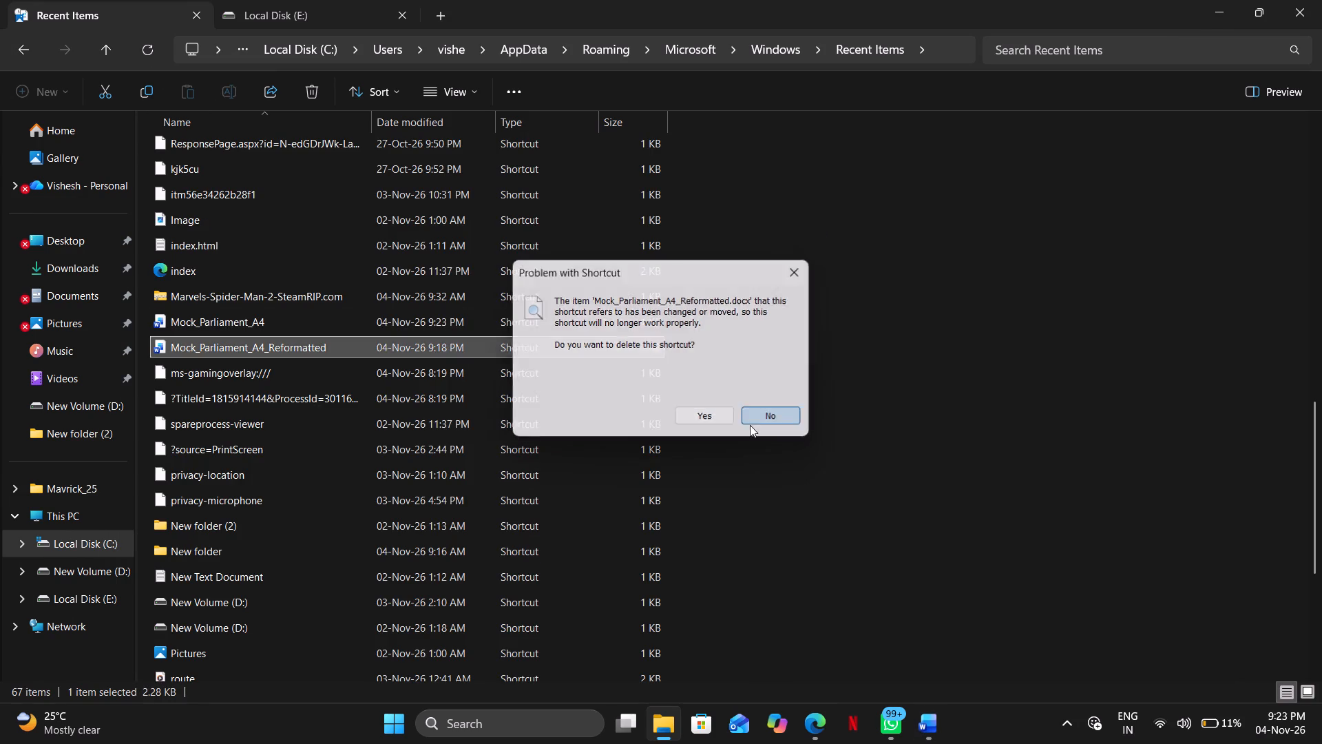
# Look through the rest of Recent Items and search the folder for Mock_Parliament_A4_Reformatted.docx.
pyautogui.scroll(-5, 484, 484)
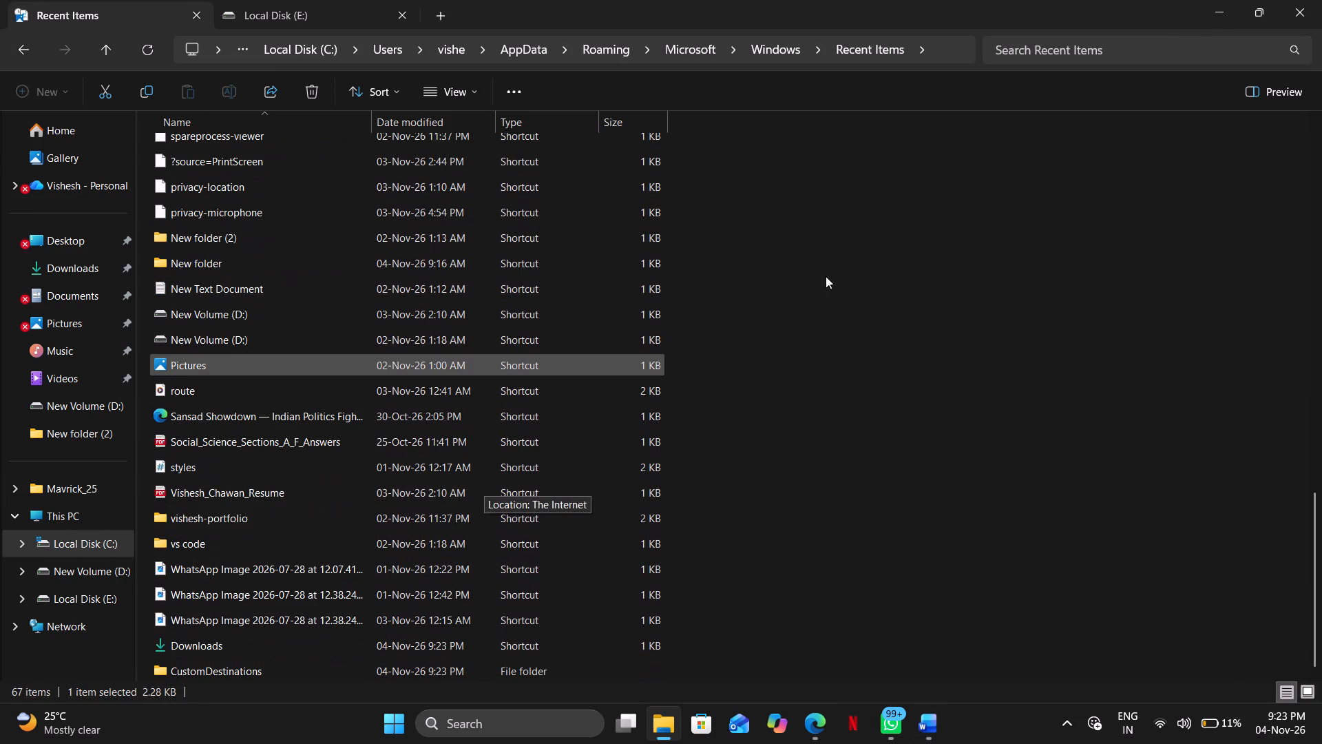
pyautogui.click(1176, 41)
pyautogui.hotkey('ctrl', 'v')
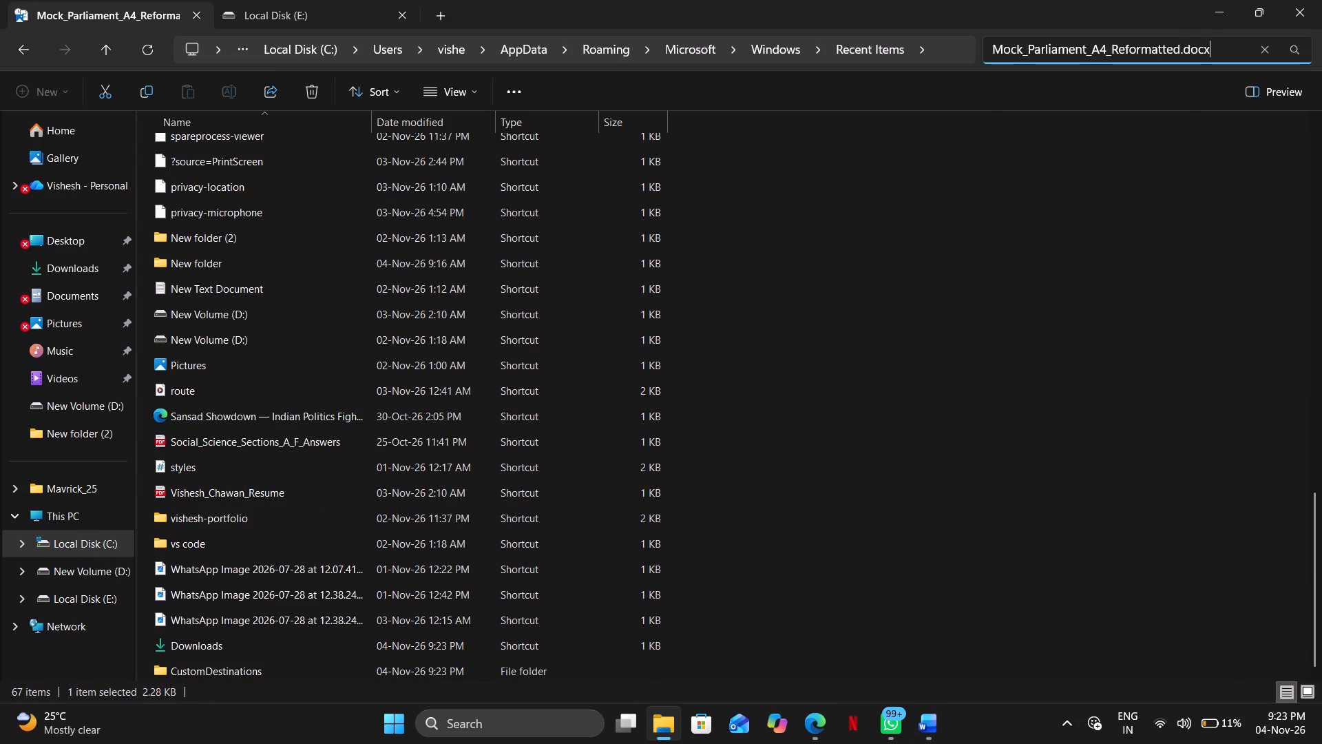
pyautogui.press('Return')
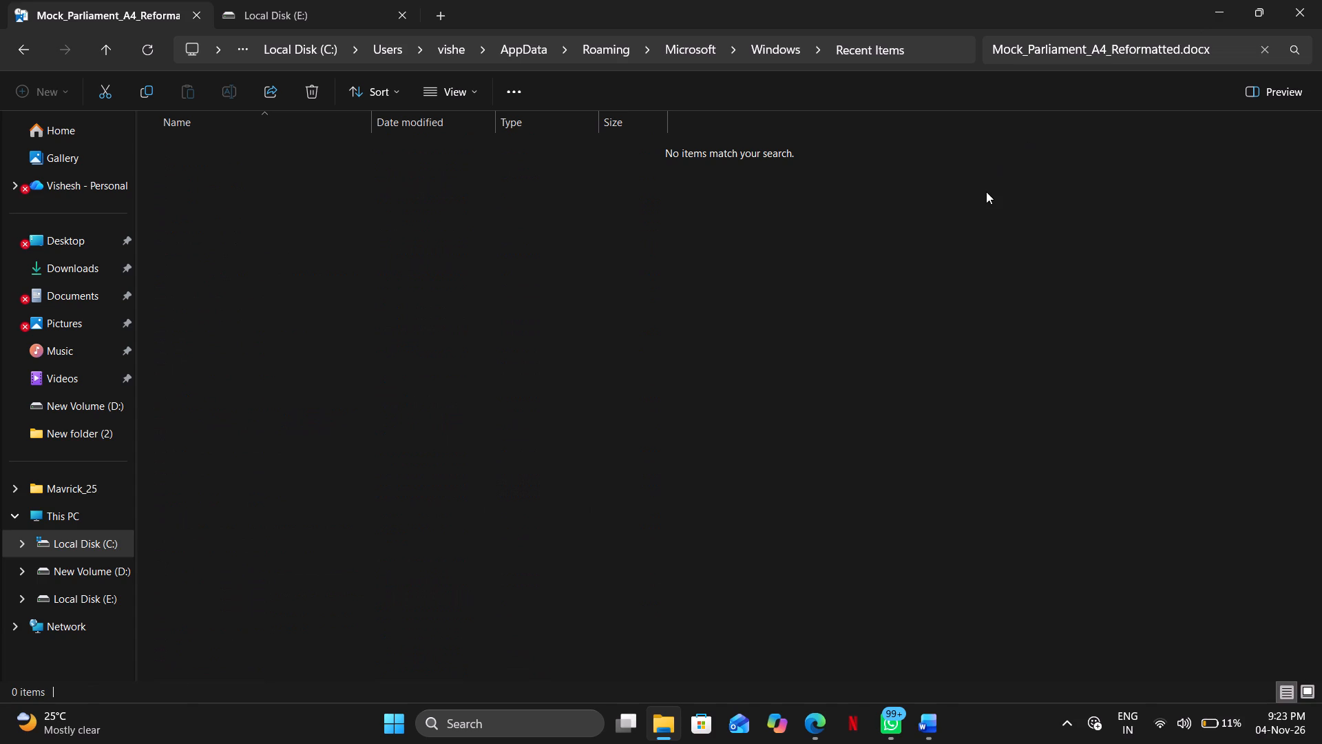
# Search Home in File Explorer for Mock_Parliament_A4_Reformatted.docx.
pyautogui.click(315, 2)
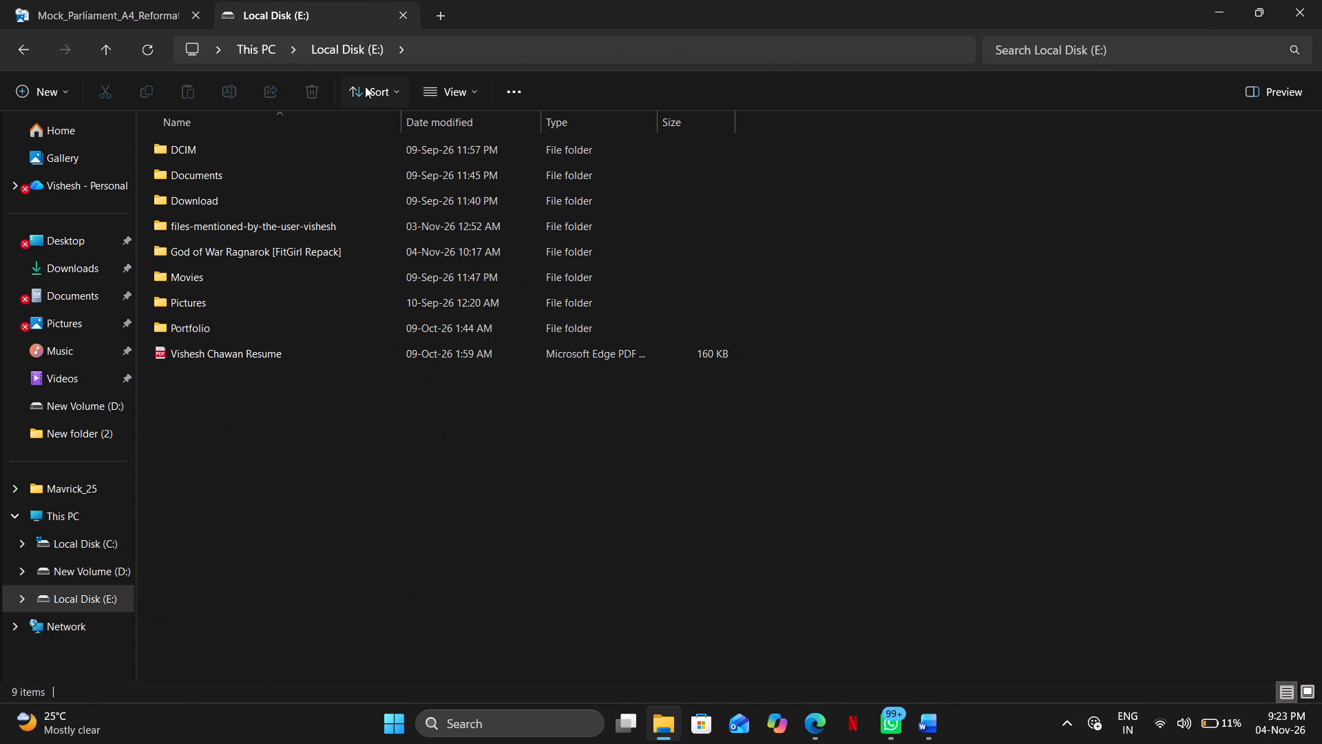
pyautogui.click(74, 128)
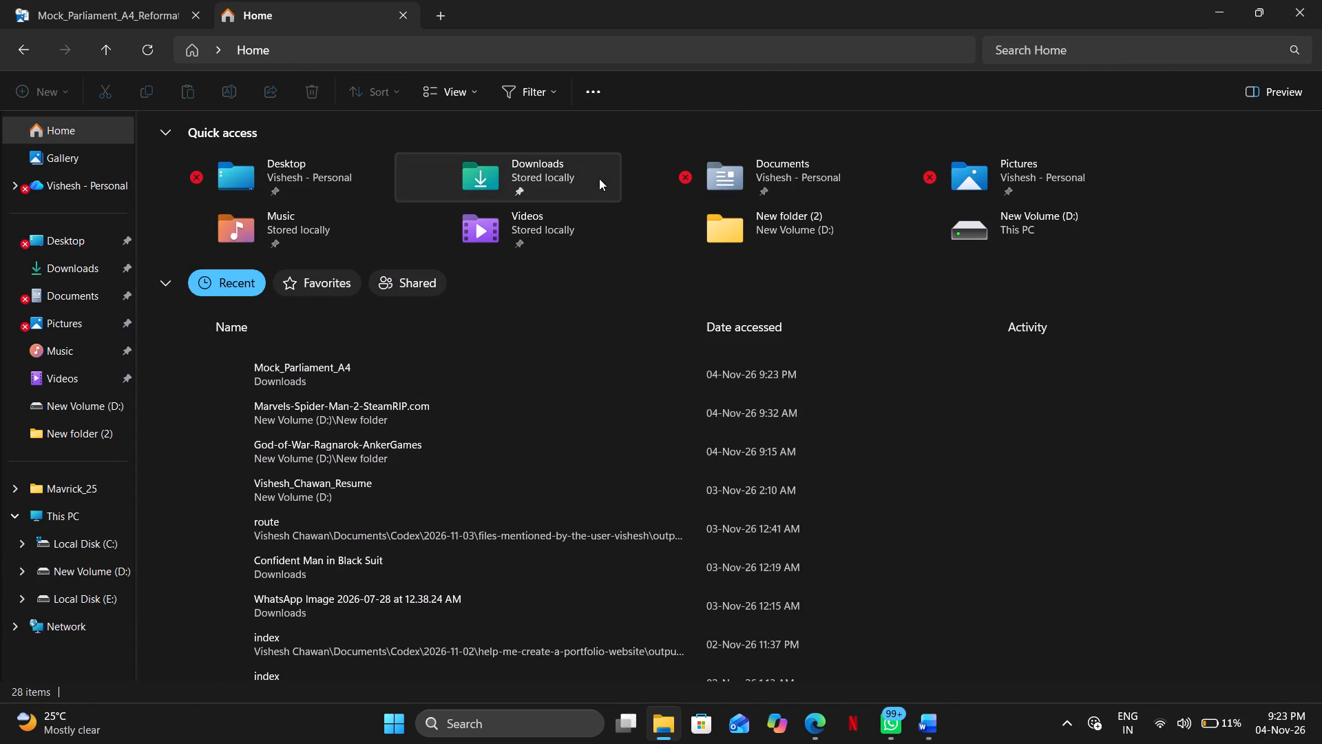
pyautogui.click(1165, 49)
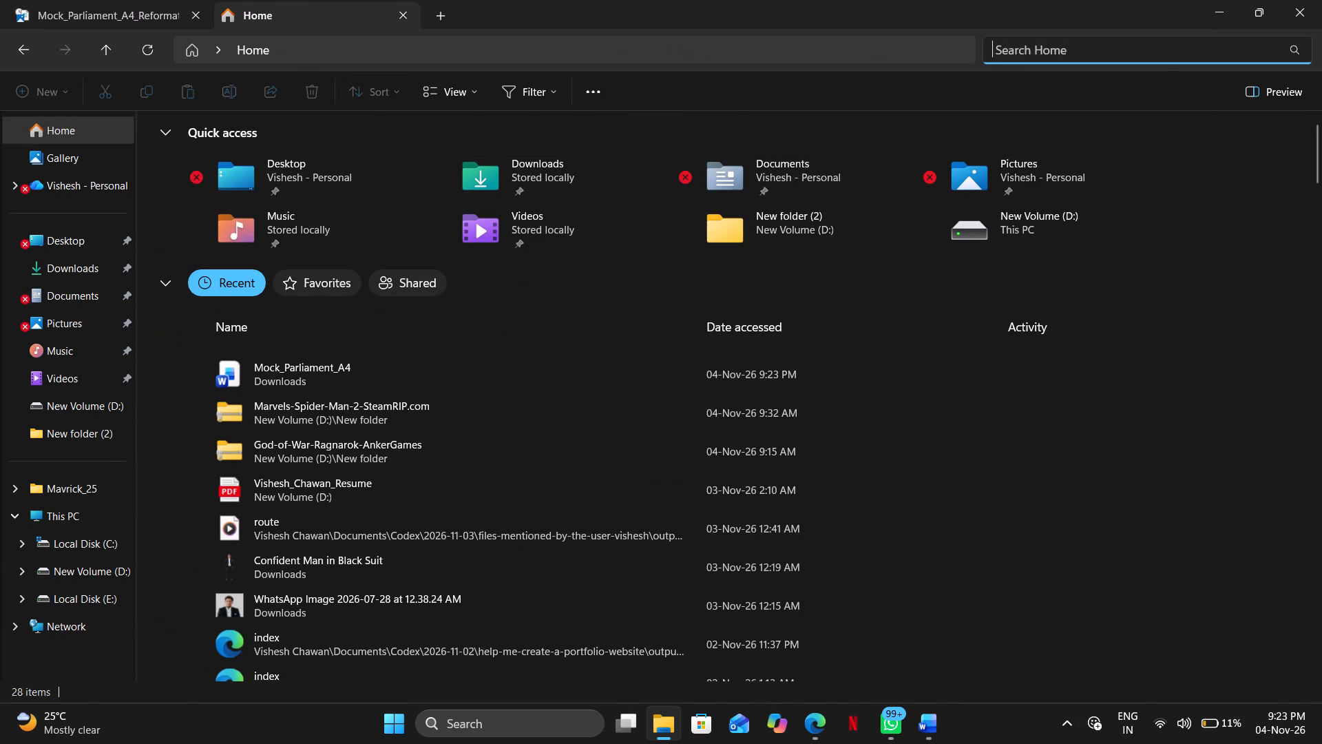
pyautogui.hotkey('ctrl', 'v')
pyautogui.press('Return')
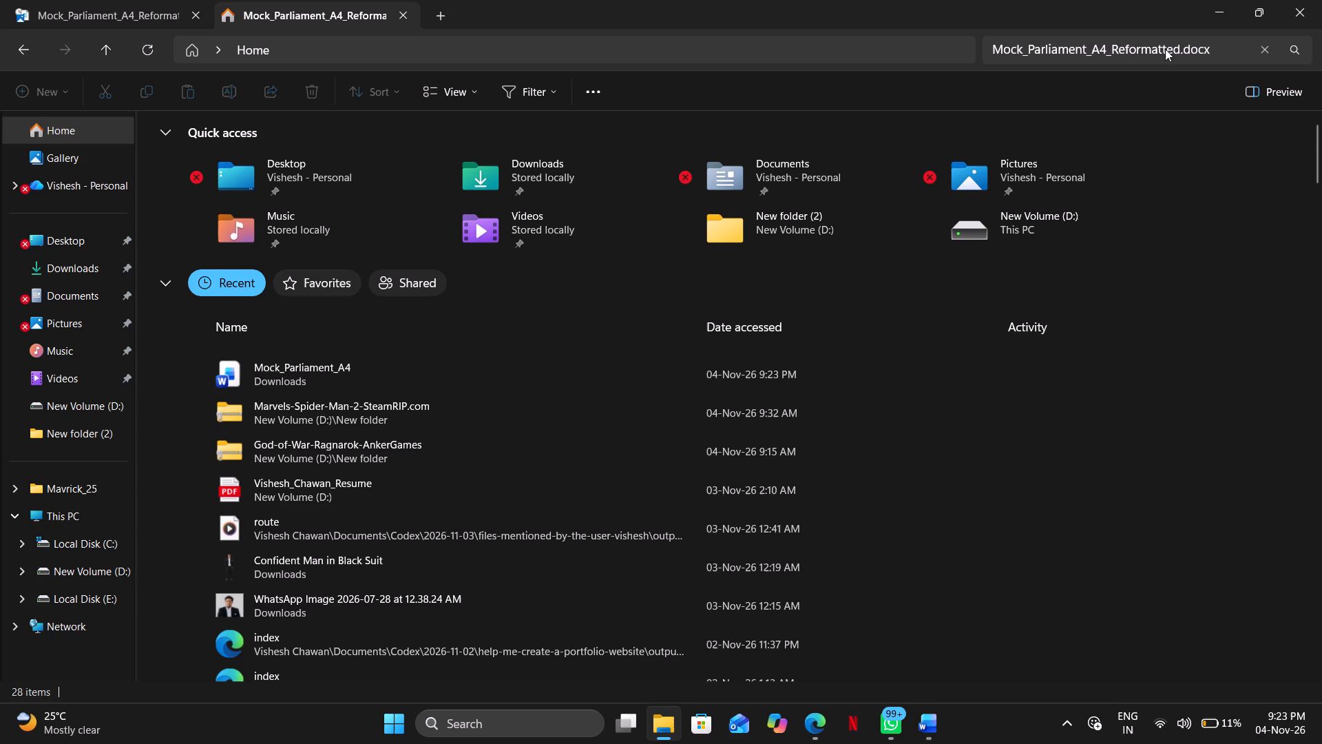
# Shorten the Home search term to Mock_Parliament and run the search.
pyautogui.click(1232, 48)
pyautogui.press('BackSpace')
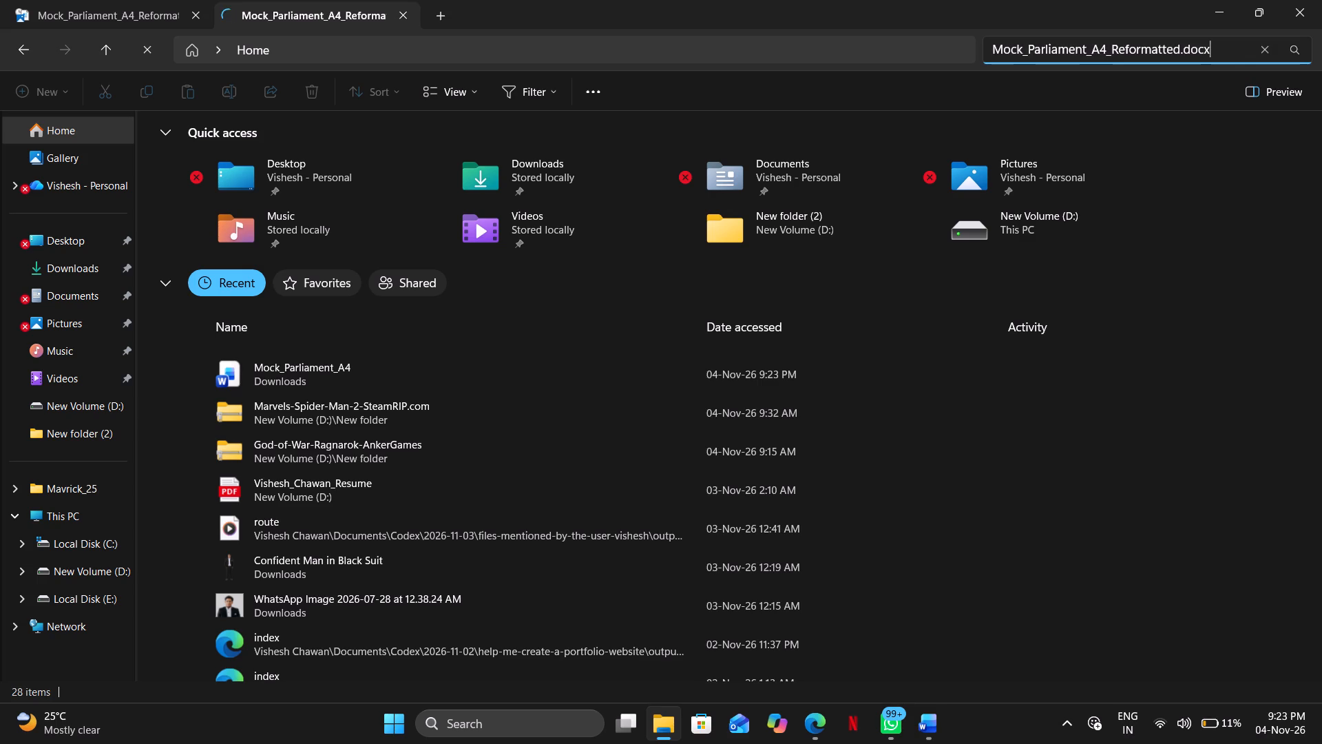
pyautogui.press('BackSpace')
pyautogui.press('BackSpace')
pyautogui.press('BackSpace')
pyautogui.press('BackSpace')
pyautogui.press('BackSpace')
pyautogui.press('BackSpace')
pyautogui.press('BackSpace')
pyautogui.press('BackSpace')
pyautogui.press('BackSpace')
pyautogui.press('BackSpace')
pyautogui.press('BackSpace')
pyautogui.press('BackSpace')
pyautogui.press('BackSpace')
pyautogui.press('BackSpace')
pyautogui.press('BackSpace')
pyautogui.press('BackSpace')
pyautogui.press('BackSpace')
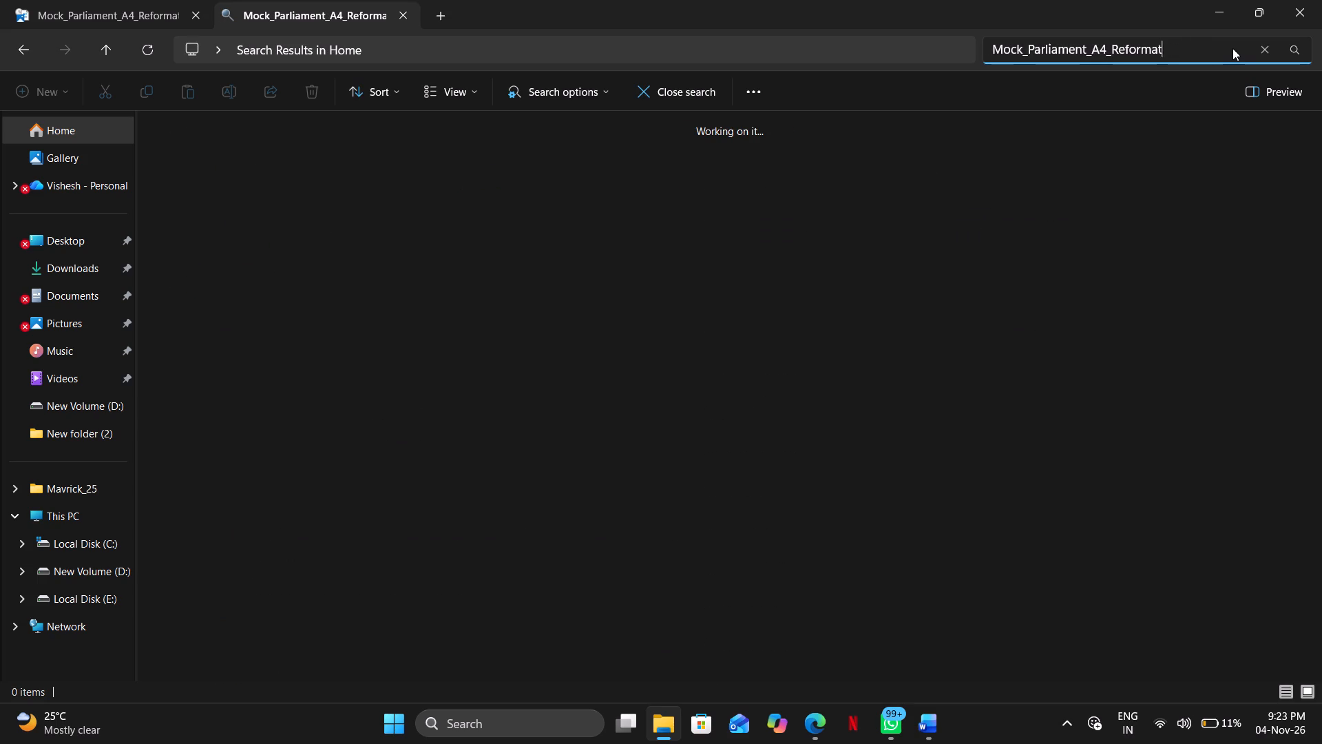
pyautogui.press('BackSpace')
pyautogui.press('BackSpace')
pyautogui.press('Return')
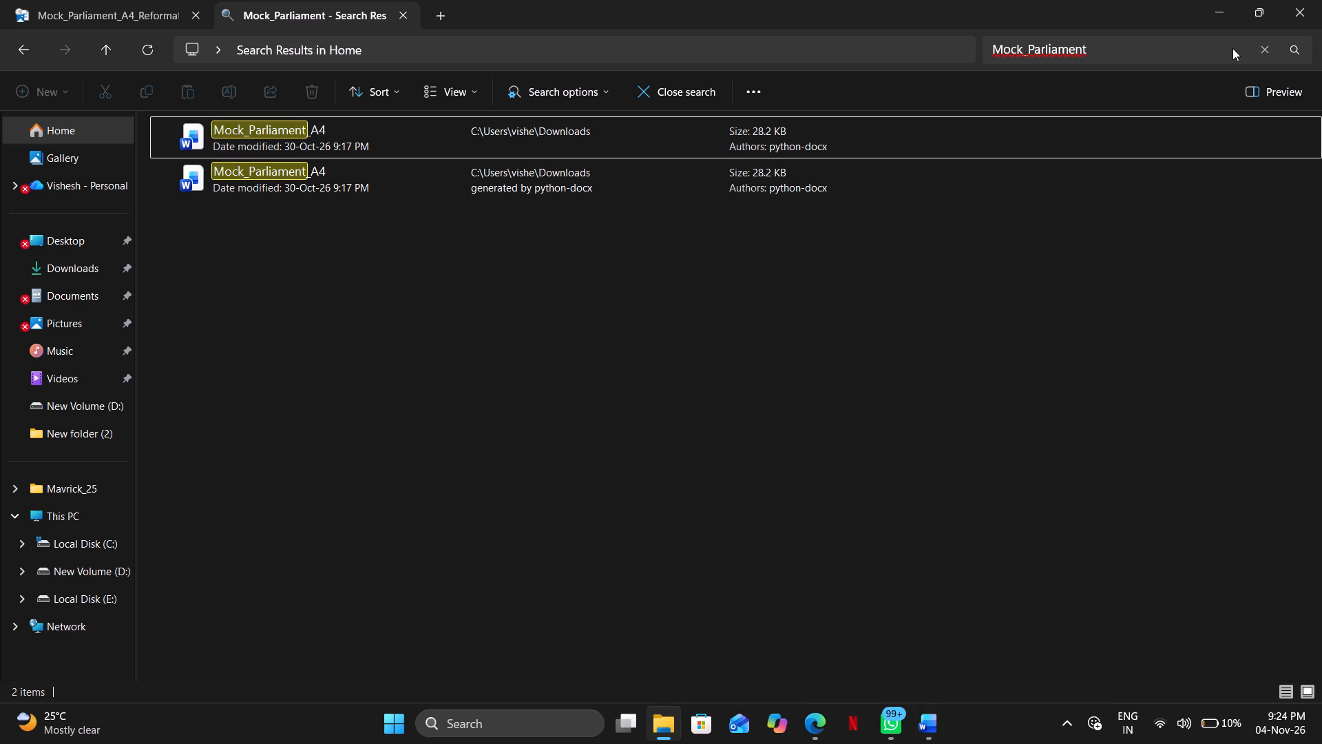
# Open the first Mock_Parliament_A4 search result in Word, look through its pages, and close the document.
pyautogui.click(758, 136)
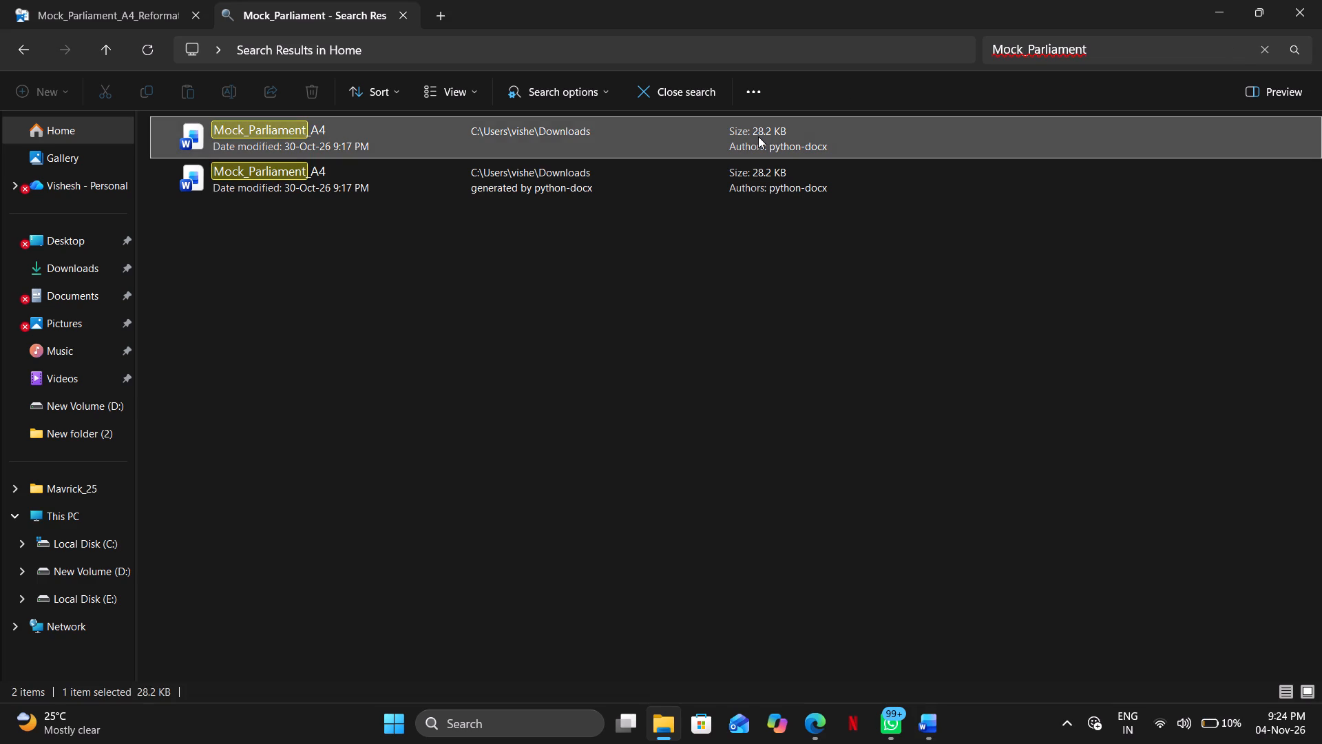
pyautogui.doubleClick(669, 130)
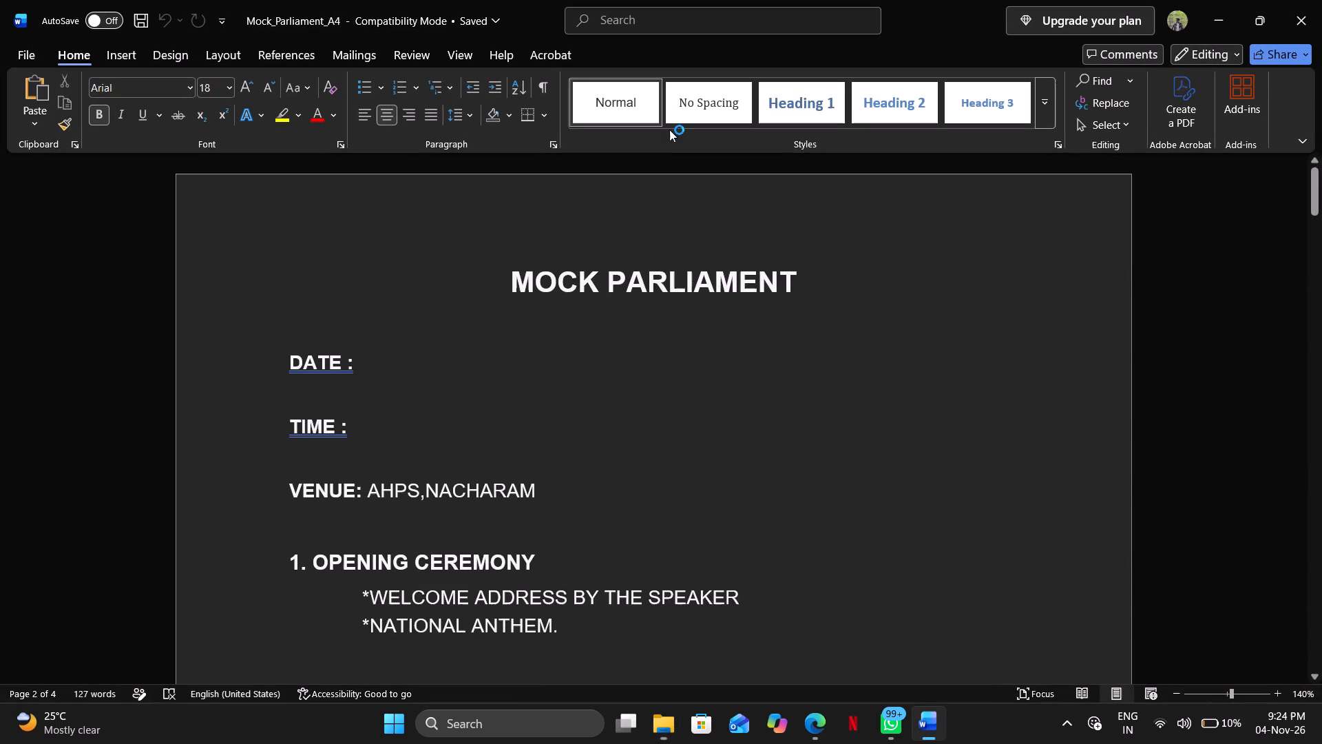
pyautogui.scroll(-15, 724, 386)
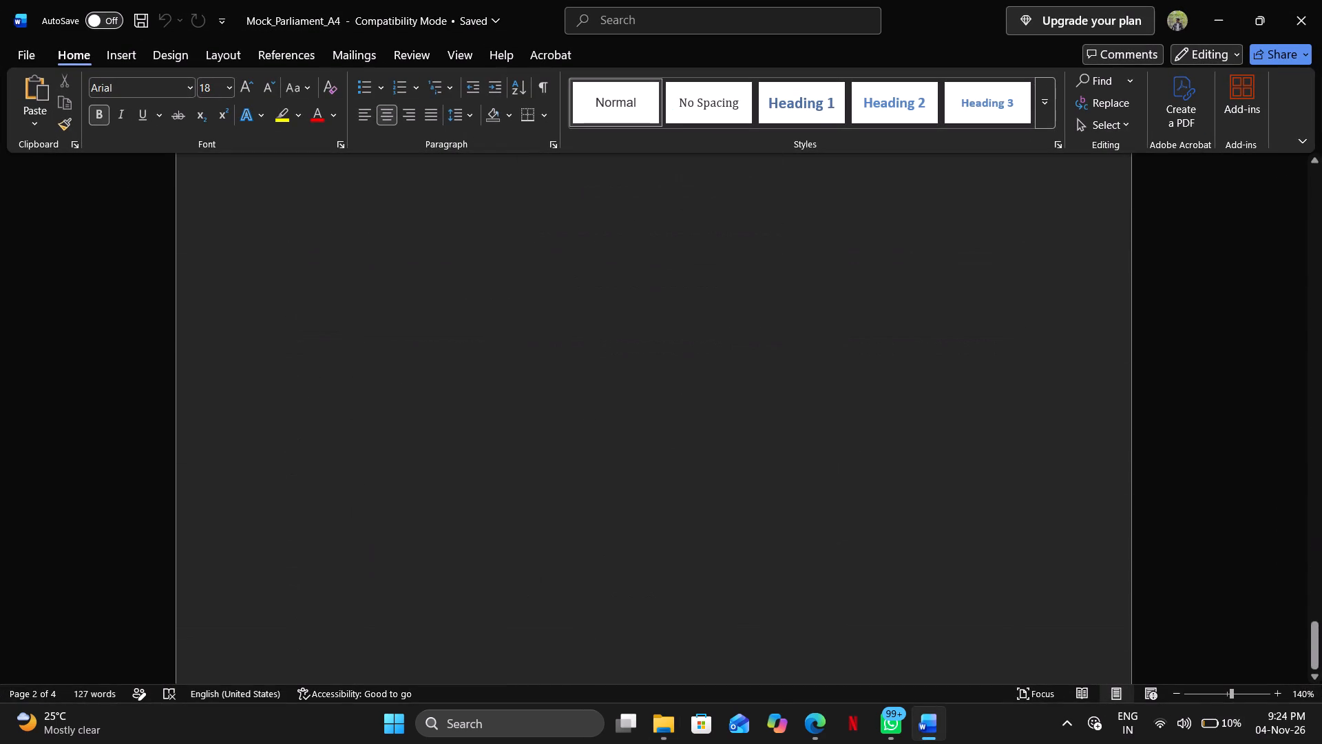
pyautogui.click(1293, 11)
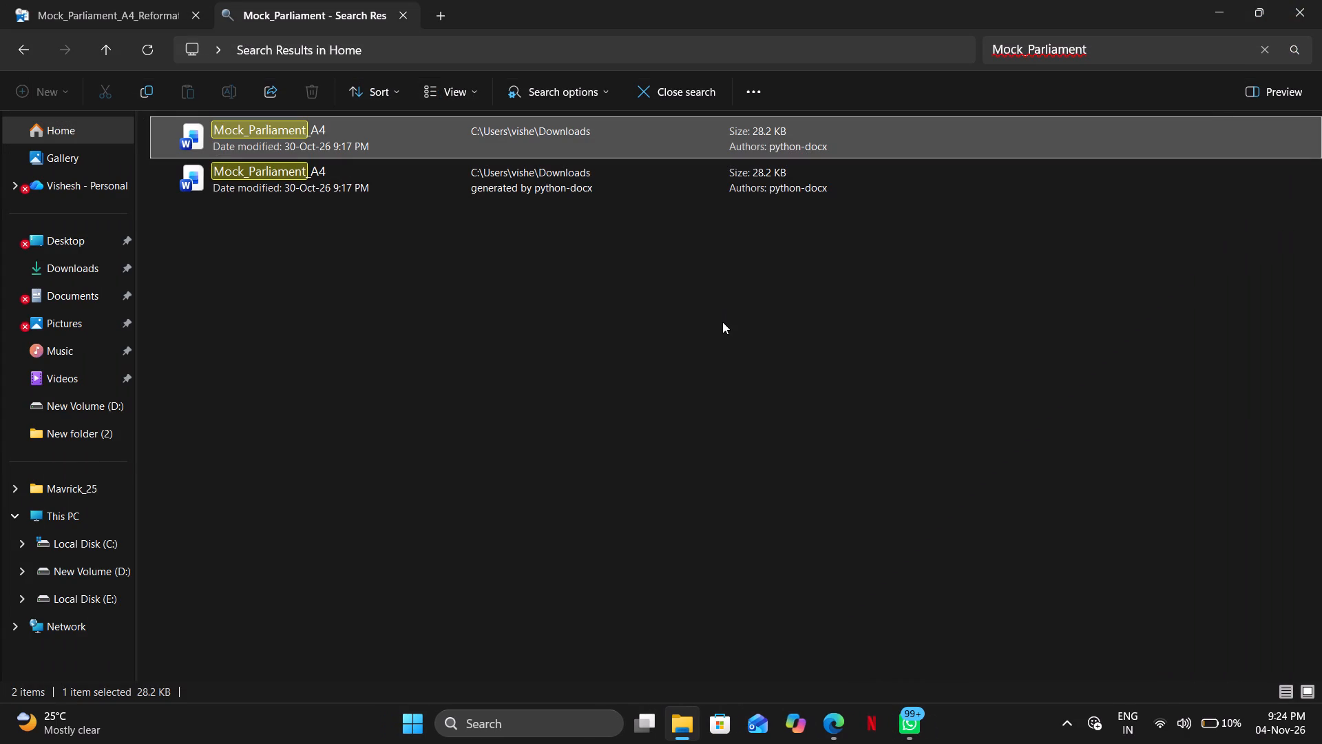
# Reopen the first Mock_Parliament_A4 search result to check it, and minimize Word to return to the results.
pyautogui.click(722, 322)
pyautogui.doubleClick(586, 140)
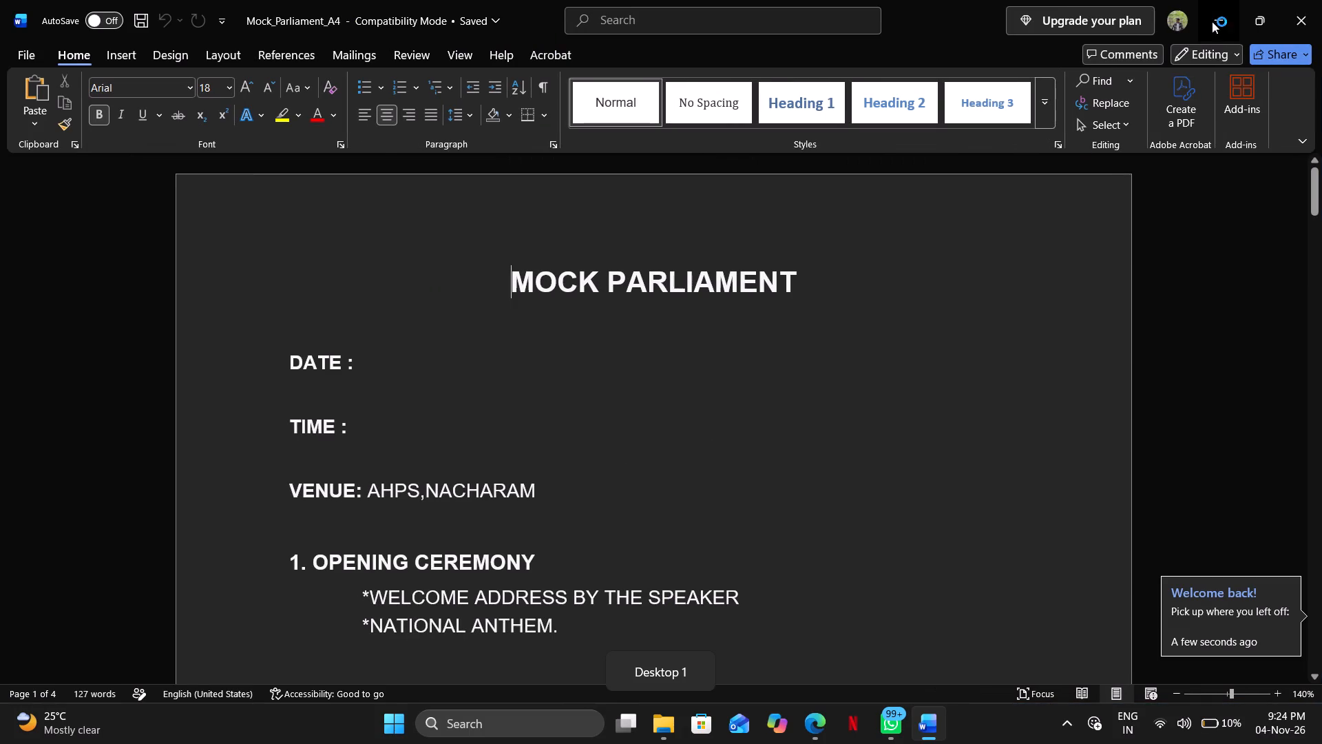
pyautogui.click(1212, 21)
pyautogui.click(597, 329)
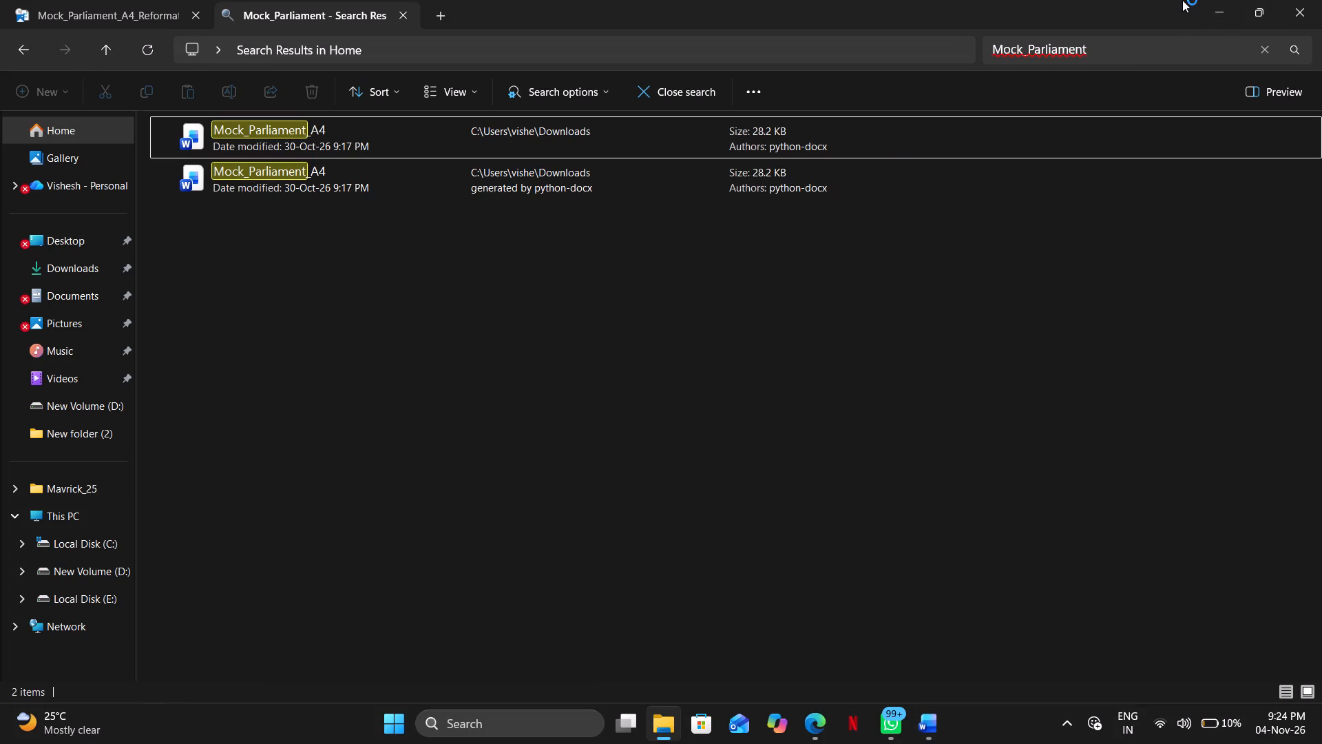
# Run the Mock_Parliament search in Home again.
pyautogui.click(1149, 48)
pyautogui.click(702, 316)
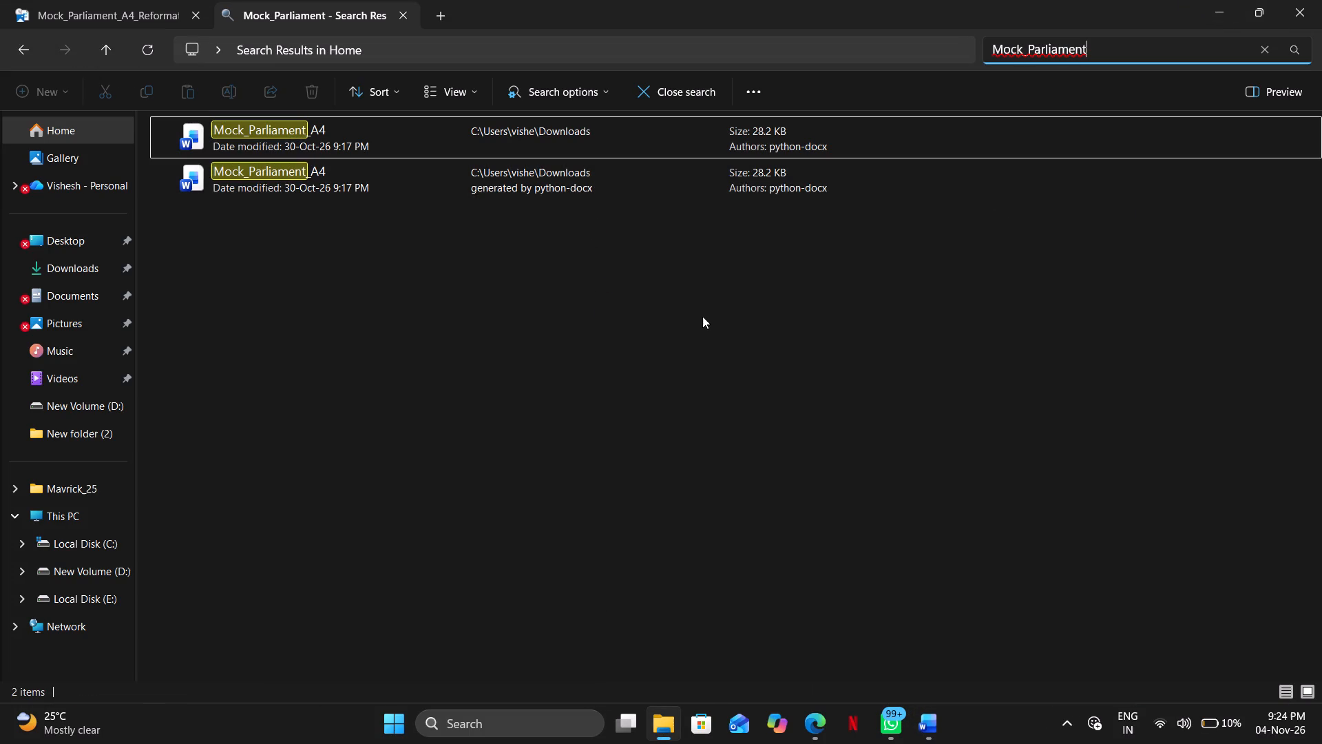
pyautogui.click(1153, 40)
pyautogui.press('Return')
# Return to the Recent Items folder and examine its whole list for the Mock Parliament files.
pyautogui.click(105, 0)
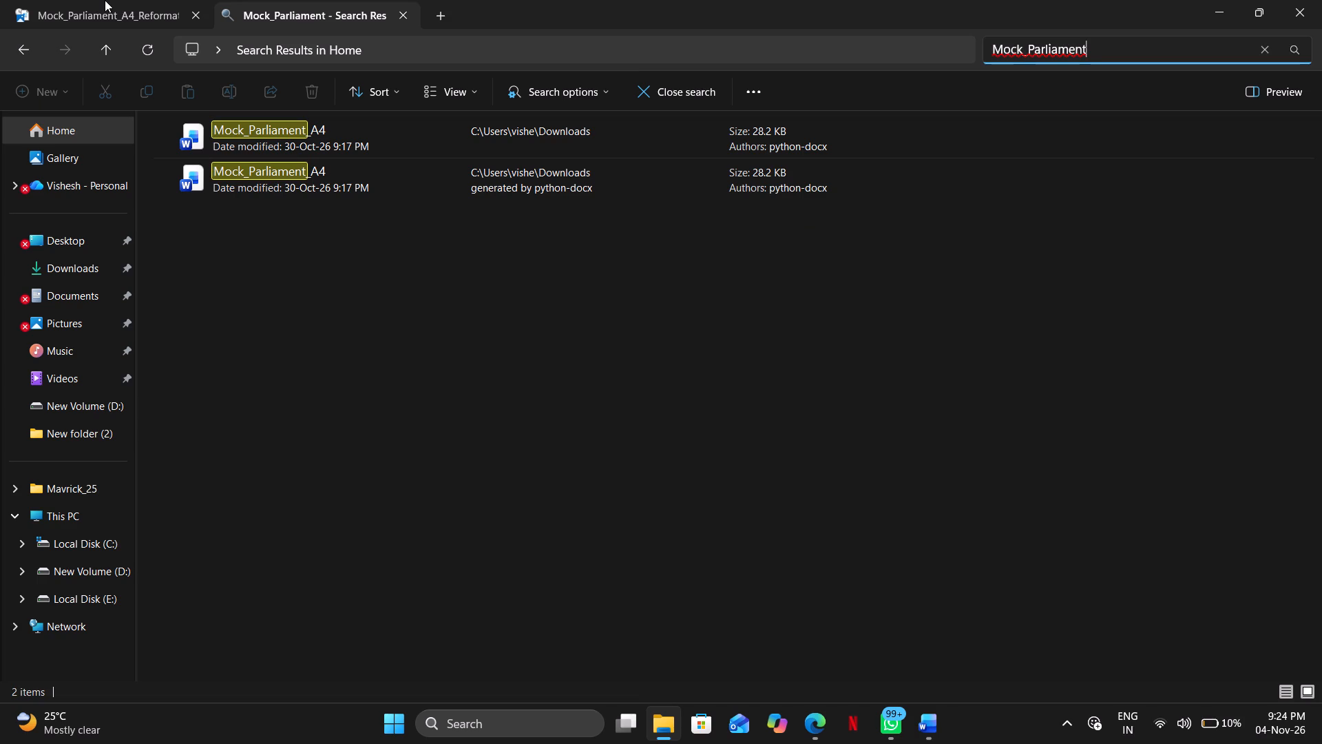
pyautogui.click(105, 0)
pyautogui.click(105, 3)
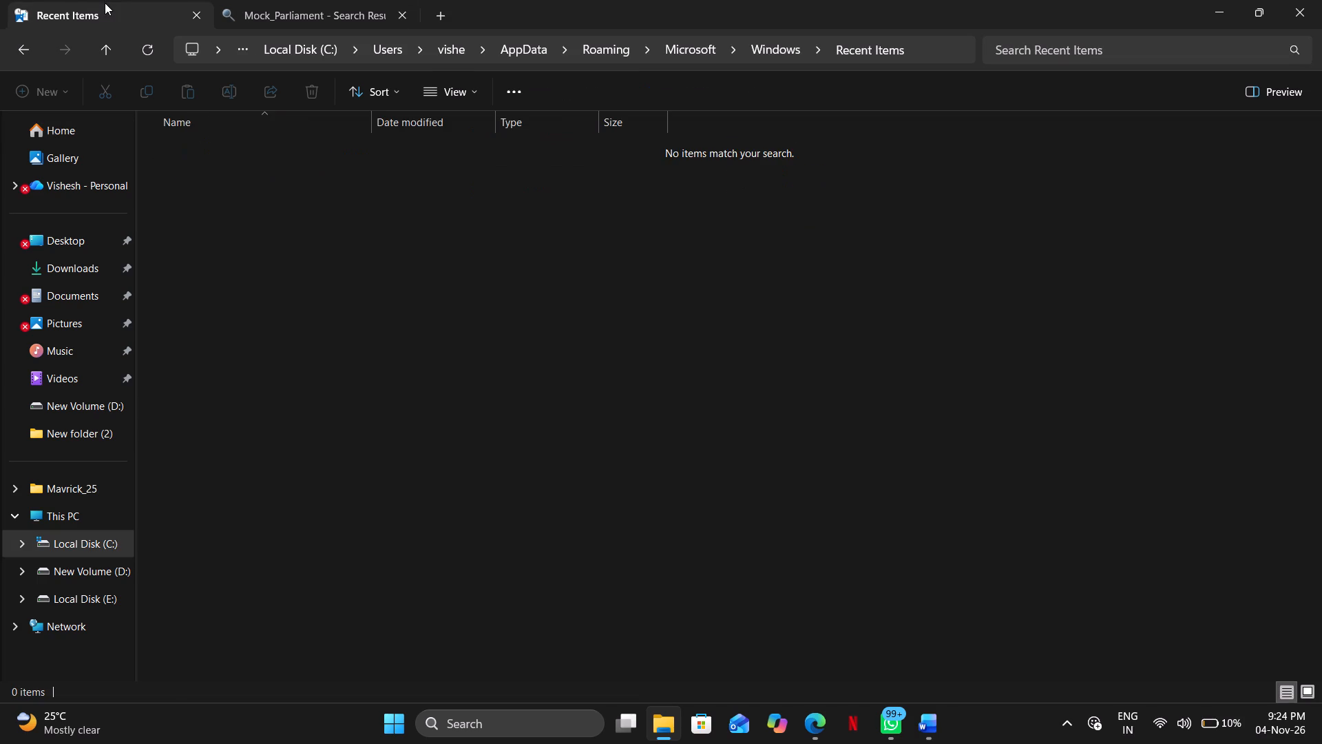
pyautogui.scroll(-5, 366, 555)
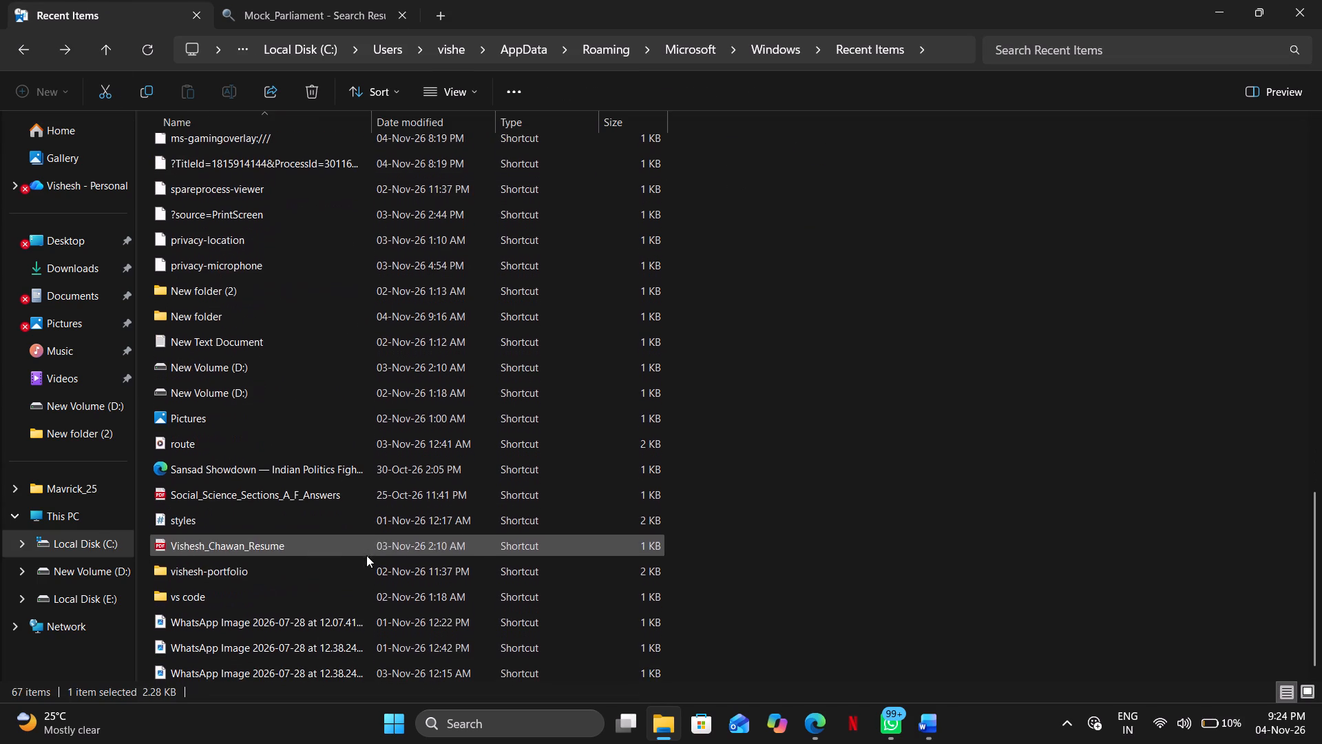
pyautogui.scroll(-1, 366, 555)
pyautogui.scroll(-1, 385, 351)
pyautogui.scroll(-3, 368, 460)
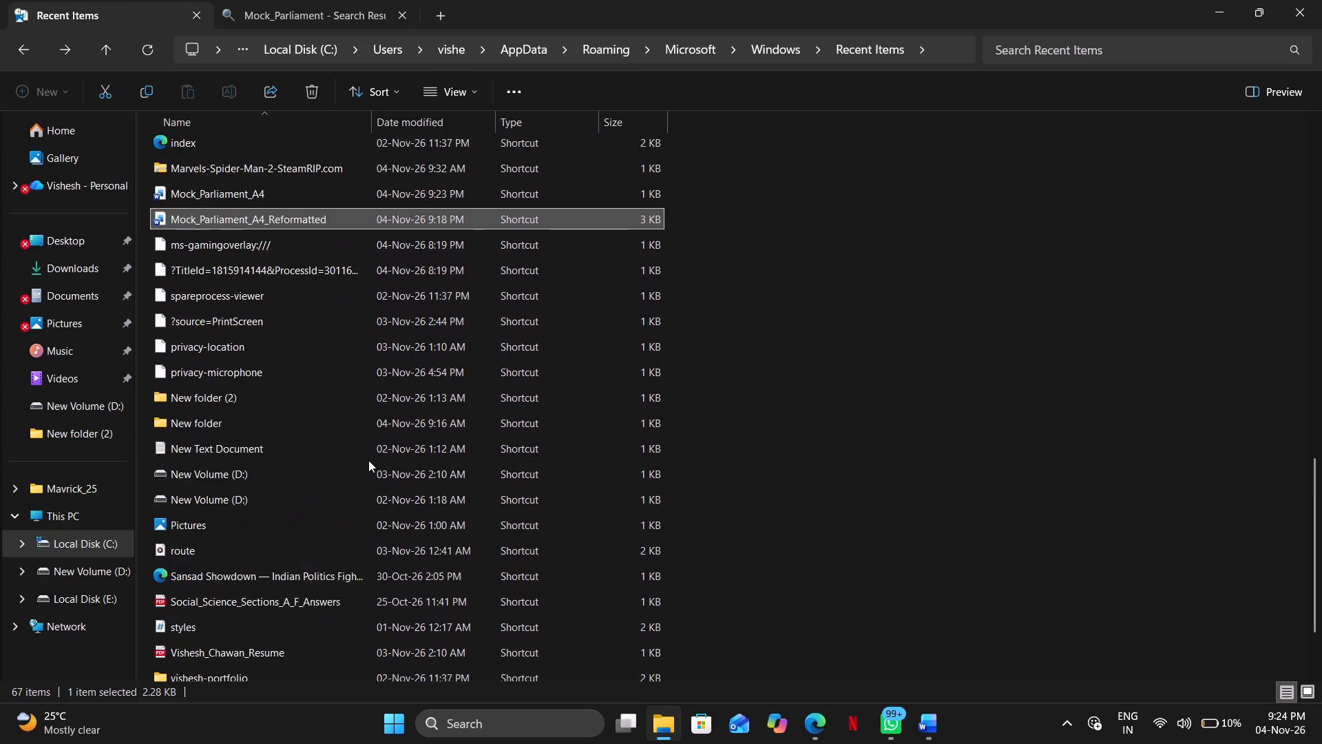
pyautogui.scroll(4, 379, 414)
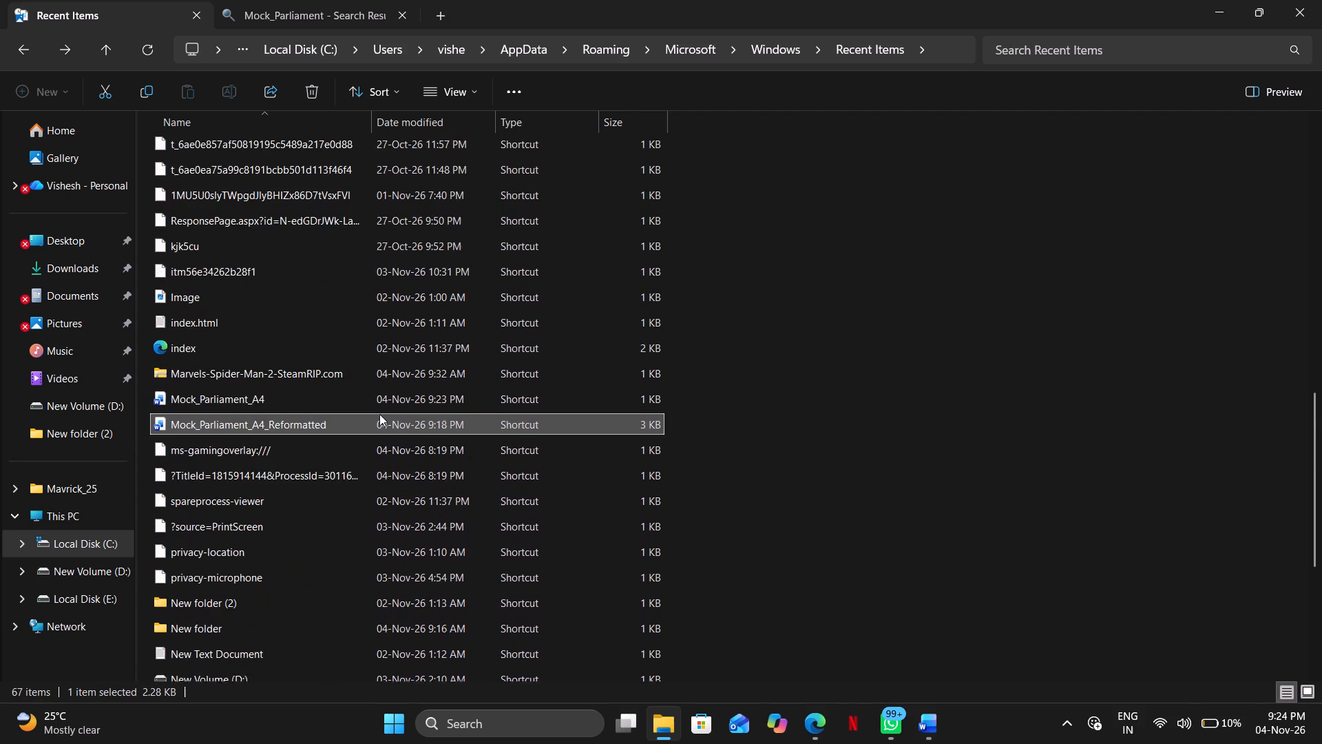
pyautogui.scroll(6, 379, 414)
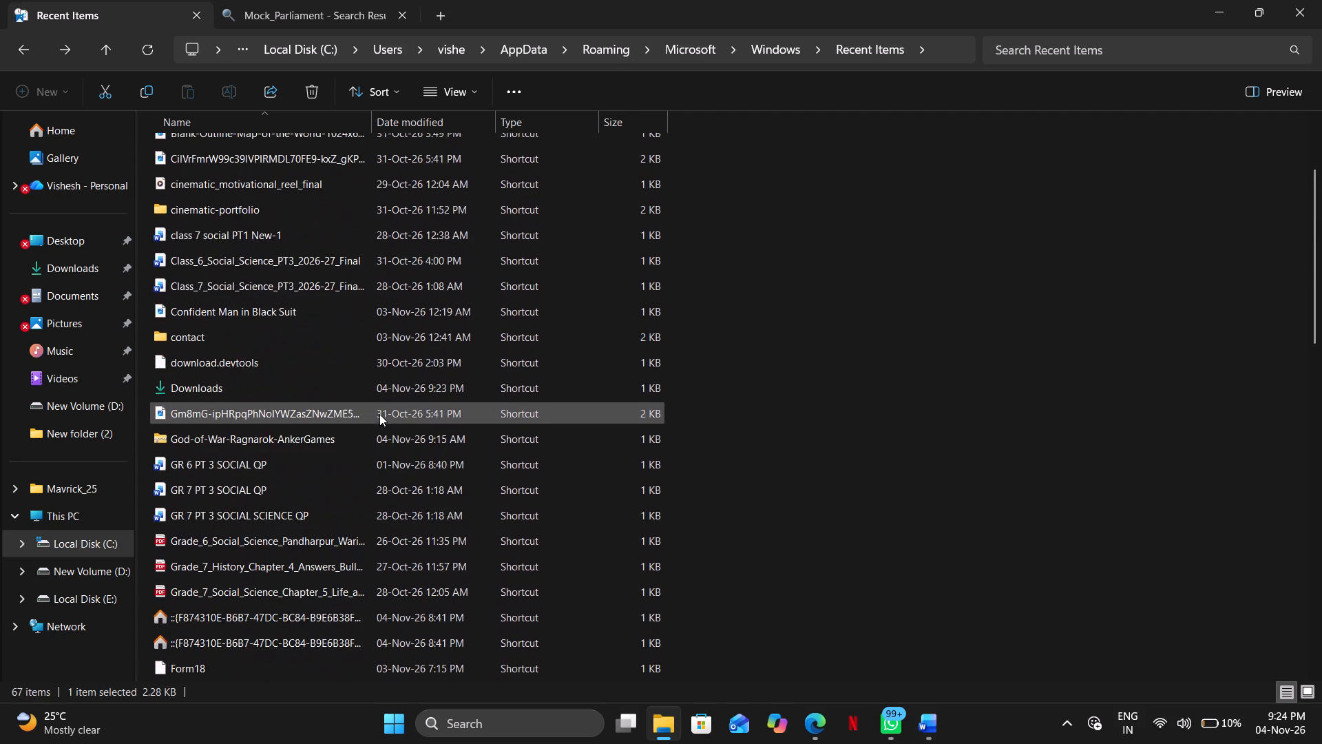
pyautogui.scroll(3, 379, 414)
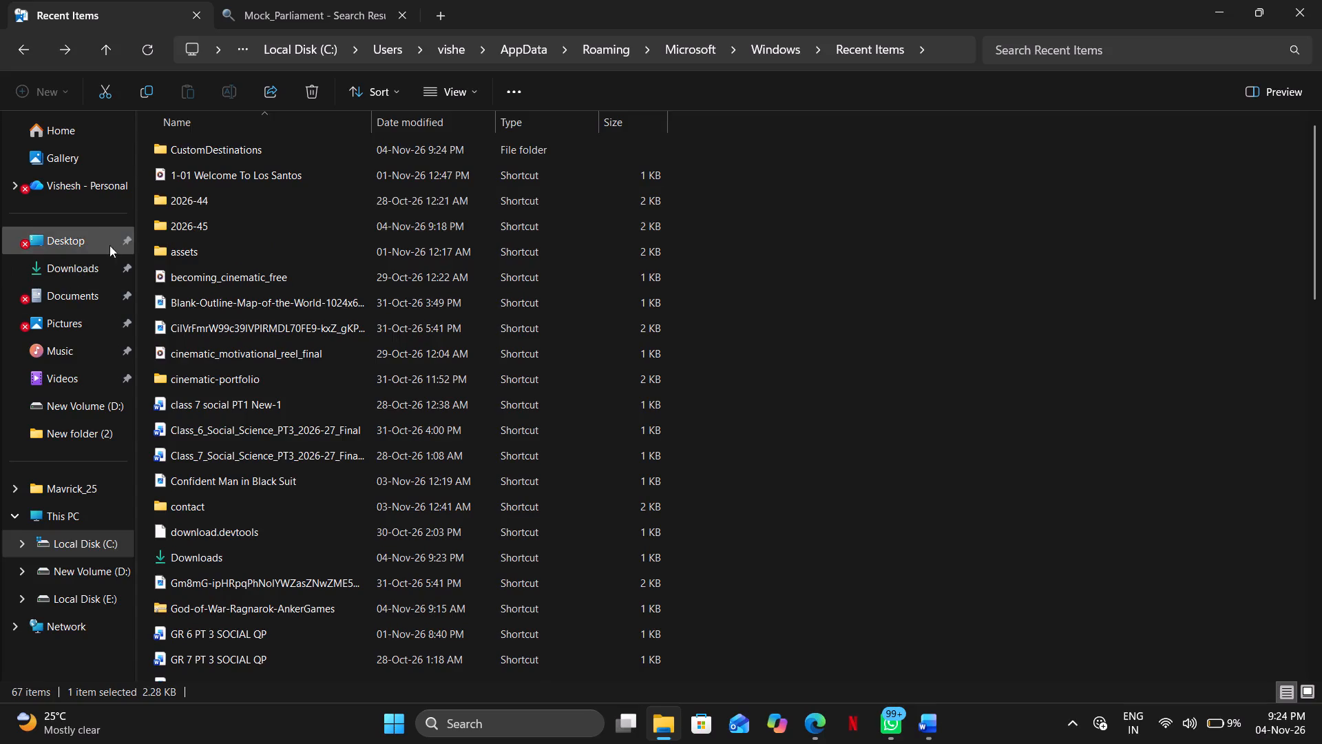
# Check the Downloads and Desktop folders for the reformatted Mock Parliament document.
pyautogui.click(74, 265)
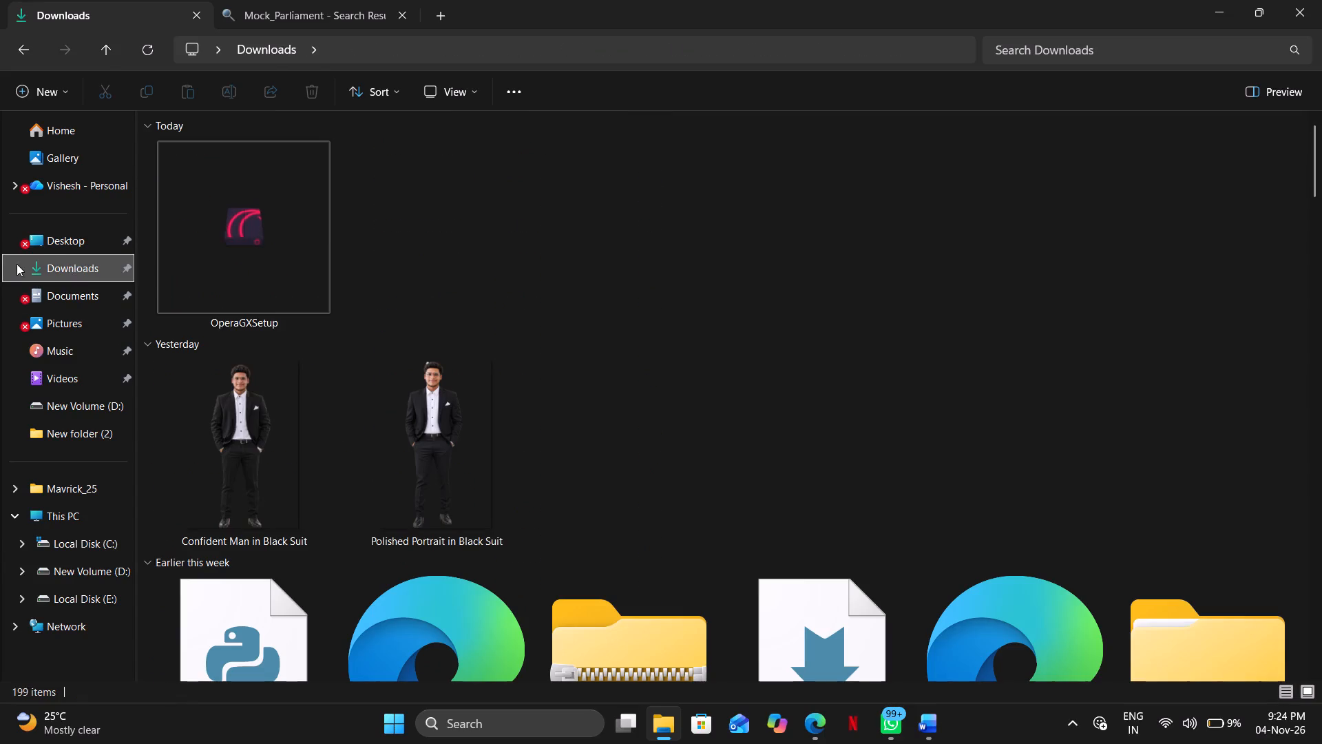
pyautogui.click(49, 244)
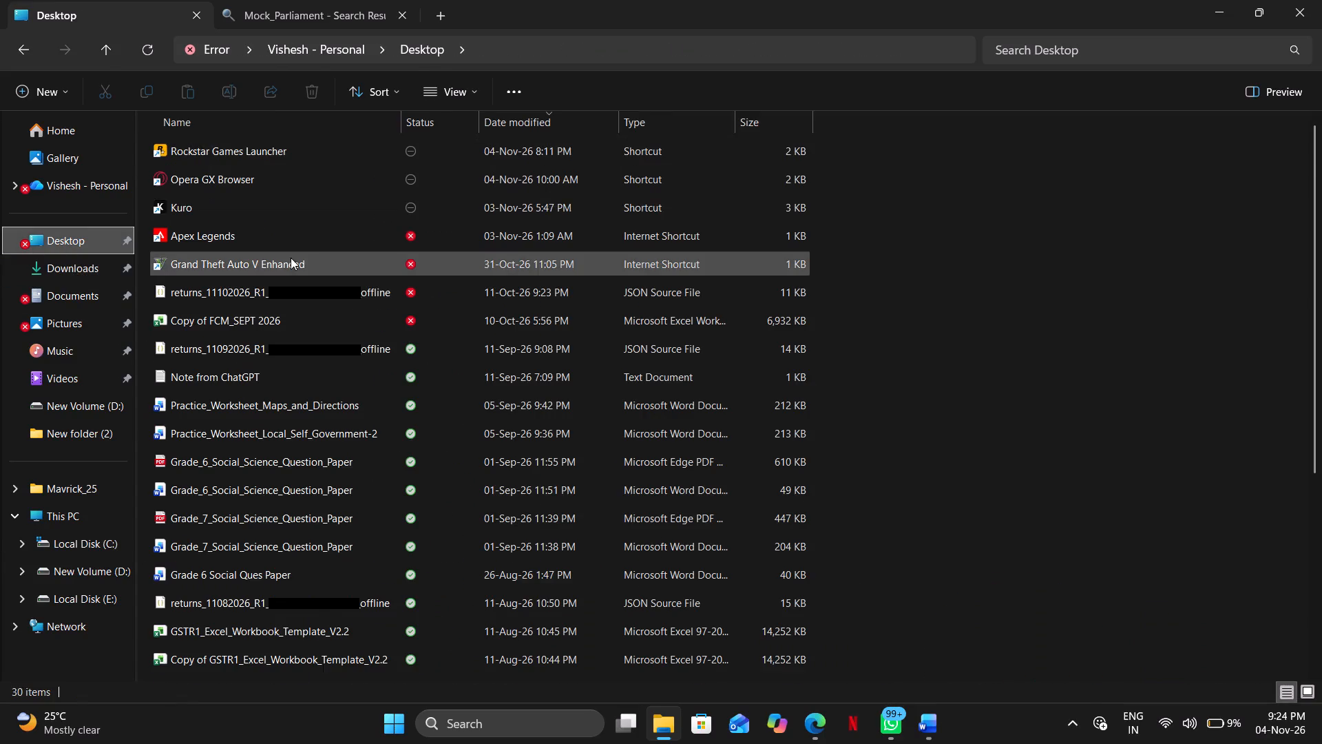
pyautogui.scroll(-3, 291, 258)
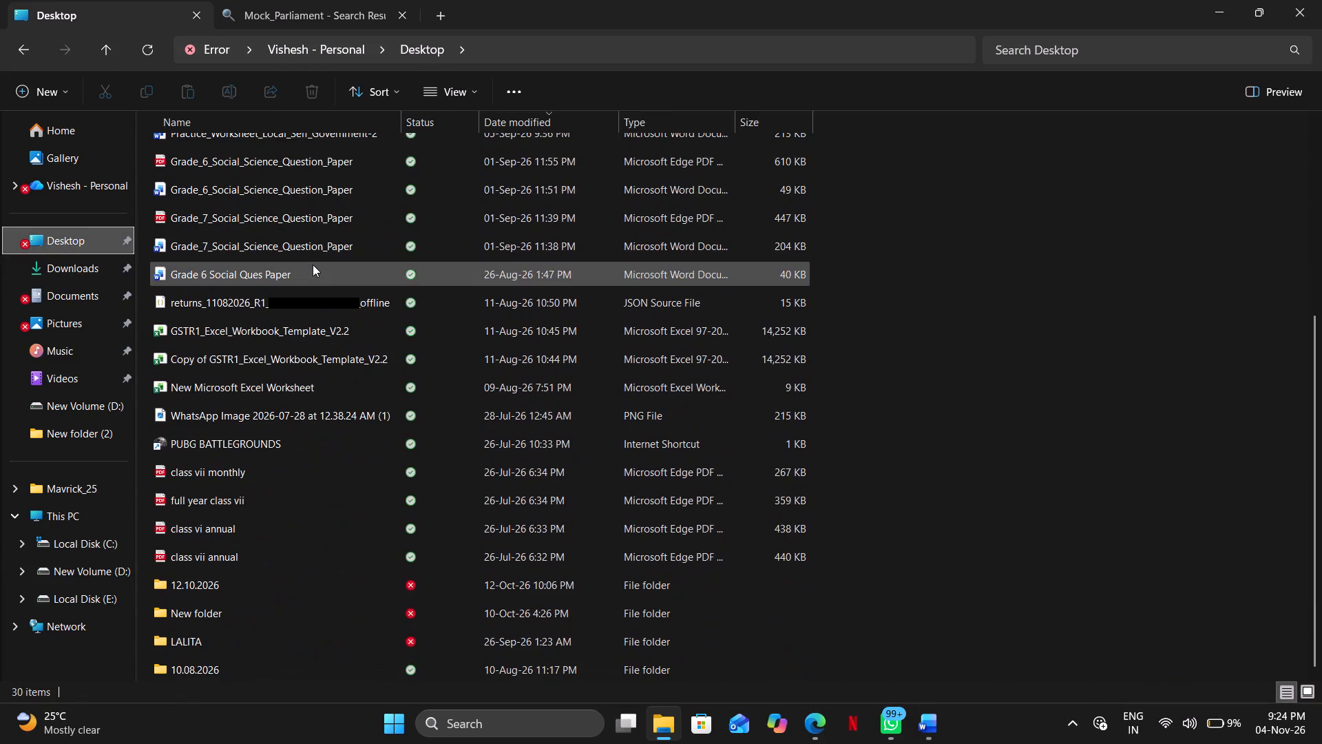
pyautogui.scroll(-2, 313, 265)
pyautogui.scroll(5, 62, 308)
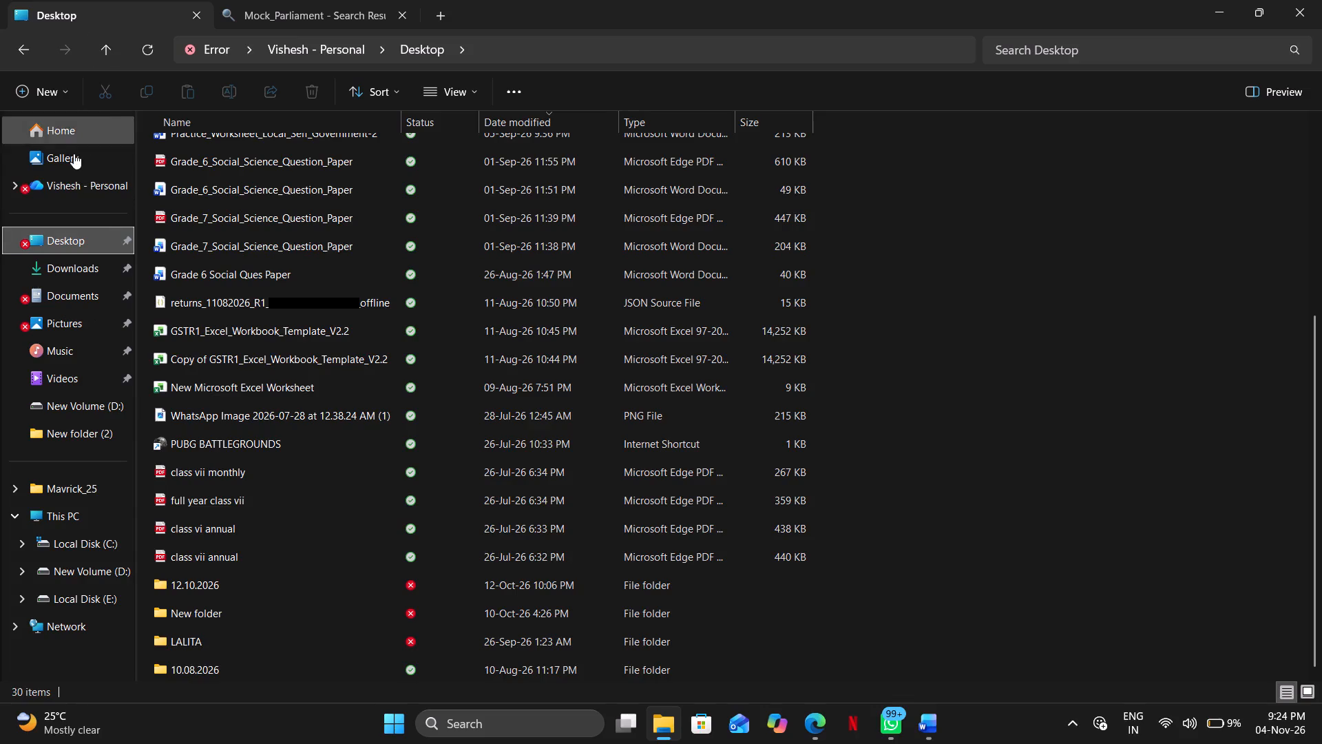
# Look through the recent files list in Home for the reformatted Mock Parliament document.
pyautogui.click(74, 154)
pyautogui.click(92, 127)
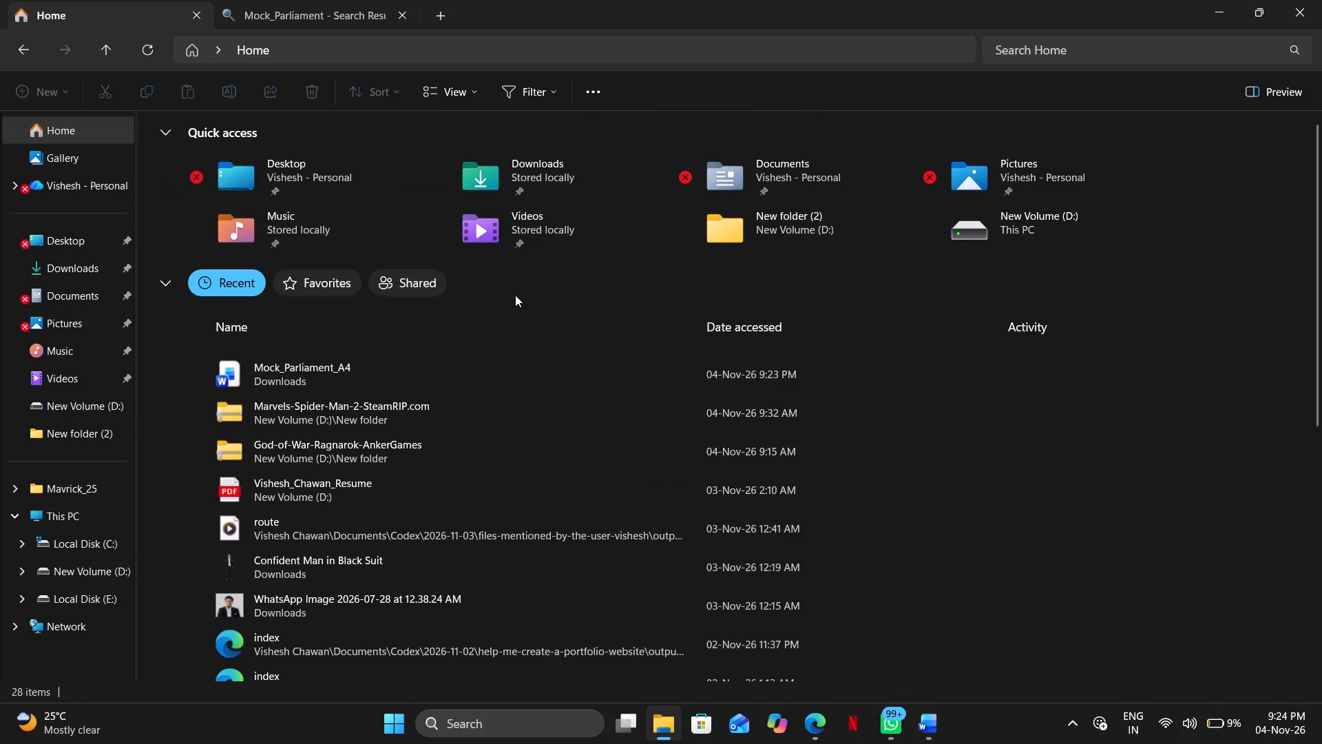
pyautogui.scroll(-2, 526, 487)
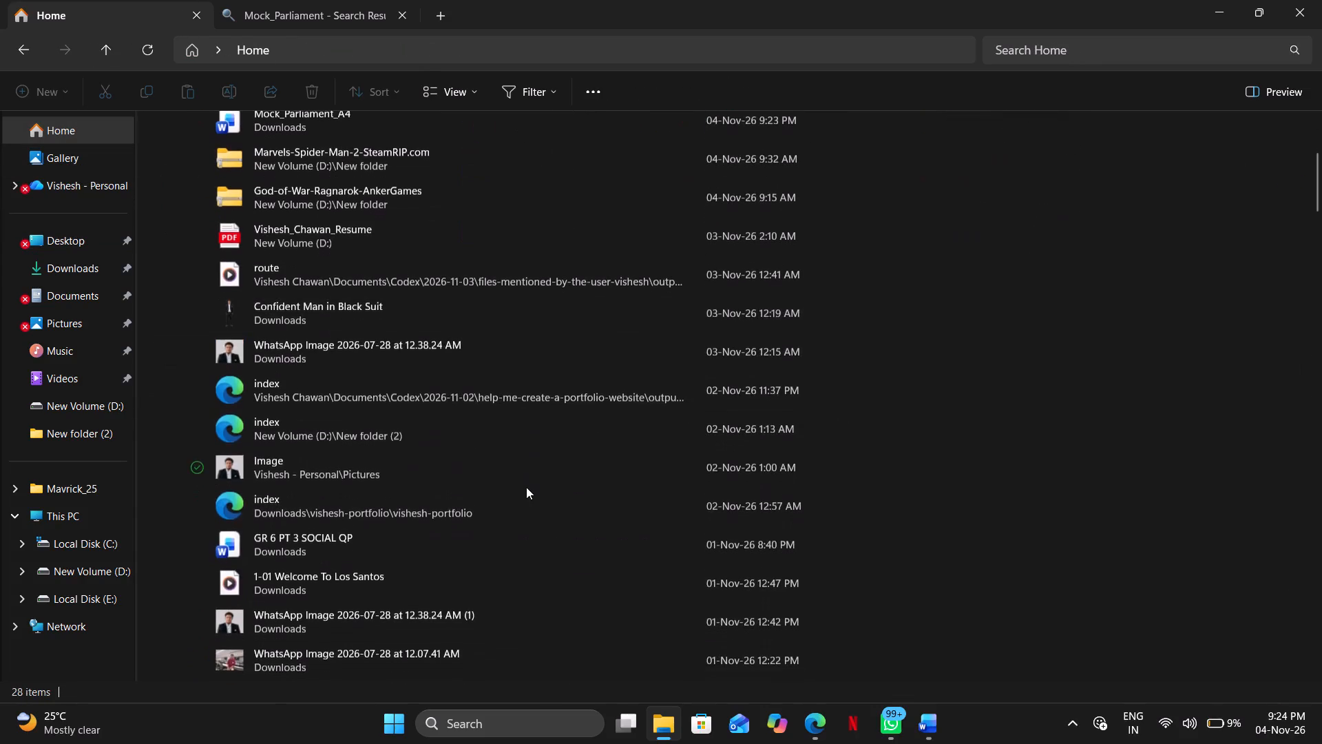
pyautogui.scroll(-4, 594, 494)
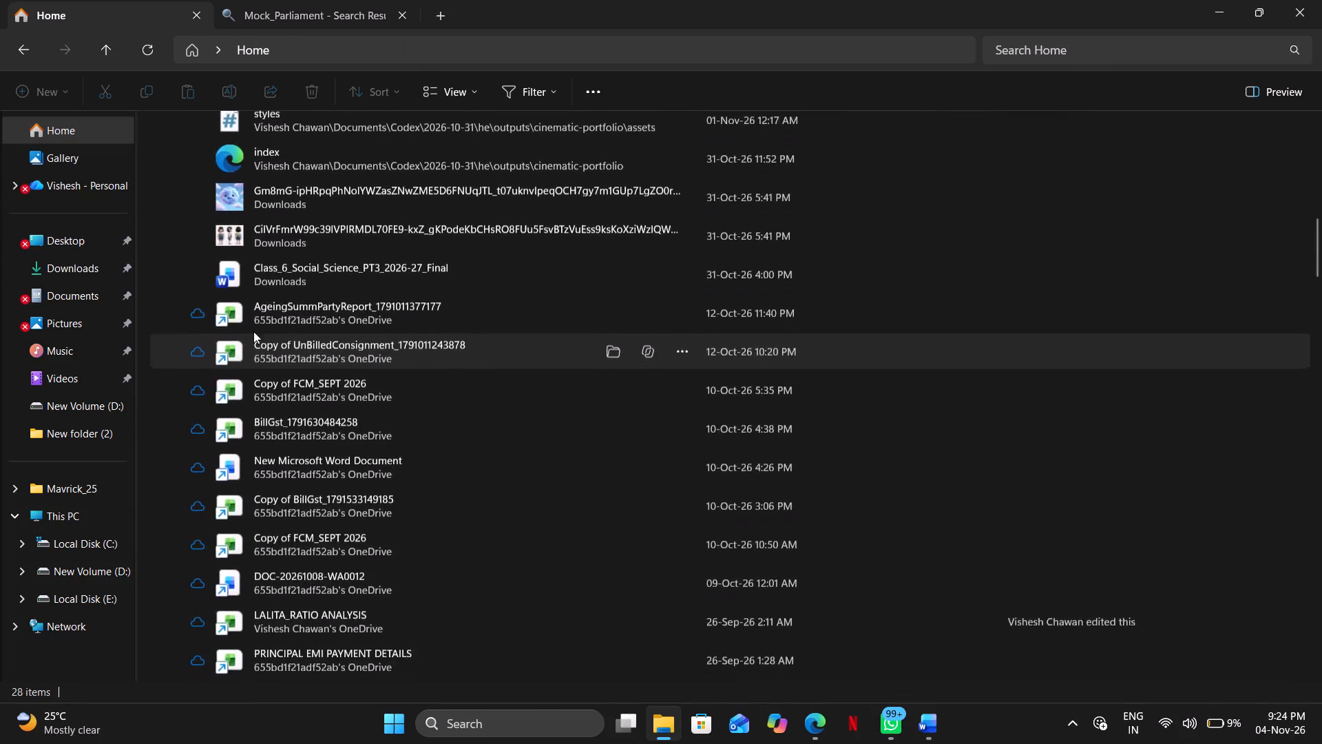
# Check the Favorites and Shared lists in Home for the reformatted Mock Parliament document.
pyautogui.click(58, 152)
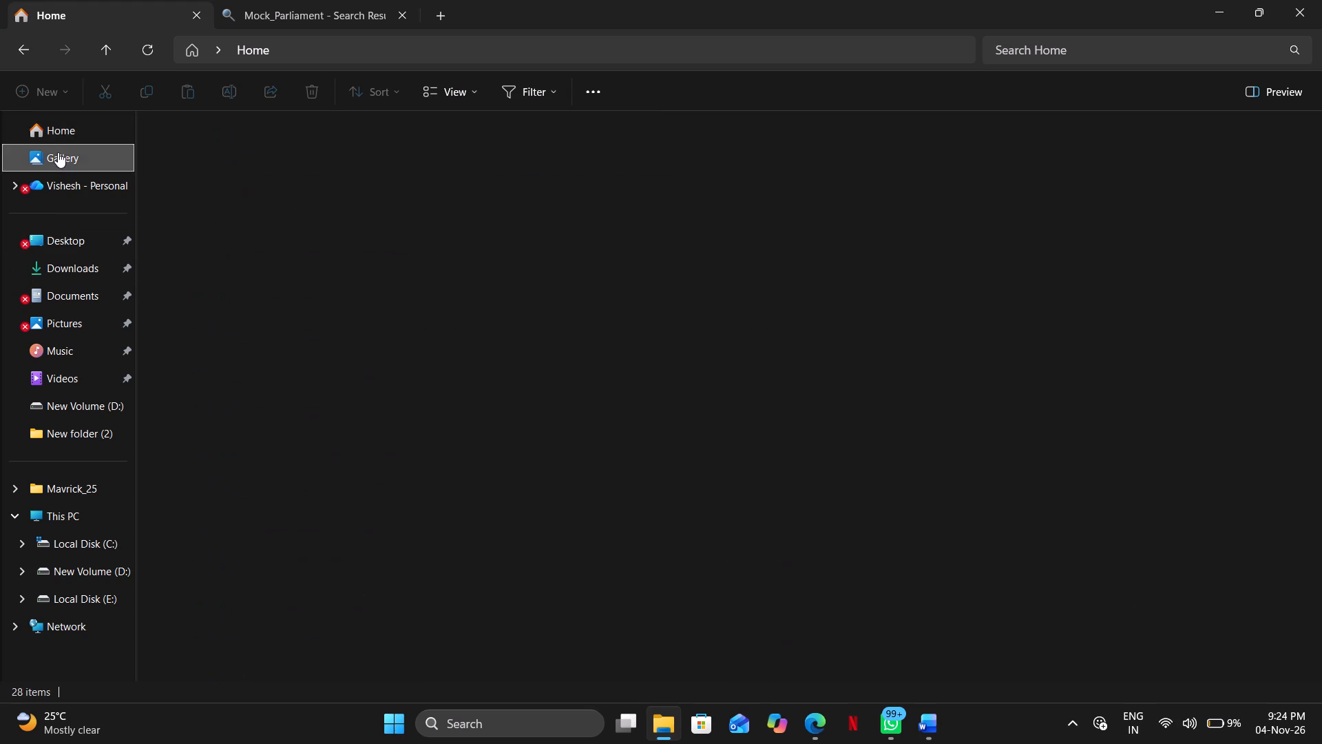
pyautogui.click(67, 136)
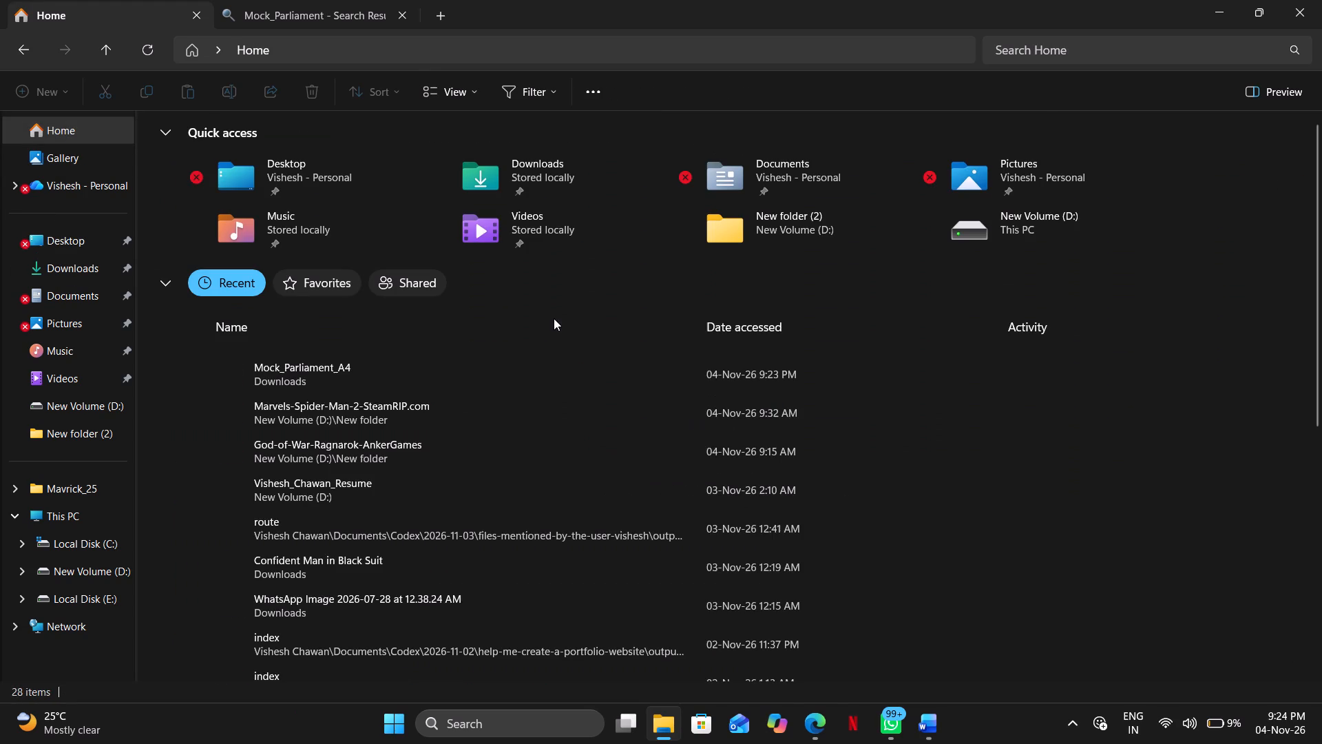
pyautogui.click(302, 295)
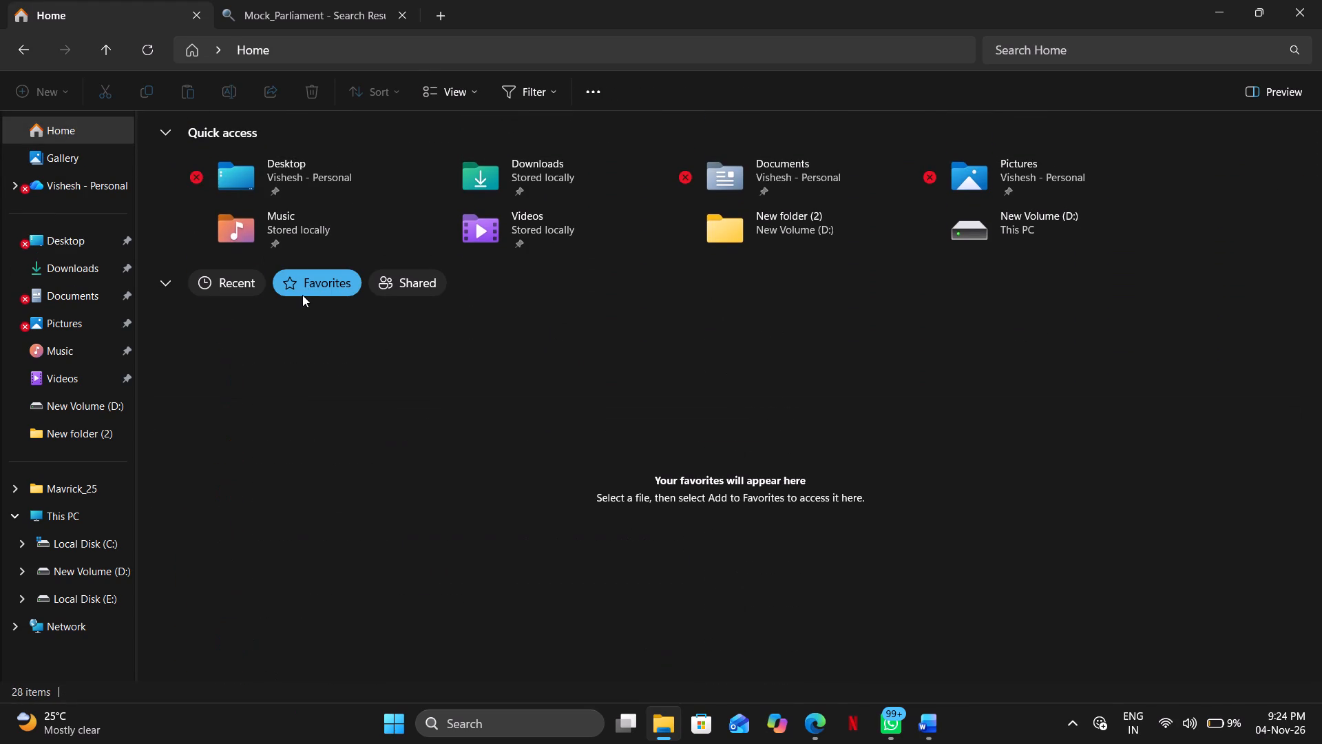
pyautogui.click(394, 309)
pyautogui.click(157, 287)
# Go through the Recent files list in Home again for the reformatted Mock Parliament document.
pyautogui.click(201, 286)
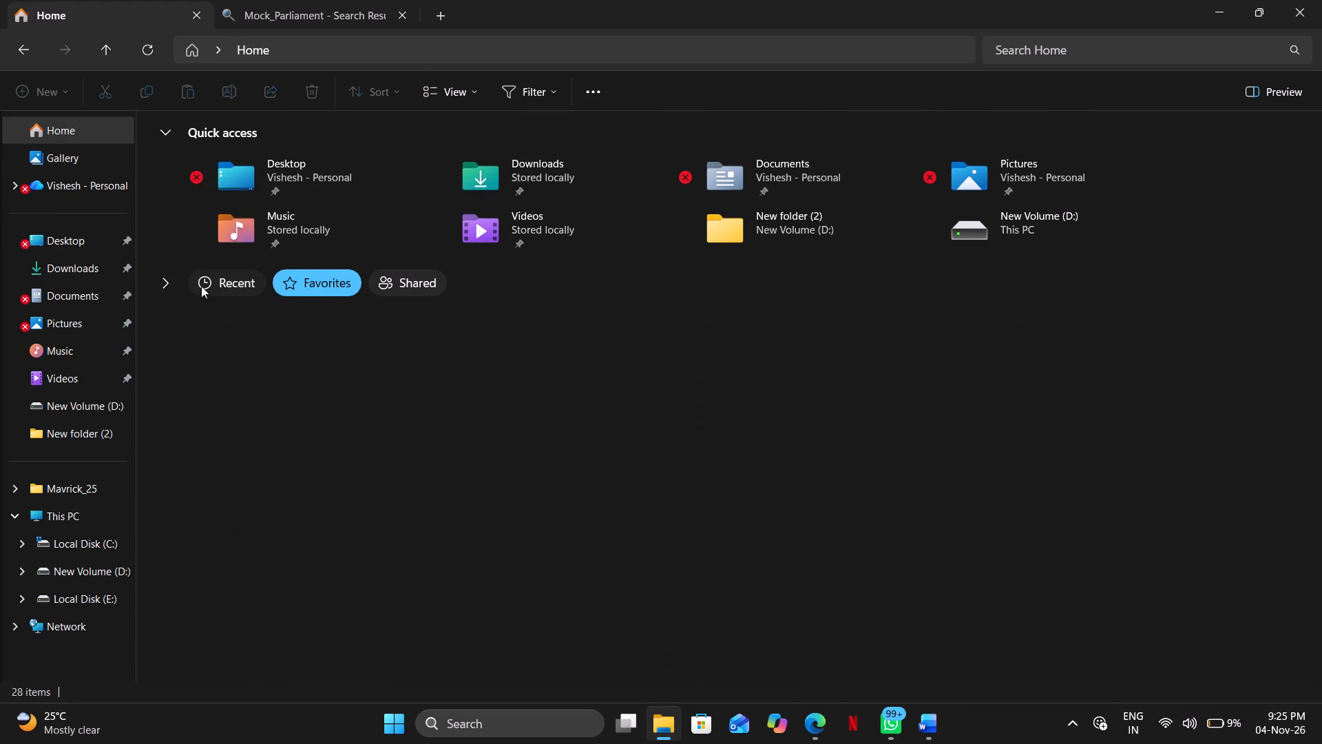
pyautogui.scroll(1, 333, 322)
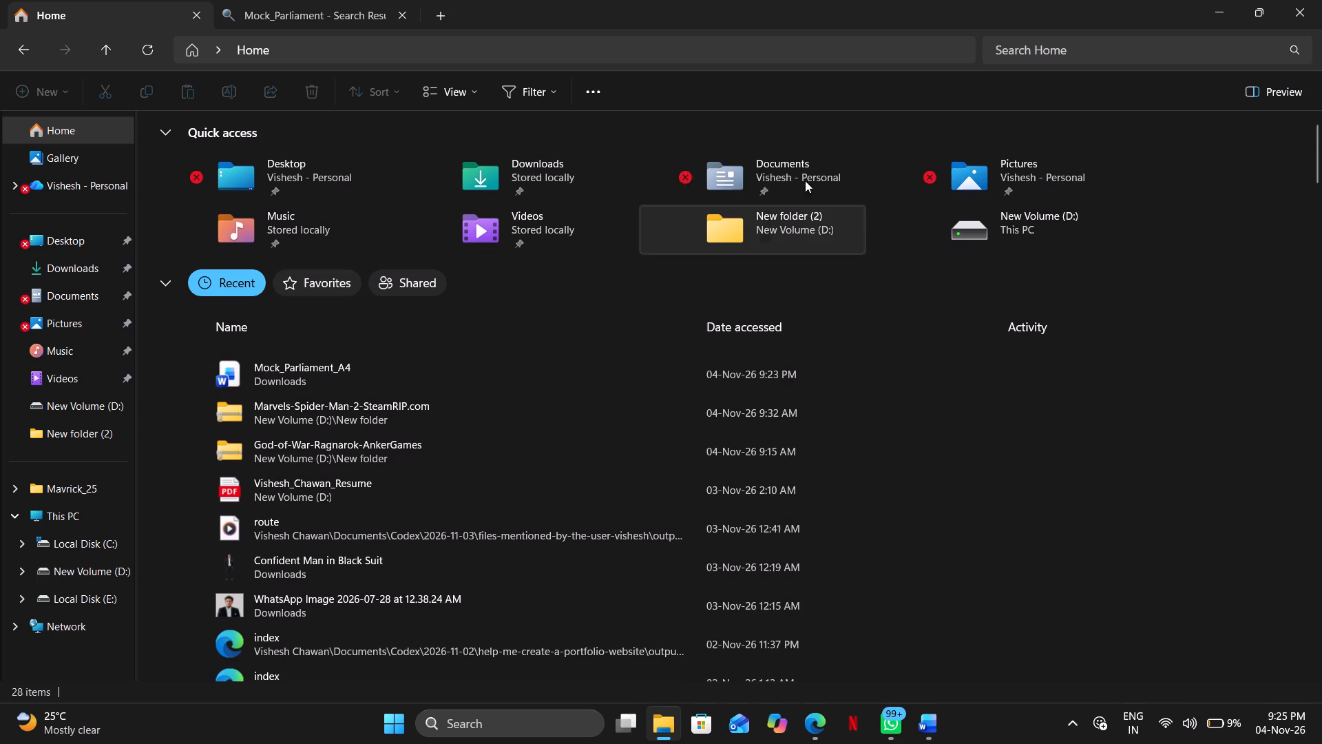
pyautogui.scroll(-1, 772, 369)
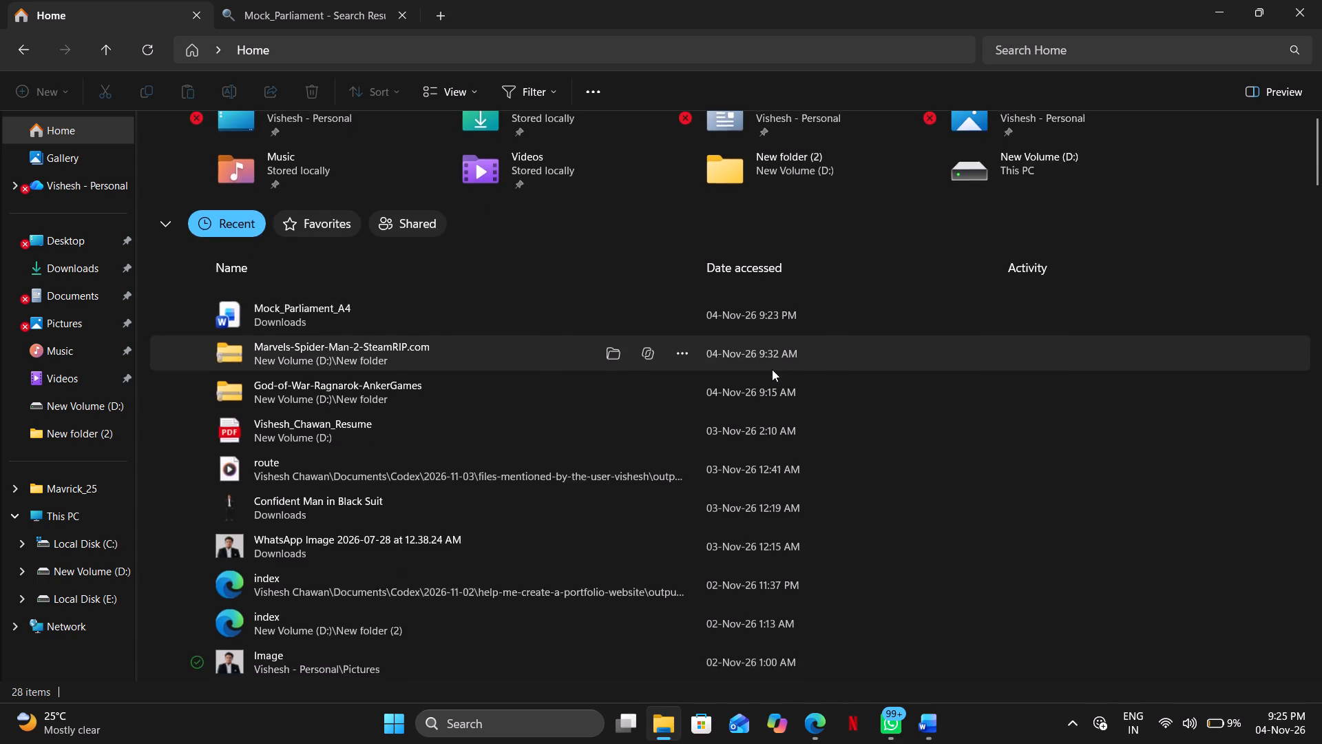
pyautogui.scroll(-2, 772, 369)
pyautogui.scroll(-1, 606, 310)
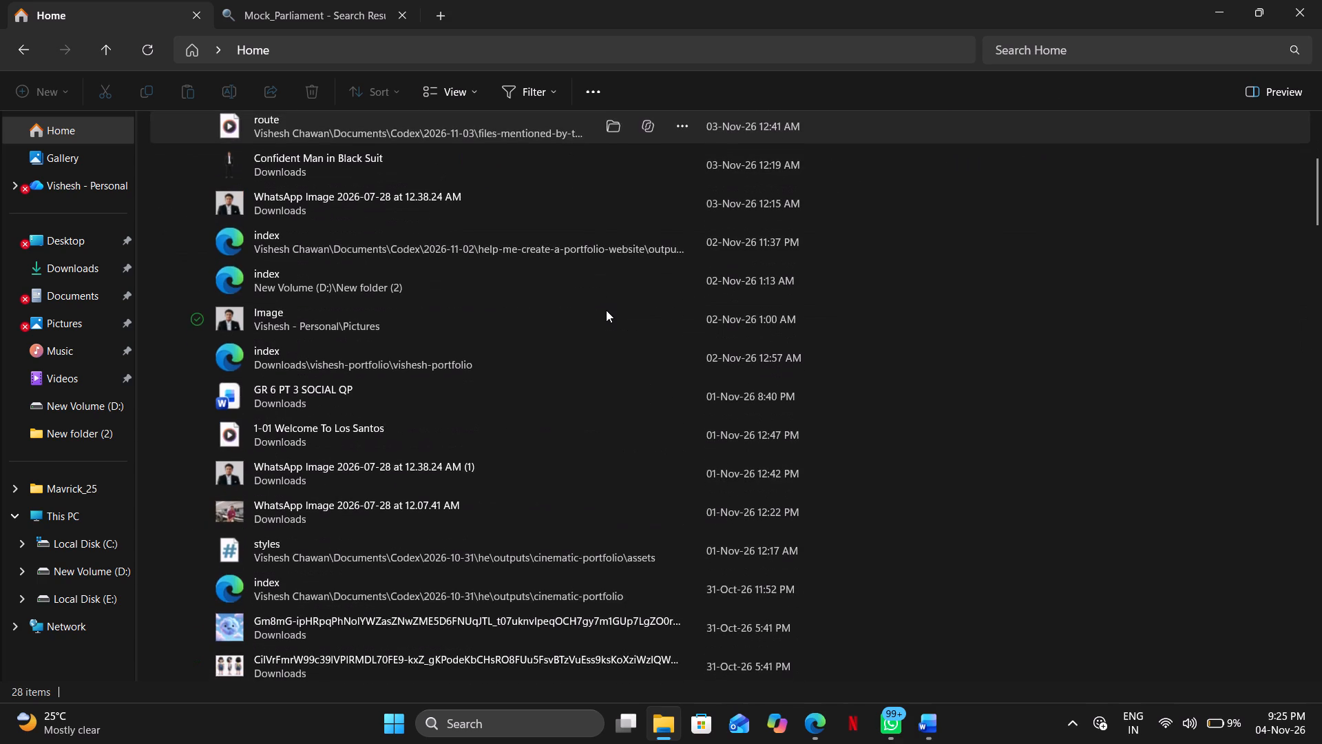
pyautogui.scroll(-1, 606, 310)
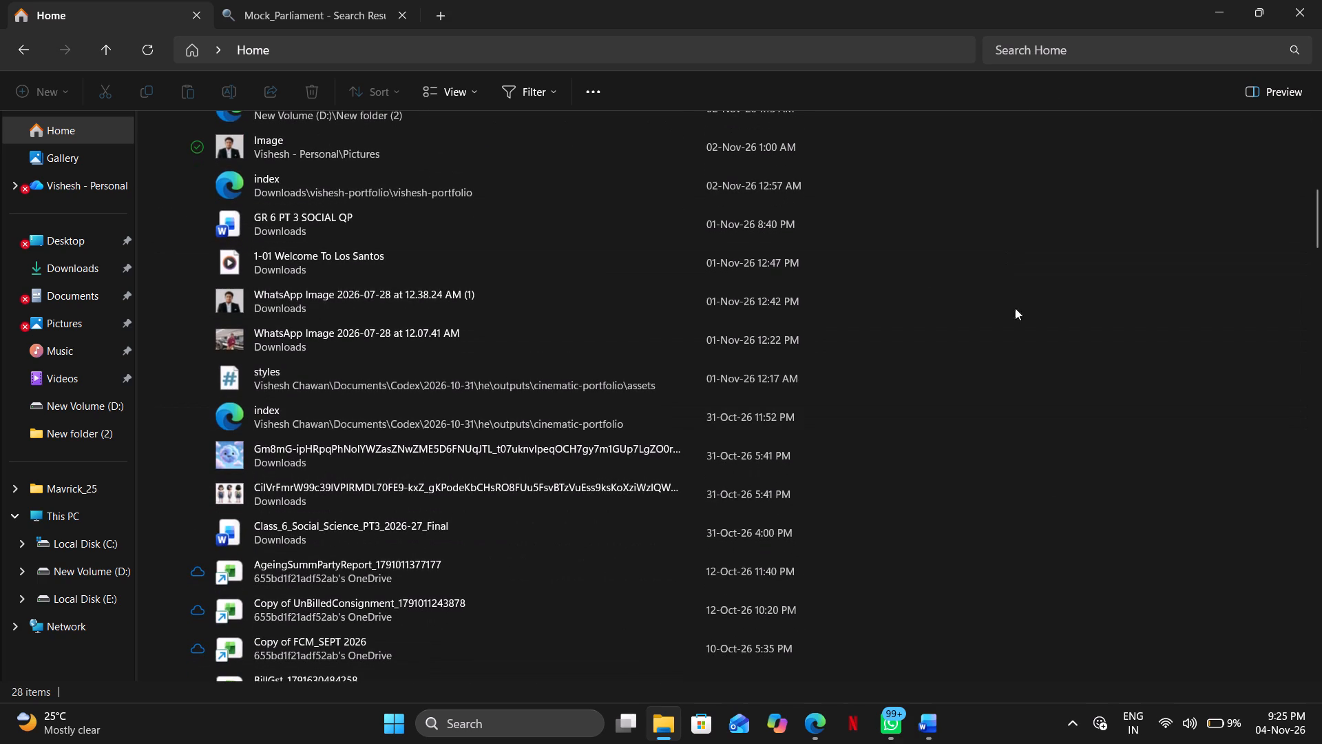
pyautogui.scroll(-1, 916, 552)
# Switch to the Mock_Parliament_A4 document in Word and turn on AutoSave by uploading it to OneDrive - Personal.
pyautogui.click(934, 723)
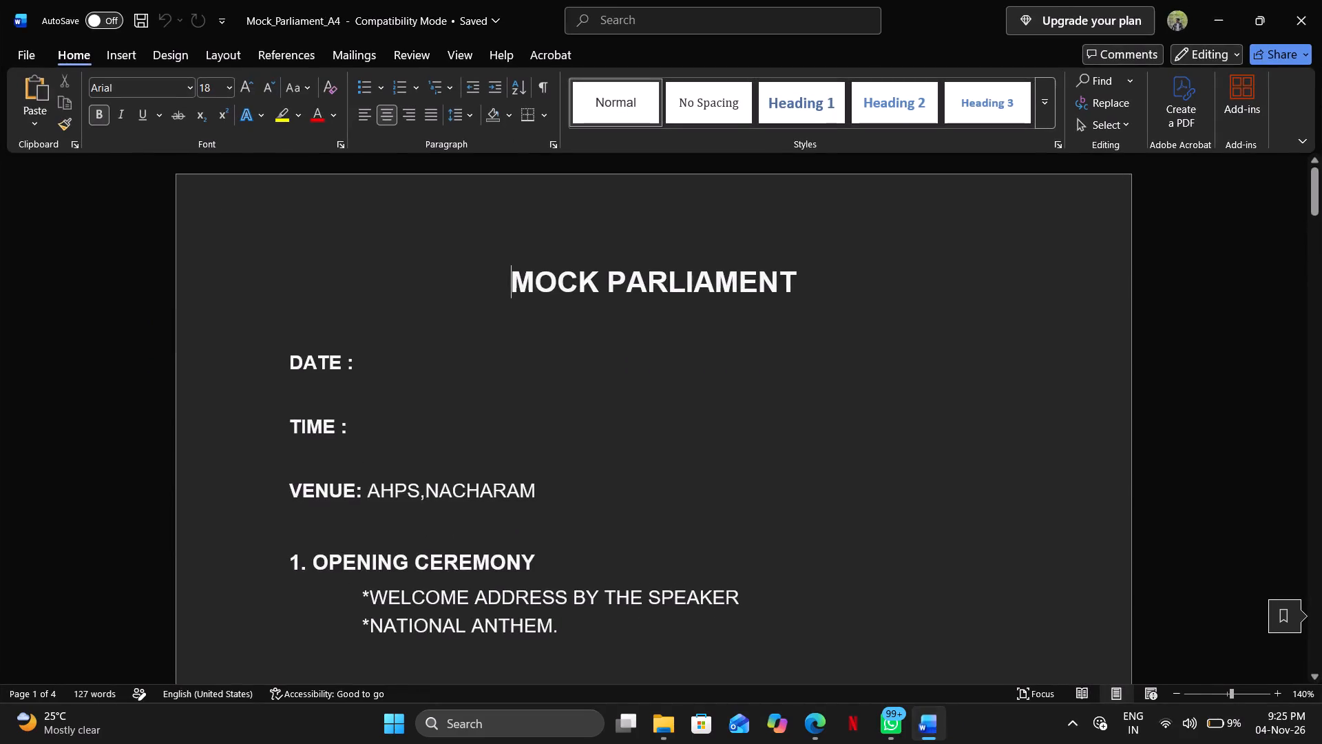
pyautogui.click(114, 21)
pyautogui.click(688, 270)
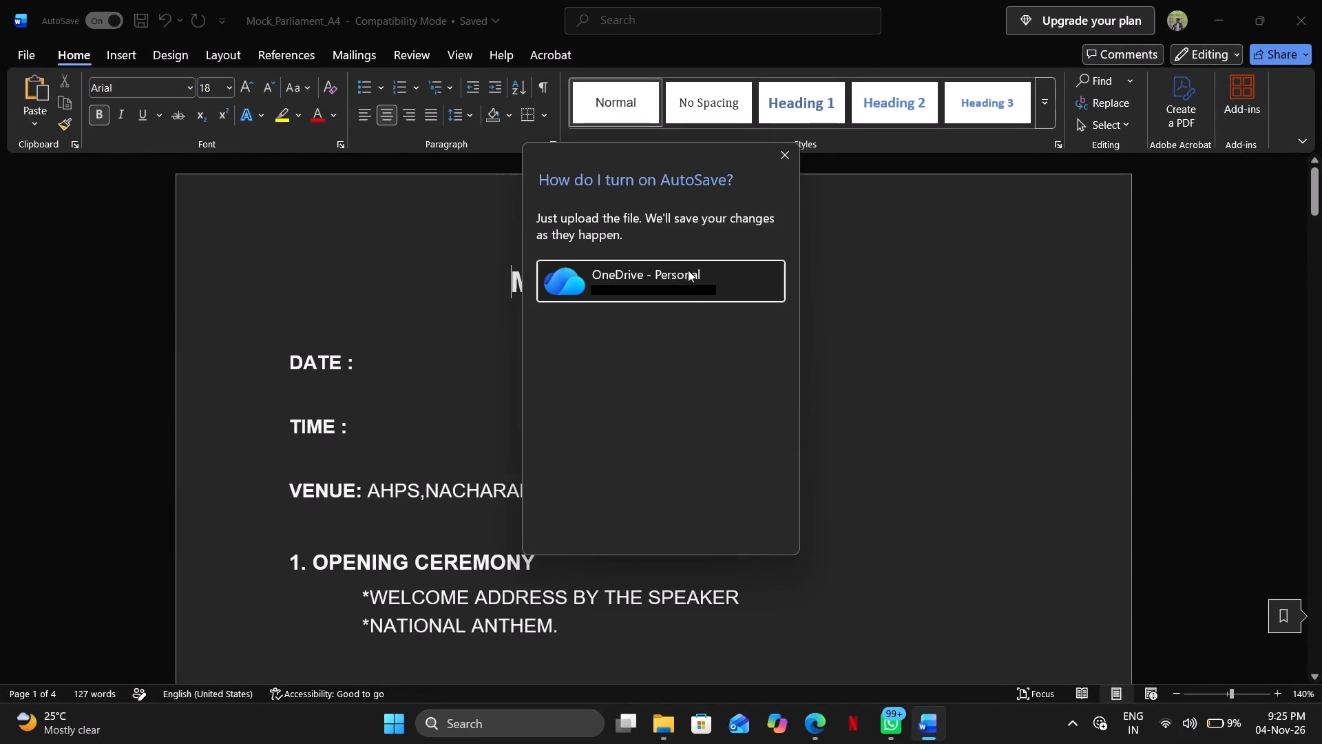
pyautogui.click(695, 282)
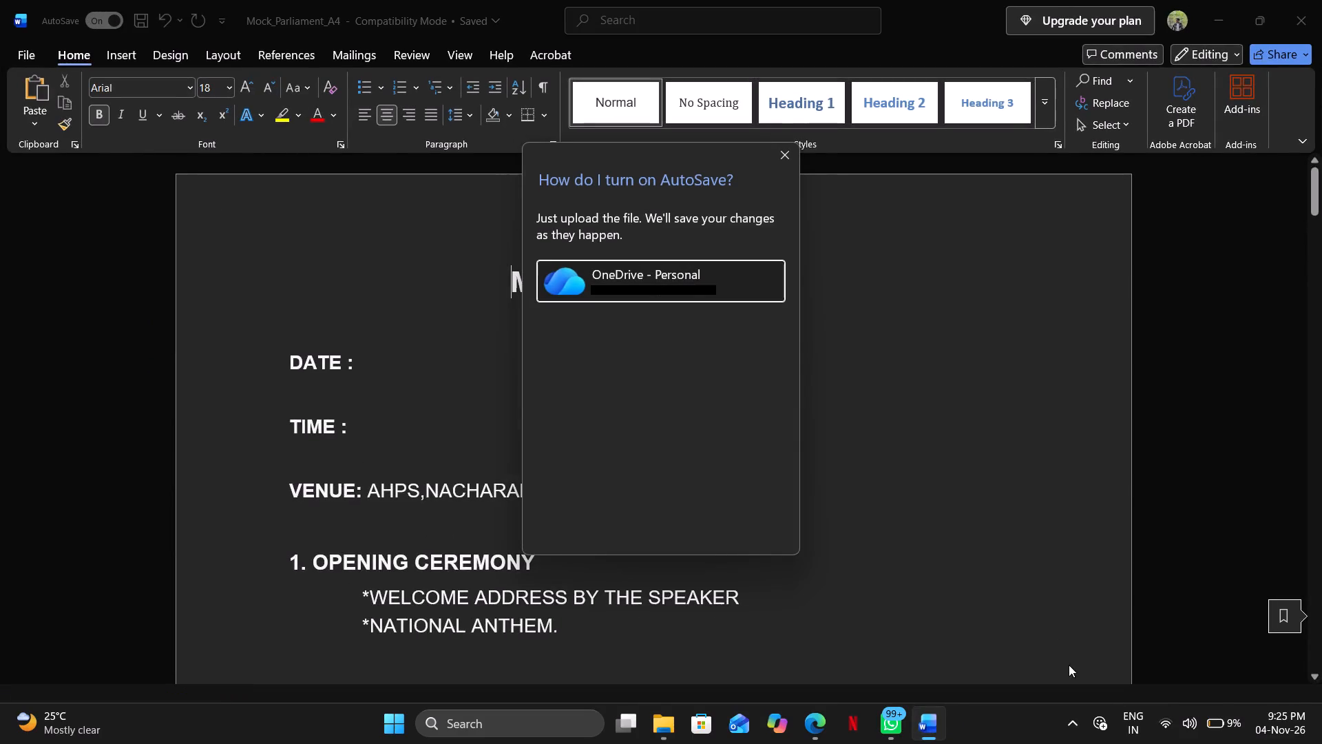
# Open OneDrive's status window and follow its option to free up space, opening the link just once in Microsoft Edge.
pyautogui.click(1082, 718)
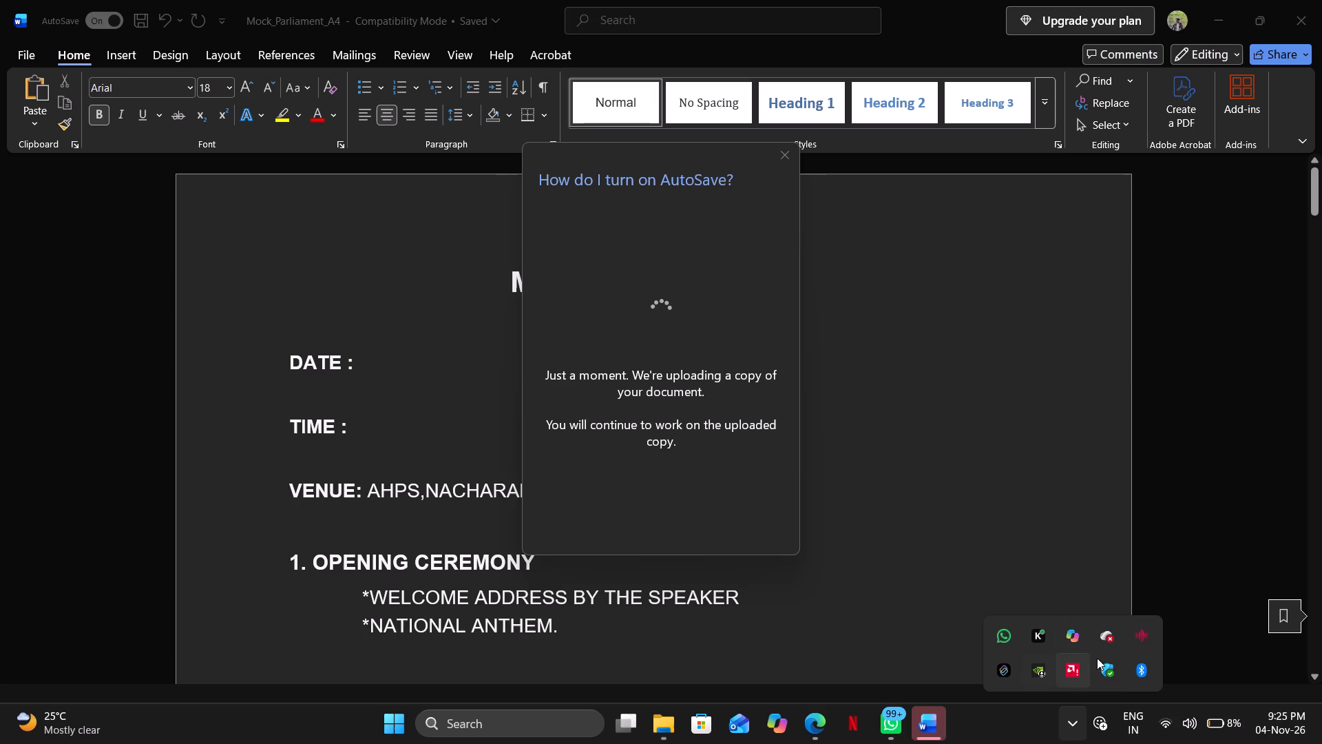
pyautogui.click(1106, 628)
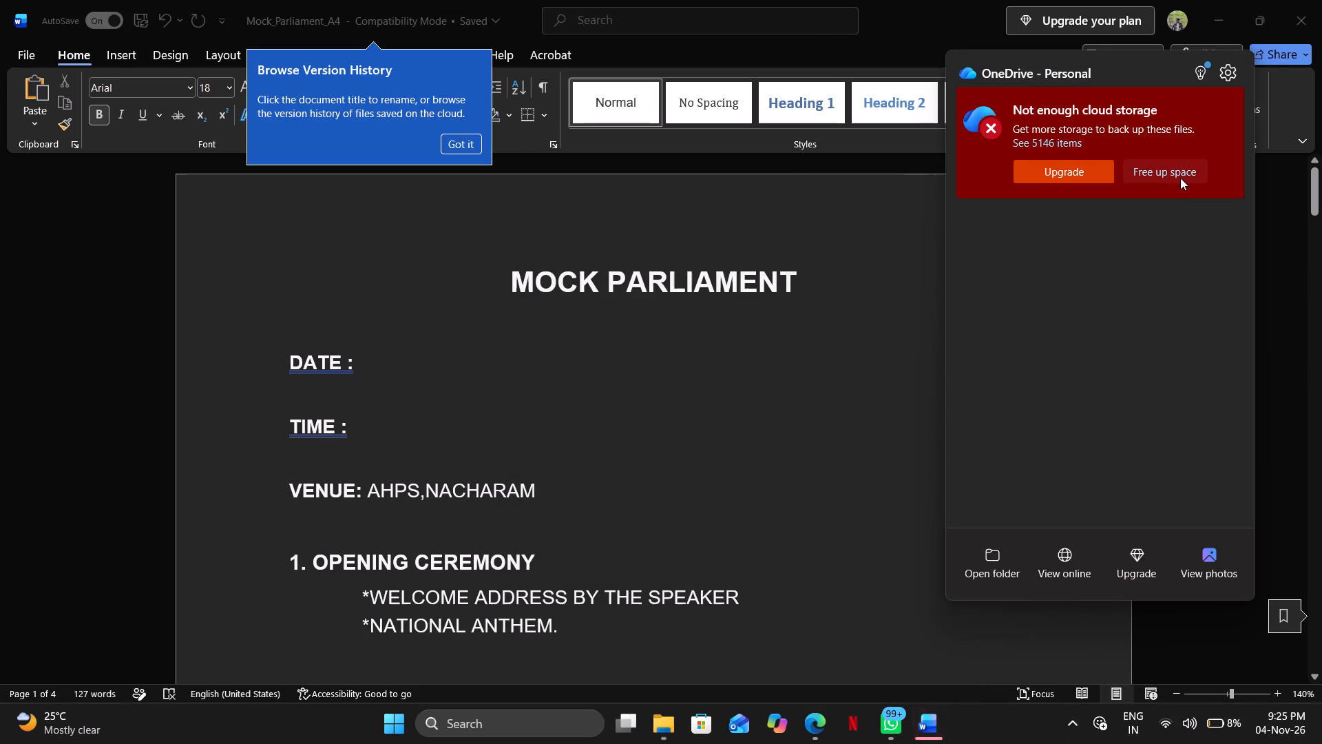
pyautogui.click(1182, 178)
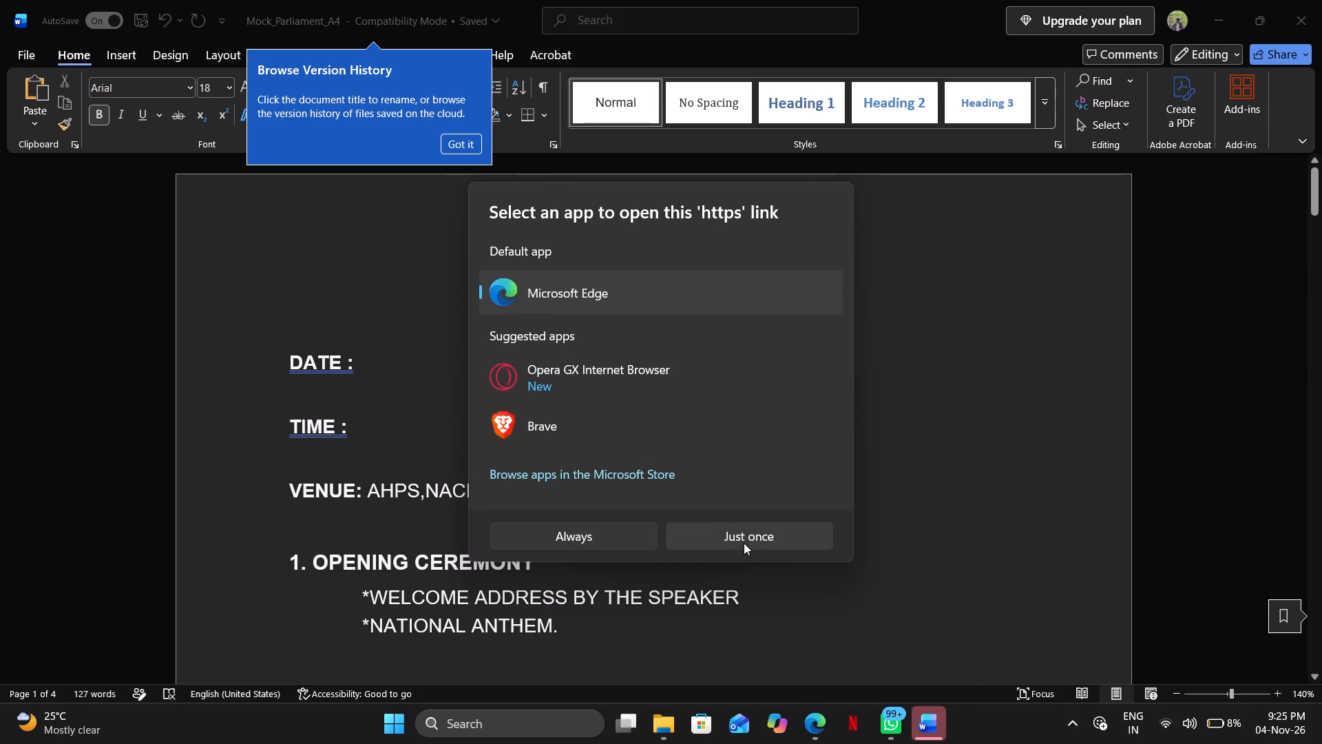
pyautogui.click(744, 543)
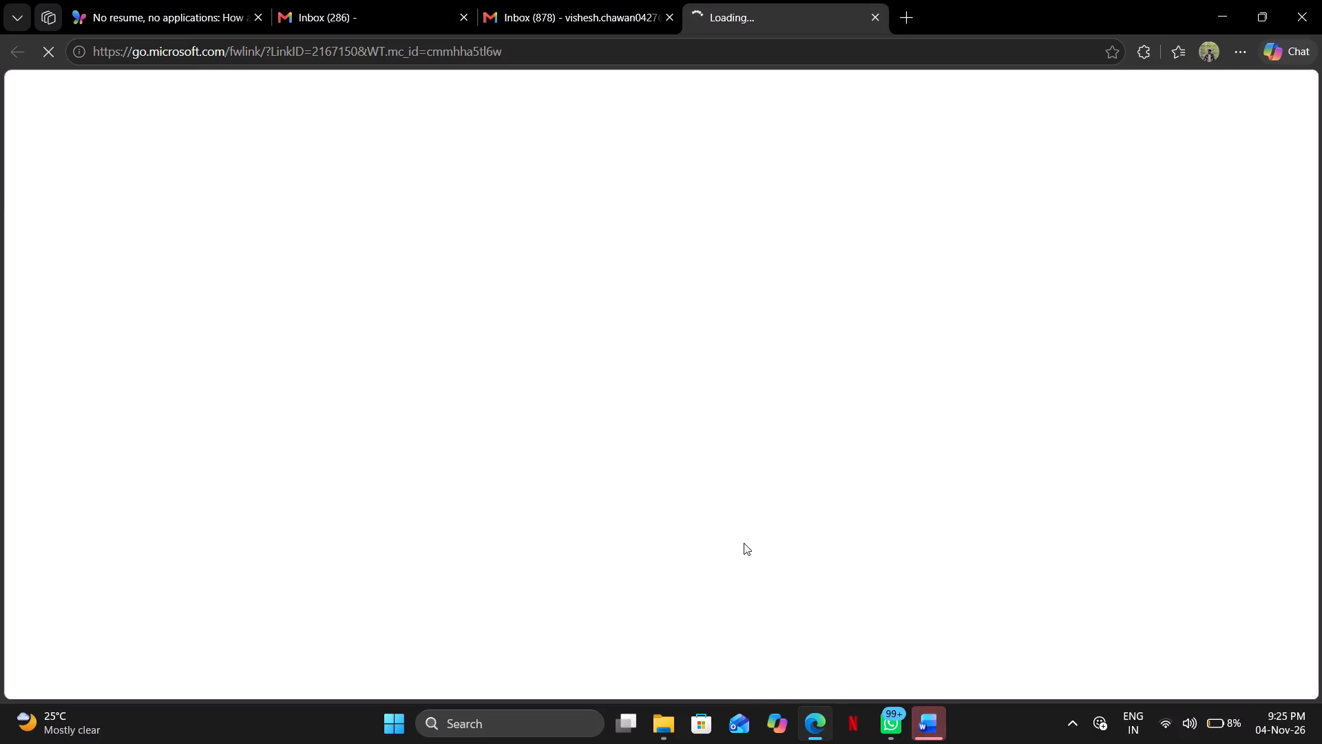